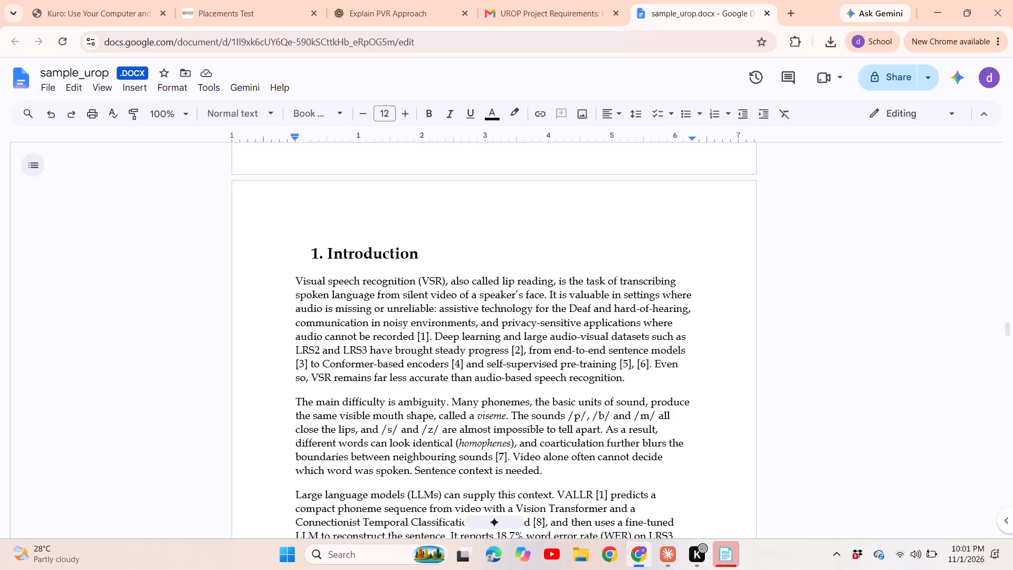
Reduce the font size of all text under the Introduction heading, including the numbered contributions, by one point to 11.
scroll(415, 386, up, 7)
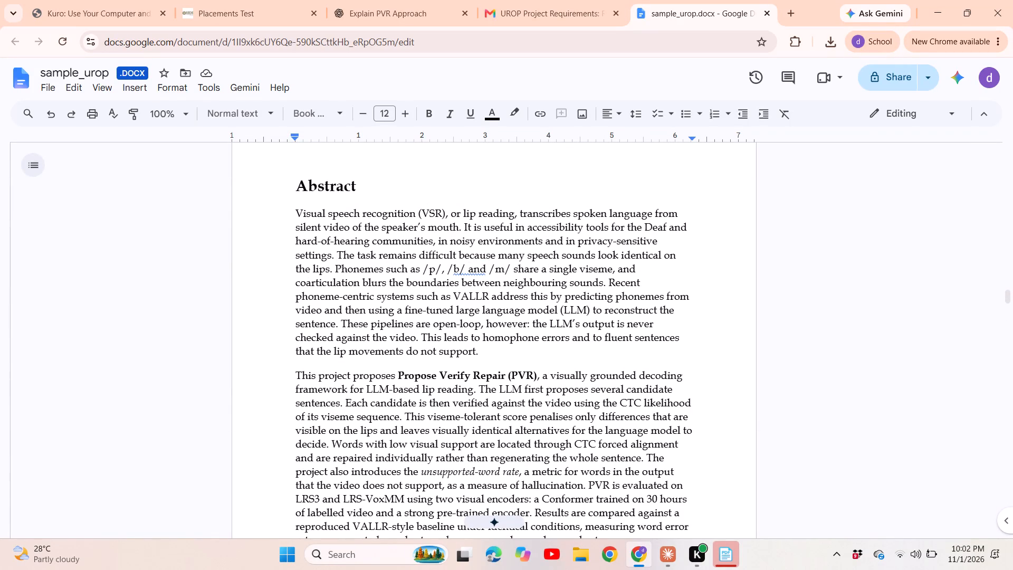
scroll(355, 287, down, 9)
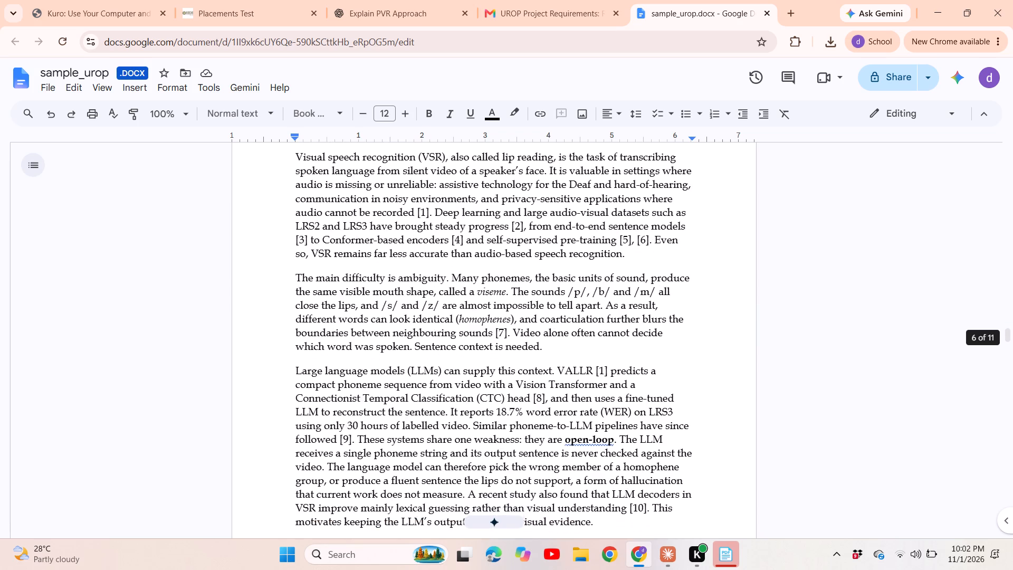
scroll(355, 287, down, 4)
scroll(355, 287, up, 1)
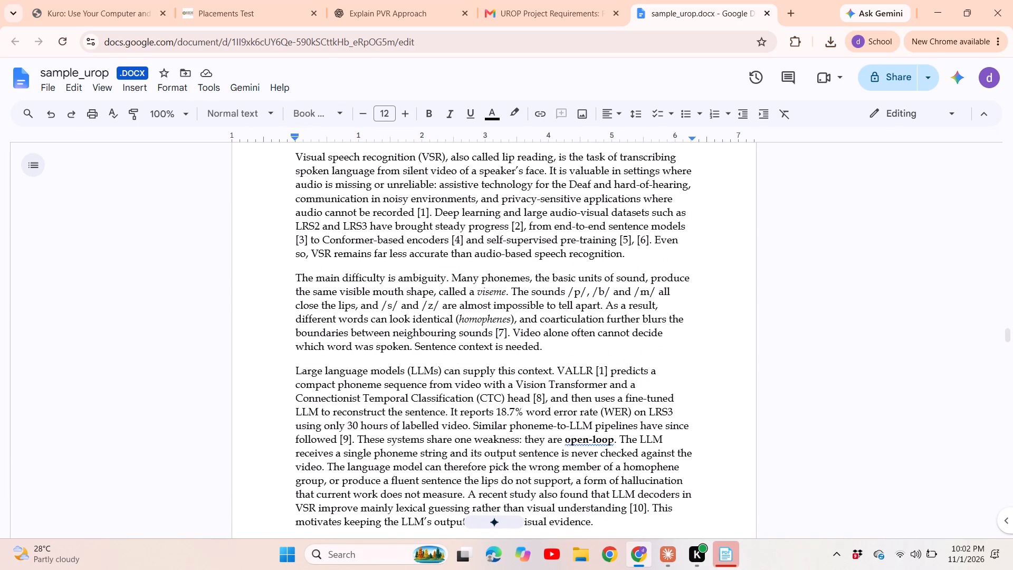
scroll(300, 192, up, 1)
drag(298, 208, 300, 193)
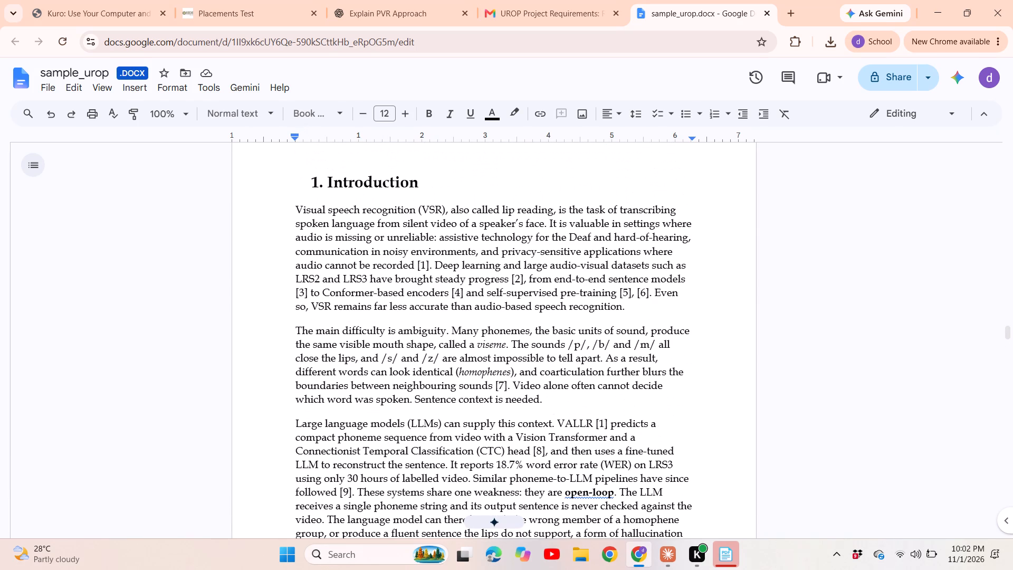
drag(300, 193, 513, 451)
scroll(455, 517, left, 1)
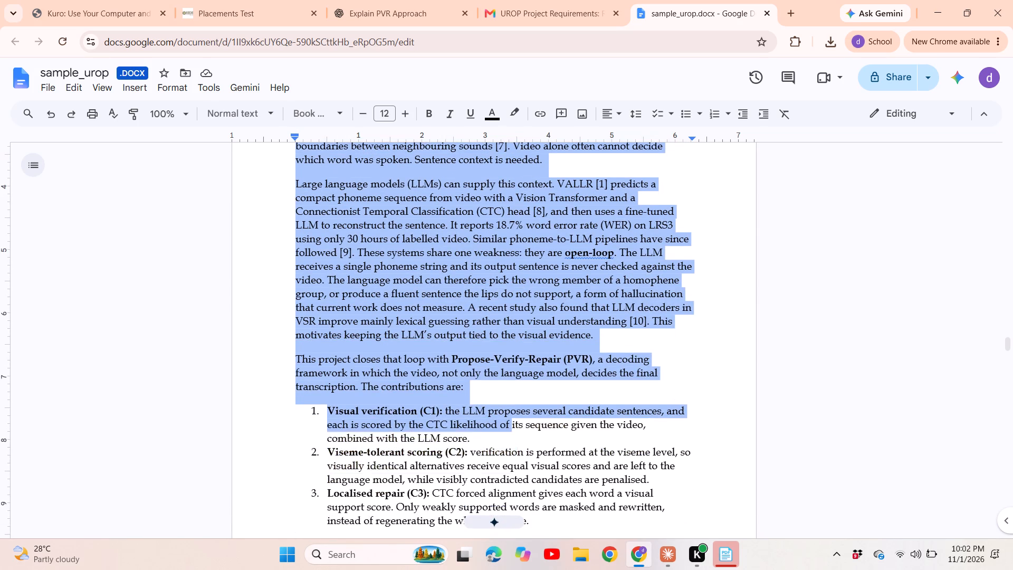
drag(513, 451, 396, 195)
scroll(513, 451, left, 1)
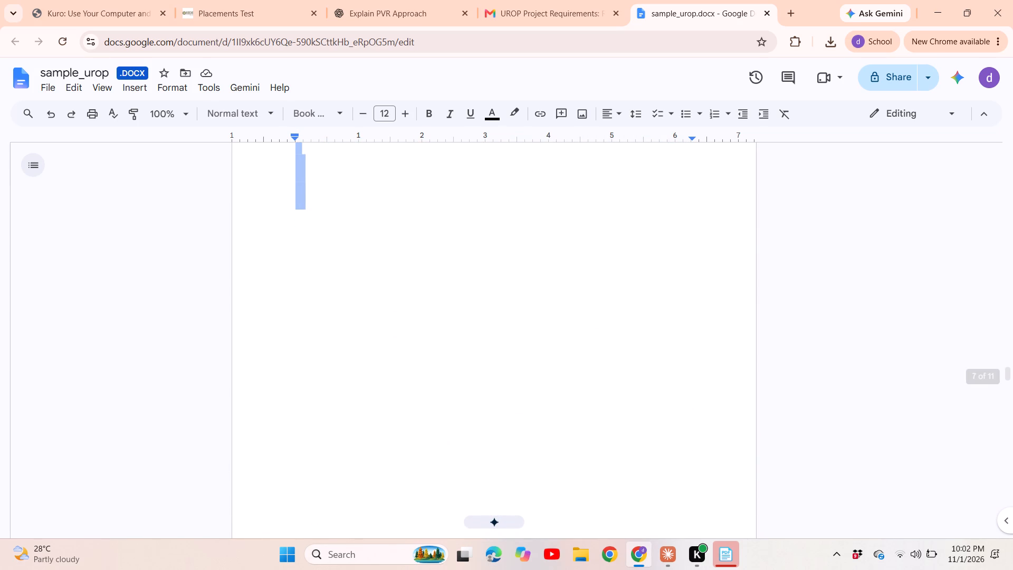
drag(396, 195, 316, 171)
scroll(396, 195, left, 1)
scroll(316, 171, up, 2)
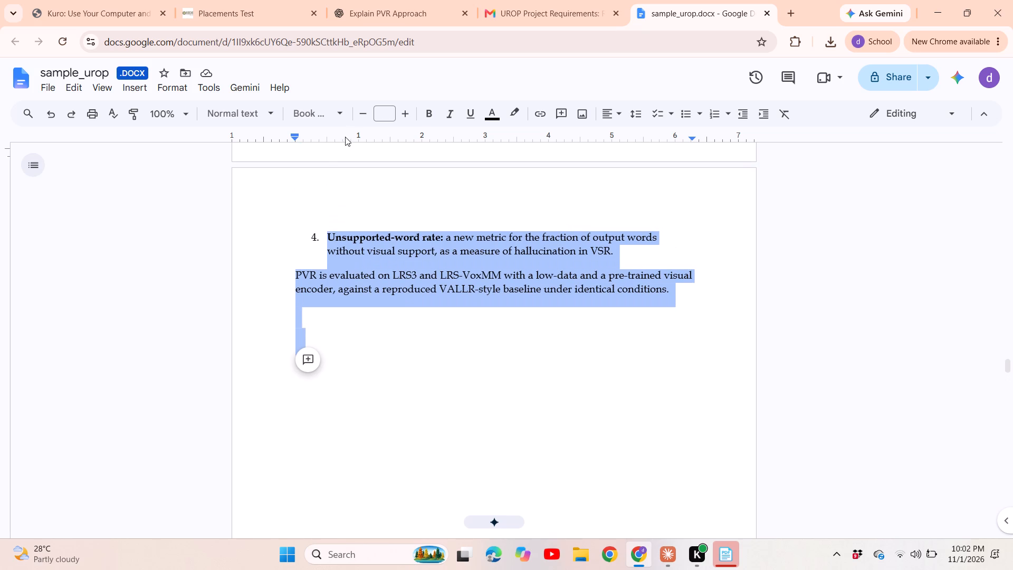
click(361, 109)
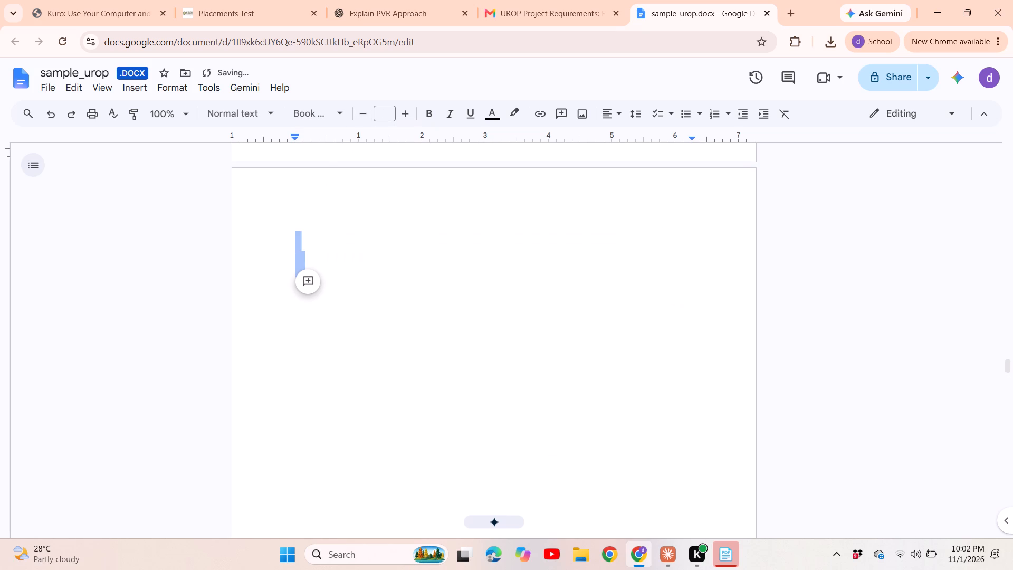
click(403, 229)
Review the resized Introduction text and compare its formatting with the Abstract page before it.
scroll(403, 229, up, 6)
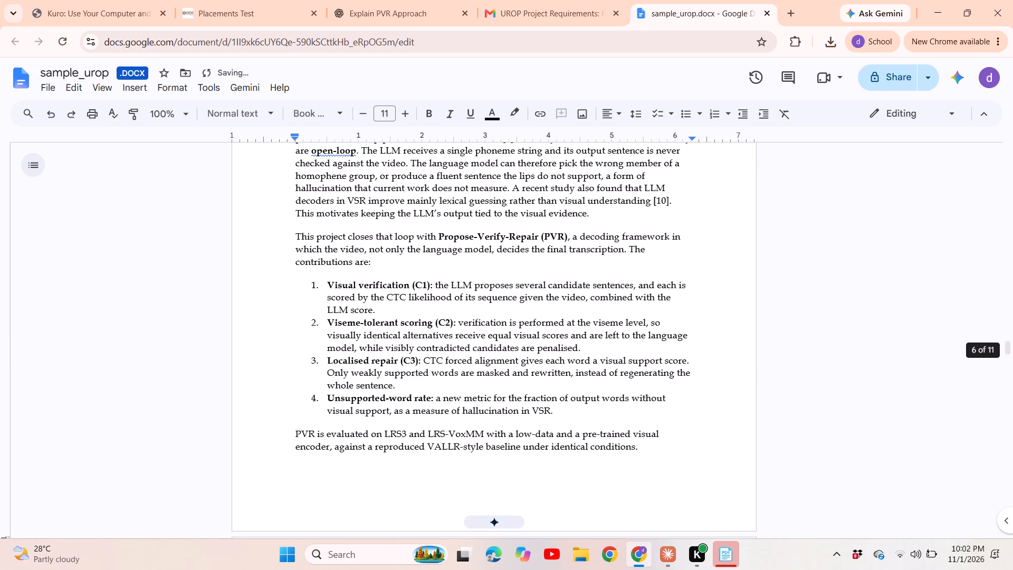
scroll(403, 229, up, 3)
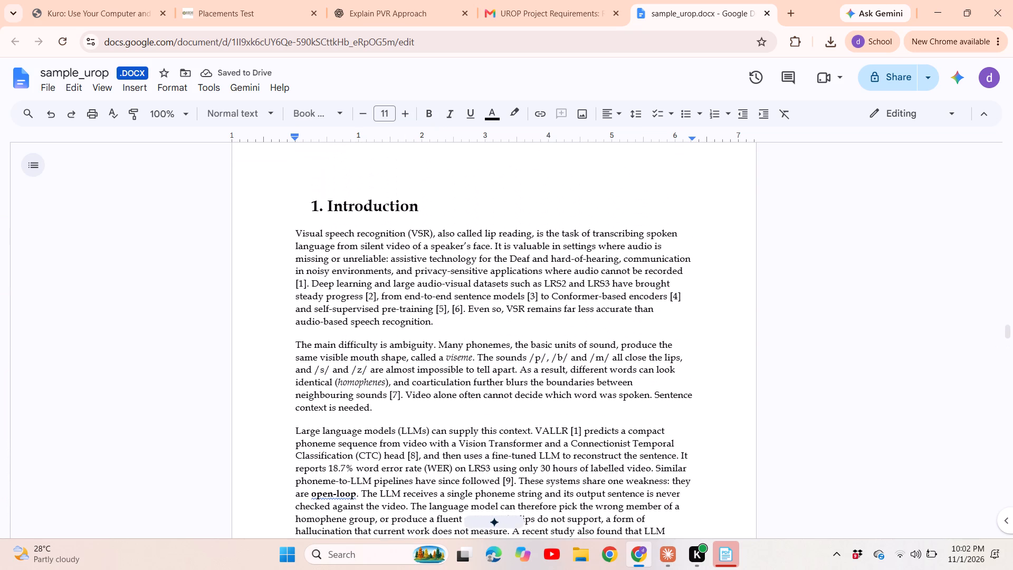
scroll(403, 229, up, 1)
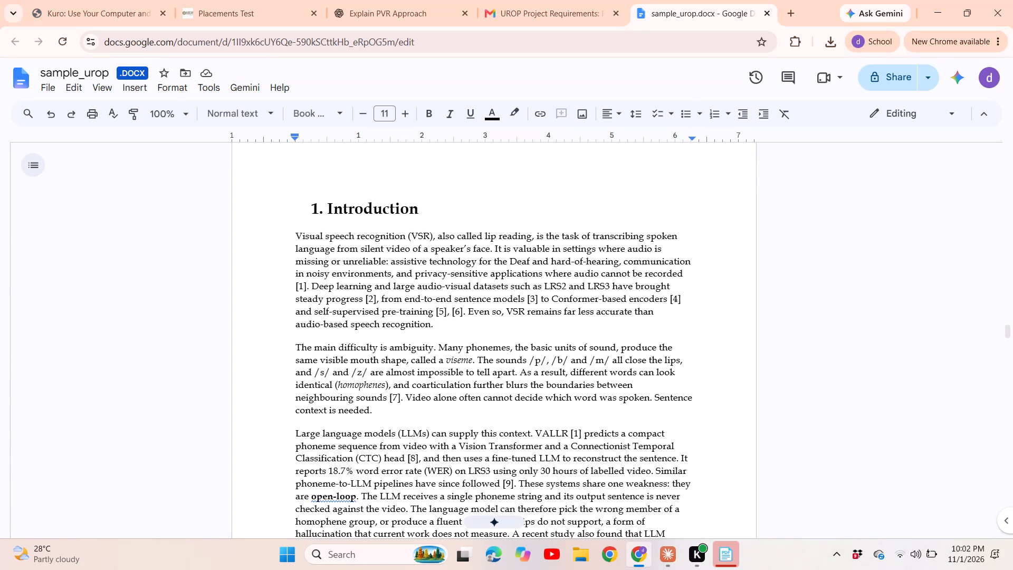
click(309, 209)
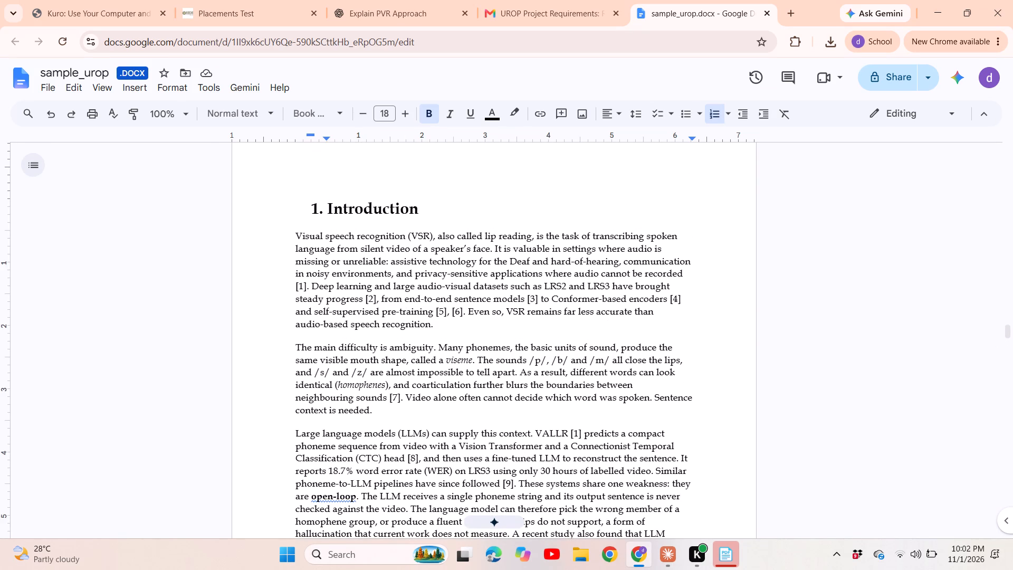
scroll(422, 221, up, 5)
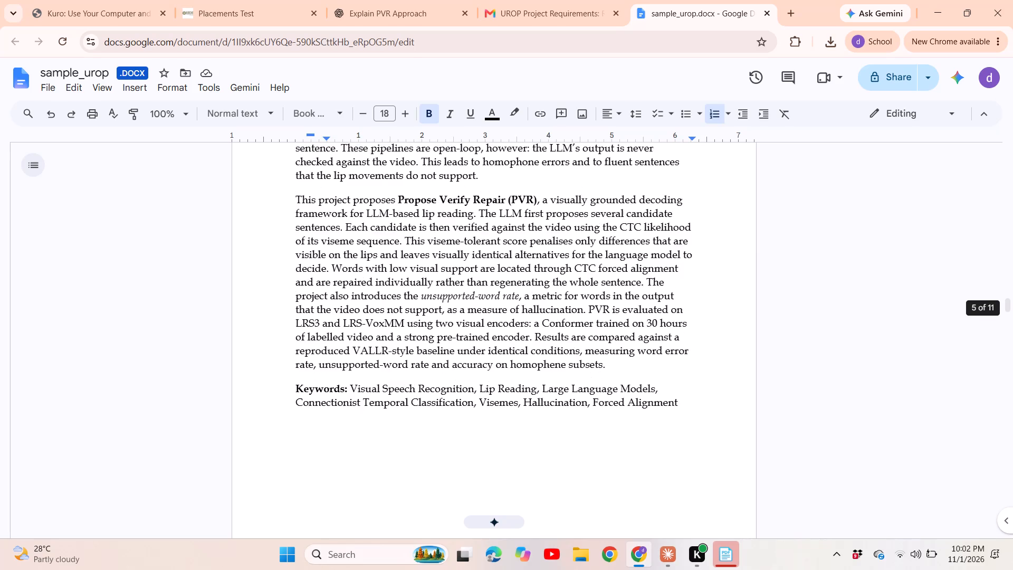
scroll(422, 221, up, 3)
scroll(422, 221, down, 5)
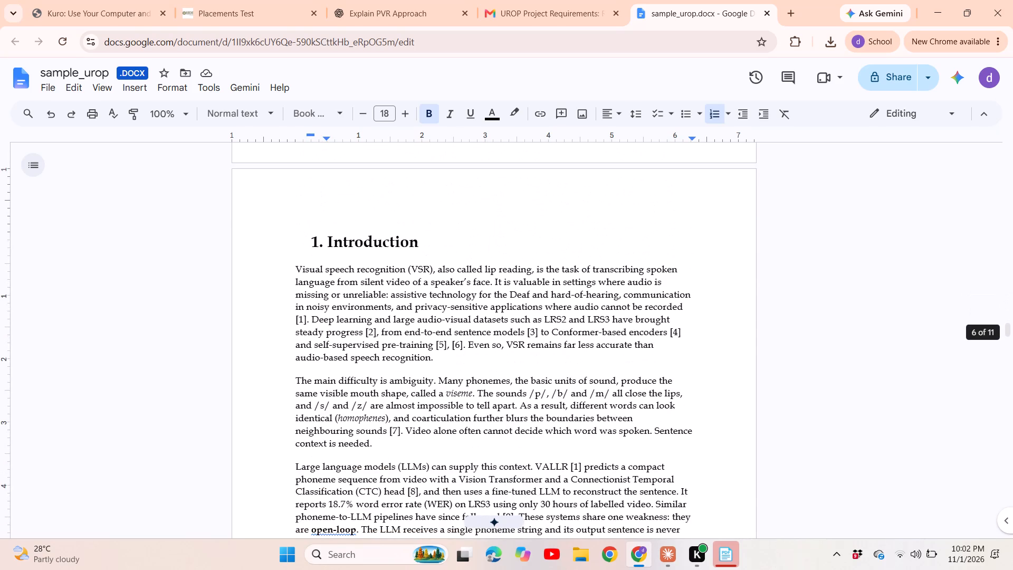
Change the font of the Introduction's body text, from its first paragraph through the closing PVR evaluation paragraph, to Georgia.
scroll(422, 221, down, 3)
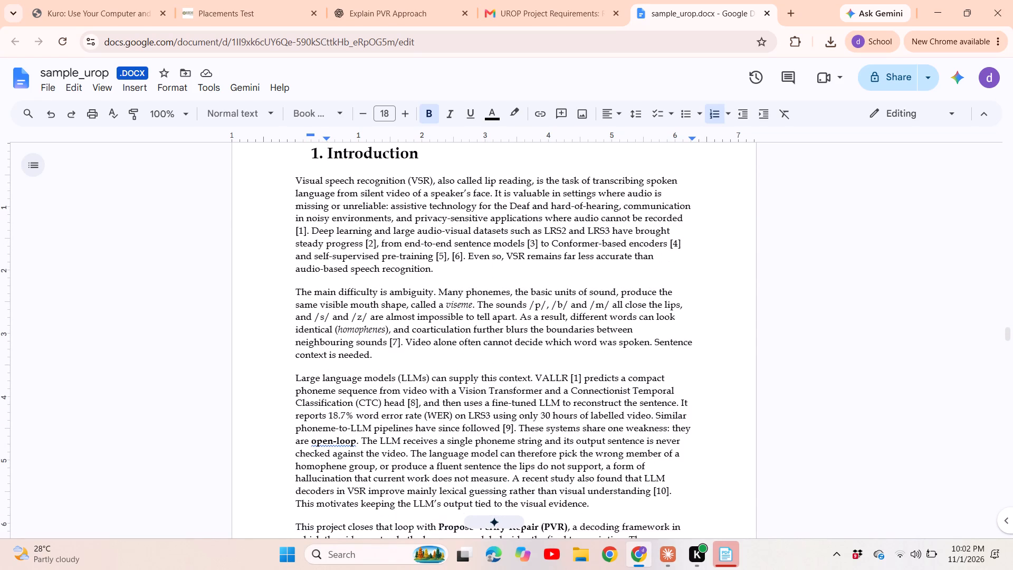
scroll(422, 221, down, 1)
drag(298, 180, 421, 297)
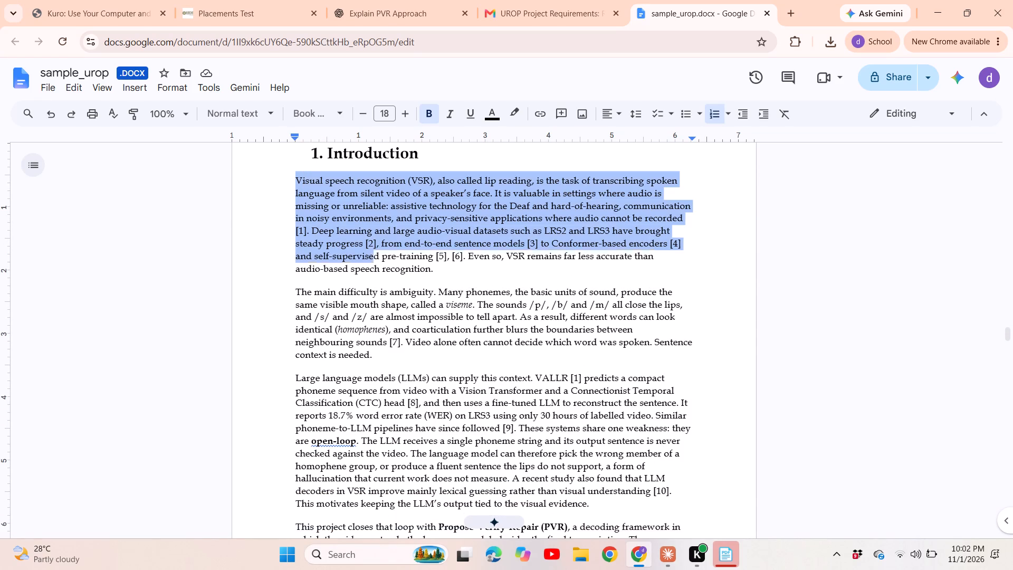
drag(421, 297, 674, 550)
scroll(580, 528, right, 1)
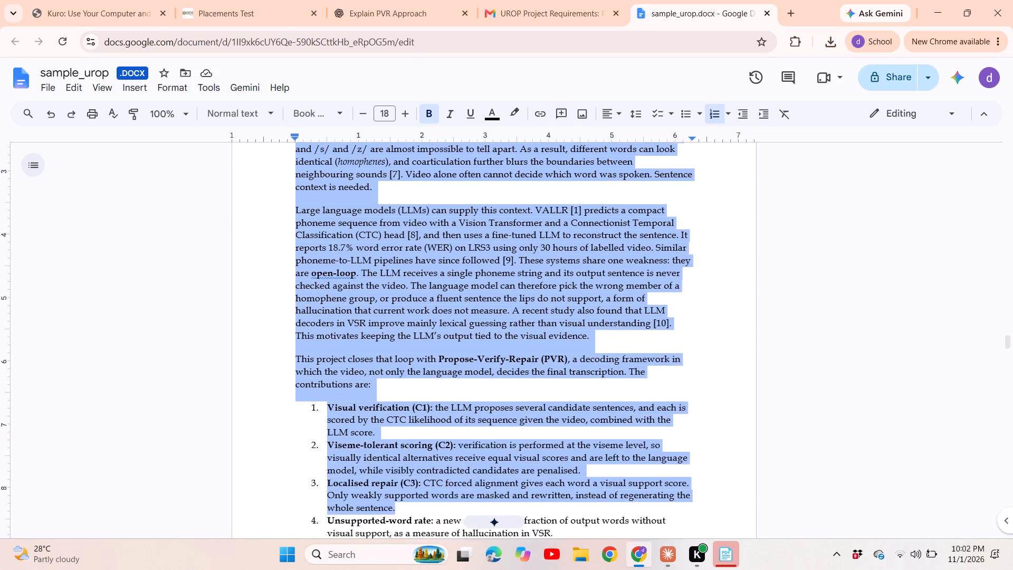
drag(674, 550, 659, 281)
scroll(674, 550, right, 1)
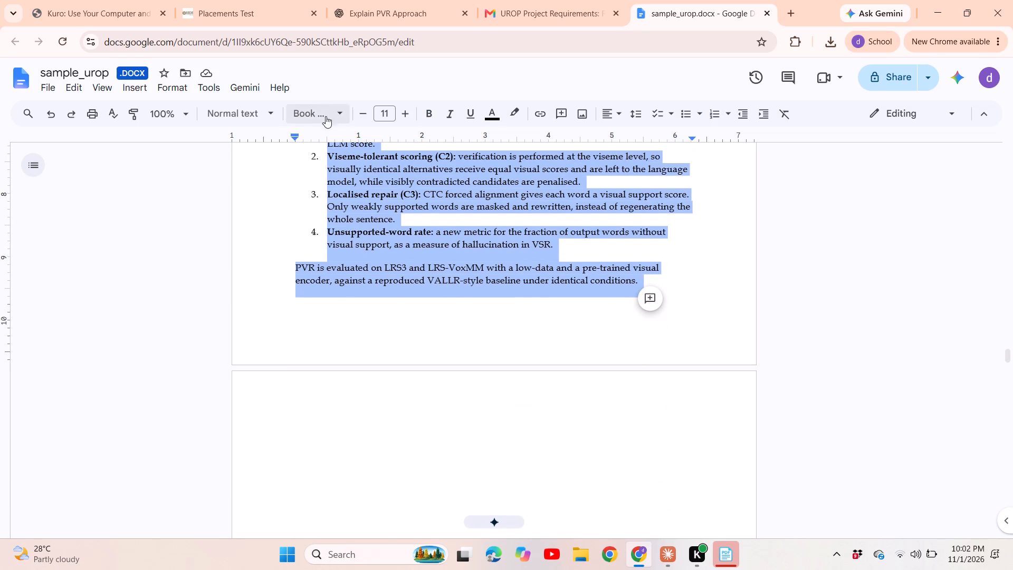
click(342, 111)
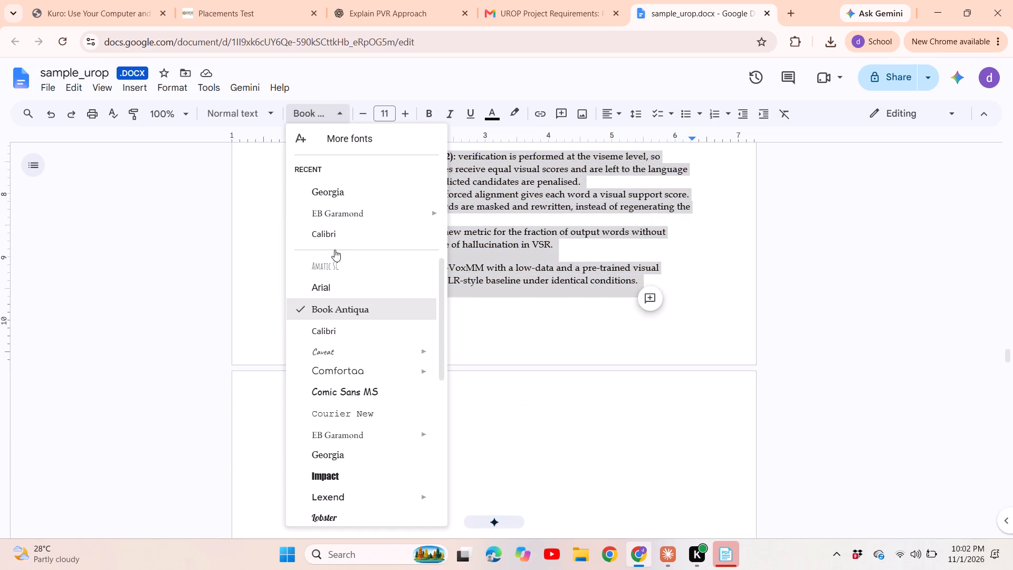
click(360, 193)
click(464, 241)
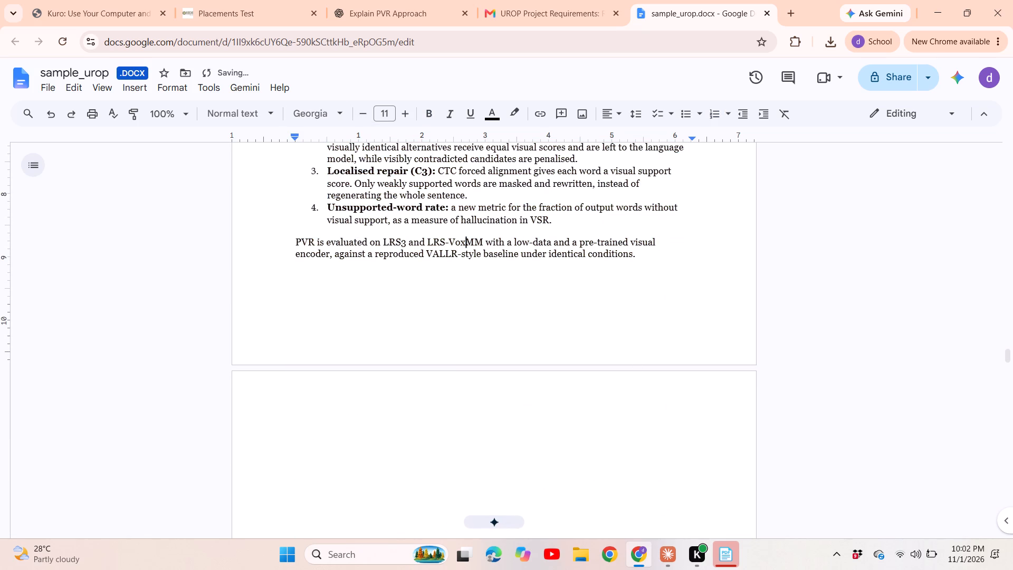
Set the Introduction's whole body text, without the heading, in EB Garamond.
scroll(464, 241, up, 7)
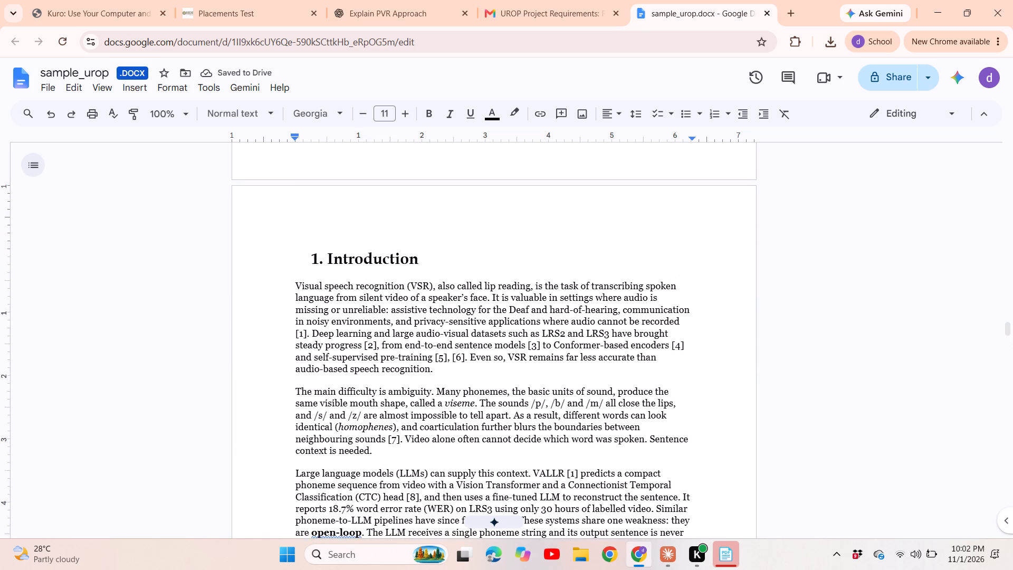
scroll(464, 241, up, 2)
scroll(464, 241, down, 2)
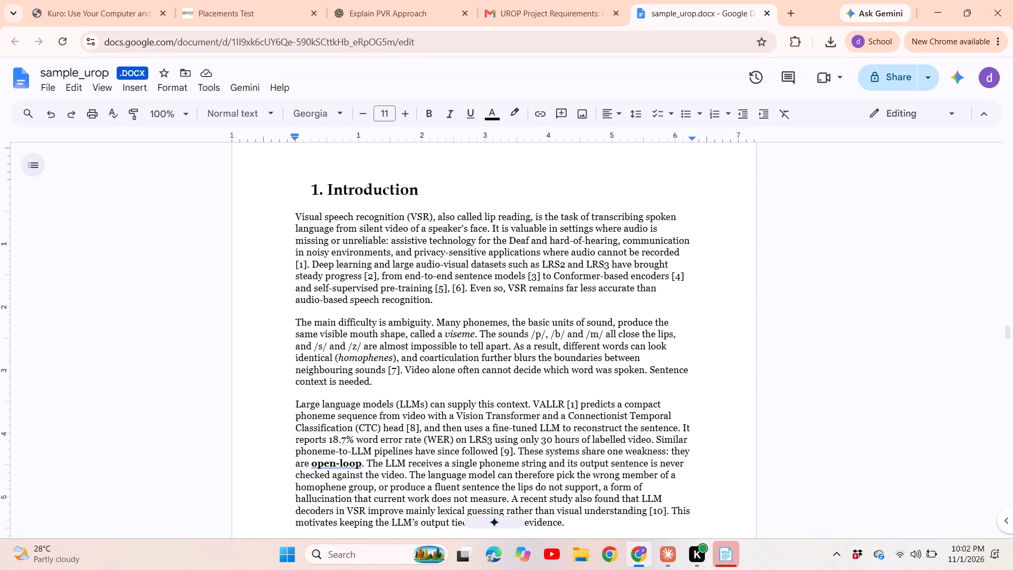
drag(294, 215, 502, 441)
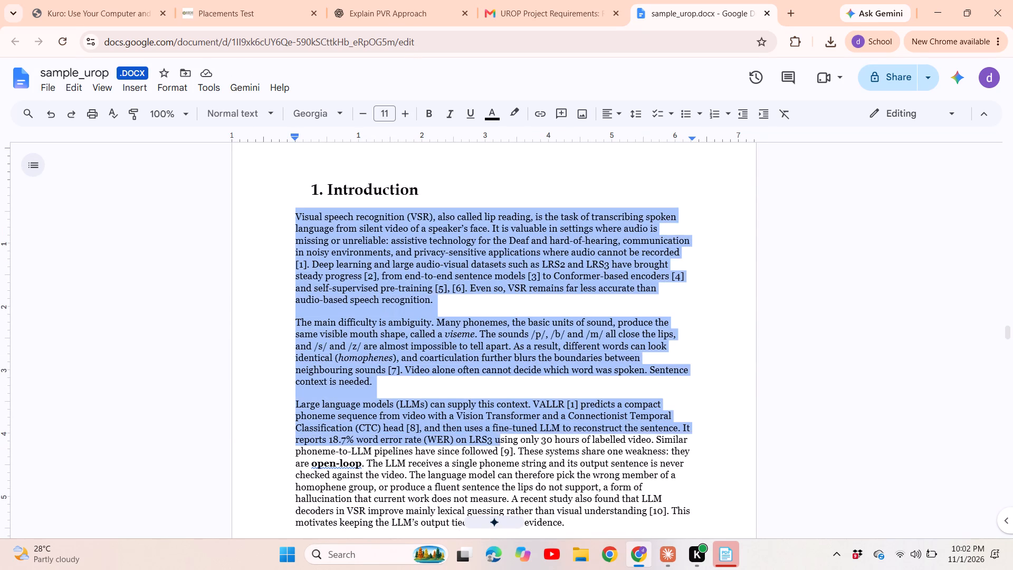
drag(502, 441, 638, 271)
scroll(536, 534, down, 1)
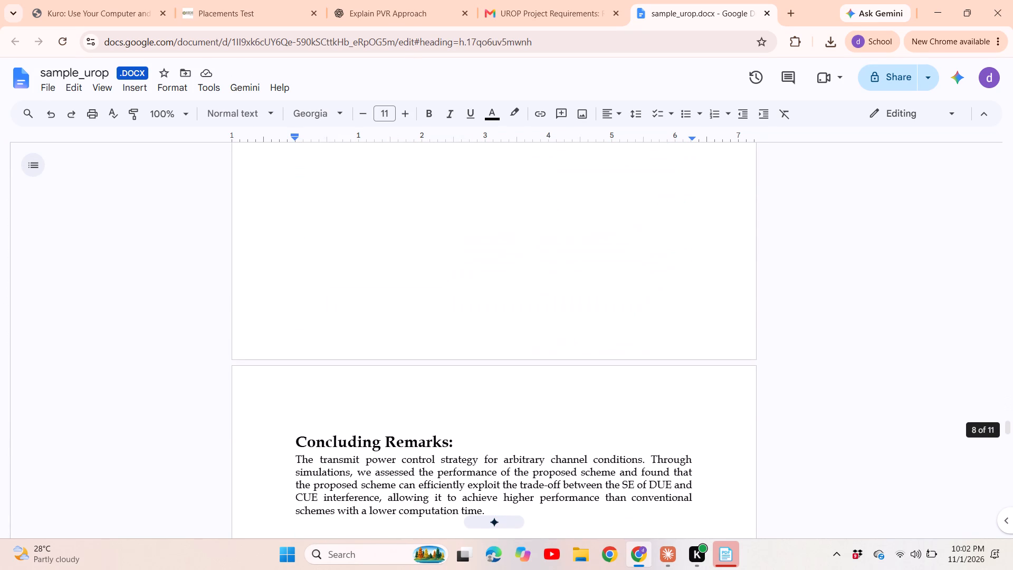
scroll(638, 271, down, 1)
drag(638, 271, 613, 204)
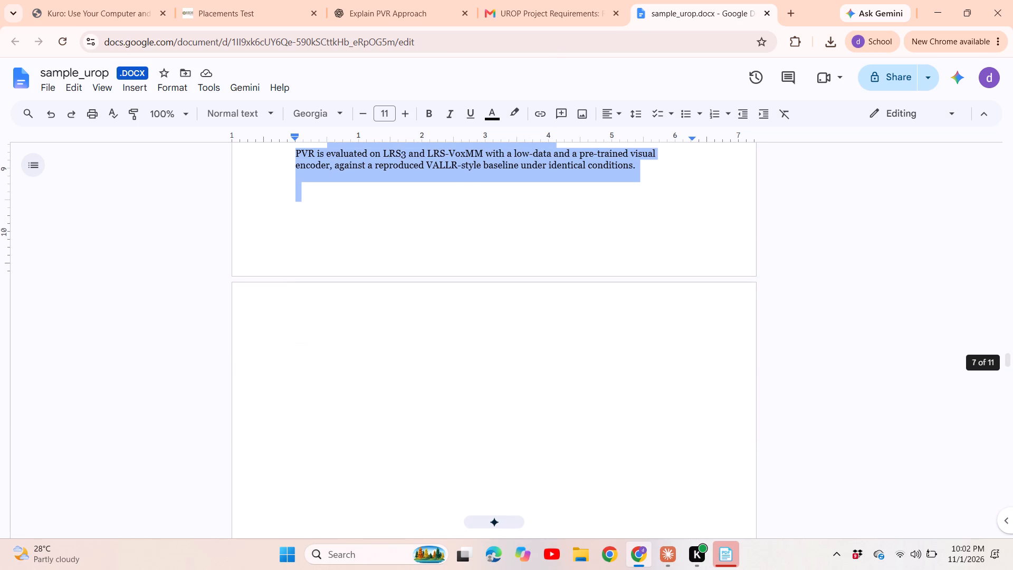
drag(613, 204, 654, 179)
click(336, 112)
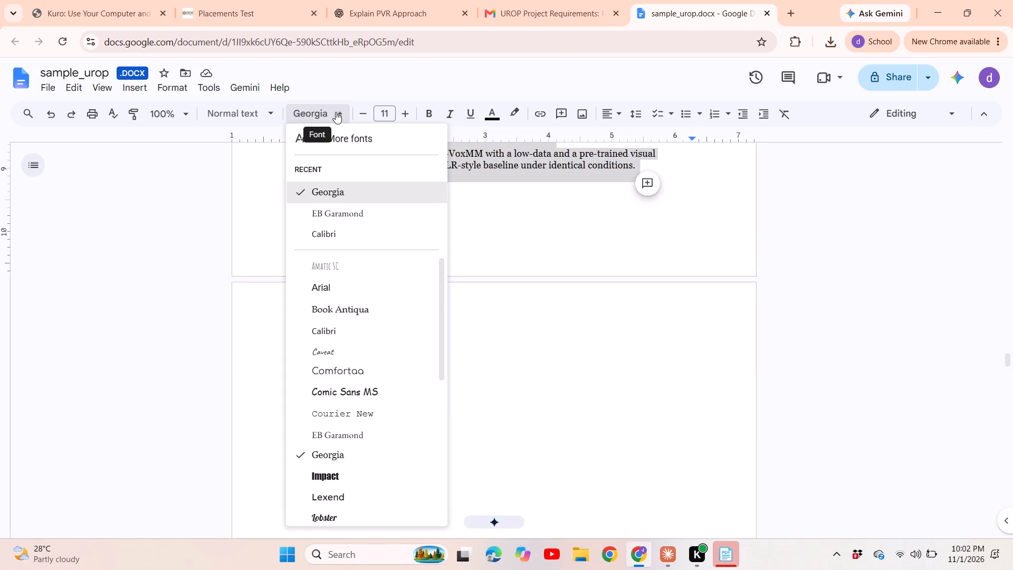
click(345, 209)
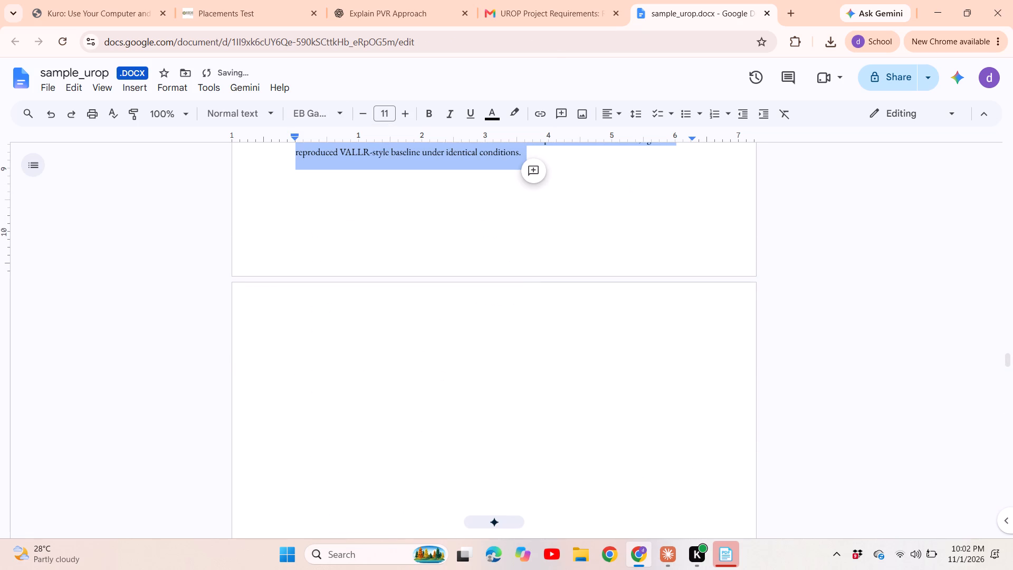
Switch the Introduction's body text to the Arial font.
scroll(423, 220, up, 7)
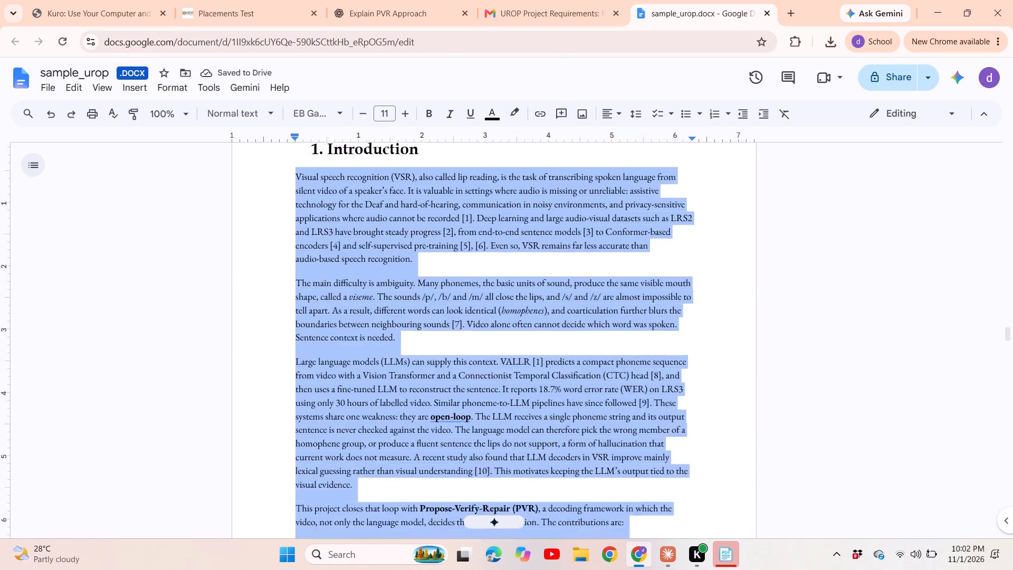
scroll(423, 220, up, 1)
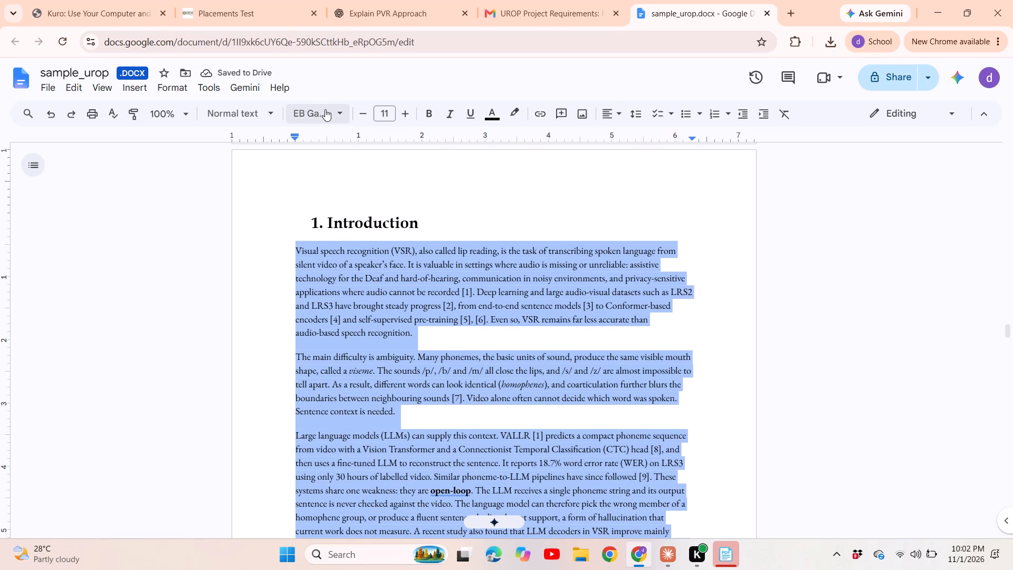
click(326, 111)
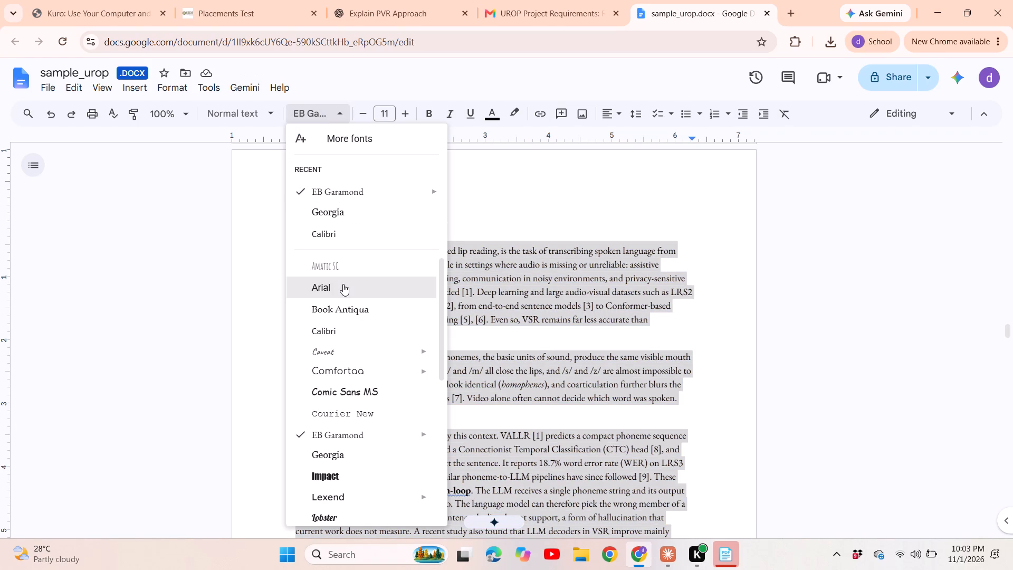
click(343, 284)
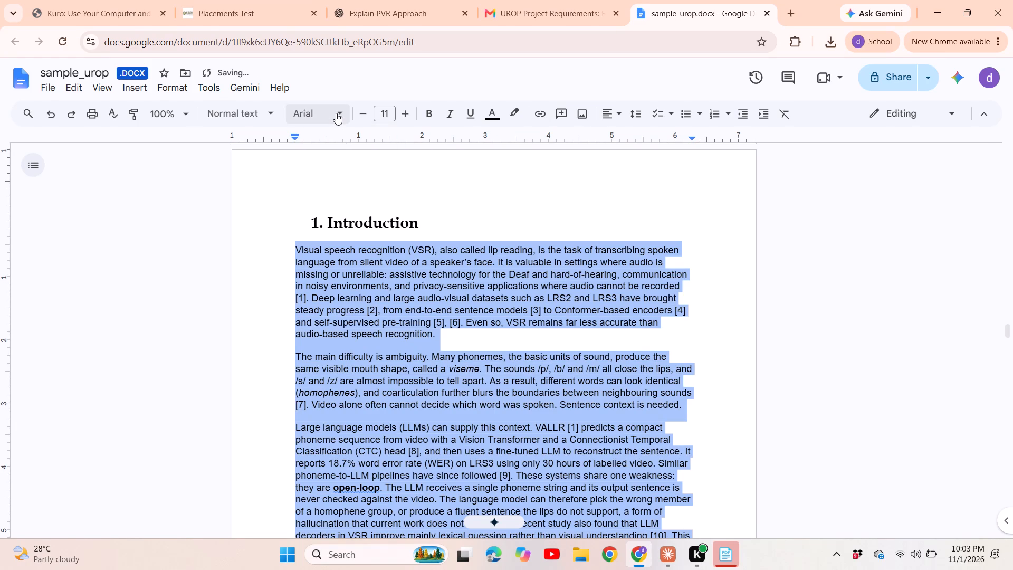
Apply the Calibri font to the Introduction's body text.
click(335, 113)
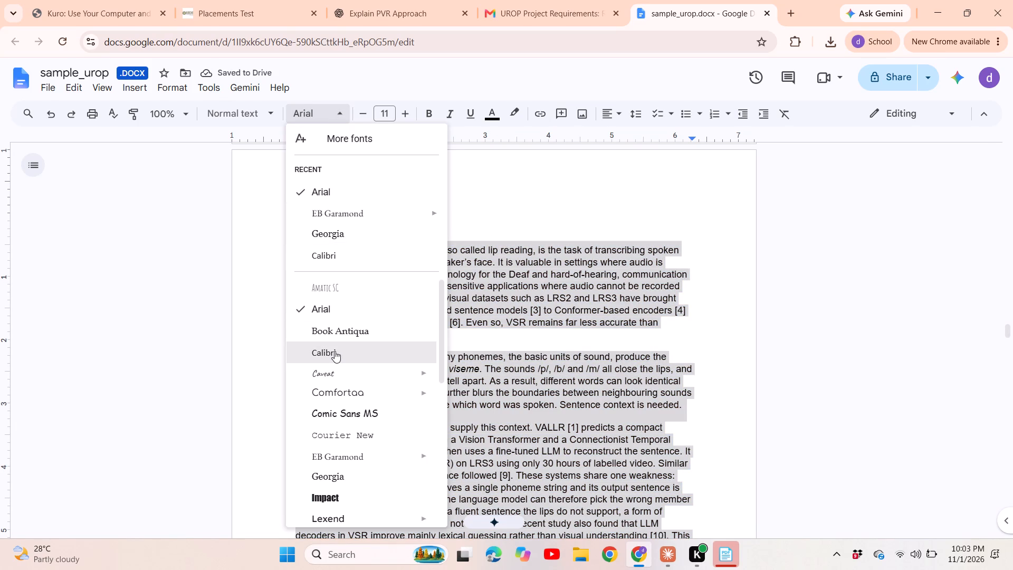
click(335, 351)
click(387, 349)
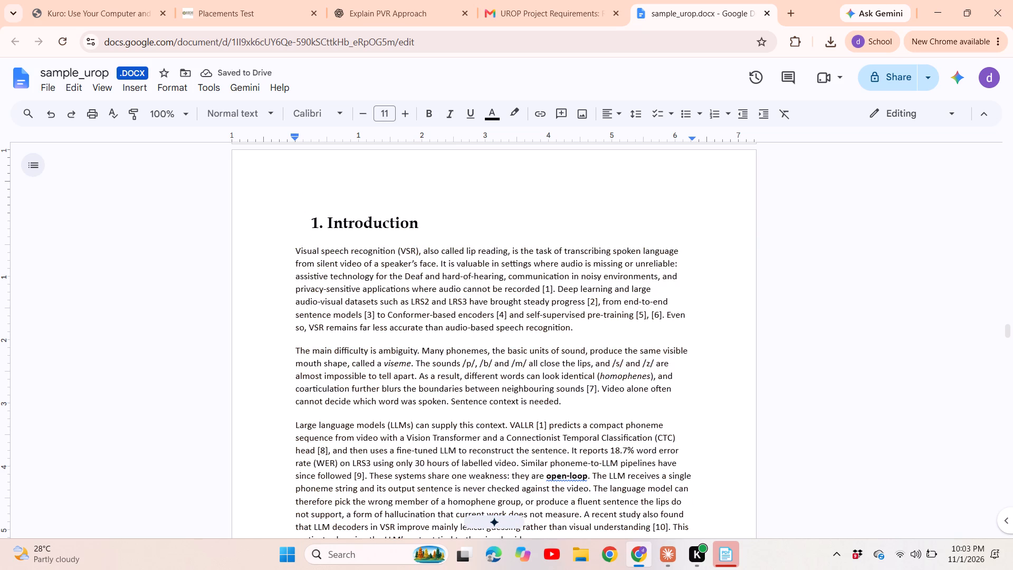
Replace the automatic list number of the Introduction heading with a plain "1." aligned to the page margin.
click(311, 222)
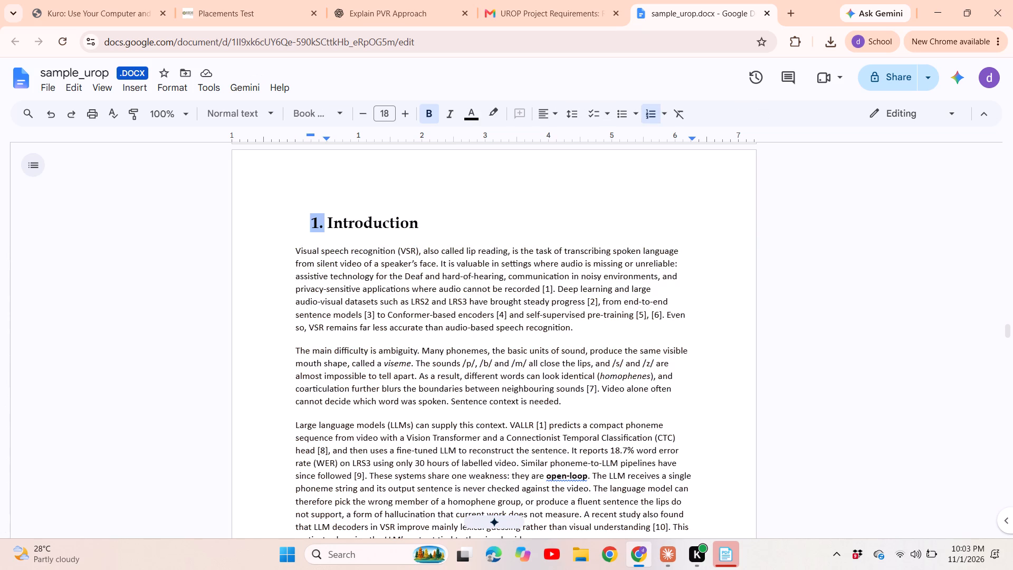
key(BackSpace)
key(BackSpace)
text(1.)
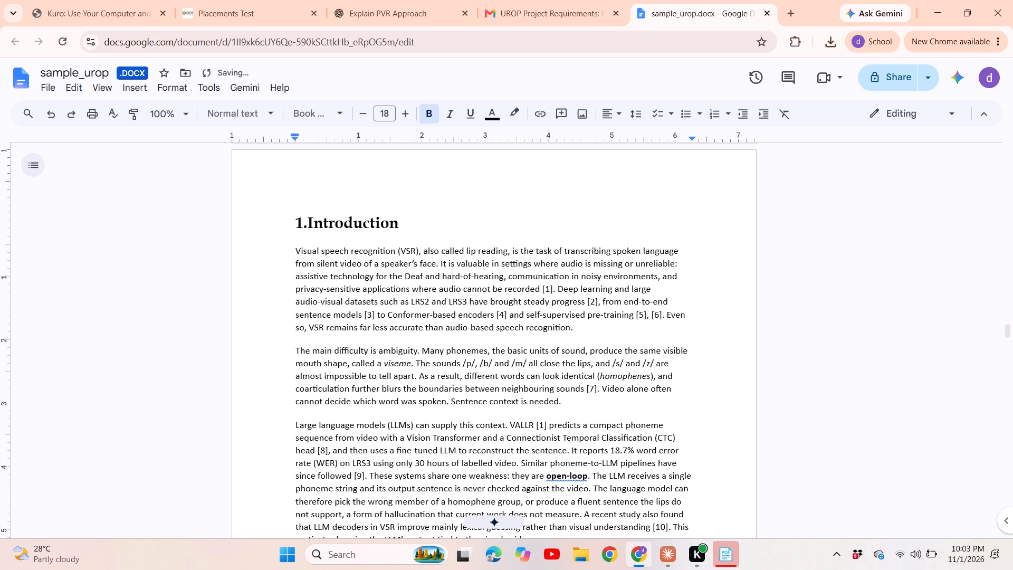
Apply the Calibri font to everything from the Abstract's first body paragraph through the Introduction heading.
scroll(371, 360, down, 3)
scroll(371, 360, up, 5)
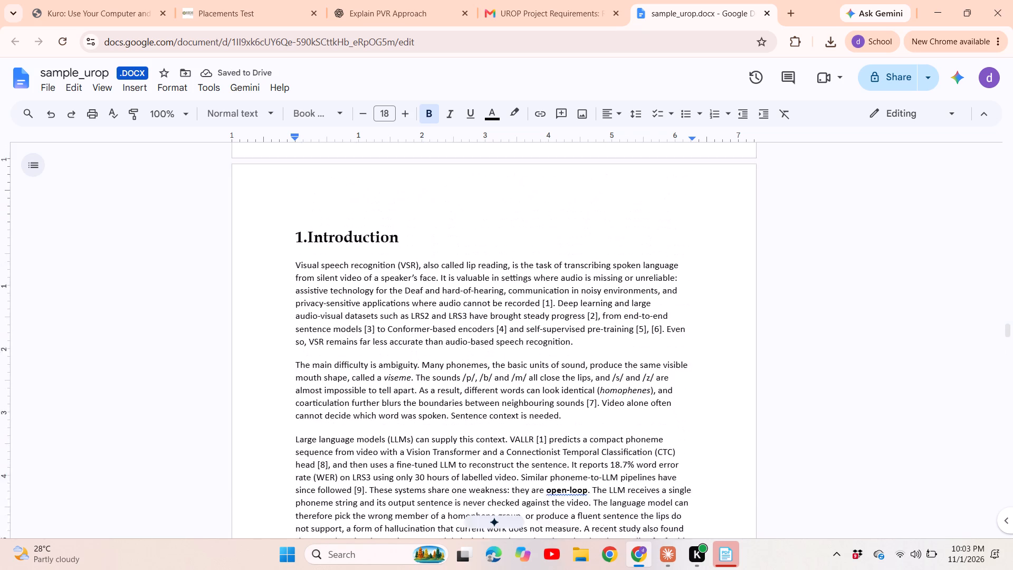
scroll(371, 360, up, 6)
drag(297, 278, 714, 416)
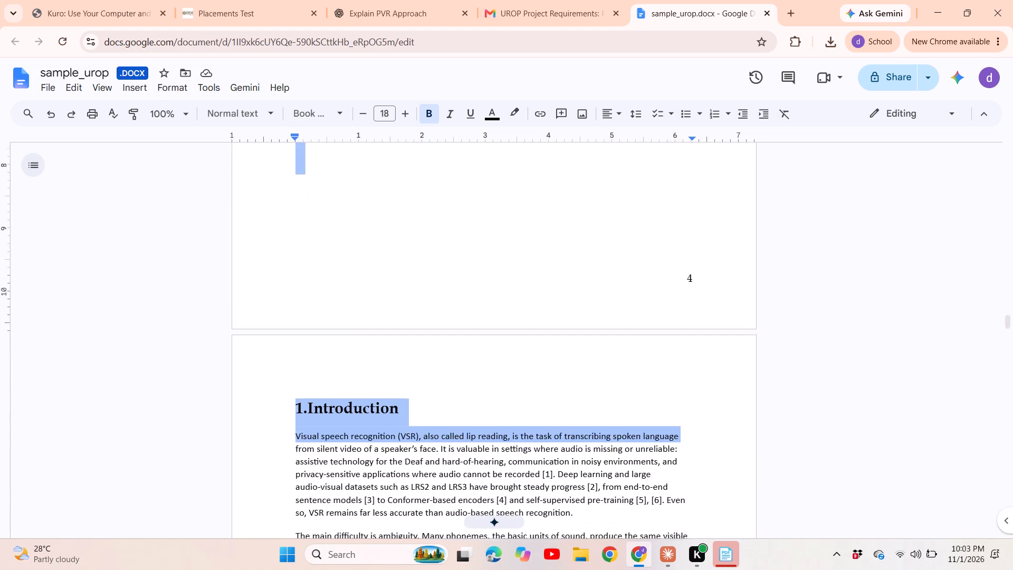
drag(714, 416, 666, 260)
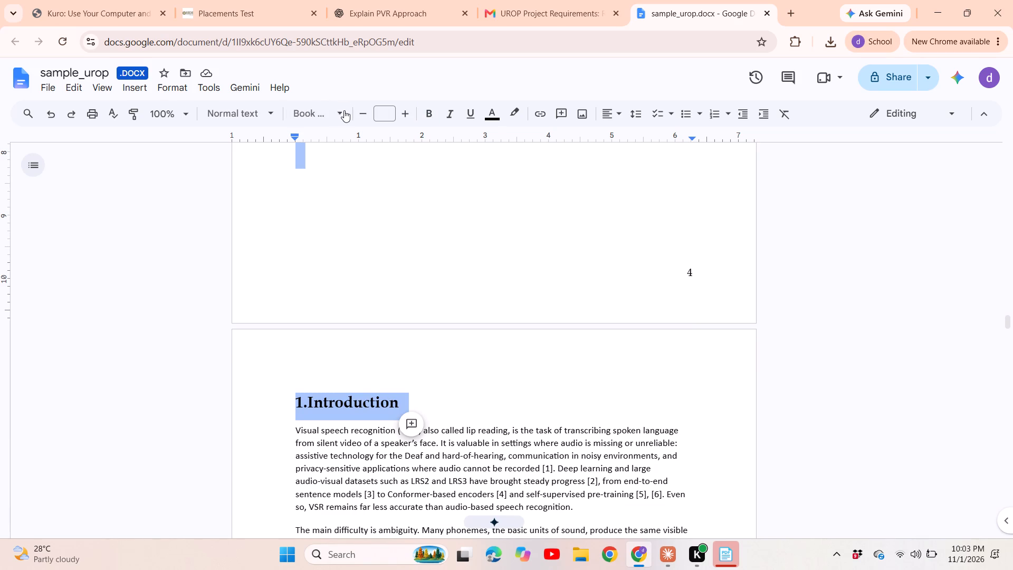
click(345, 111)
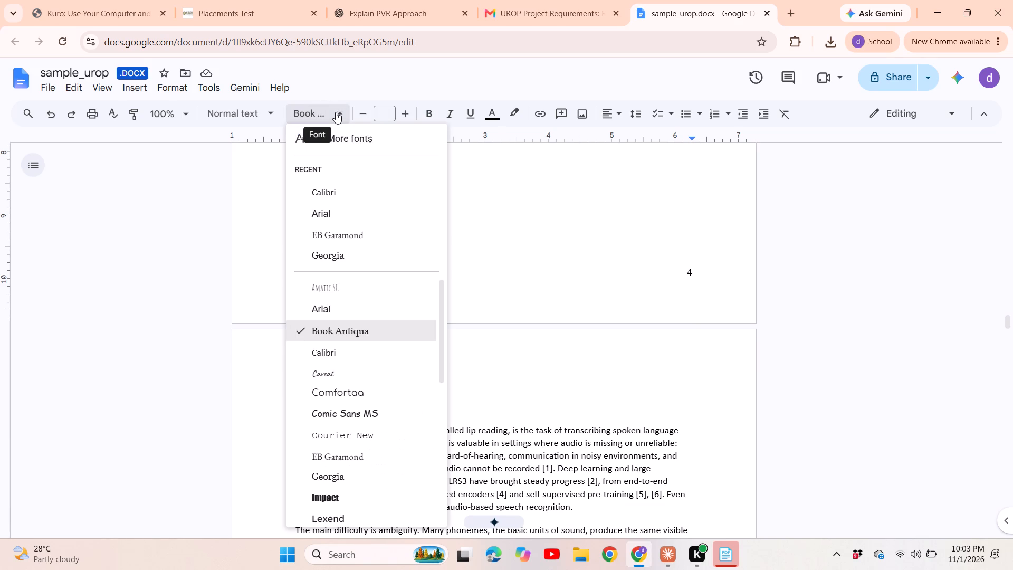
click(338, 187)
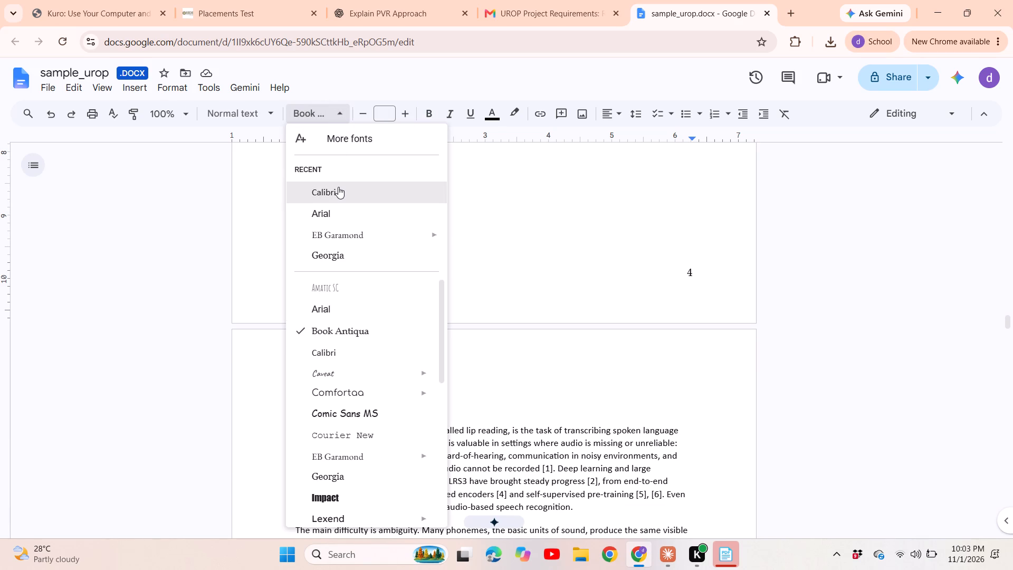
Set the selected text, from the Abstract body through the Introduction heading, to font size 11.
scroll(412, 243, up, 2)
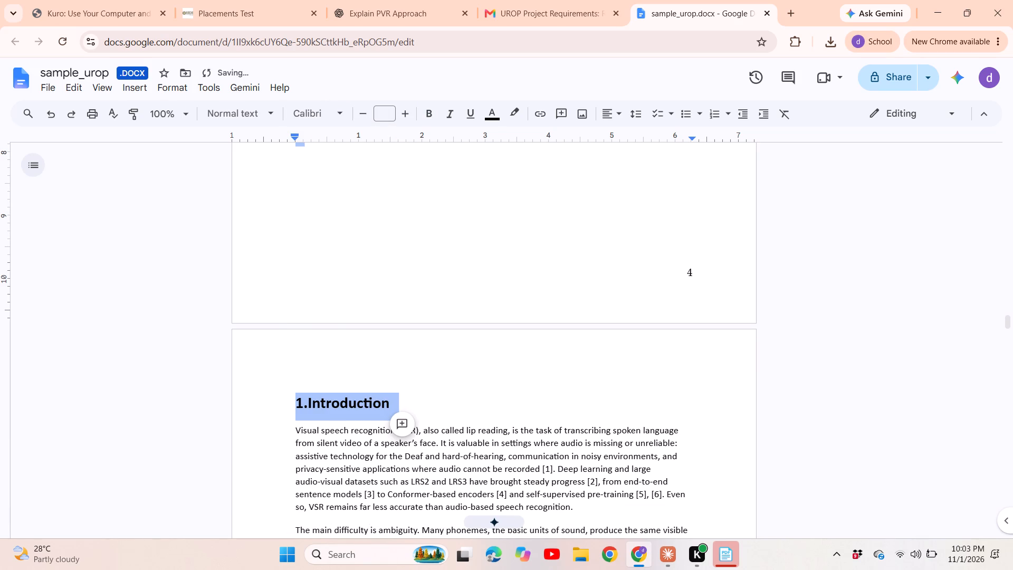
scroll(412, 243, up, 2)
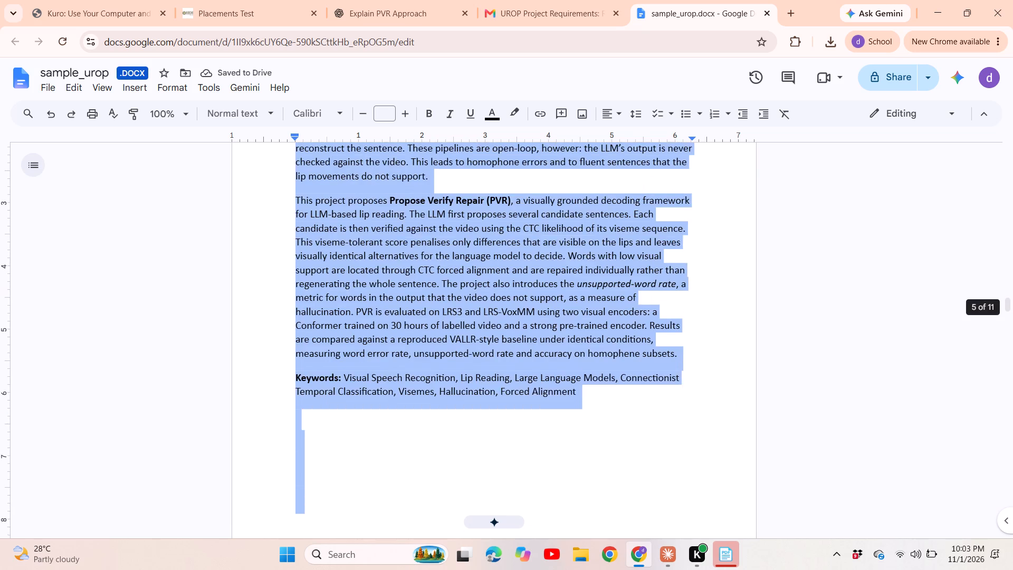
scroll(403, 274, up, 1)
scroll(403, 274, right, 1)
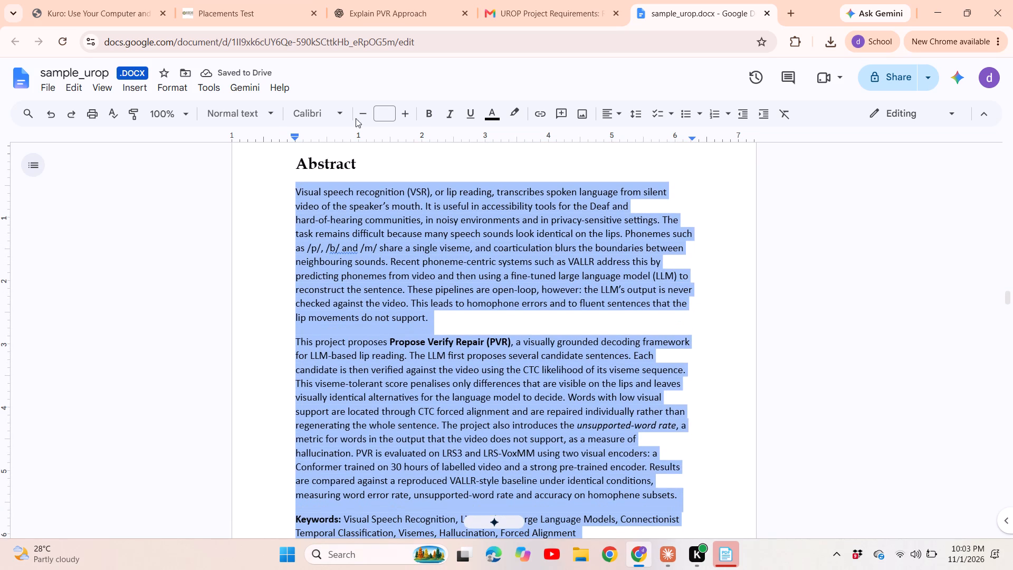
click(357, 110)
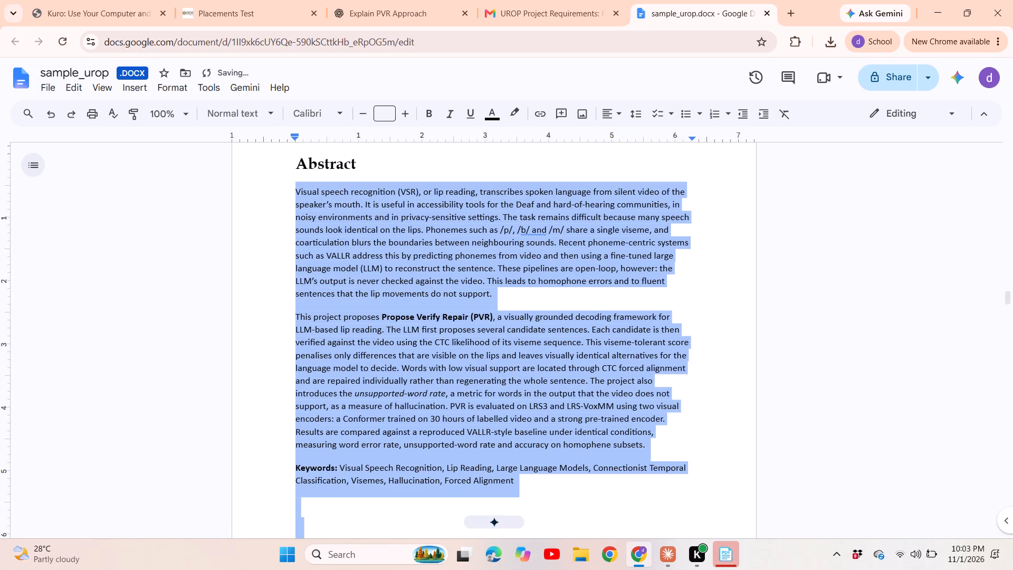
click(386, 112)
text(11)
key(Return)
click(404, 272)
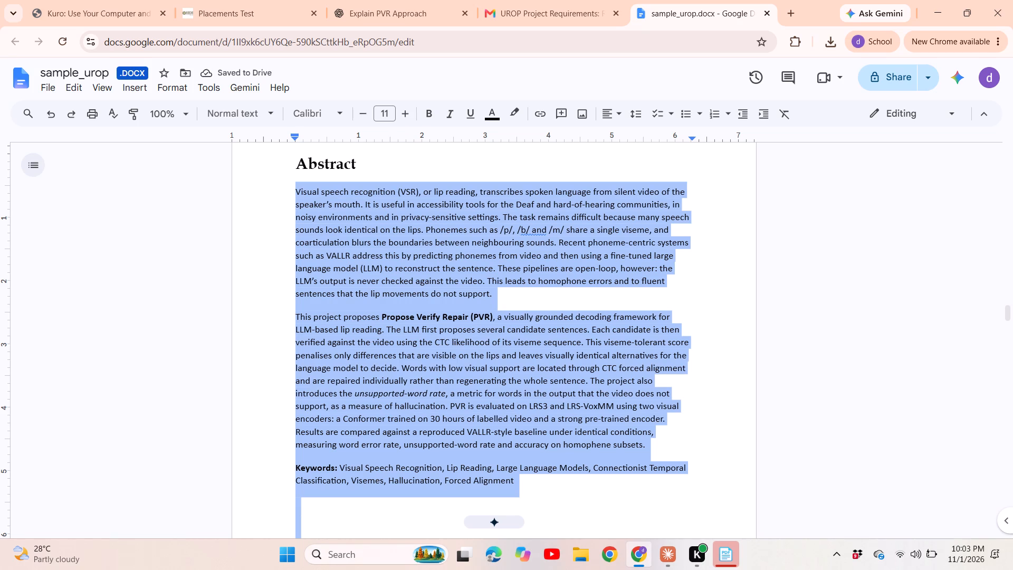
click(422, 371)
scroll(422, 371, down, 2)
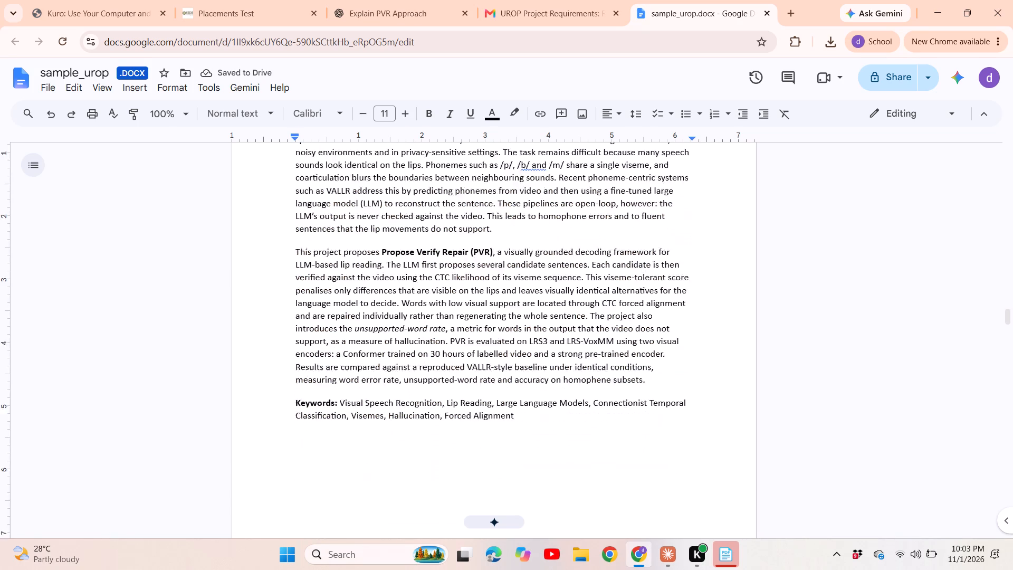
scroll(422, 371, down, 6)
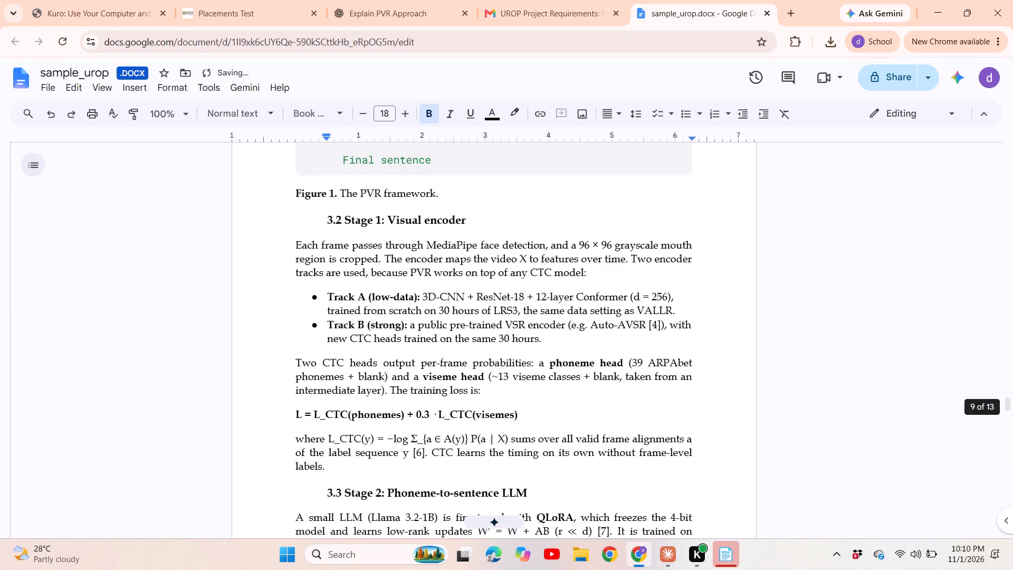
scroll(483, 352, up, 20)
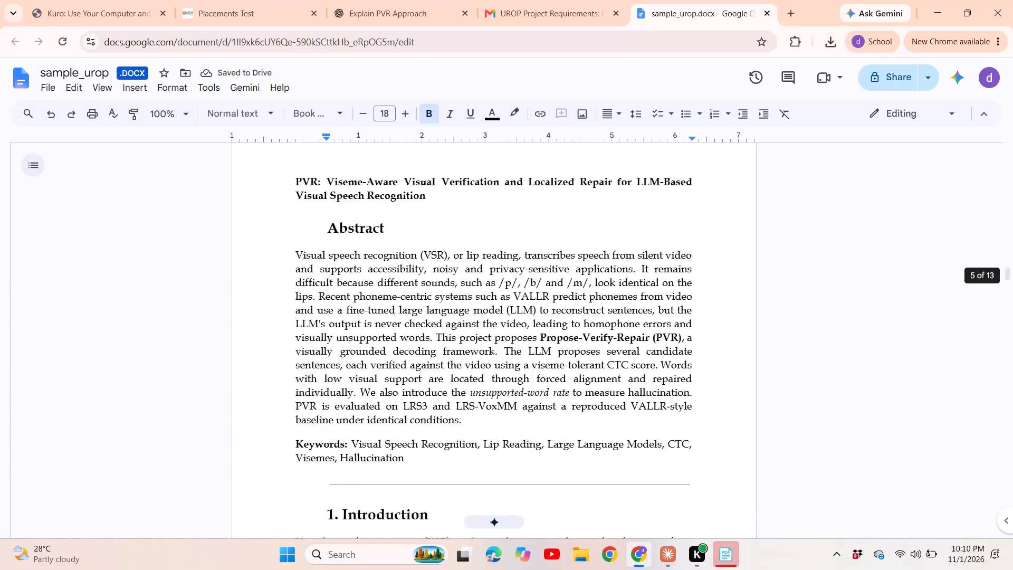
scroll(483, 352, up, 3)
scroll(483, 352, down, 2)
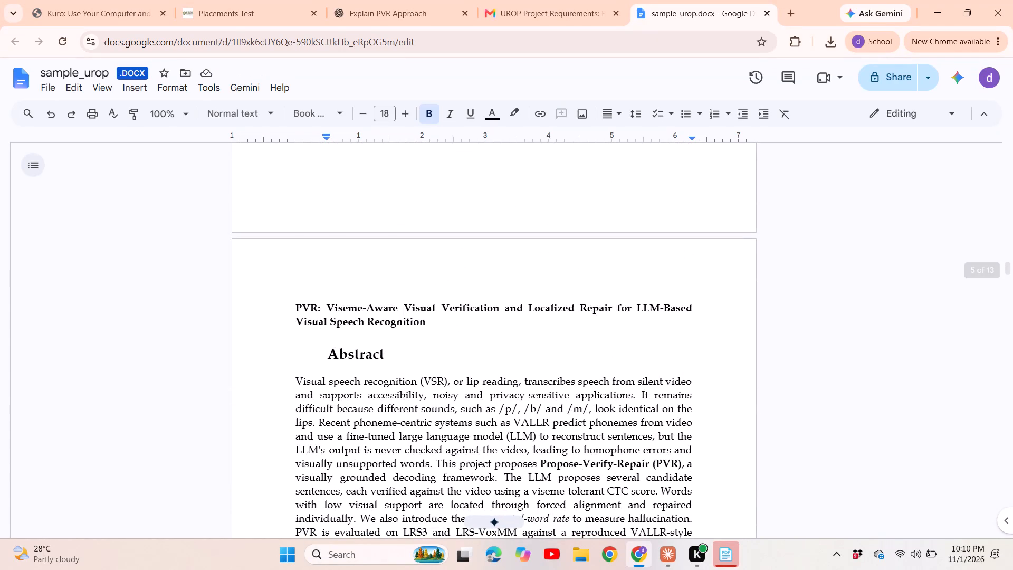
drag(295, 308, 428, 327)
key(BackSpace)
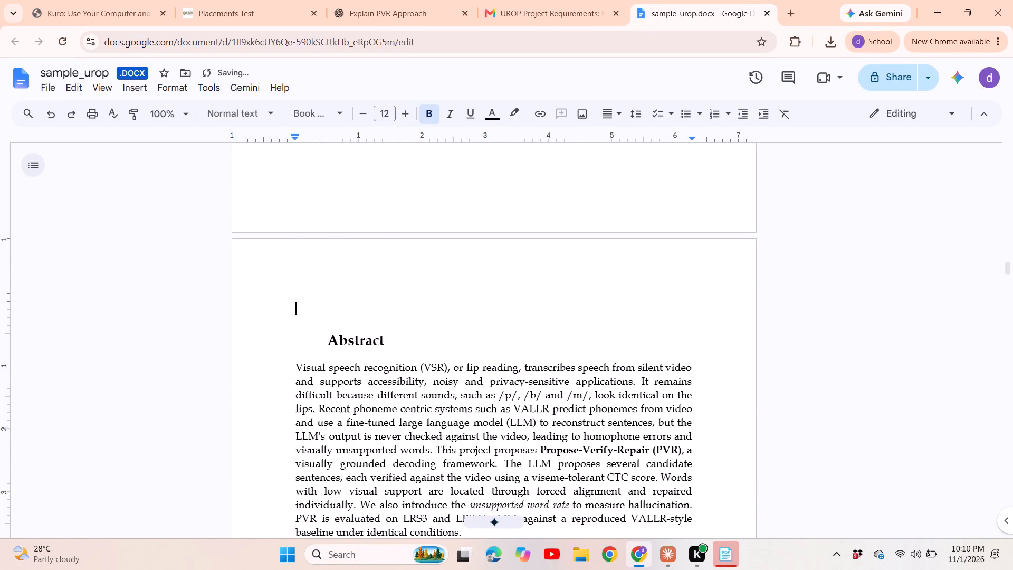
Remove the Abstract heading's indent and the blank line above it, keeping the heading at the top of its page.
key(Down)
key(BackSpace)
key(BackSpace)
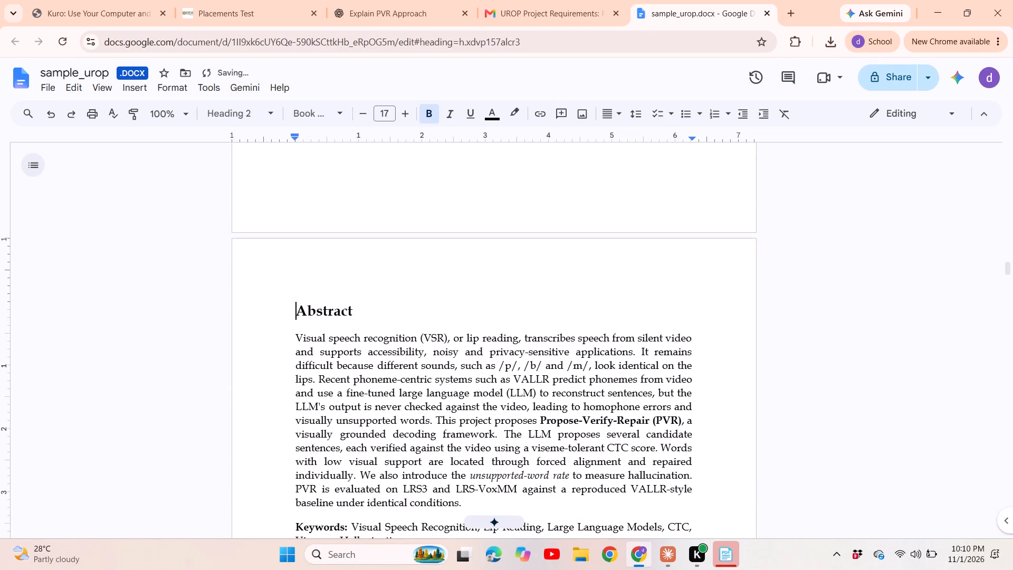
key(BackSpace)
key(Return)
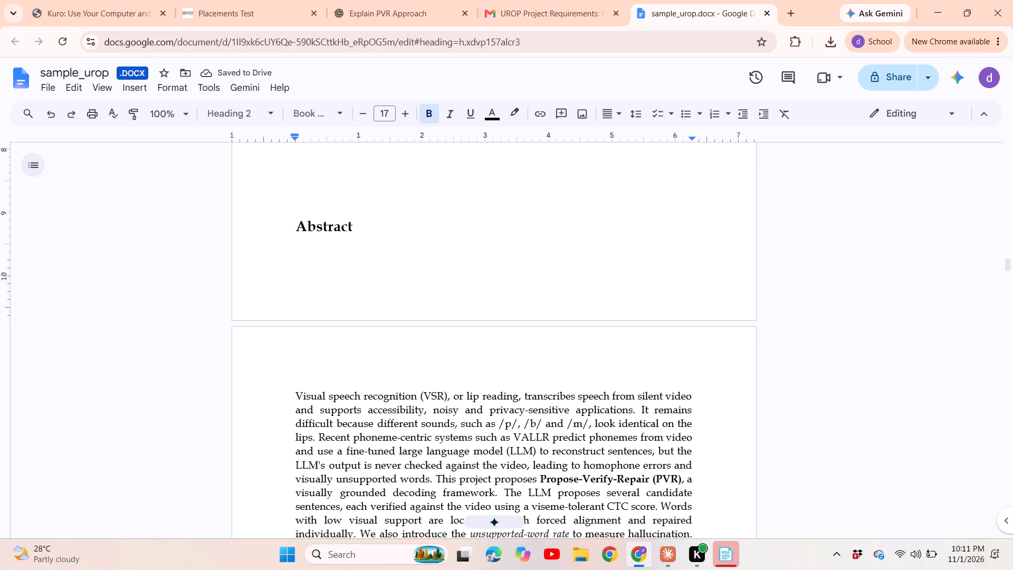
key(Return)
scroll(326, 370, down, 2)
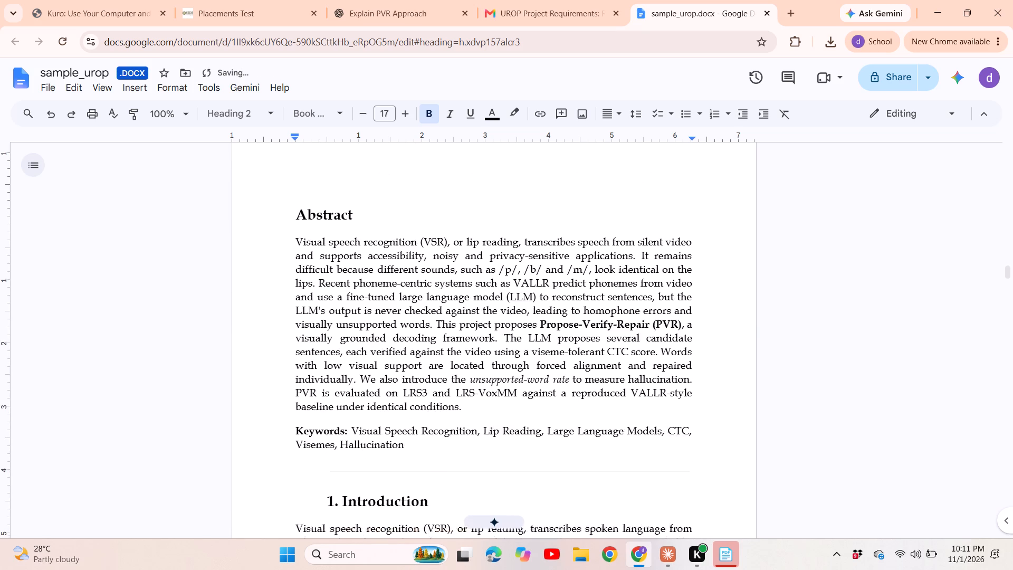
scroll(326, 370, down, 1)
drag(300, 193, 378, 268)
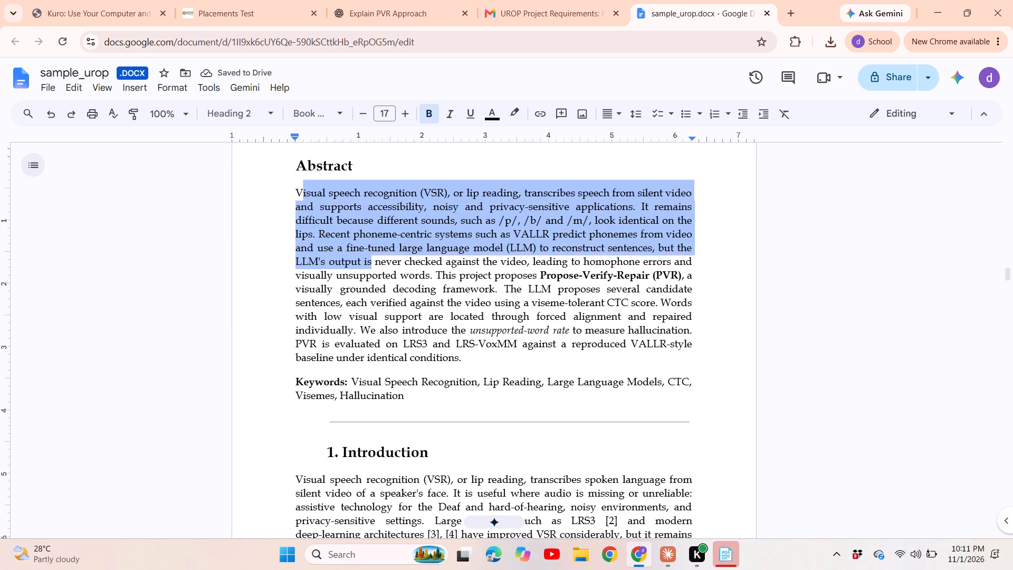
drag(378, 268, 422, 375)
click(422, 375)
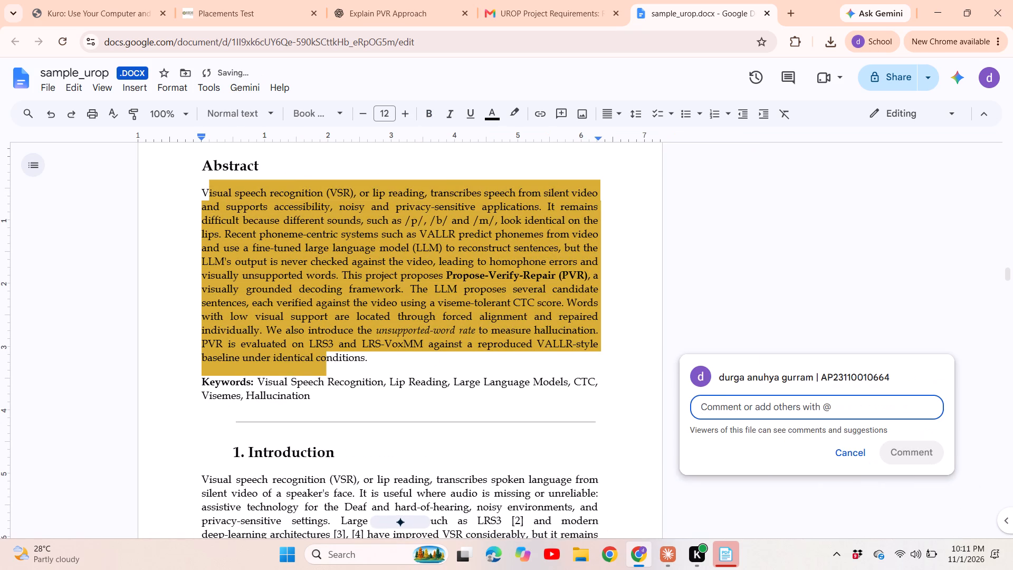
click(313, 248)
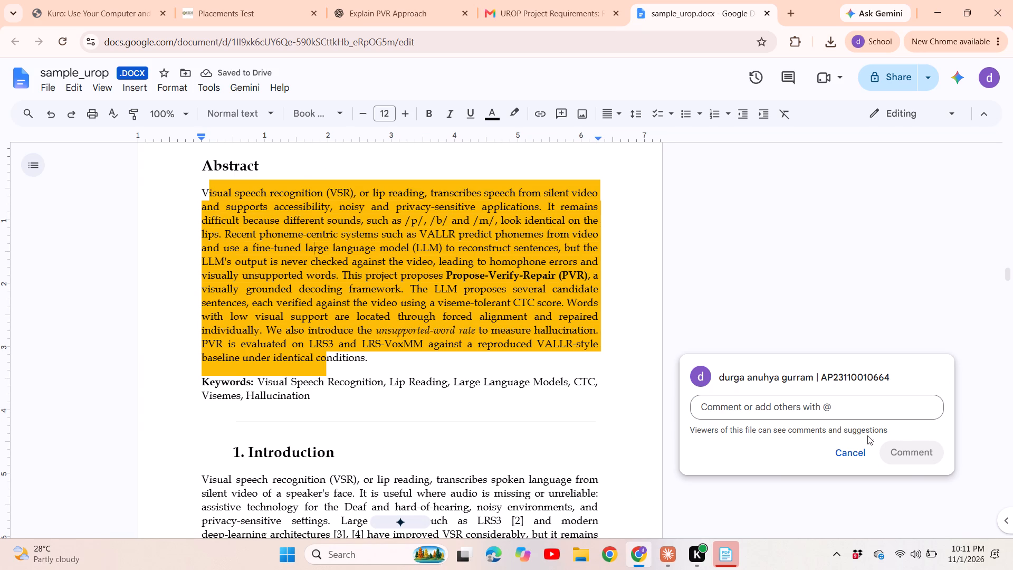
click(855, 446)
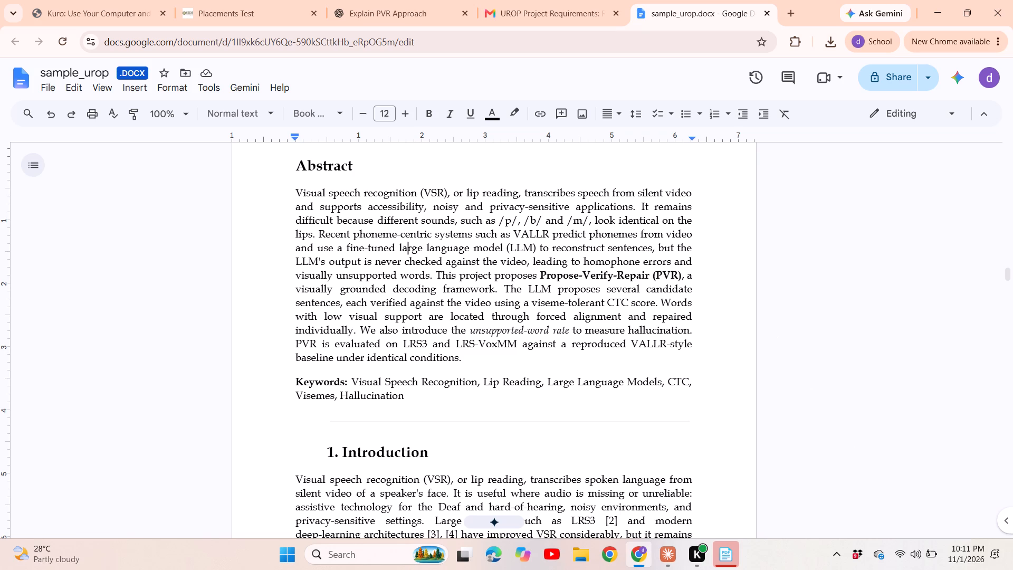
Set the font of the Abstract paragraph and the Keywords line to Calibri.
drag(298, 194, 424, 395)
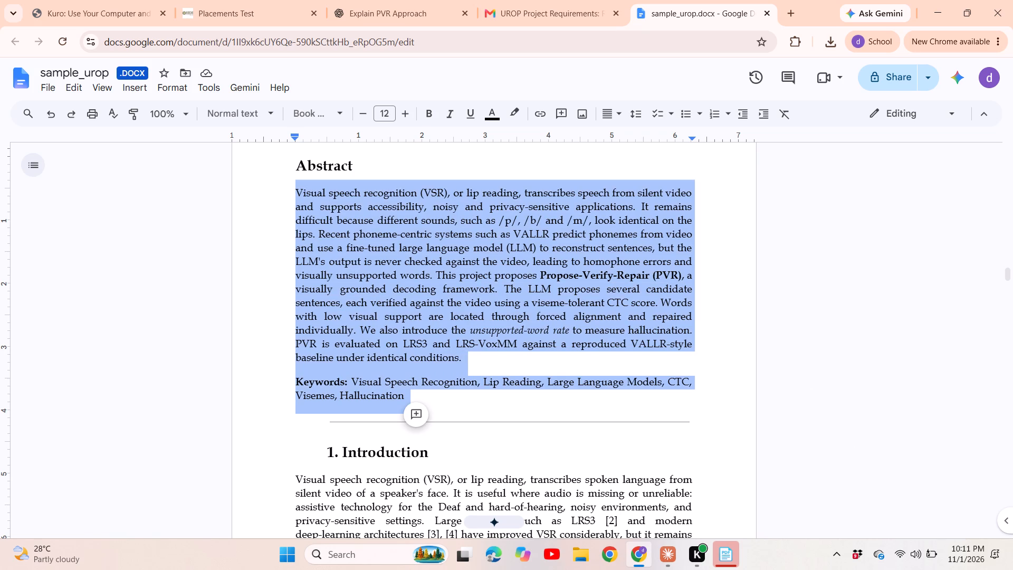
click(339, 115)
click(334, 185)
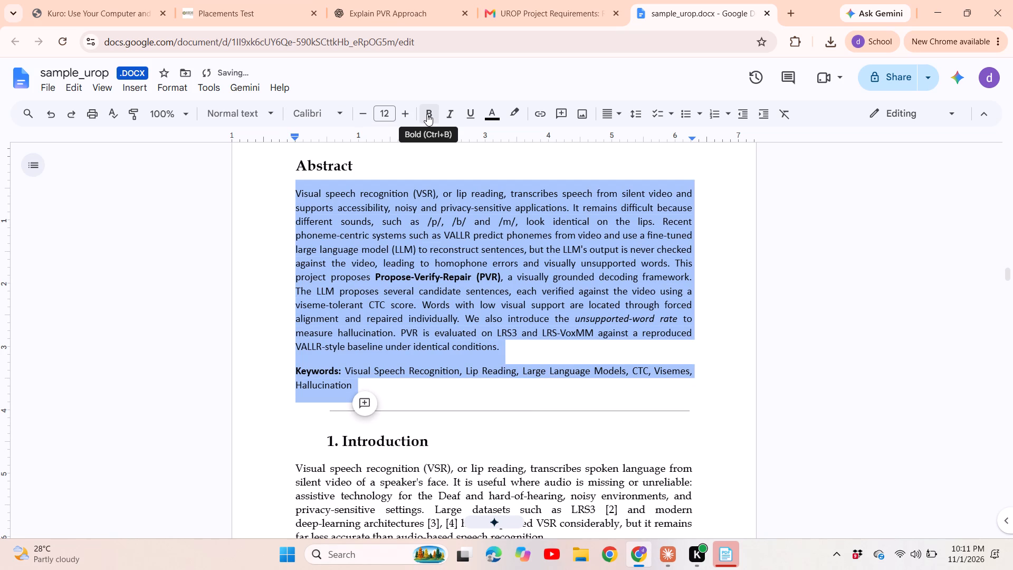
click(364, 299)
Delete the horizontal line between the Keywords and the "1. Introduction" heading.
click(690, 413)
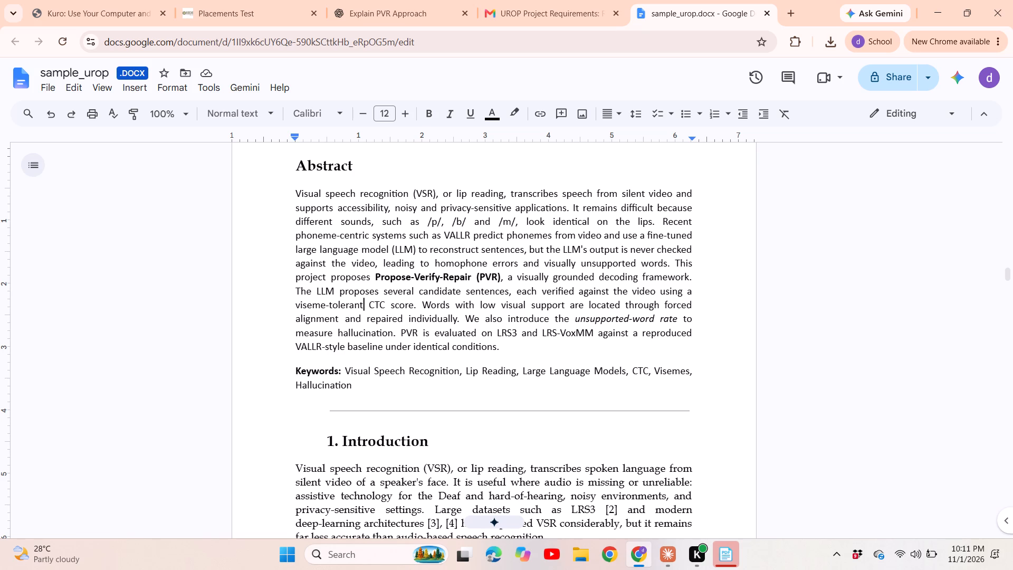
click(691, 412)
key(BackSpace)
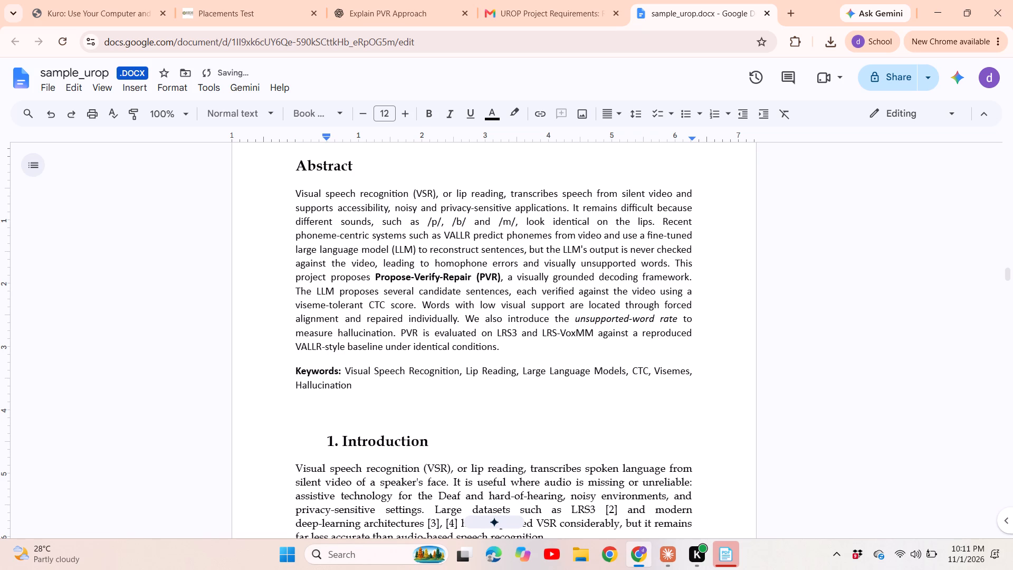
Move the "1. Introduction" heading to the top of a new page with blank lines and remove its indent.
click(325, 440)
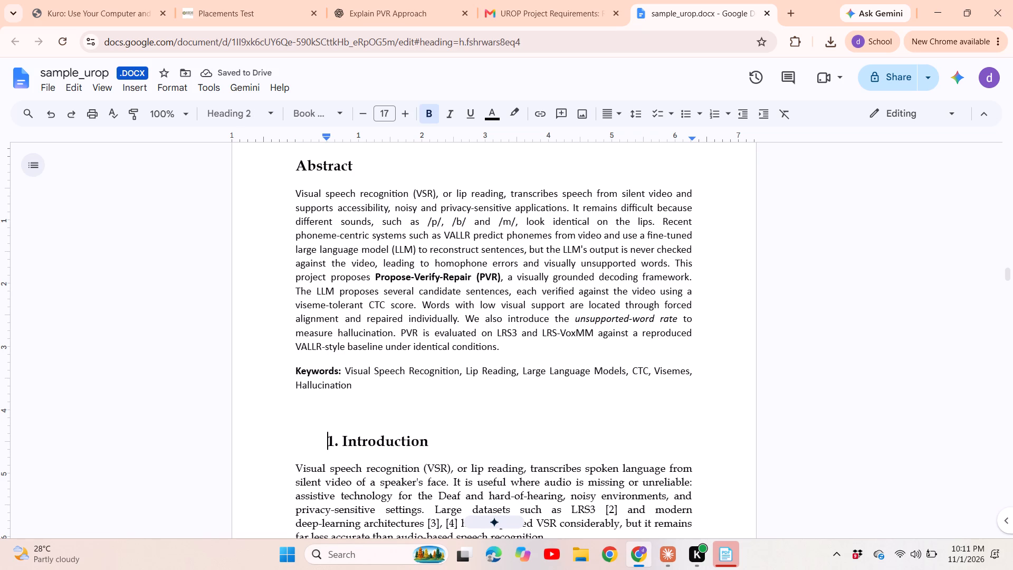
key(Return)
key(Return)
key(Return)
key(Return)
key(Return)
key(Return)
key(Return)
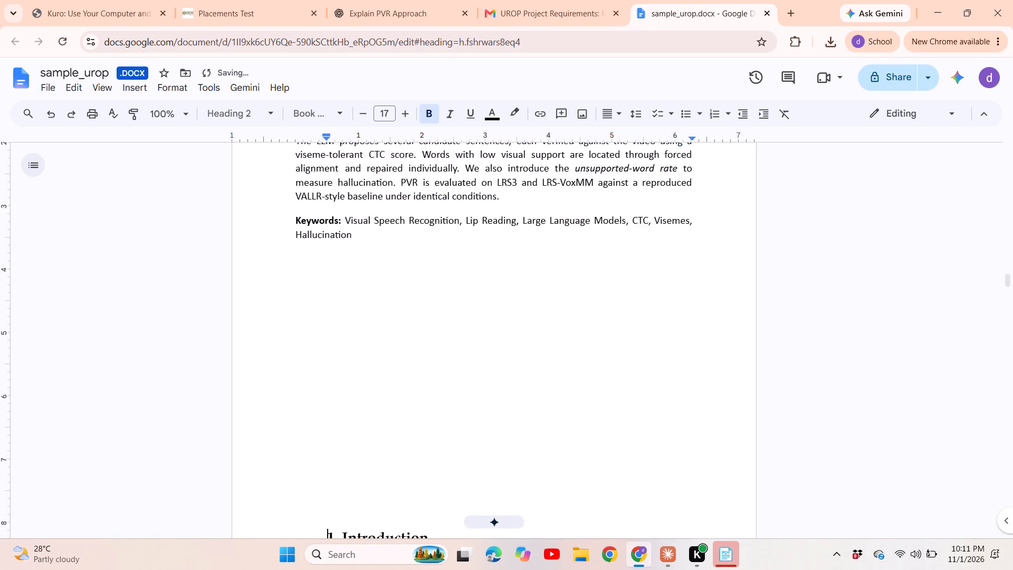
key(Return)
key(Return)
key(Return)
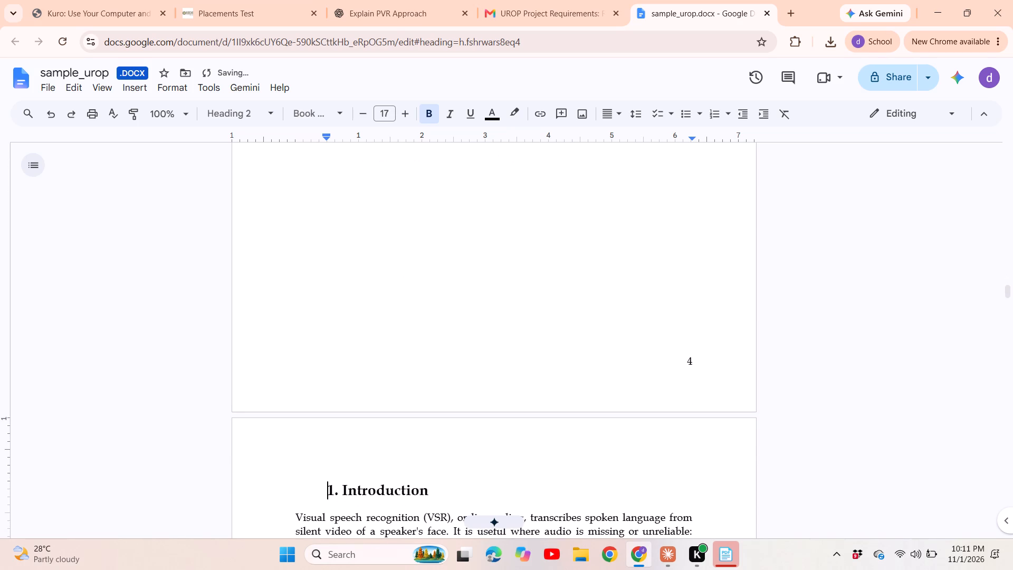
key(BackSpace)
key(BackSpace)
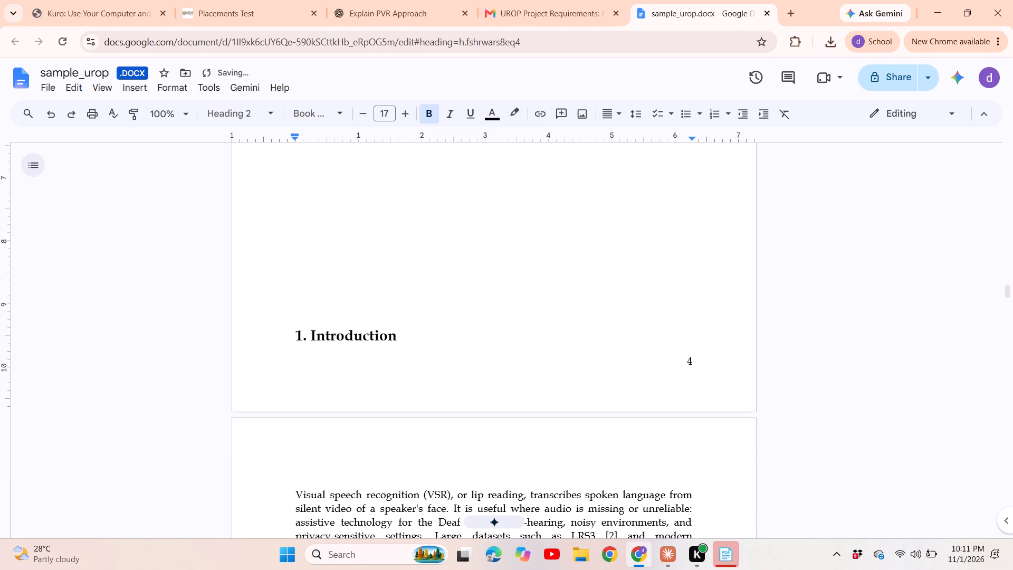
key(Return)
Set the font of the Introduction's body text, including the four numbered contributions, to Calibri.
scroll(329, 365, down, 5)
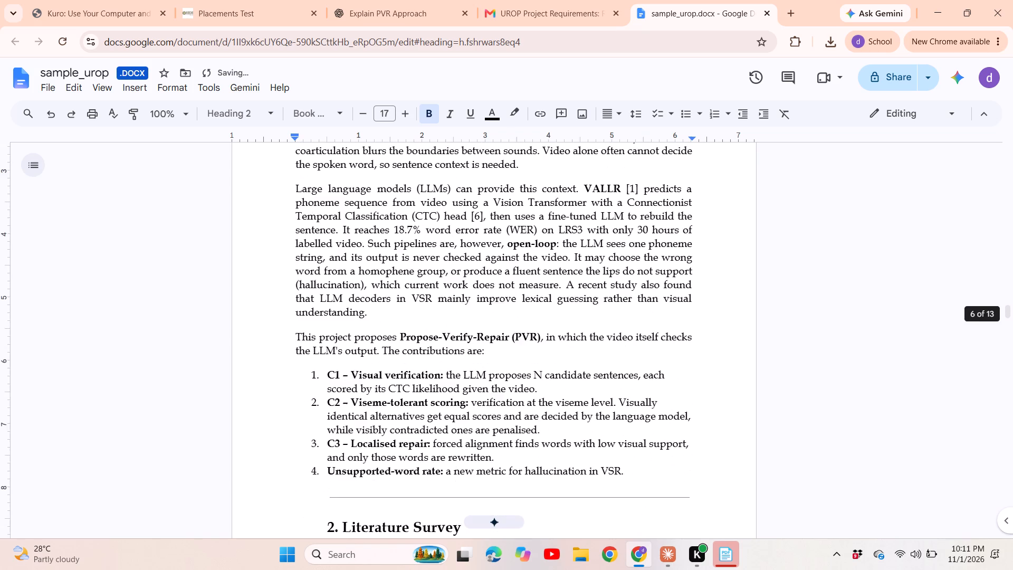
scroll(329, 365, up, 2)
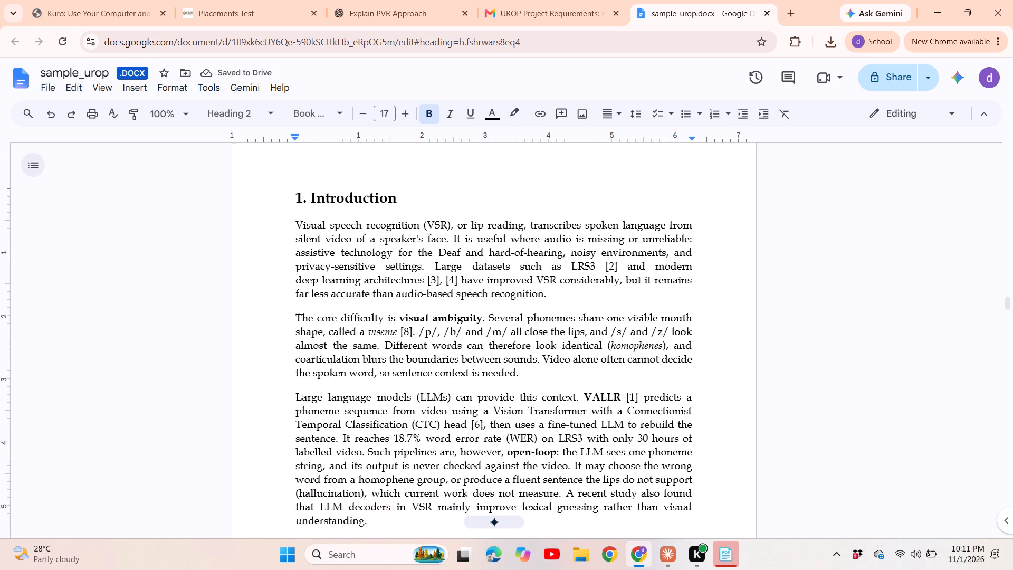
scroll(329, 365, up, 1)
drag(297, 252, 444, 483)
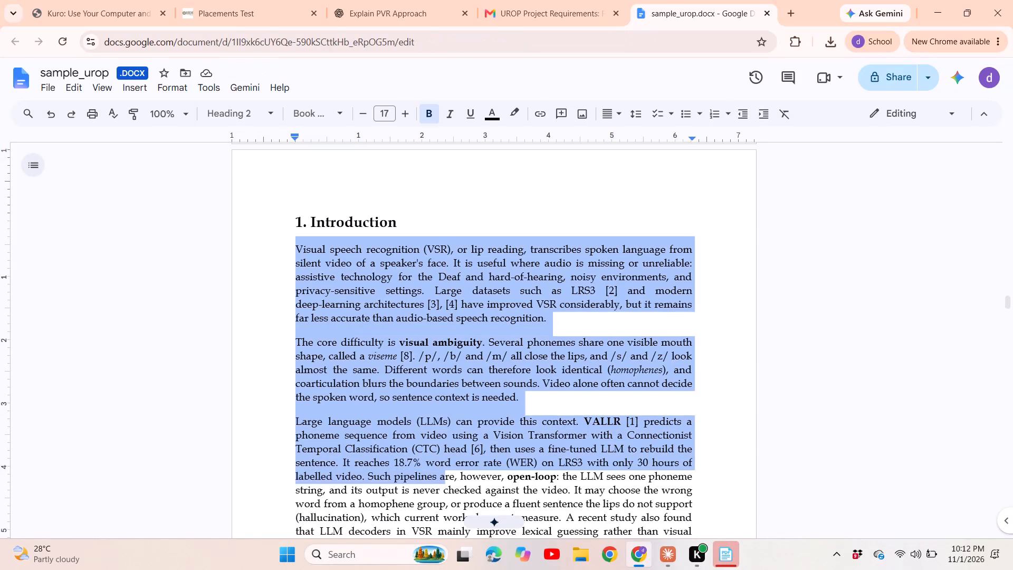
drag(444, 483, 528, 284)
scroll(457, 524, down, 1)
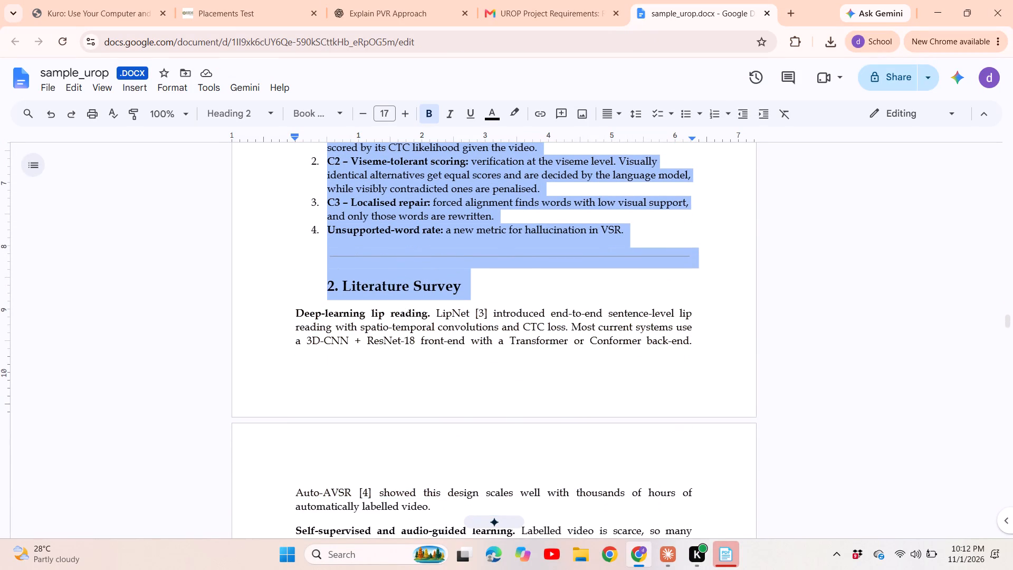
drag(528, 284, 632, 237)
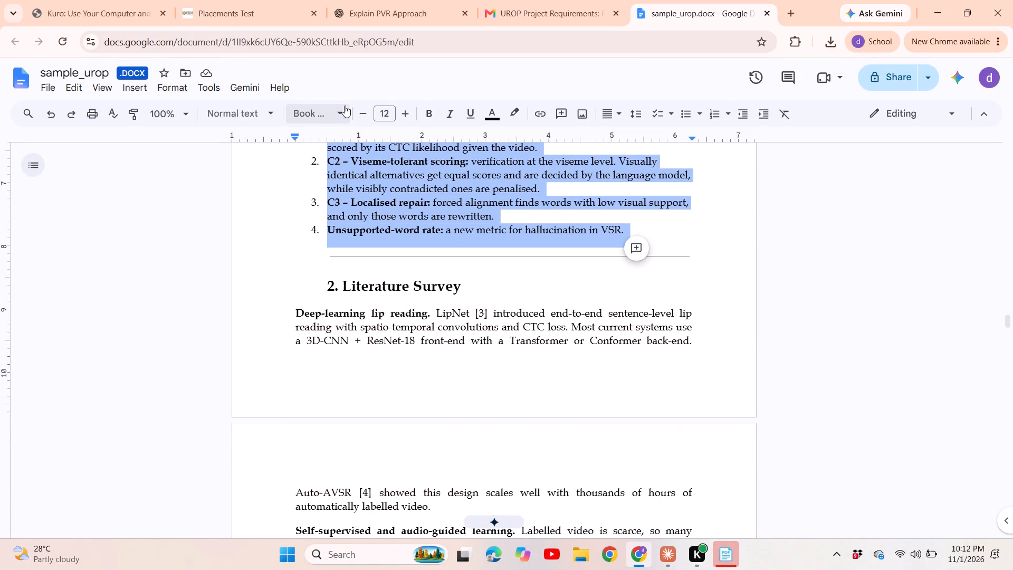
click(343, 106)
click(340, 187)
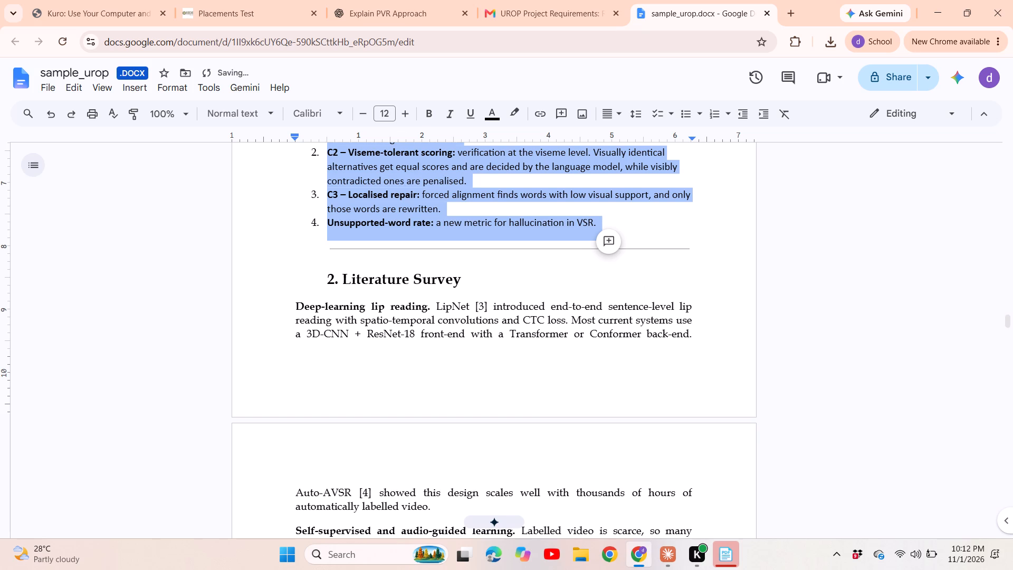
scroll(452, 231, up, 6)
scroll(452, 231, down, 2)
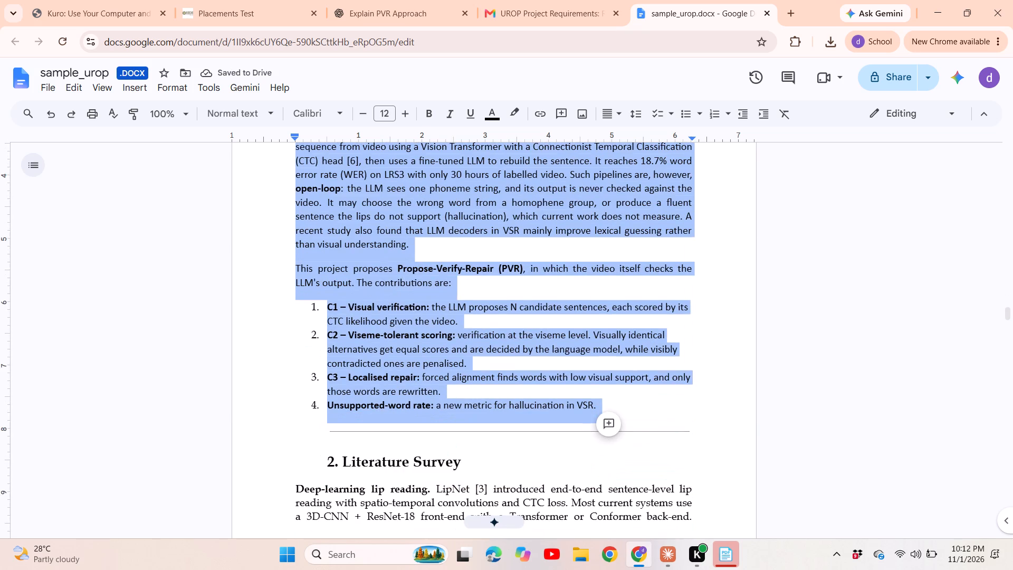
scroll(452, 231, down, 1)
click(556, 327)
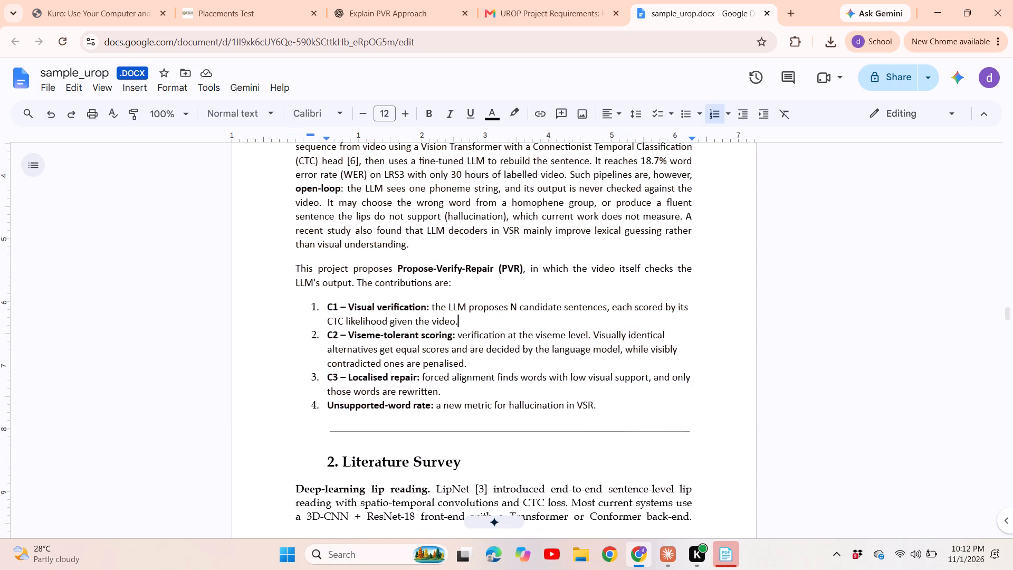
Delete the horizontal line between the contributions list and the "2. Literature Survey" heading.
click(691, 429)
key(BackSpace)
key(BackSpace)
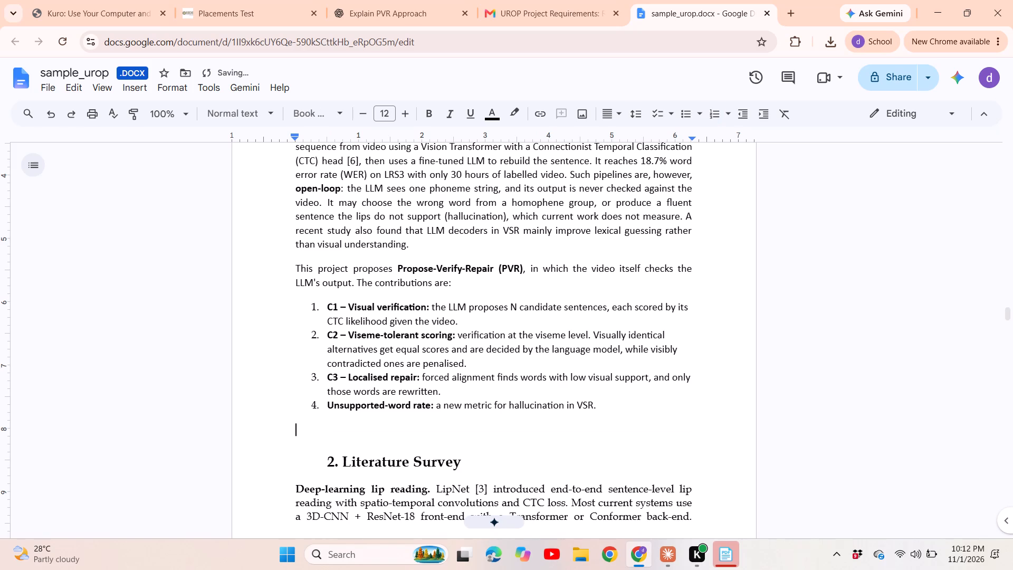
Move the "2. Literature Survey" heading to the top of a new page with blank lines and remove its indent.
key(Return)
key(Return)
key(Return)
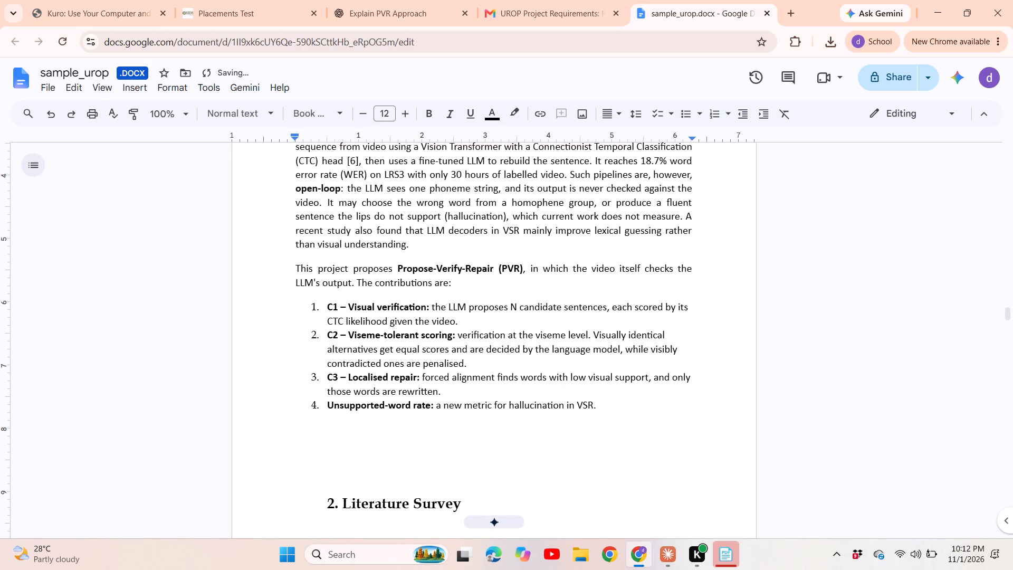
scroll(575, 469, down, 3)
key(Return)
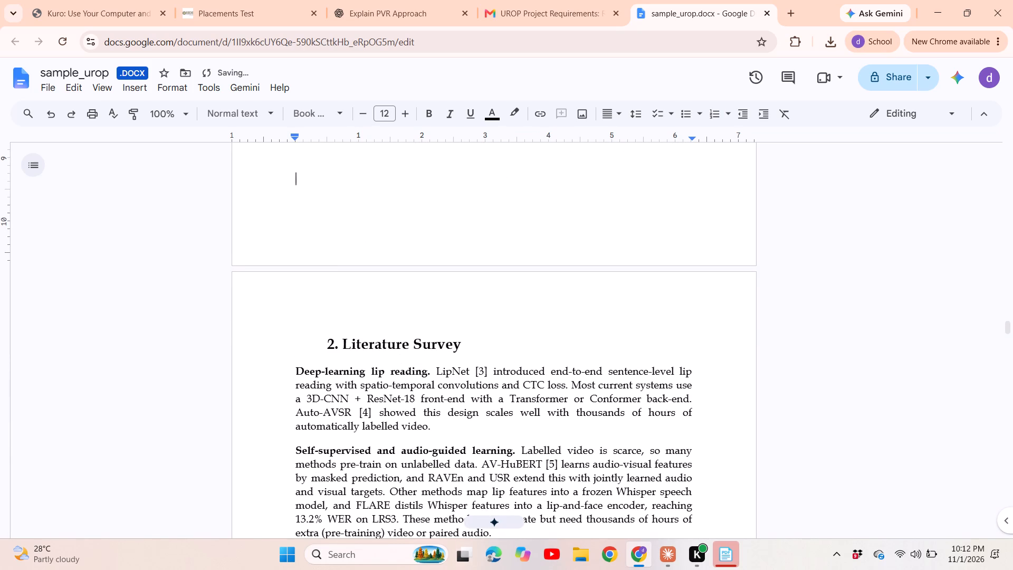
click(327, 342)
key(BackSpace)
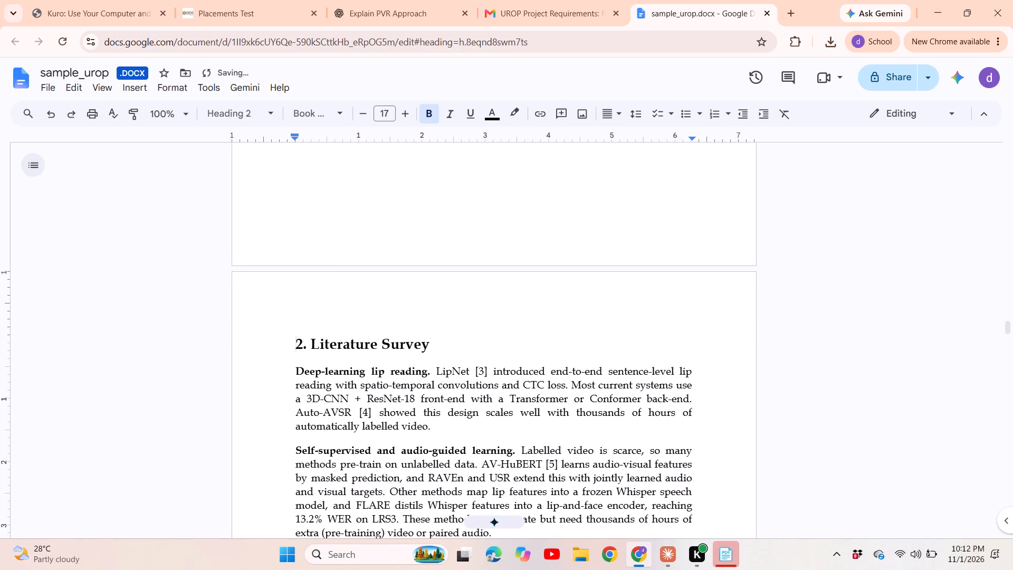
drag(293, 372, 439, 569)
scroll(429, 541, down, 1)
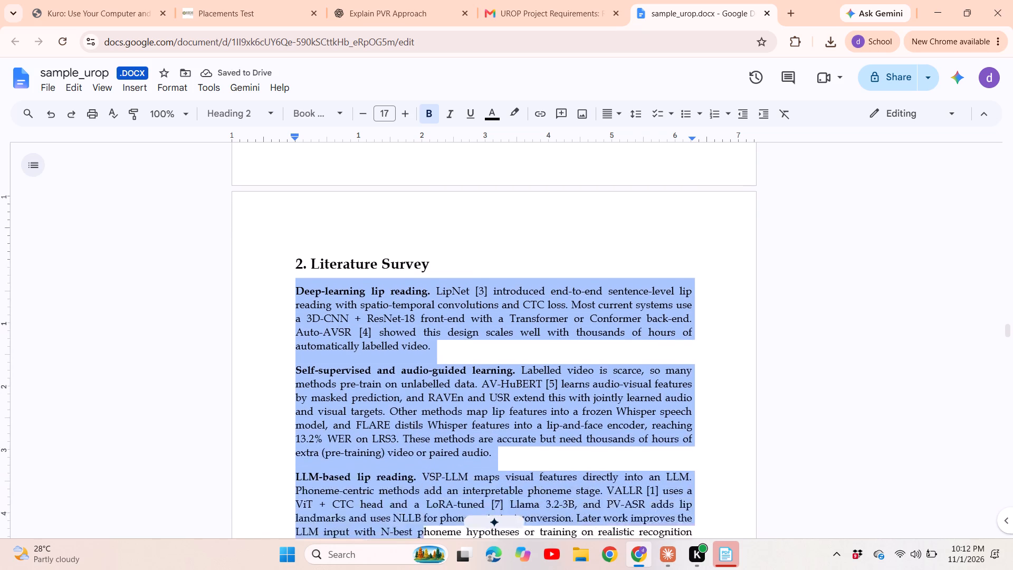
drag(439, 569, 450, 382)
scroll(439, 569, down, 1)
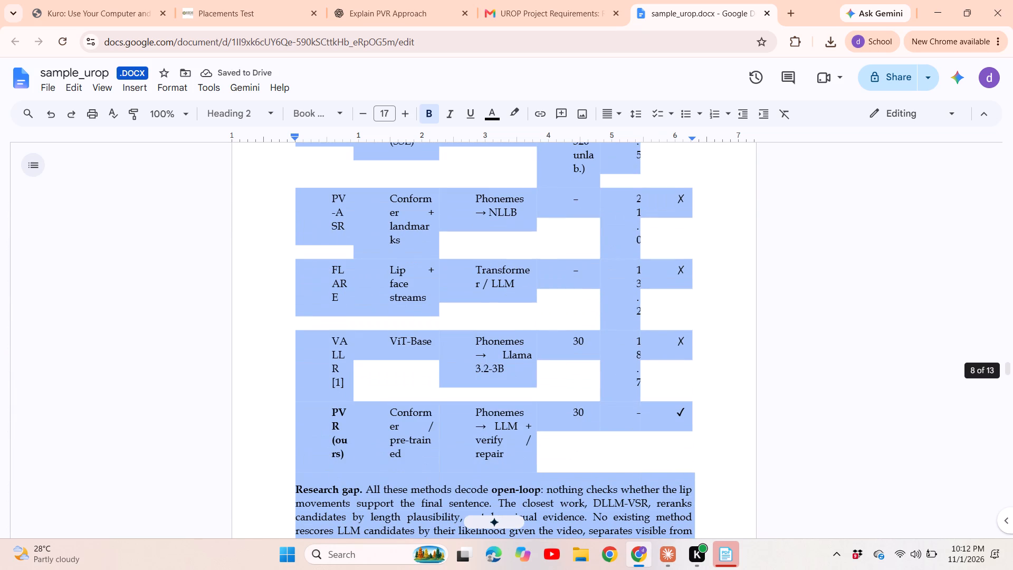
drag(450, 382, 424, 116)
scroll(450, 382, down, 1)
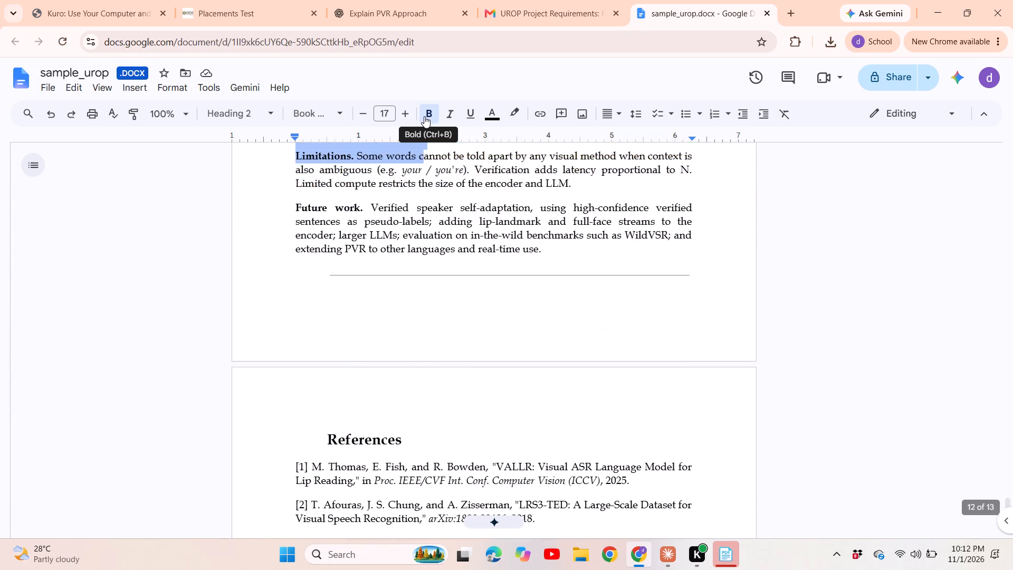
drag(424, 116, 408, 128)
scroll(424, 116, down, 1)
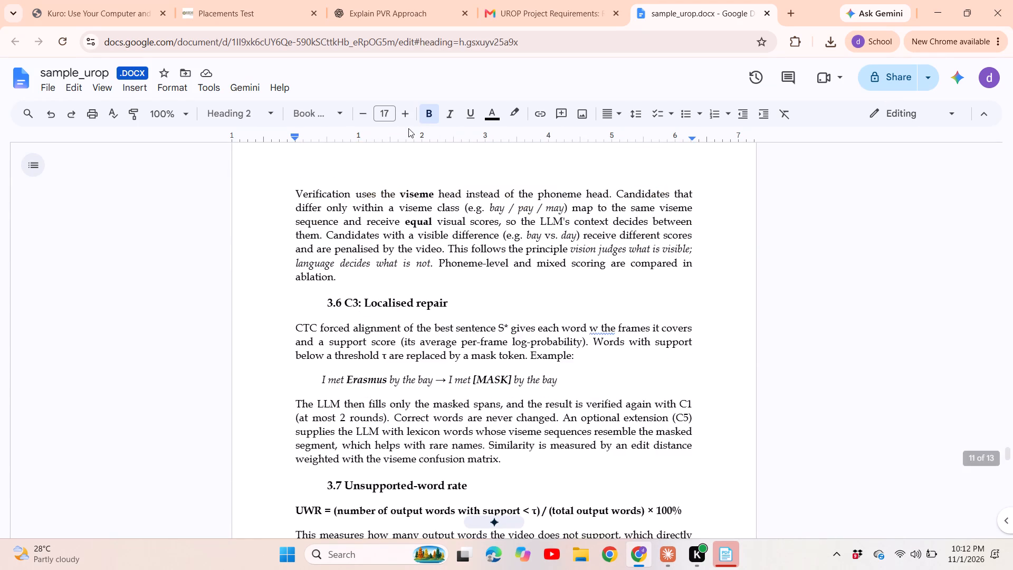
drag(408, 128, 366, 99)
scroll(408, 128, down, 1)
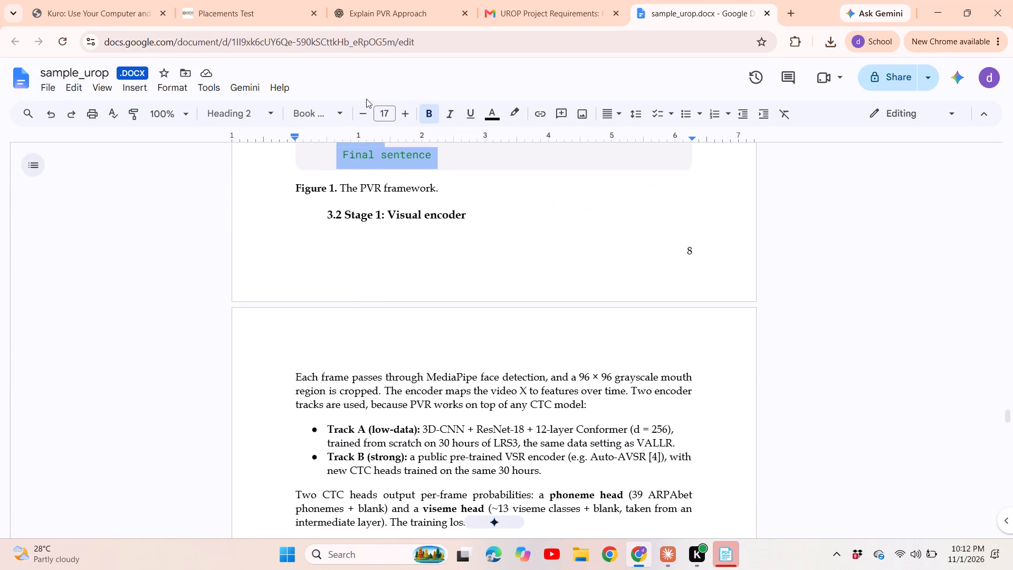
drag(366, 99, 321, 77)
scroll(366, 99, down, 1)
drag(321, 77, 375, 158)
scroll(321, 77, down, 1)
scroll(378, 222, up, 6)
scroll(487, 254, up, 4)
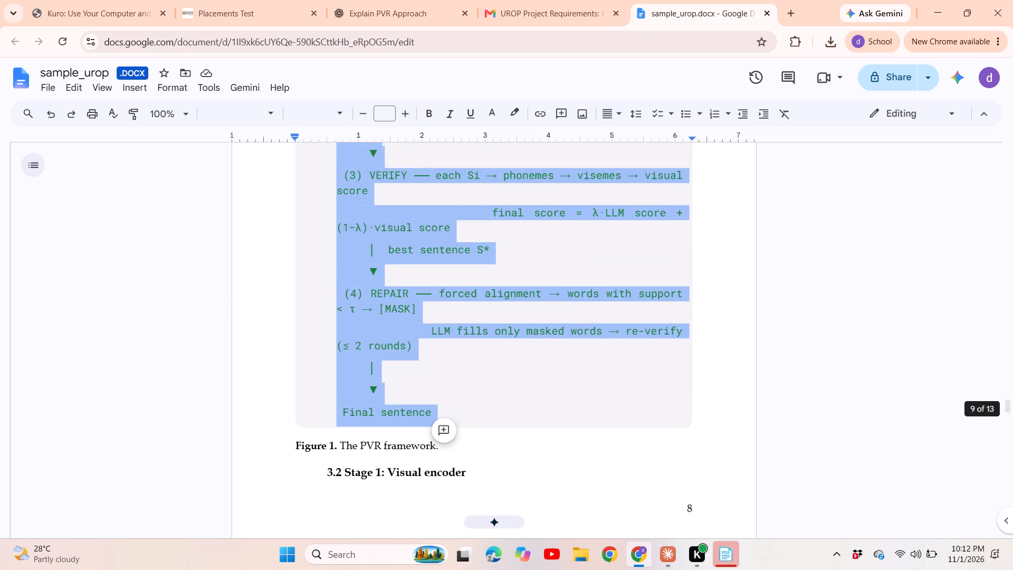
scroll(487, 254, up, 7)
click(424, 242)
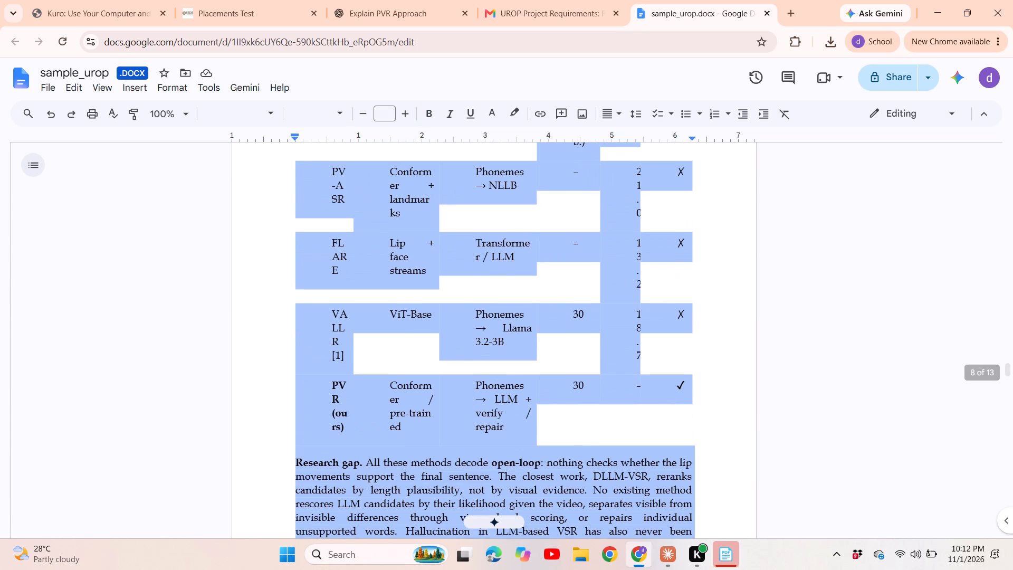
Set the font of the Literature Survey's body text, including Table 1 and the "Research gap" paragraph, to Calibri.
scroll(424, 242, up, 6)
scroll(424, 242, right, 1)
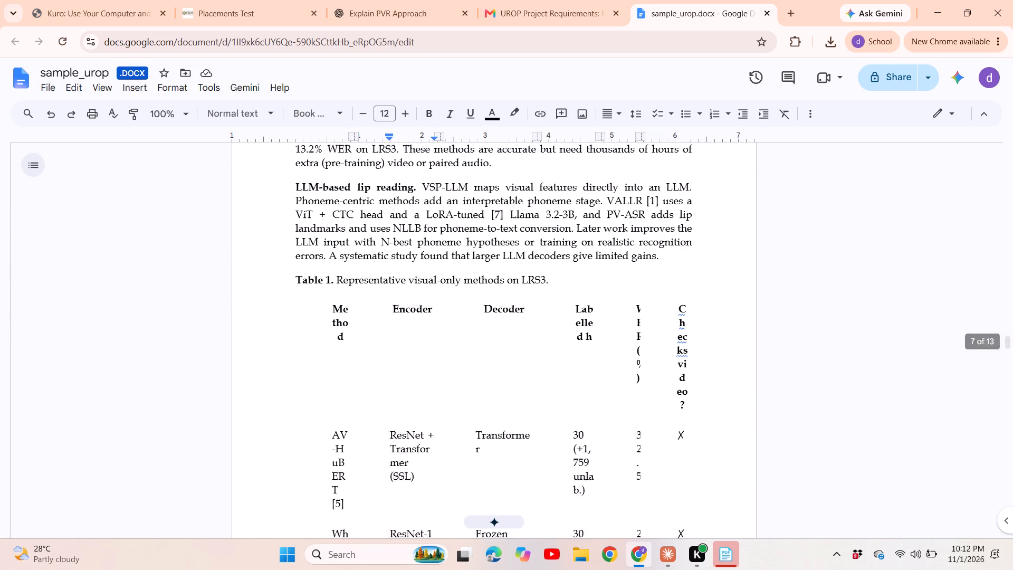
scroll(424, 242, right, 1)
scroll(371, 258, up, 2)
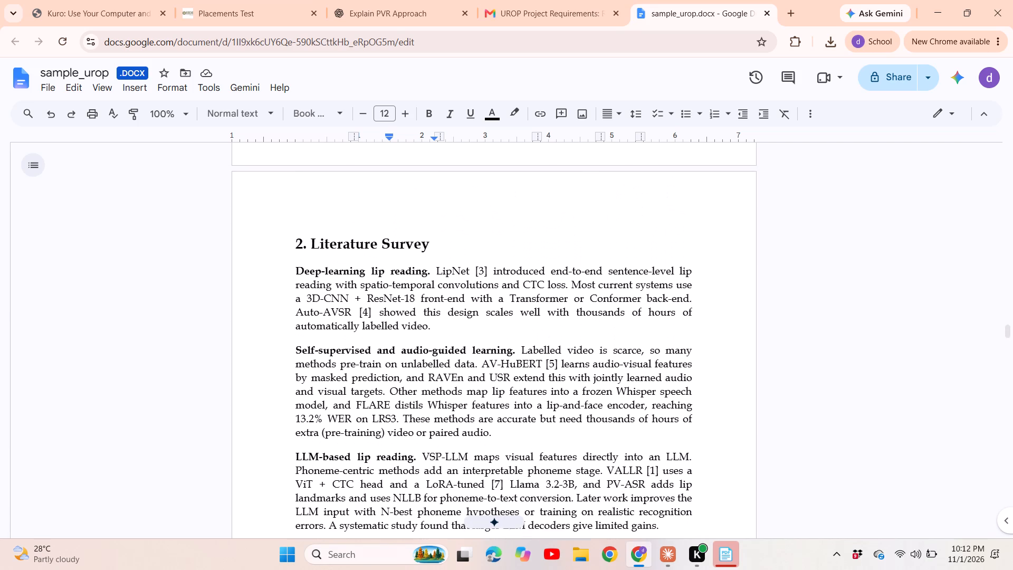
scroll(371, 258, up, 1)
drag(294, 272, 484, 539)
scroll(476, 513, up, 1)
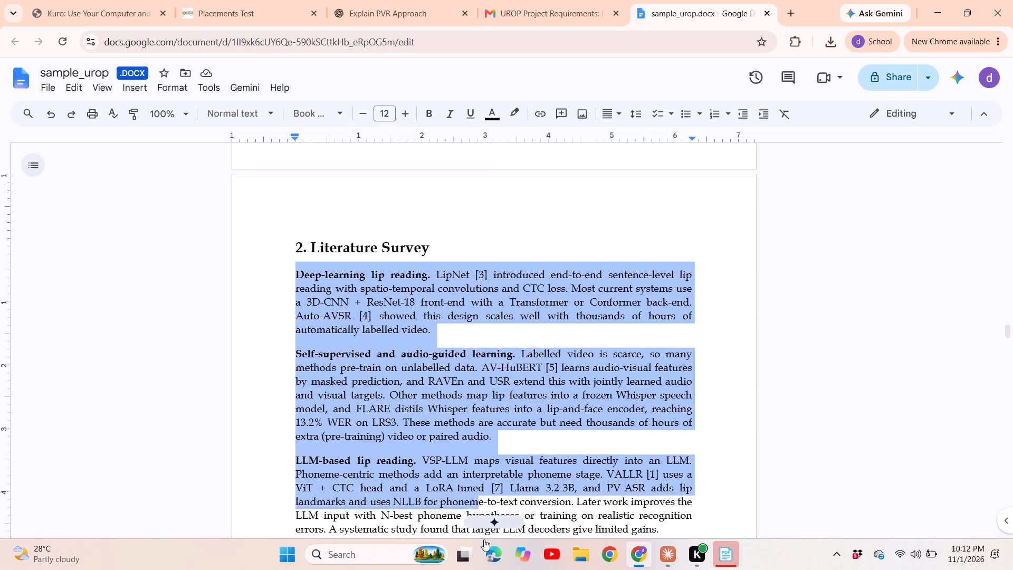
drag(484, 539, 484, 418)
scroll(484, 539, up, 1)
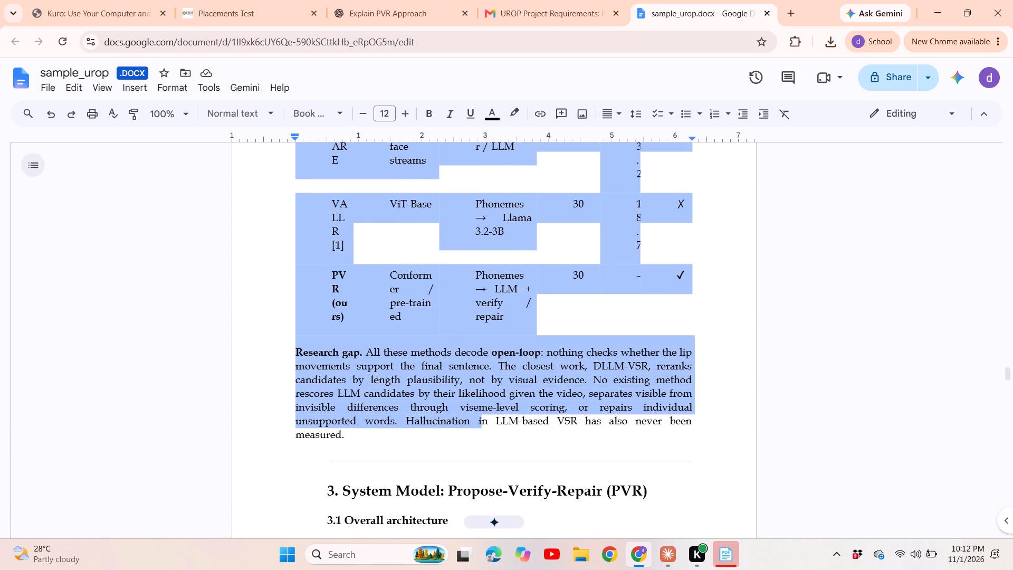
drag(484, 418, 466, 432)
scroll(484, 418, up, 1)
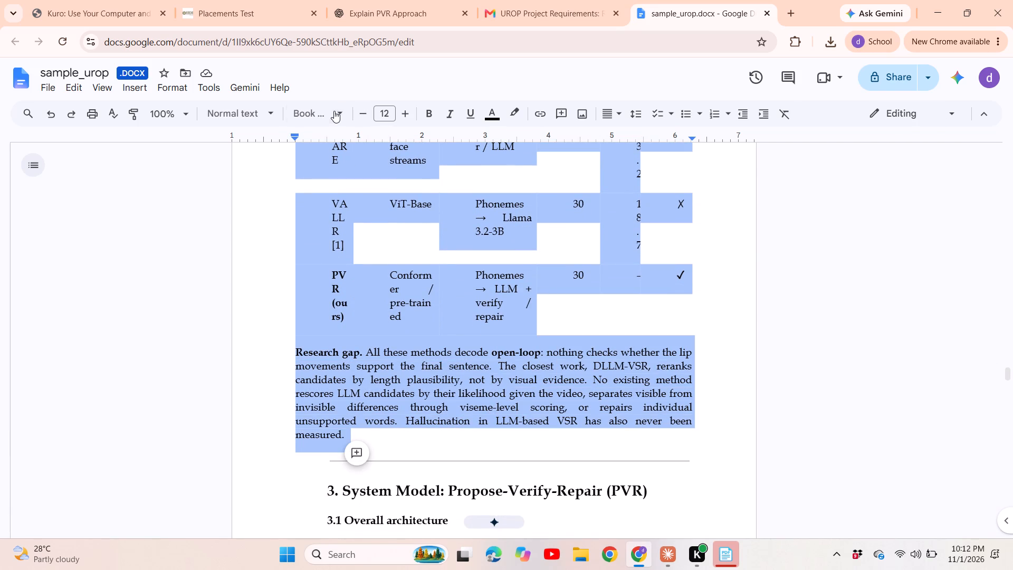
click(334, 111)
click(334, 192)
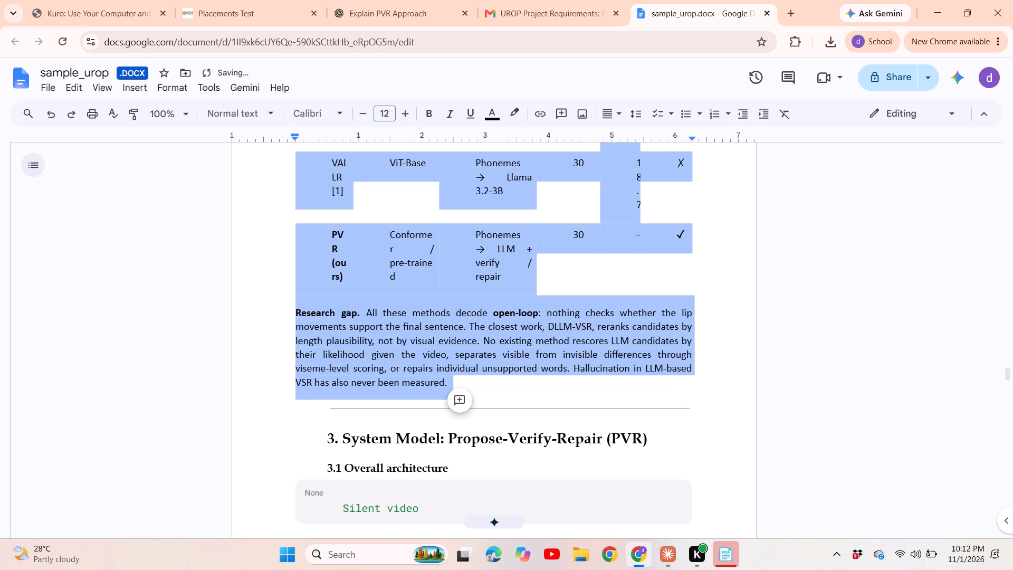
click(435, 271)
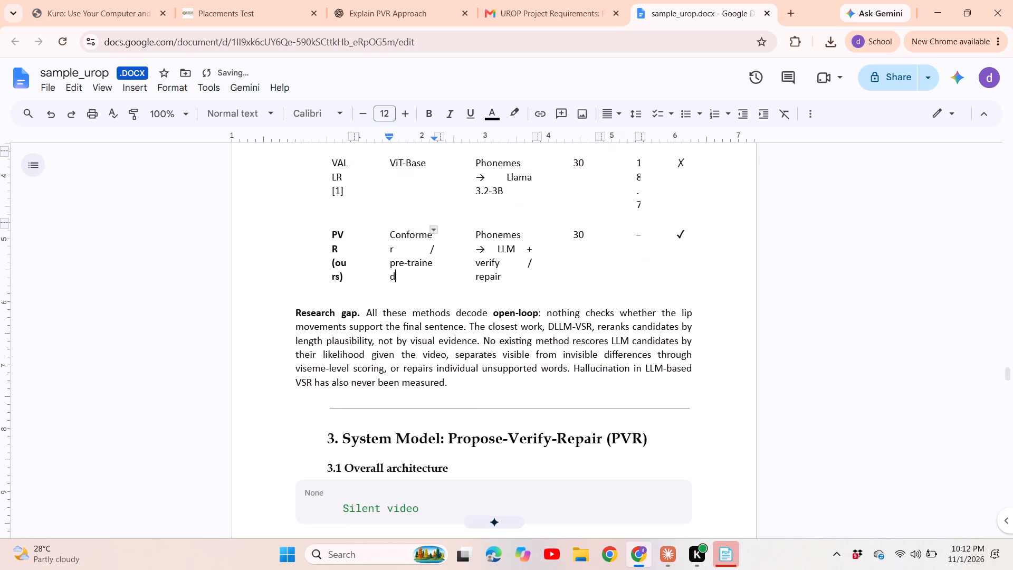
Delete the horizontal line between the "Research gap" paragraph and the "3. System Model: Propose-Verify-Repair (PVR)" heading.
click(692, 412)
key(BackSpace)
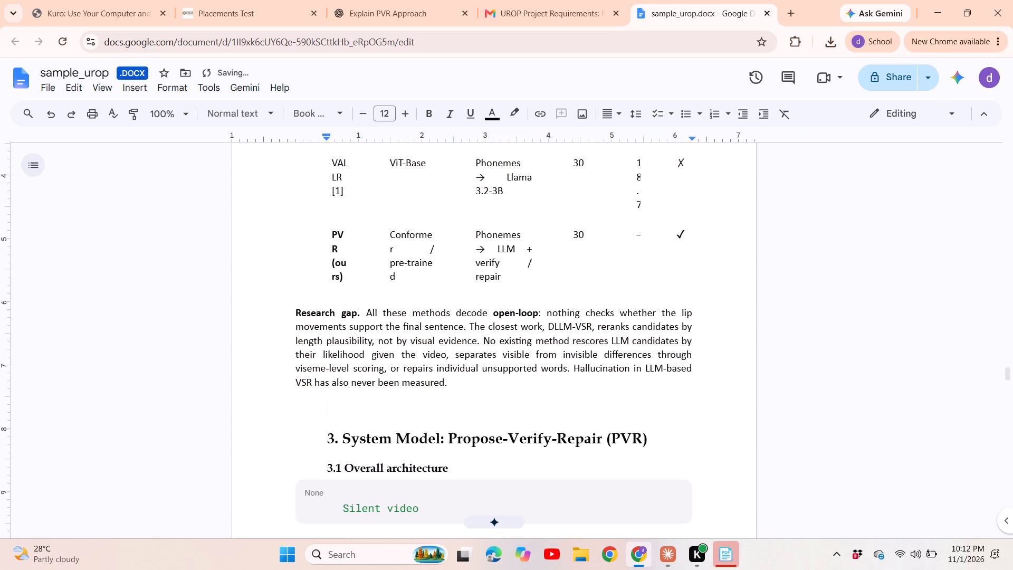
Move the "3. System Model: Propose-Verify-Repair (PVR)" heading to the top of a new page with blank lines and remove its indent.
key(BackSpace)
key(Return)
key(Return)
key(Return)
key(Return)
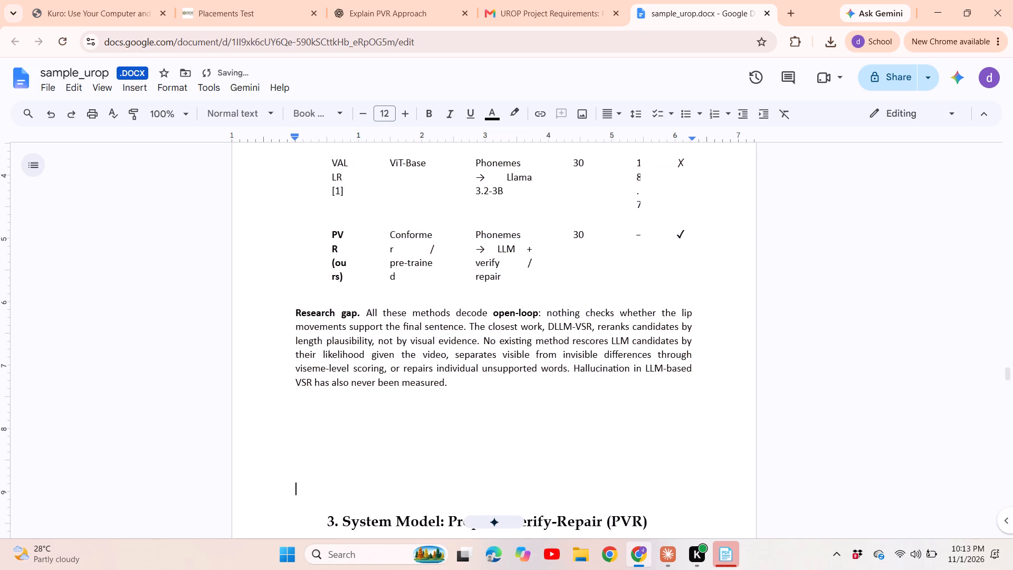
scroll(610, 413, down, 4)
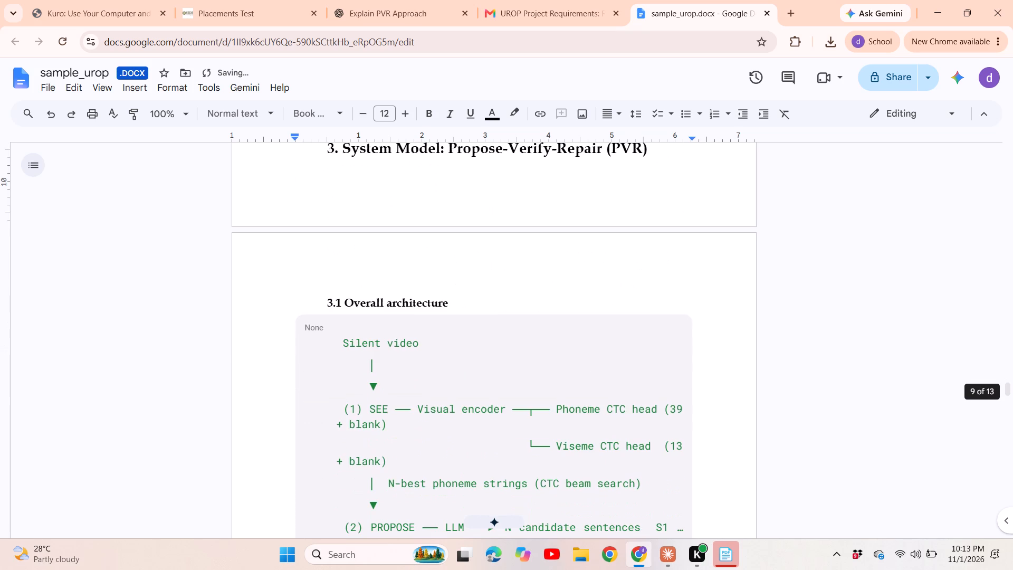
key(Return)
key(Down)
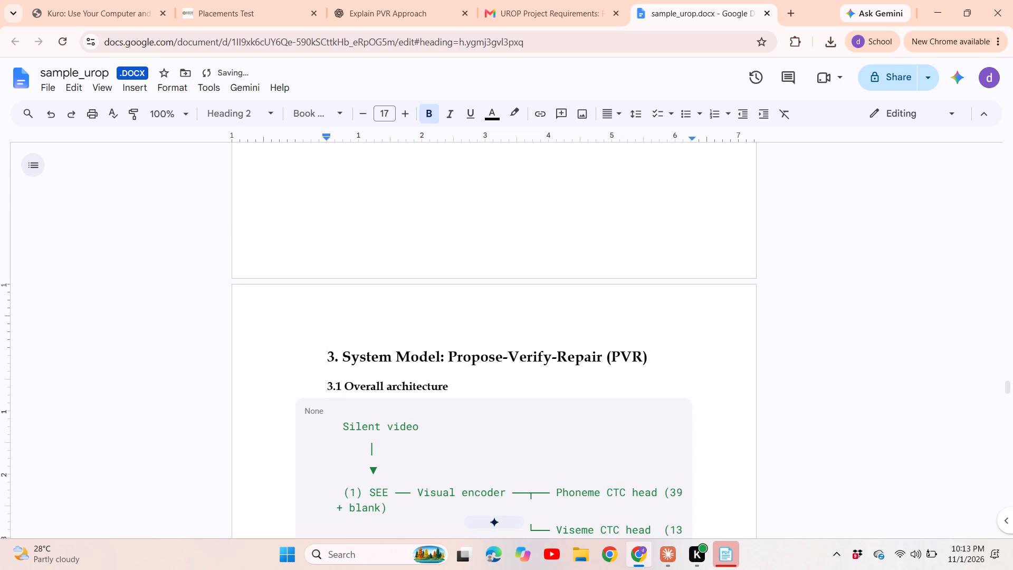
key(BackSpace)
key(BackSpace)
key(Return)
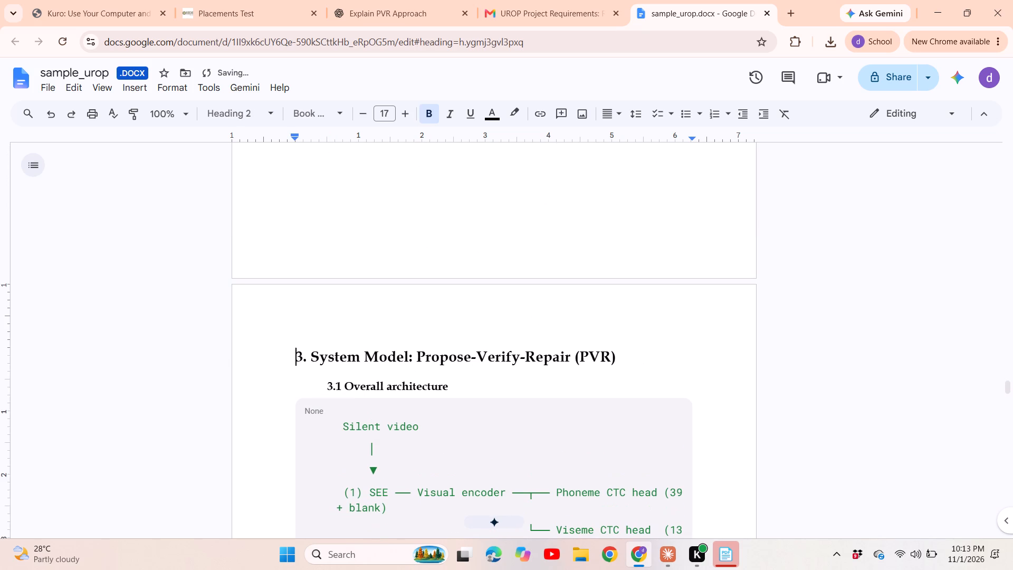
Review the layout of section 3, from the architecture code block through subsection "3.4 C1: Visual verification".
scroll(496, 469, down, 3)
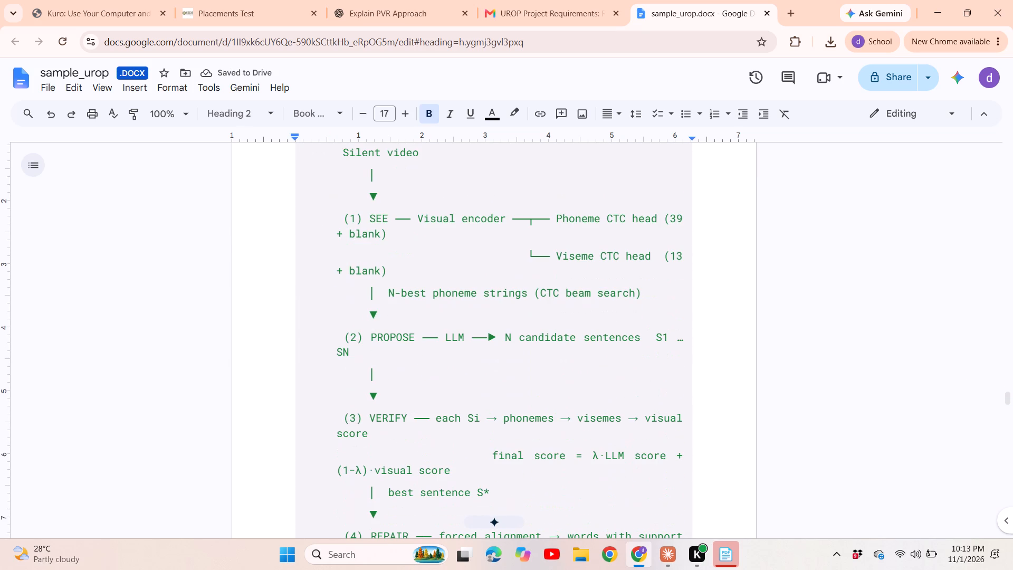
right_click(482, 393)
click(517, 398)
scroll(614, 505, down, 2)
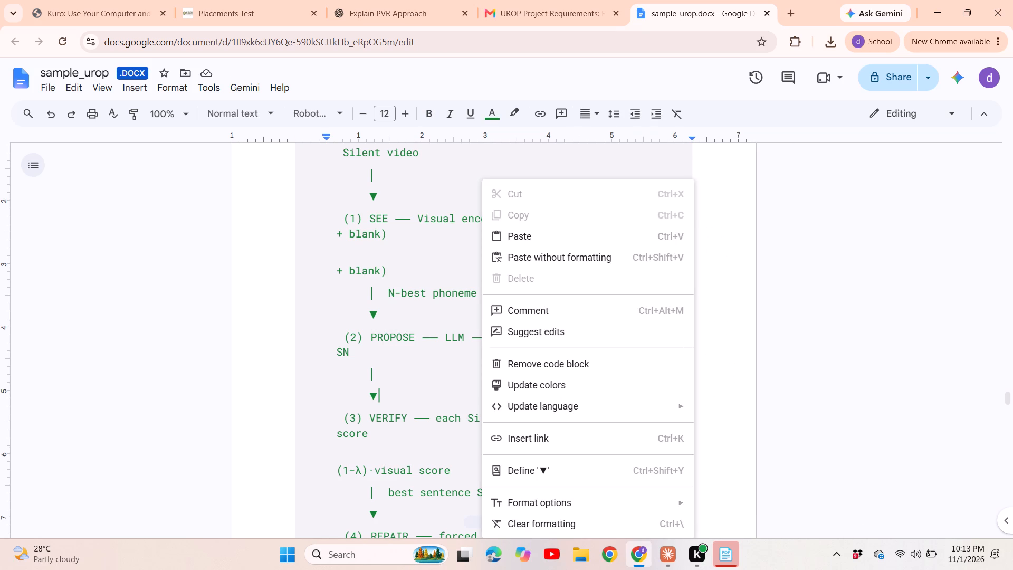
click(729, 316)
scroll(448, 364, down, 3)
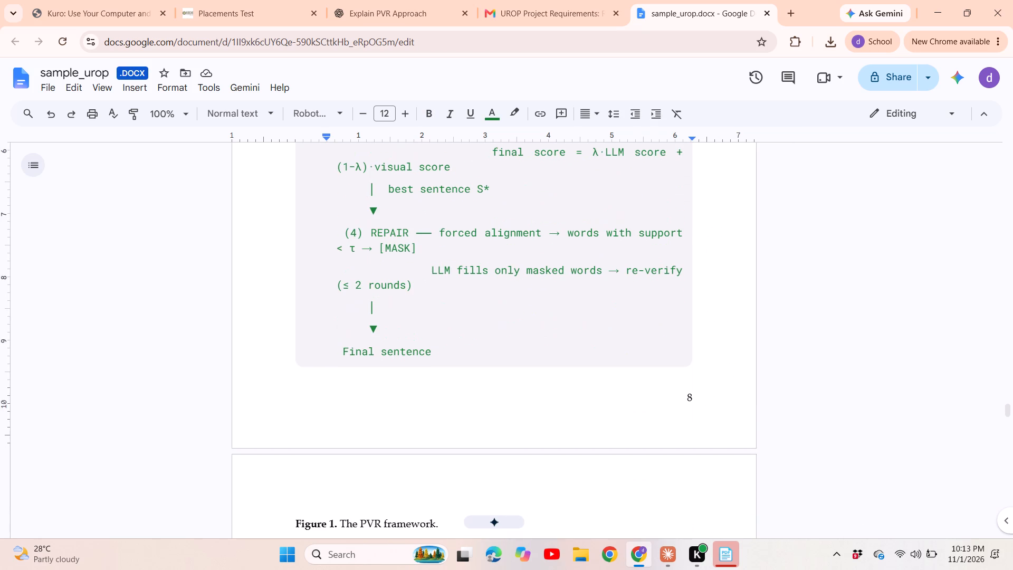
scroll(448, 364, down, 3)
scroll(448, 364, up, 1)
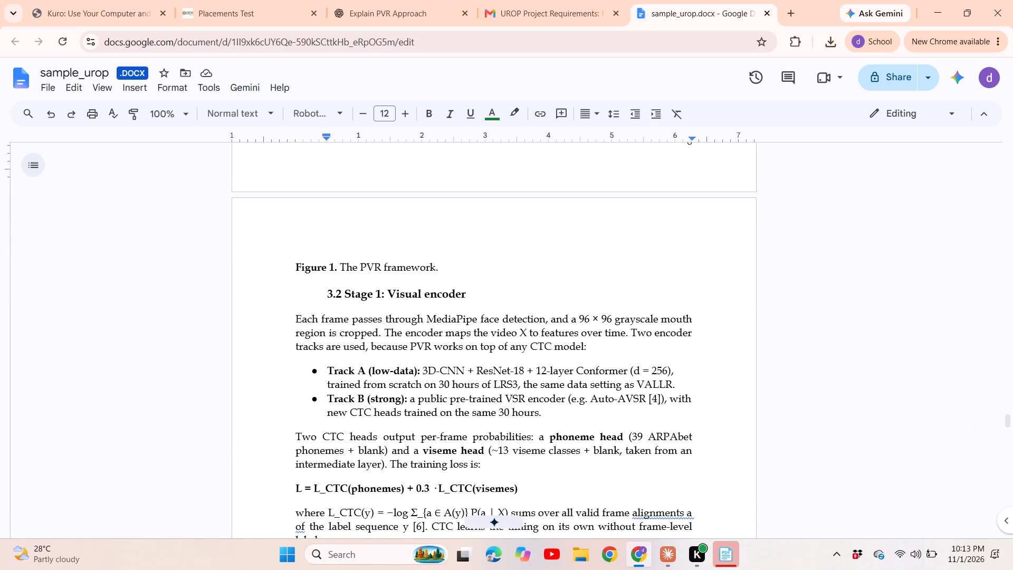
scroll(448, 364, up, 1)
scroll(448, 364, down, 2)
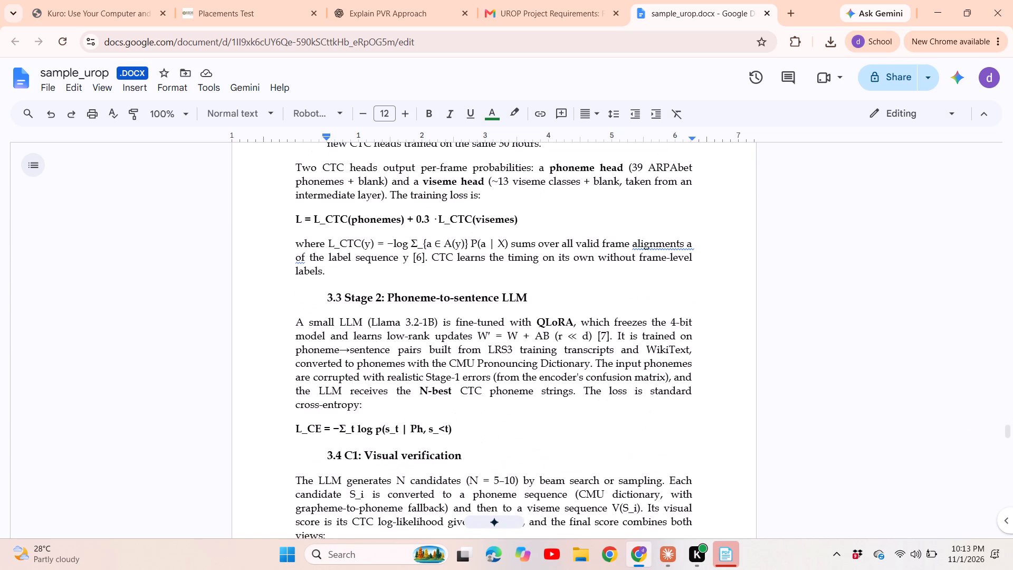
scroll(448, 364, down, 2)
scroll(448, 364, up, 1)
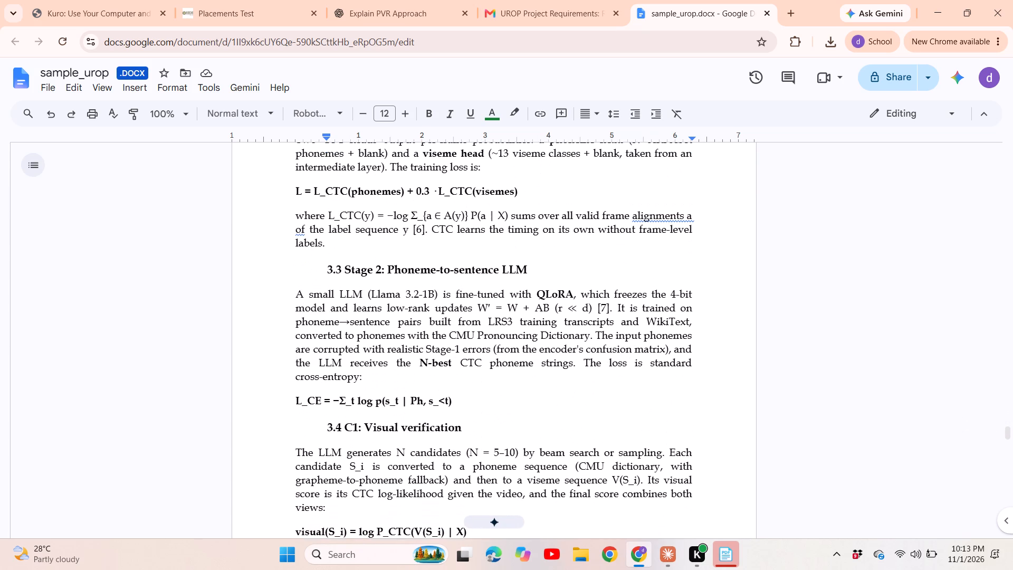
scroll(448, 364, up, 4)
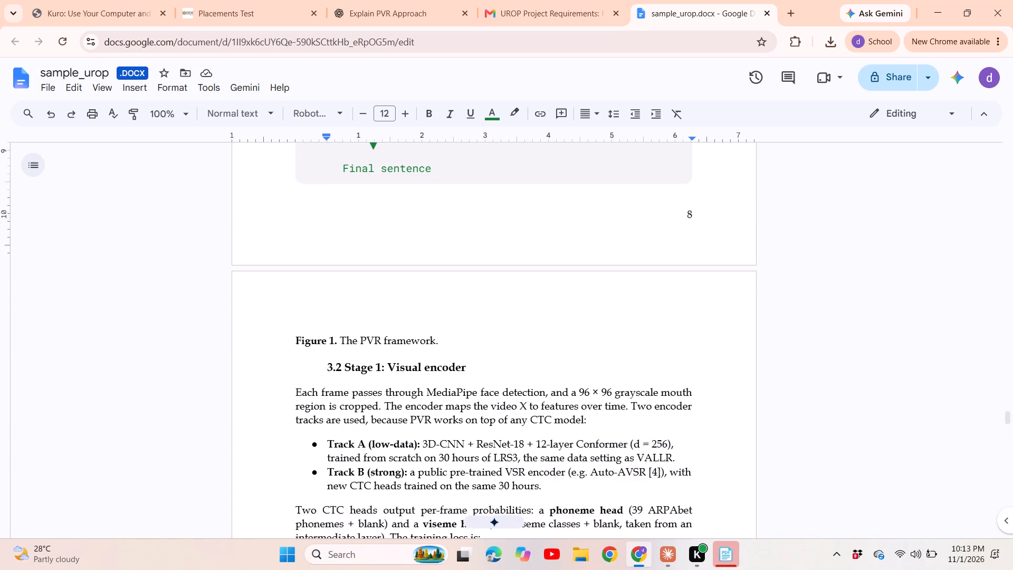
scroll(442, 354, up, 1)
scroll(389, 400, down, 1)
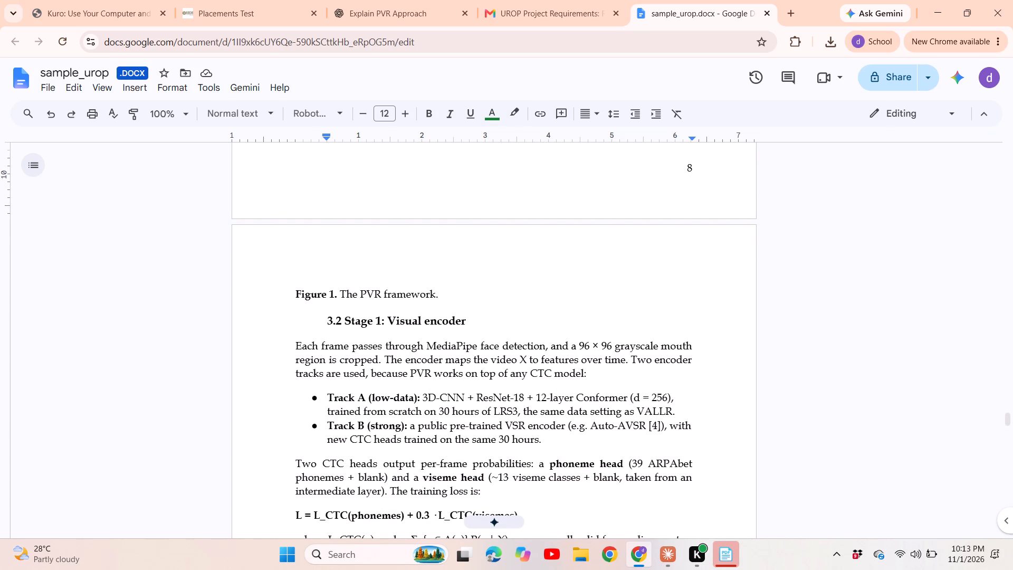
Remove the indent of the "3.2 Stage 1: Visual encoder" heading.
click(325, 316)
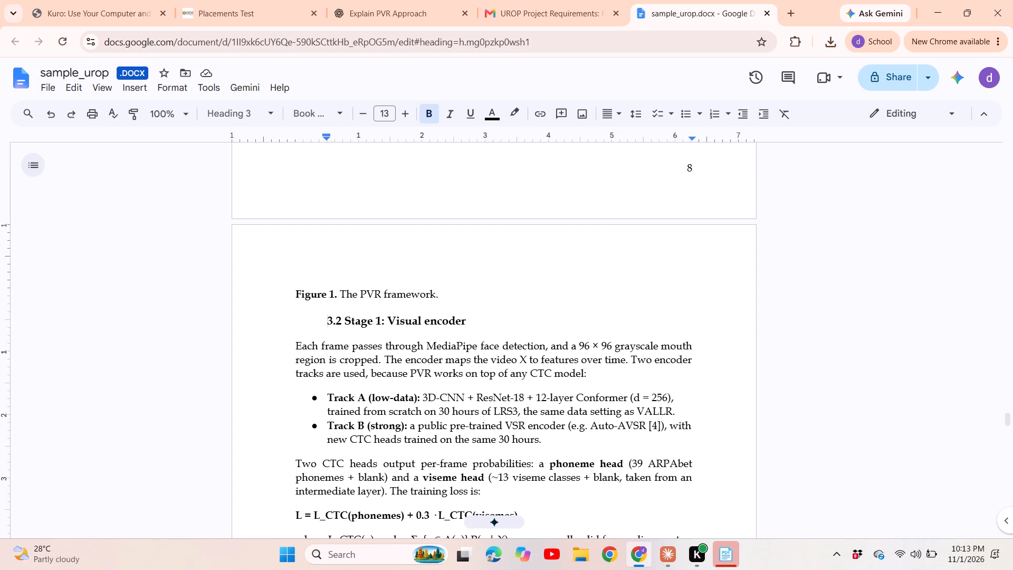
key(BackSpace)
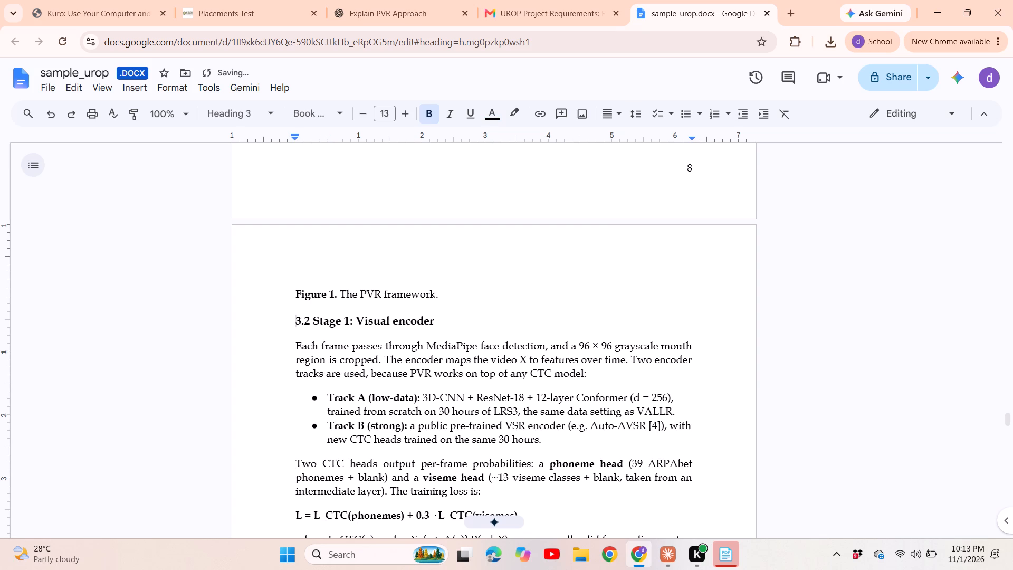
Change the font from the "3.2 Stage 1: Visual encoder" heading through the end of section 3, including the experimental setup table, to Calibri.
drag(291, 321, 423, 546)
scroll(423, 501, right, 1)
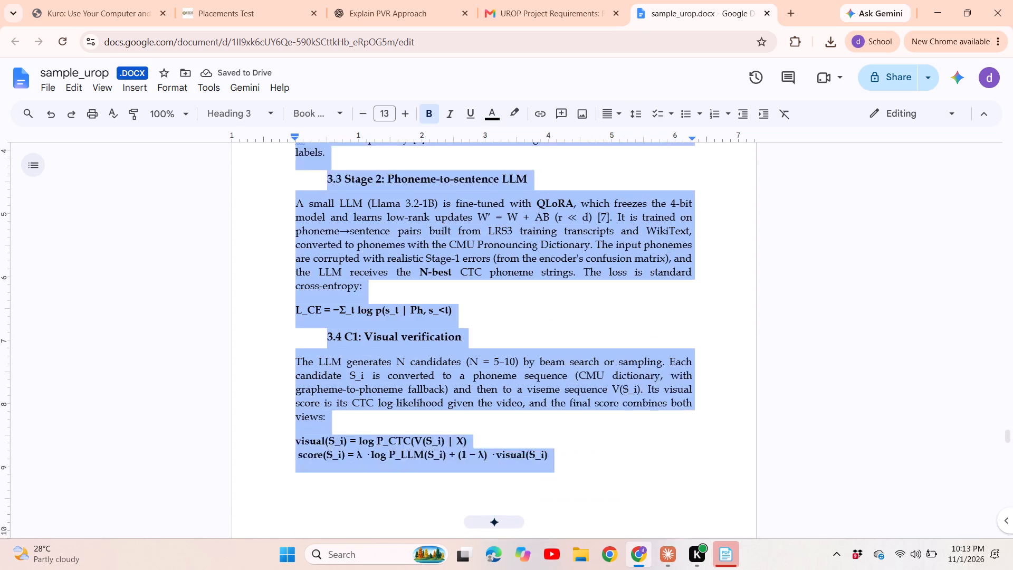
drag(423, 546, 432, 524)
scroll(423, 546, right, 1)
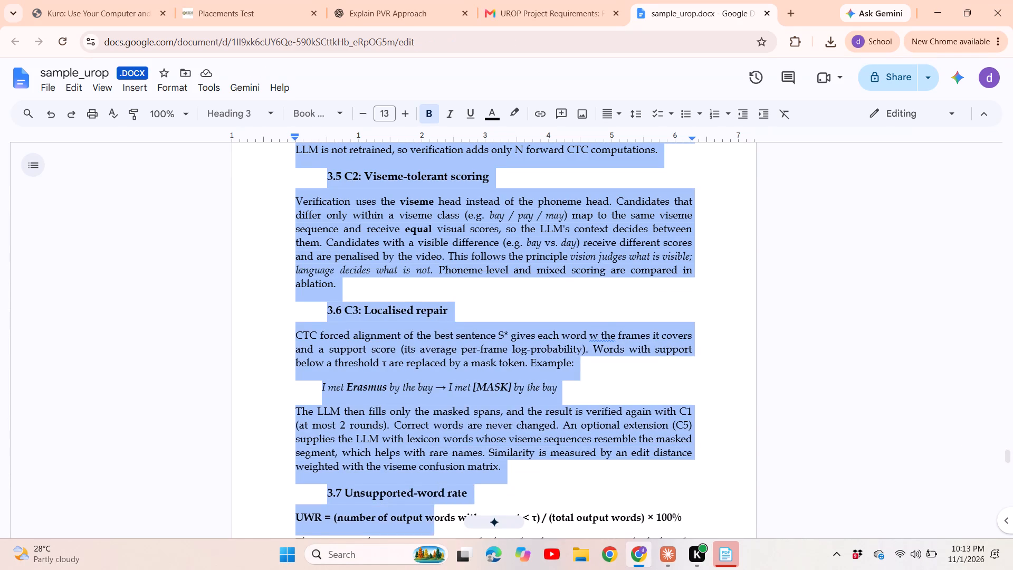
scroll(432, 524, right, 1)
drag(432, 524, 489, 405)
click(339, 110)
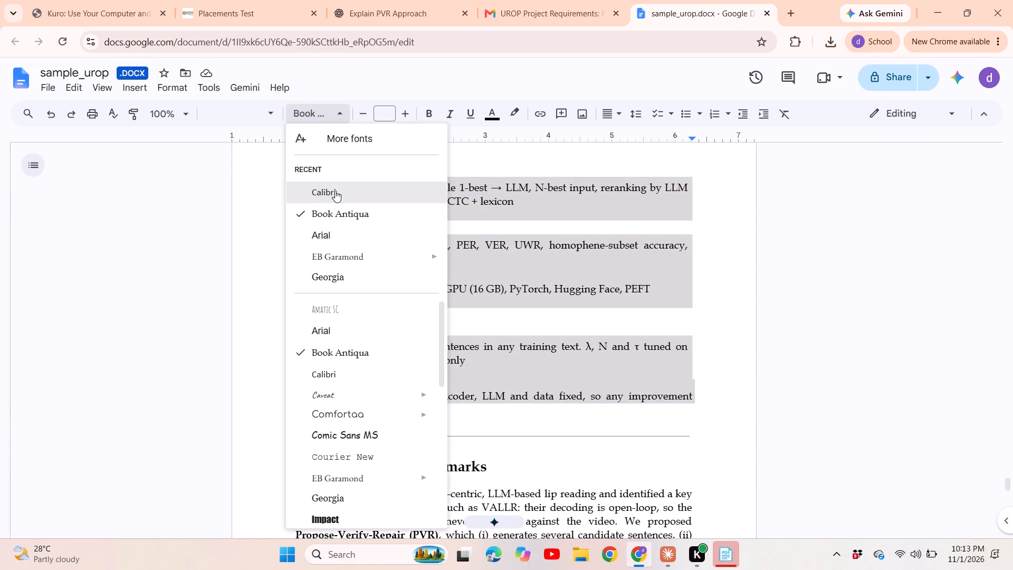
click(335, 191)
click(401, 232)
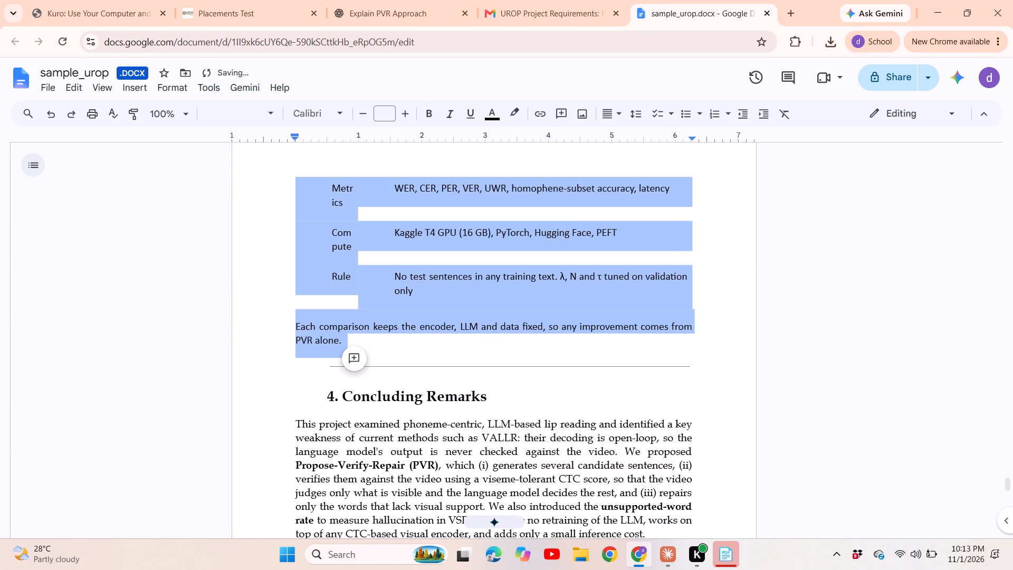
Delete the horizontal line between the end of section 3 and the "4. Concluding Remarks" heading.
click(692, 364)
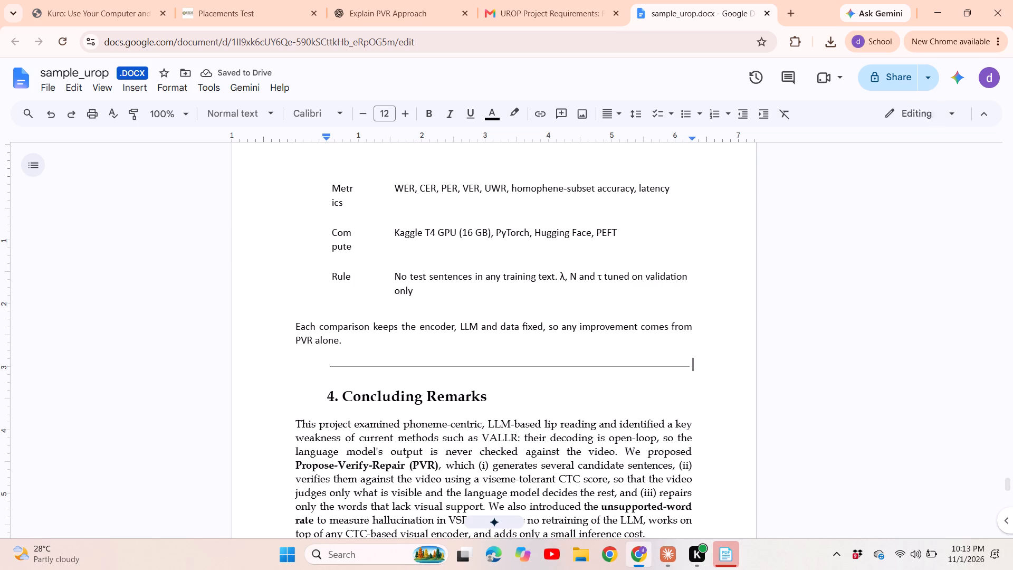
key(BackSpace)
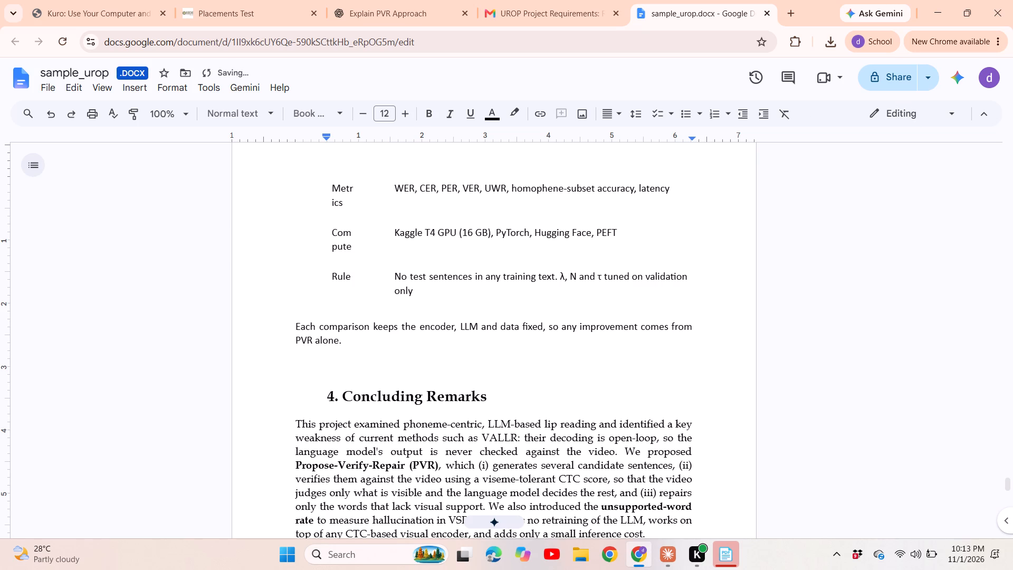
Remove the indent of the "4. Concluding Remarks" heading.
click(327, 397)
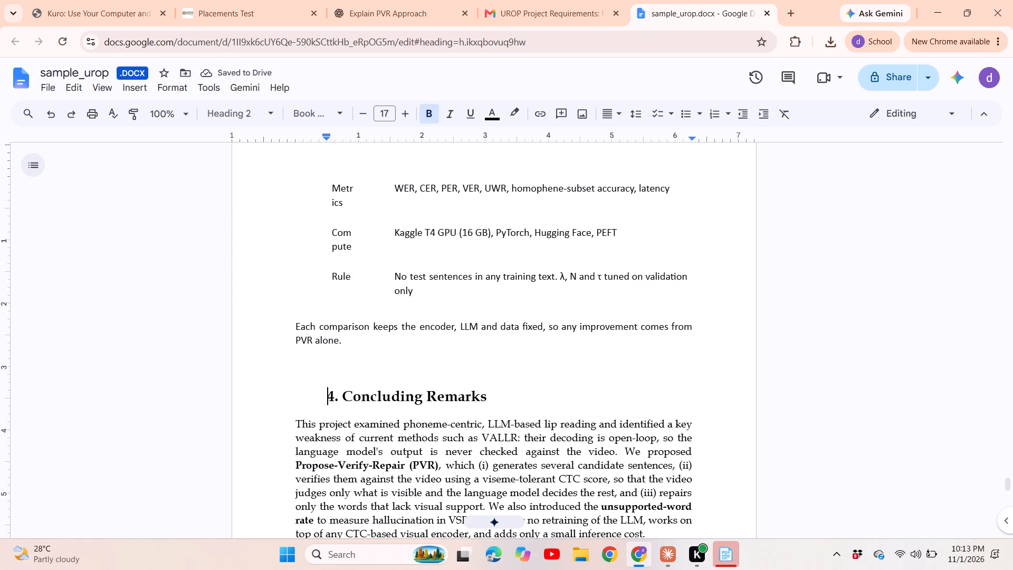
key(BackSpace)
Change the font of all section 4 body paragraphs, from "This project examined" through "Future work", to Calibri.
scroll(295, 460, down, 2)
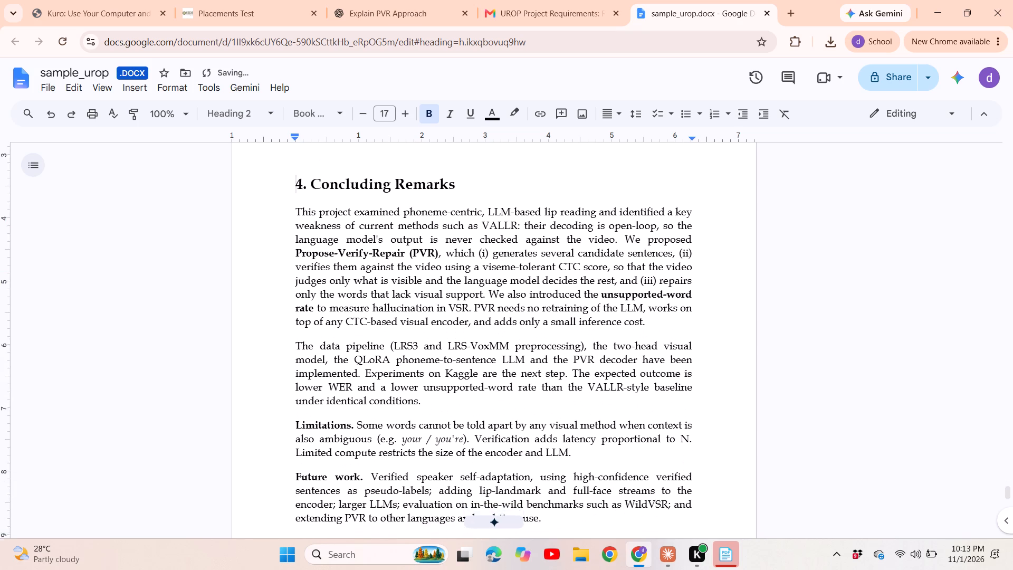
scroll(295, 460, down, 1)
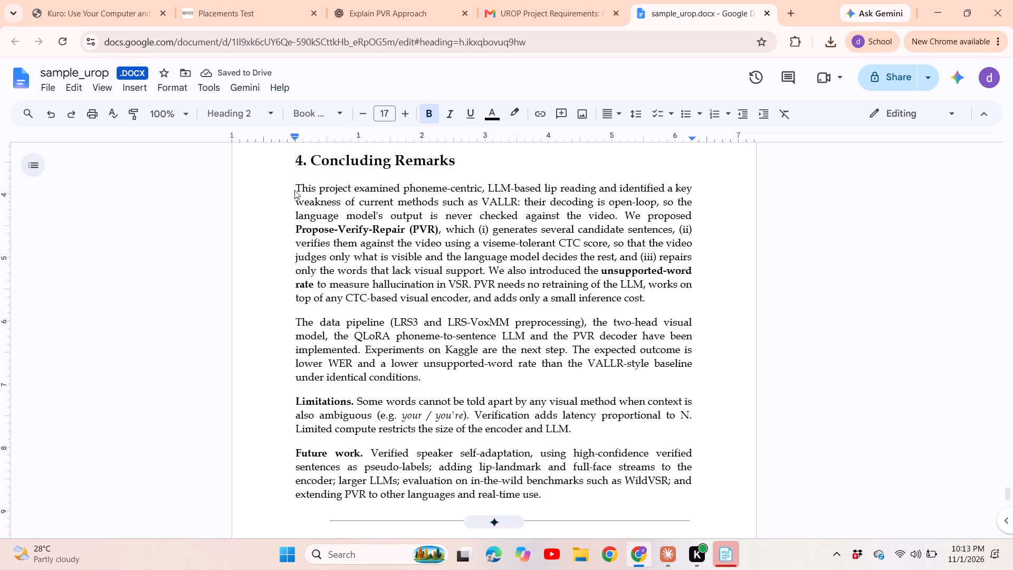
drag(294, 190, 549, 494)
scroll(544, 405, up, 1)
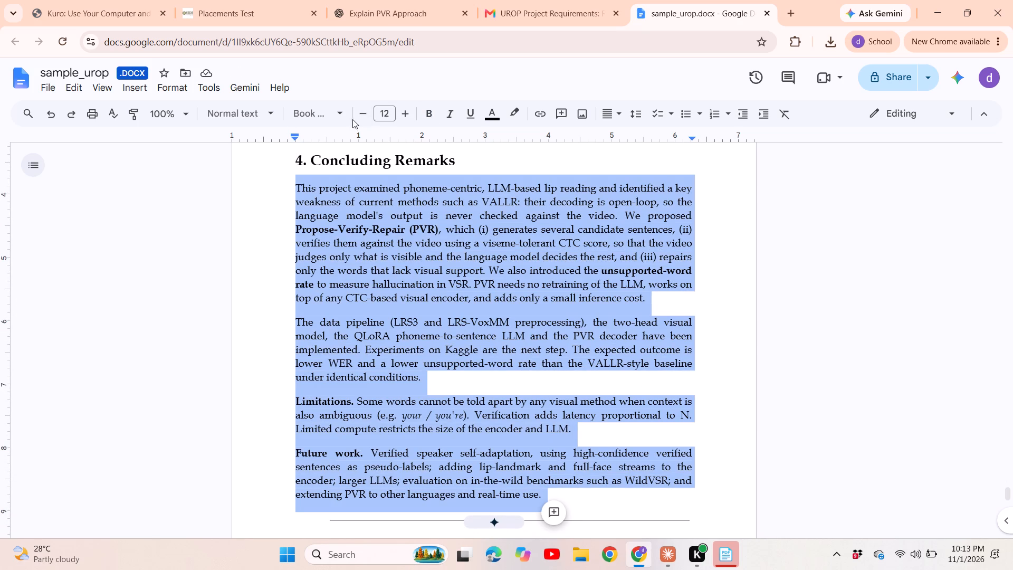
click(319, 110)
click(331, 194)
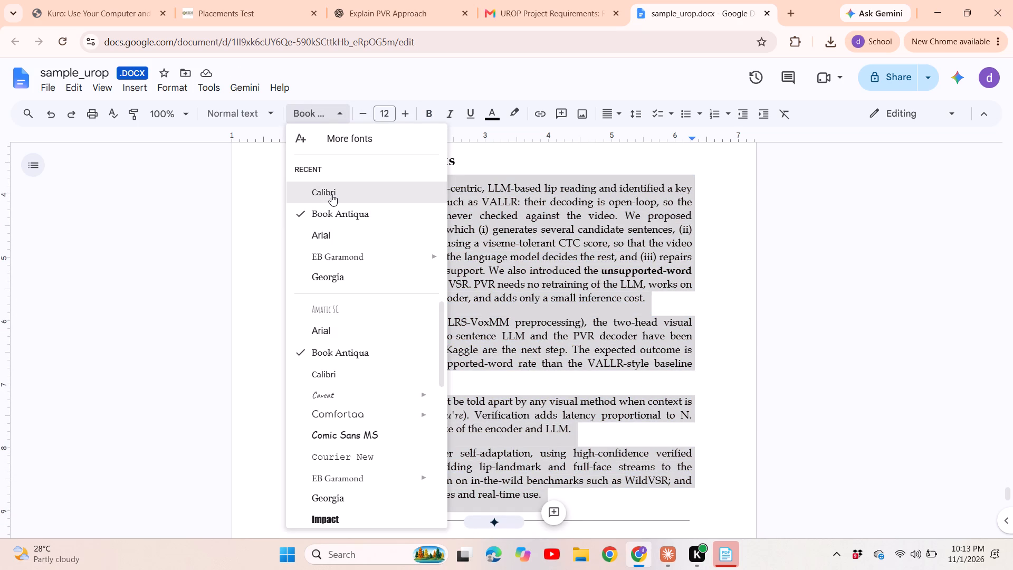
click(481, 370)
Delete the horizontal line between the "Future work" paragraph and the "References" heading.
scroll(481, 370, down, 1)
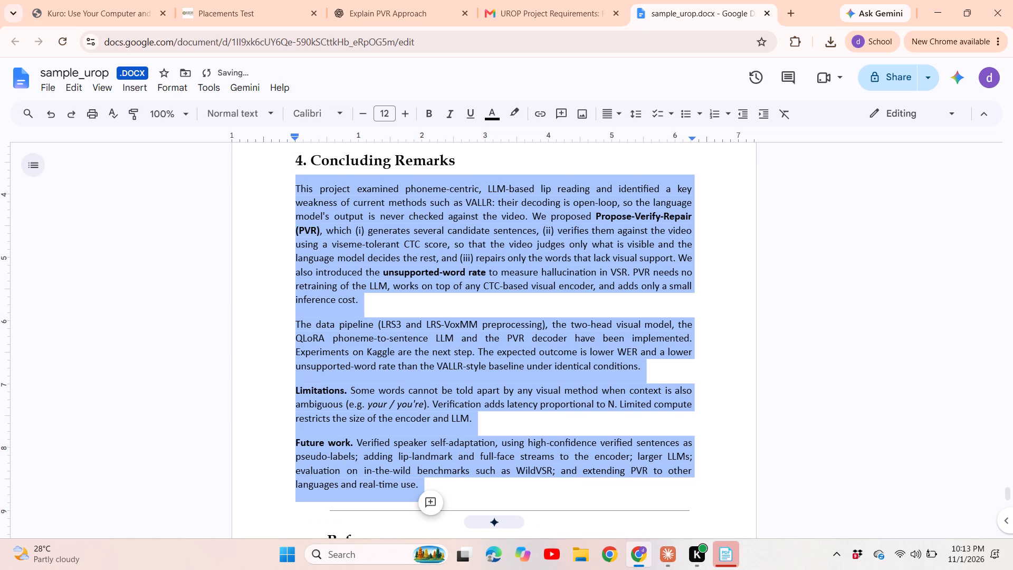
scroll(518, 406, down, 1)
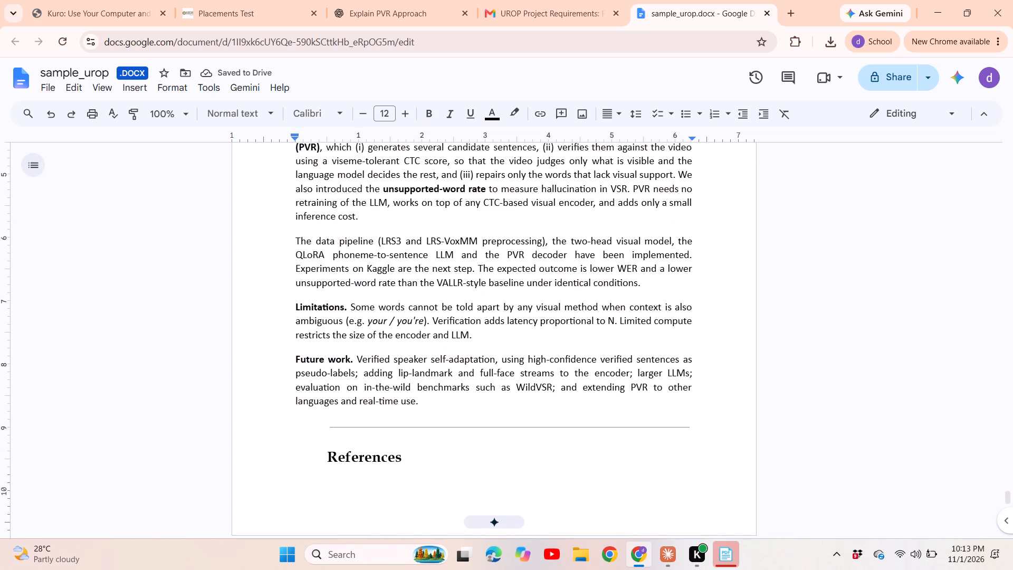
click(697, 429)
key(BackSpace)
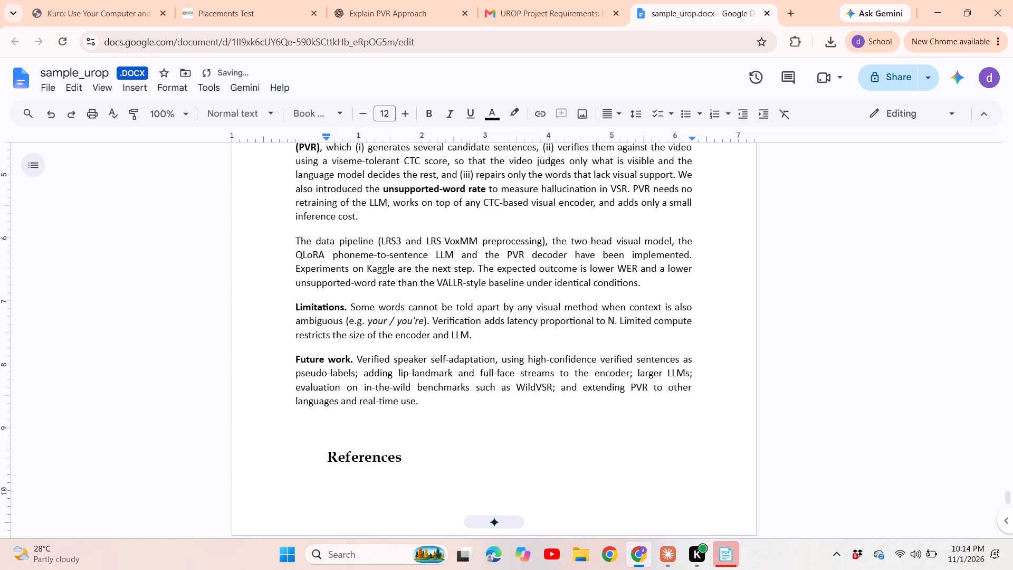
Format the "Future work." label in section 4 as Book Antiqua at size 18.
drag(294, 363, 355, 364)
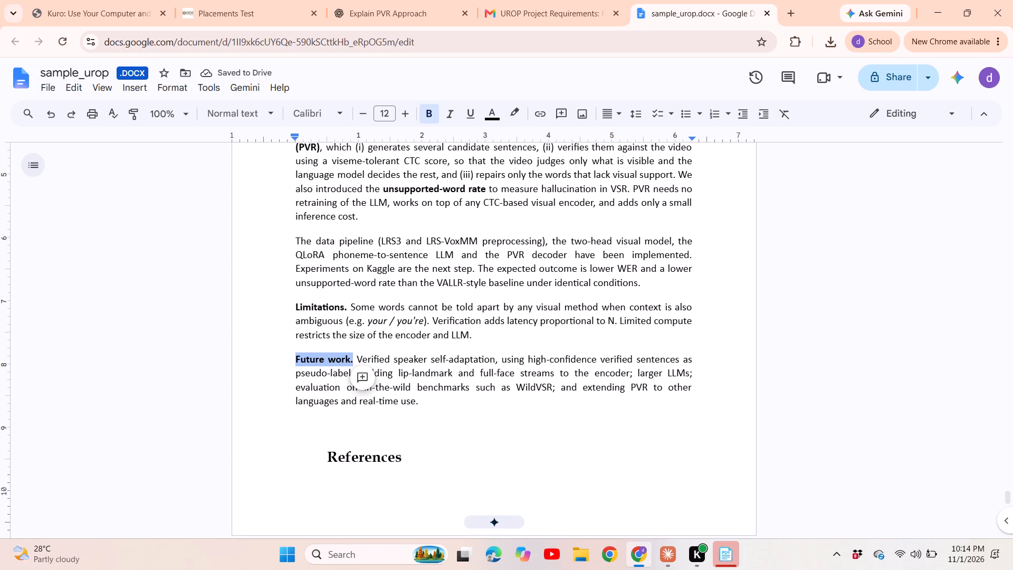
click(342, 114)
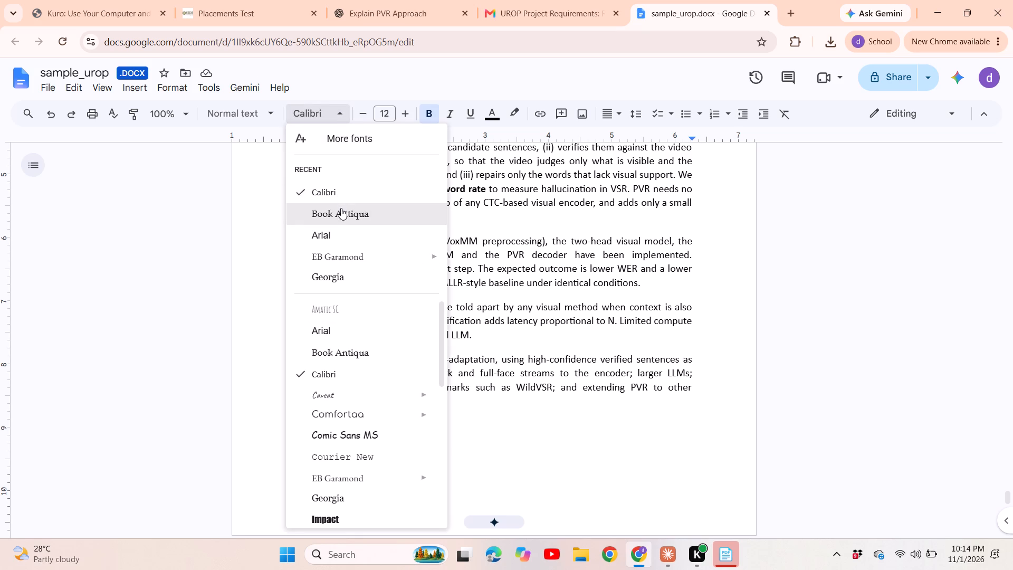
click(342, 209)
click(400, 113)
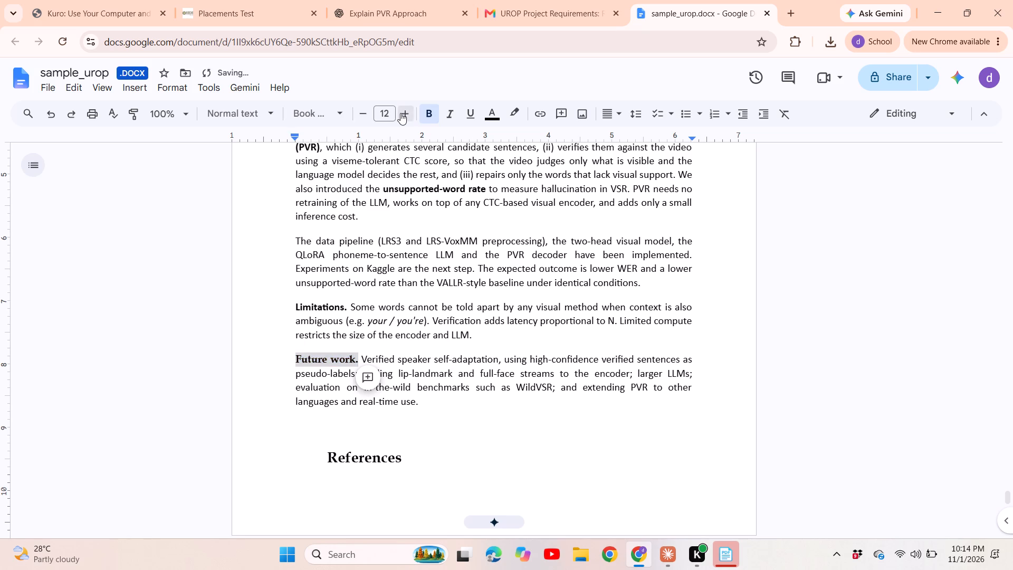
triple_click(400, 113)
double_click(400, 113)
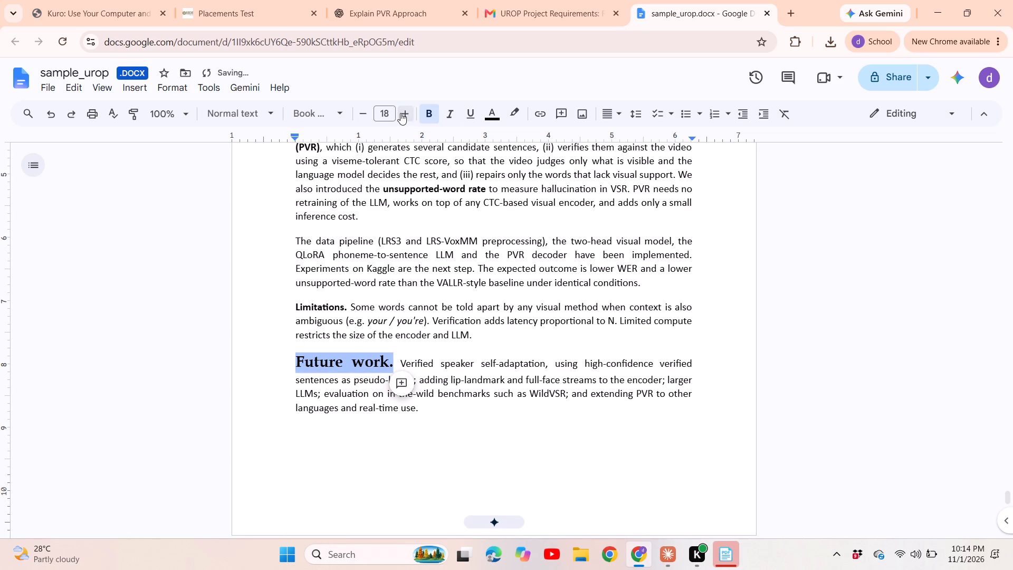
Remove the period after "Future work" and move the text that follows onto its own paragraph below it.
click(396, 360)
key(BackSpace)
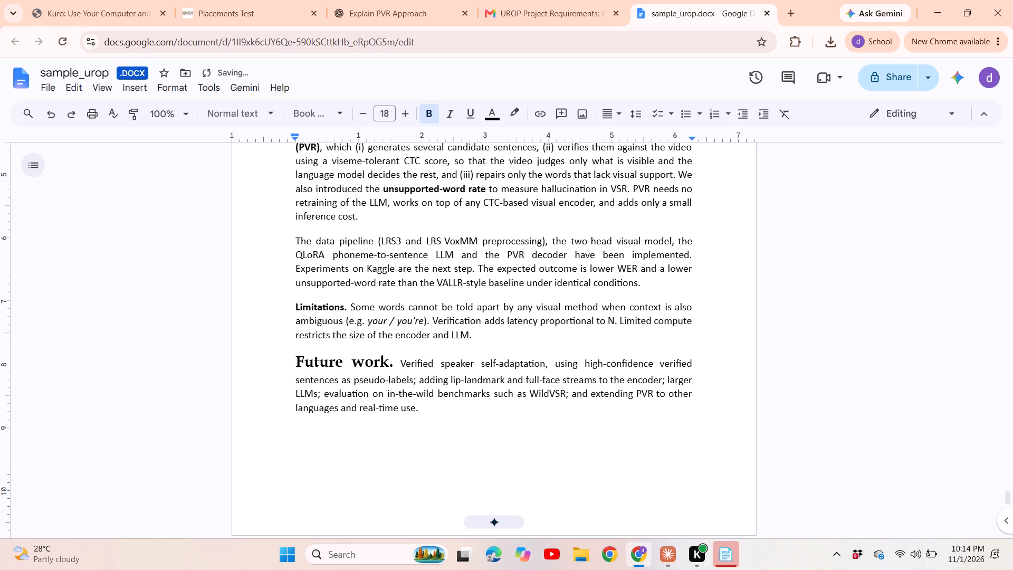
key(Return)
Remove the indent of the "References" heading.
scroll(340, 408, down, 1)
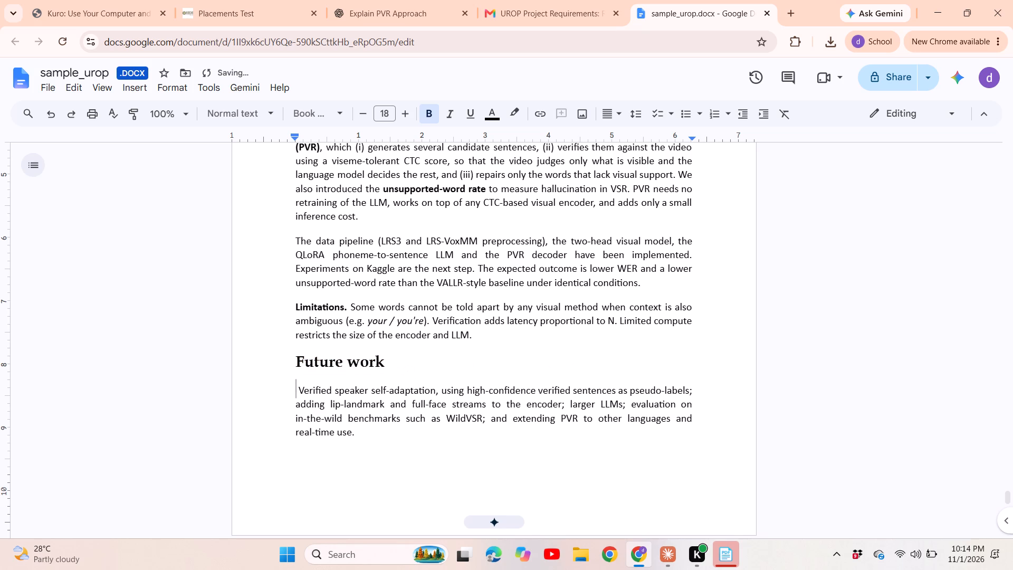
scroll(340, 408, down, 1)
click(327, 404)
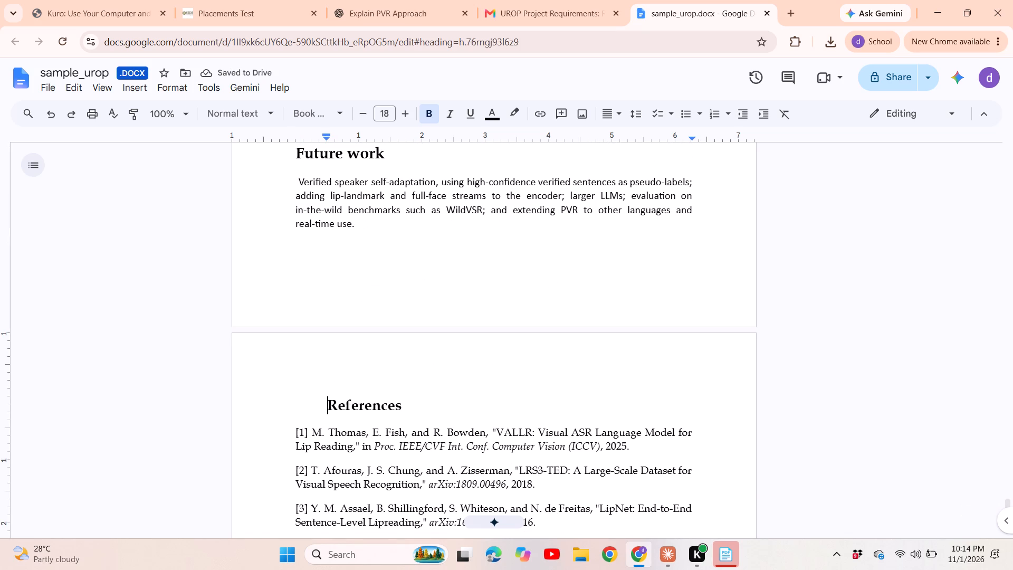
key(BackSpace)
Review the layout from the reference list back to subsections "3.7 Unsupported-word rate" and "3.8 Experimental setup".
scroll(365, 442, down, 4)
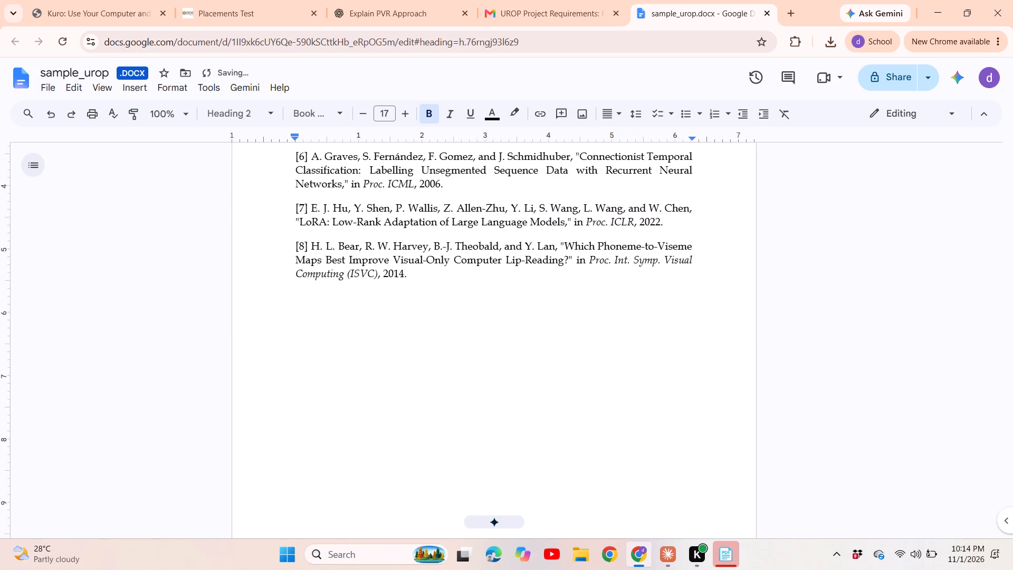
scroll(365, 442, down, 6)
scroll(365, 442, up, 11)
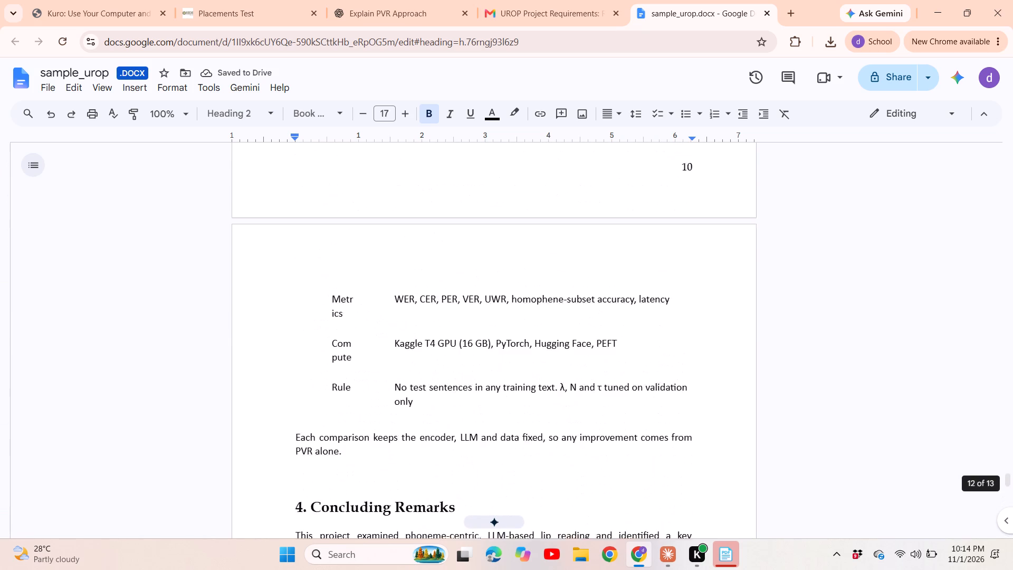
scroll(365, 442, up, 6)
scroll(365, 442, right, 1)
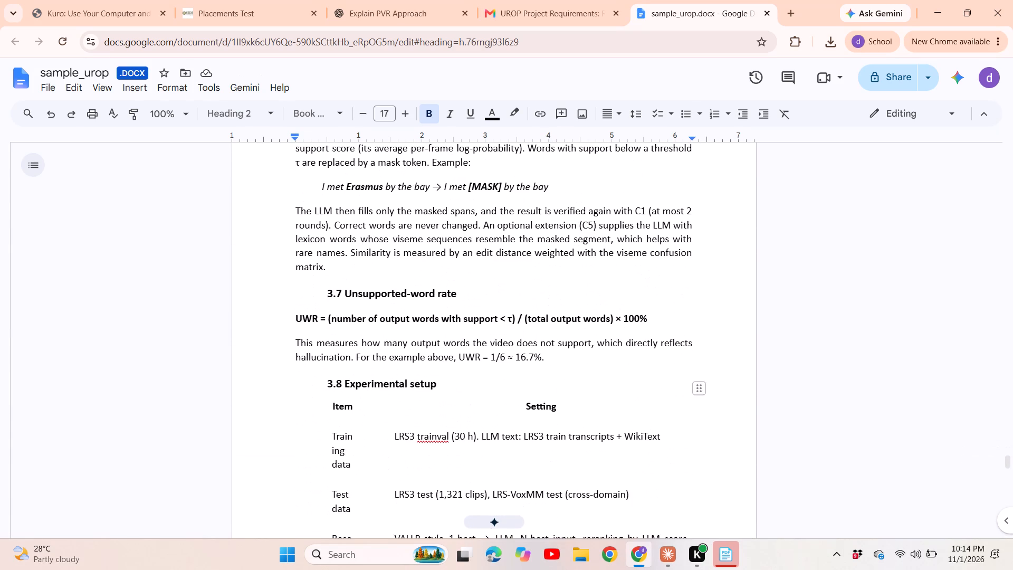
scroll(365, 442, right, 1)
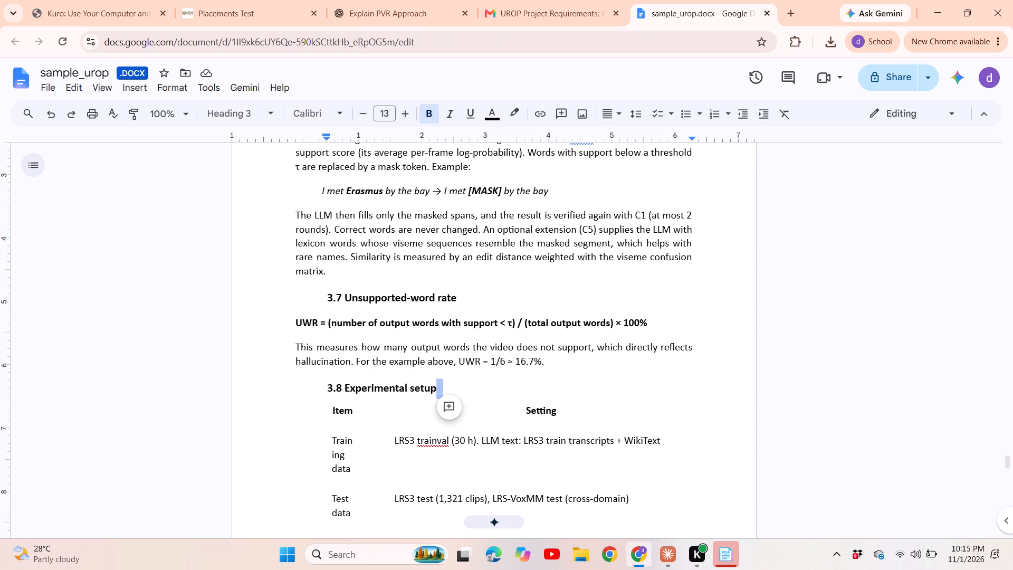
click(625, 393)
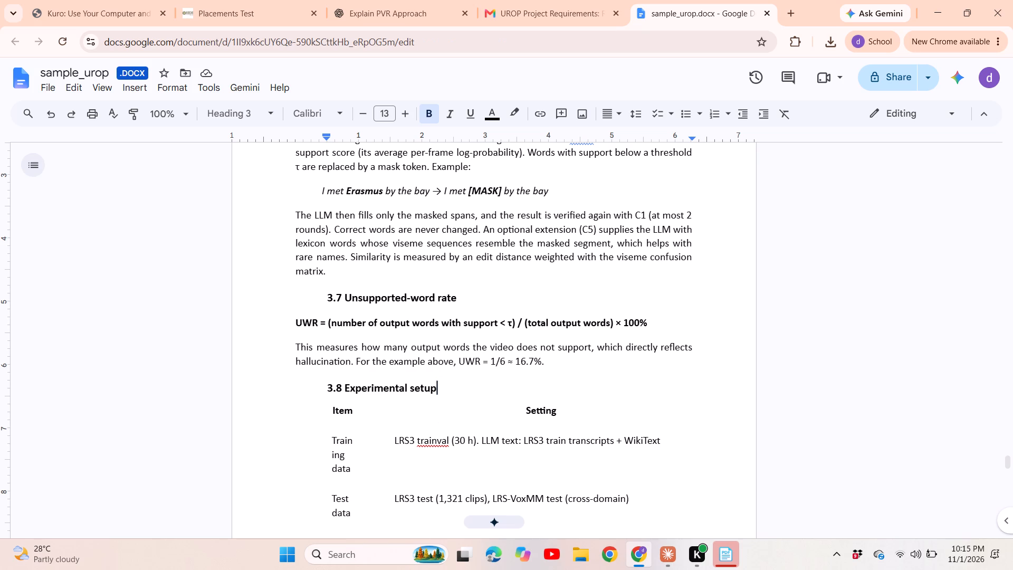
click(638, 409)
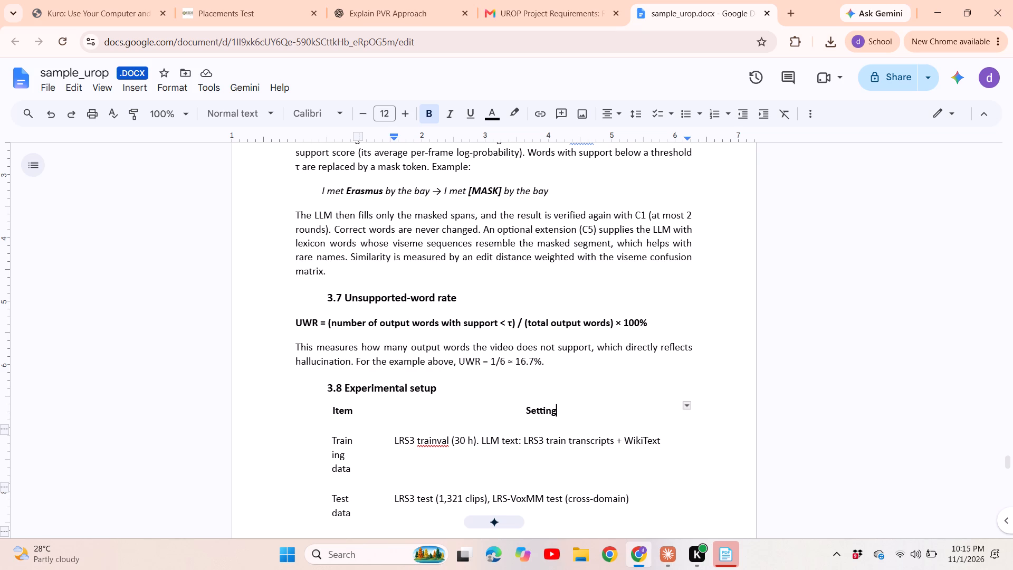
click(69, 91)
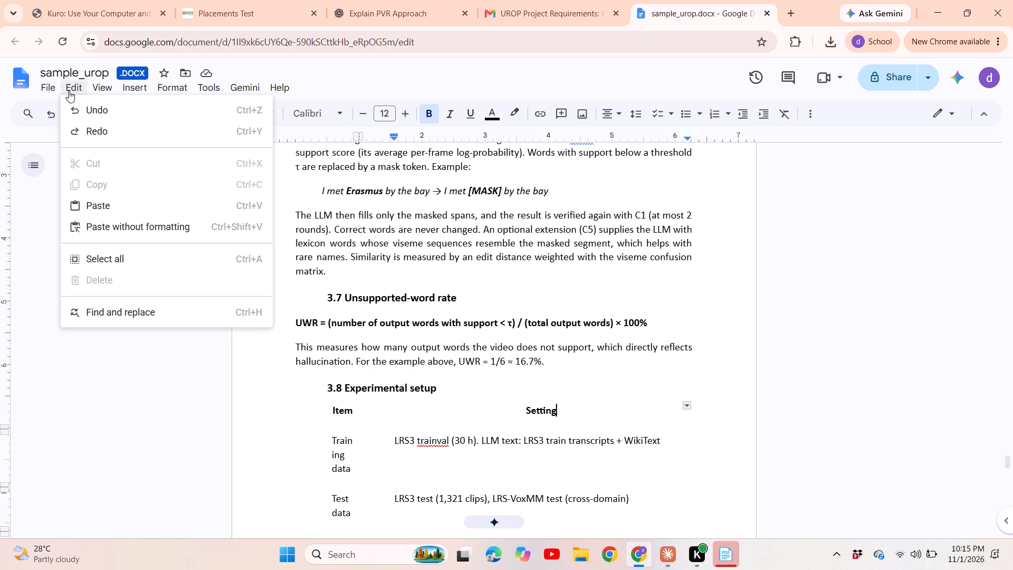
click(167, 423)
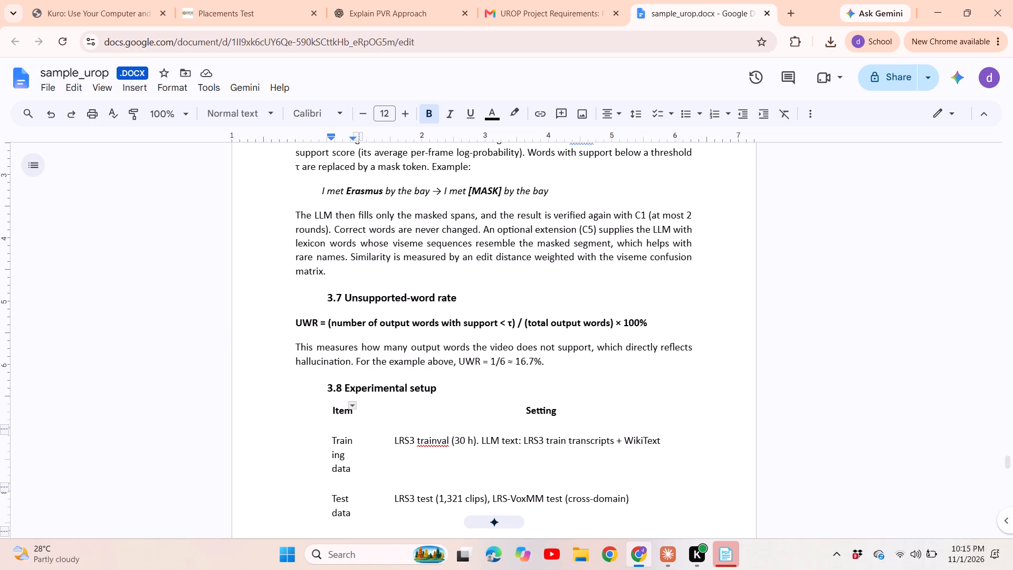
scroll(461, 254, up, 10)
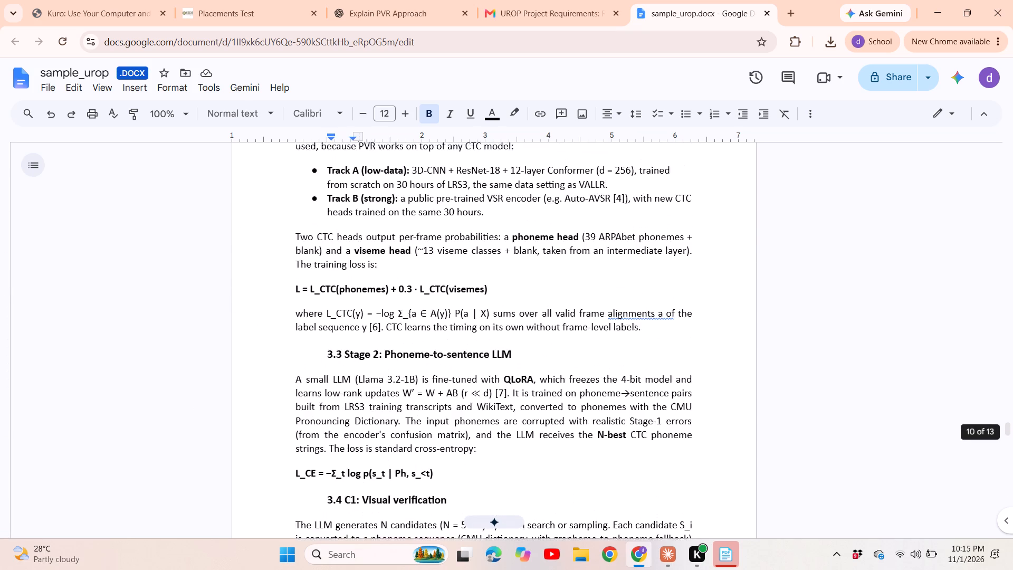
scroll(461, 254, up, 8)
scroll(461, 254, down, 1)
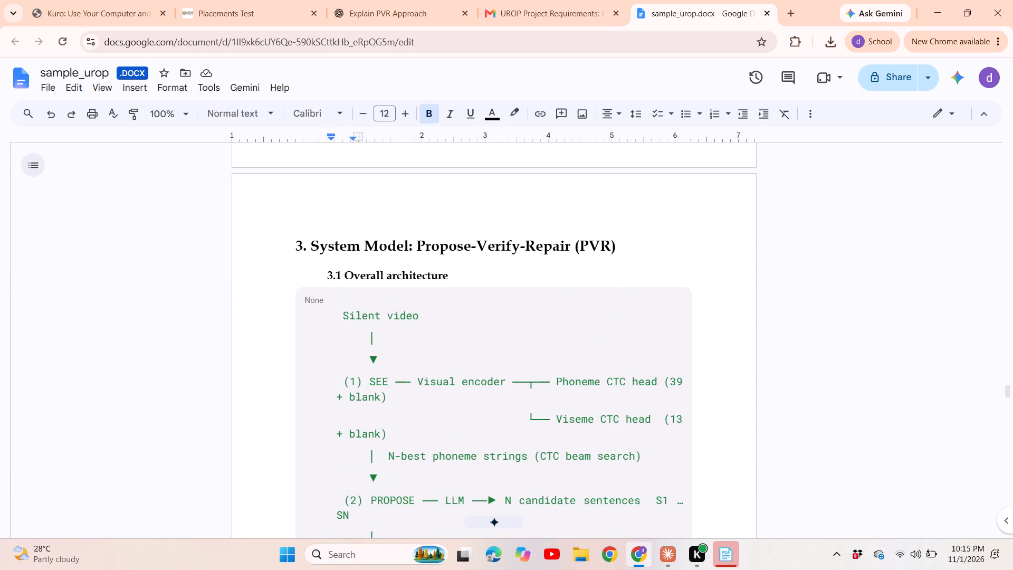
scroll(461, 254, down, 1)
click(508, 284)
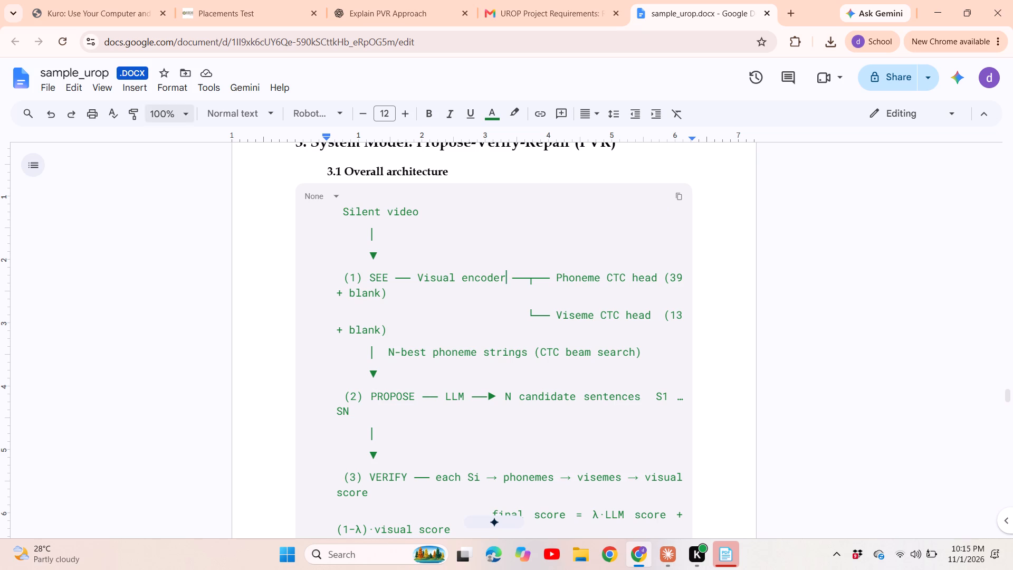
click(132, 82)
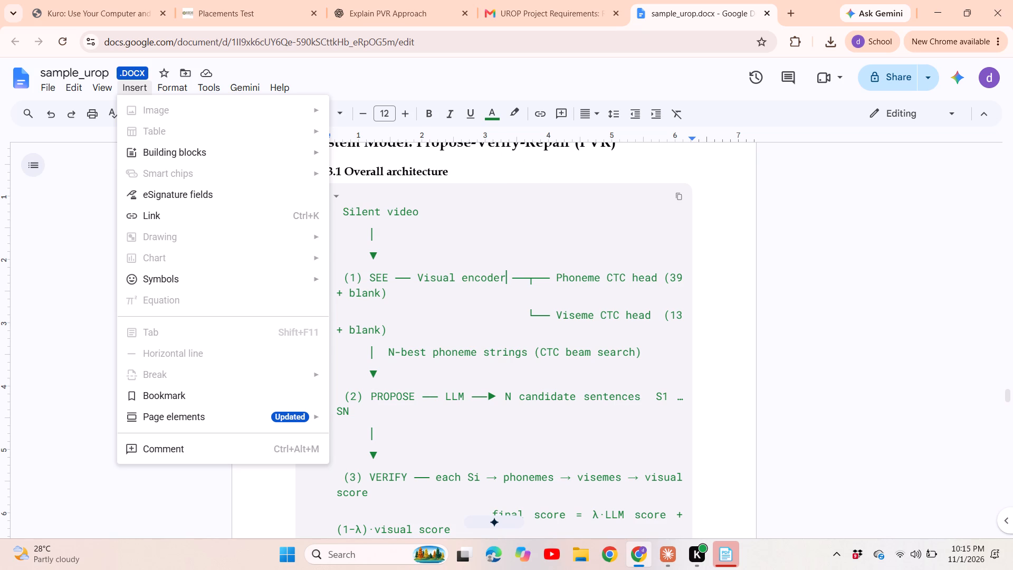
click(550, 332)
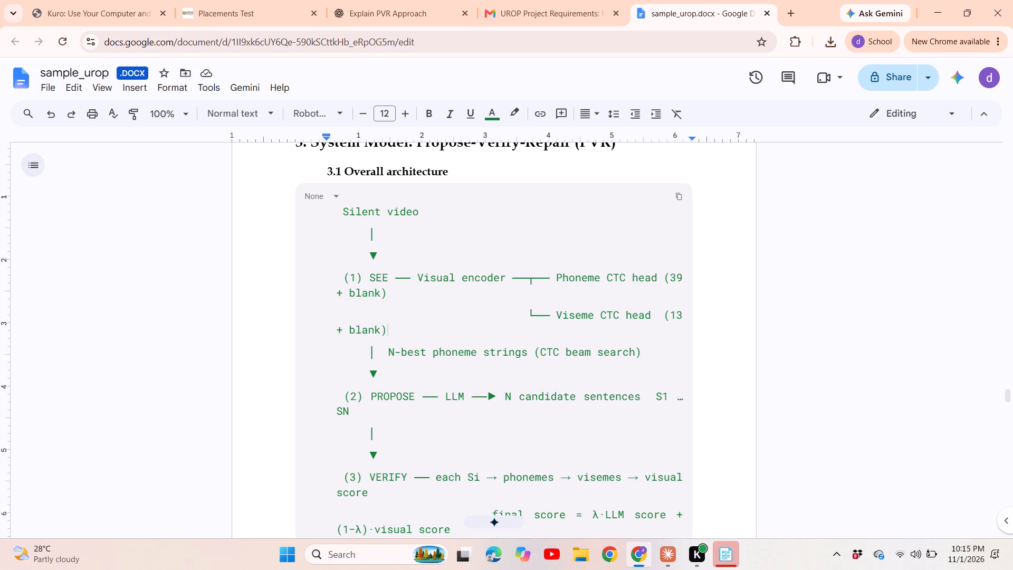
Delete the end of the architecture diagram in section 3.1, from "(≤ 2 rounds)" through "Final sentence".
scroll(615, 434, down, 3)
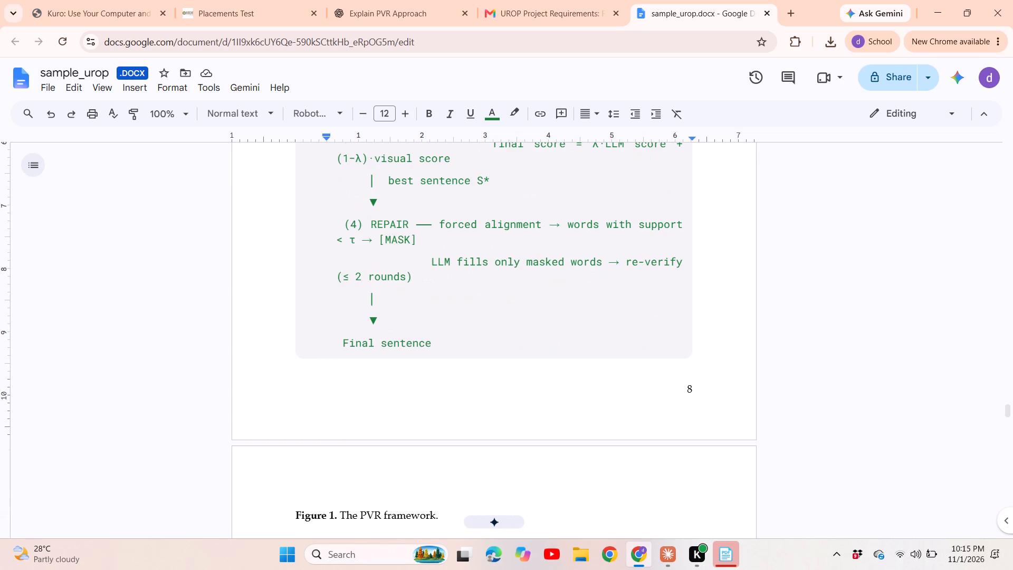
scroll(615, 434, down, 1)
click(699, 345)
key(BackSpace)
key(BackSpace)
key(BackSpace)
key(BackSpace)
key(BackSpace)
key(BackSpace)
key(BackSpace)
key(BackSpace)
key(BackSpace)
key(BackSpace)
key(BackSpace)
key(BackSpace)
key(BackSpace)
key(BackSpace)
key(BackSpace)
key(BackSpace)
key(BackSpace)
key(BackSpace)
key(BackSpace)
key(BackSpace)
key(BackSpace)
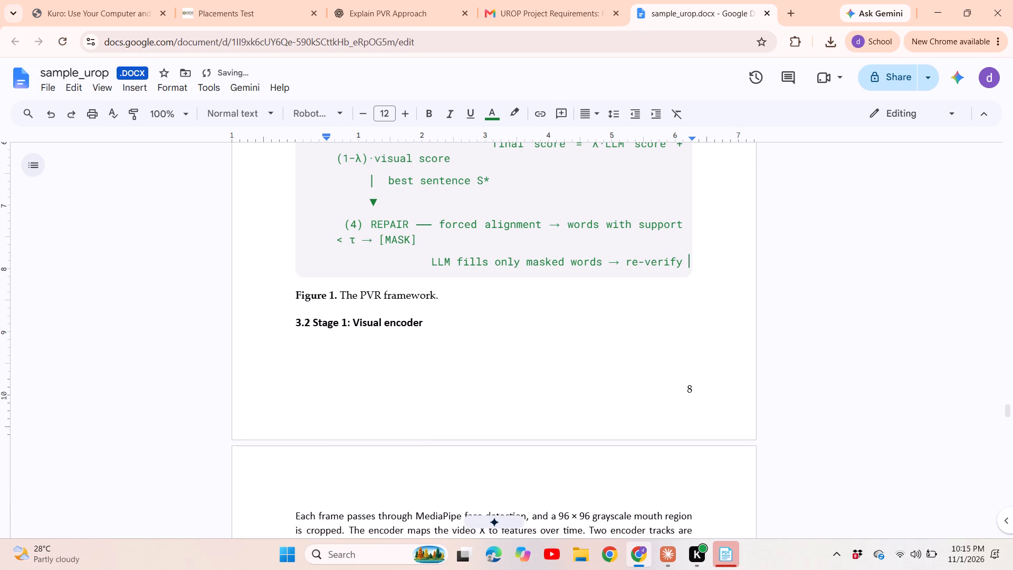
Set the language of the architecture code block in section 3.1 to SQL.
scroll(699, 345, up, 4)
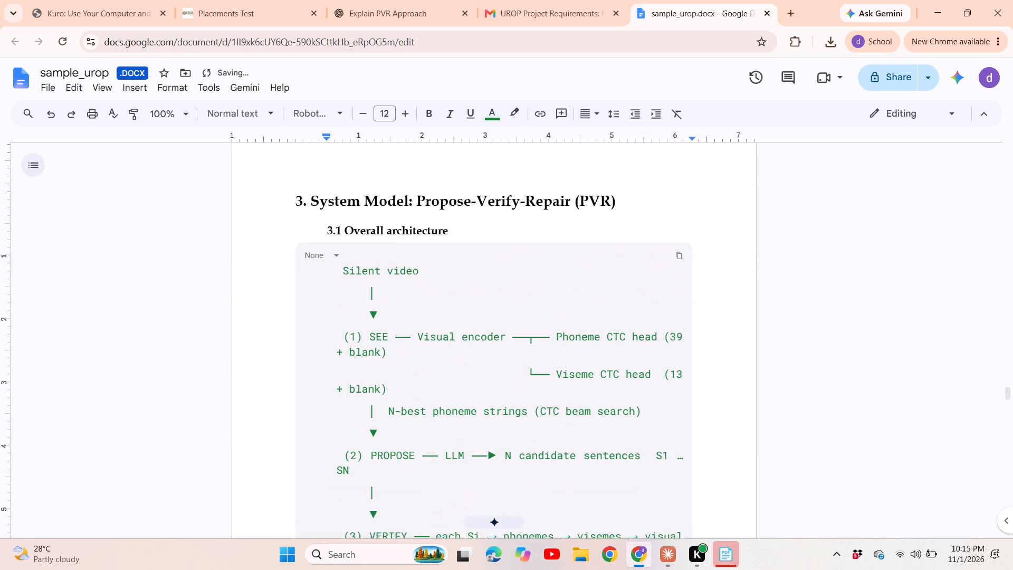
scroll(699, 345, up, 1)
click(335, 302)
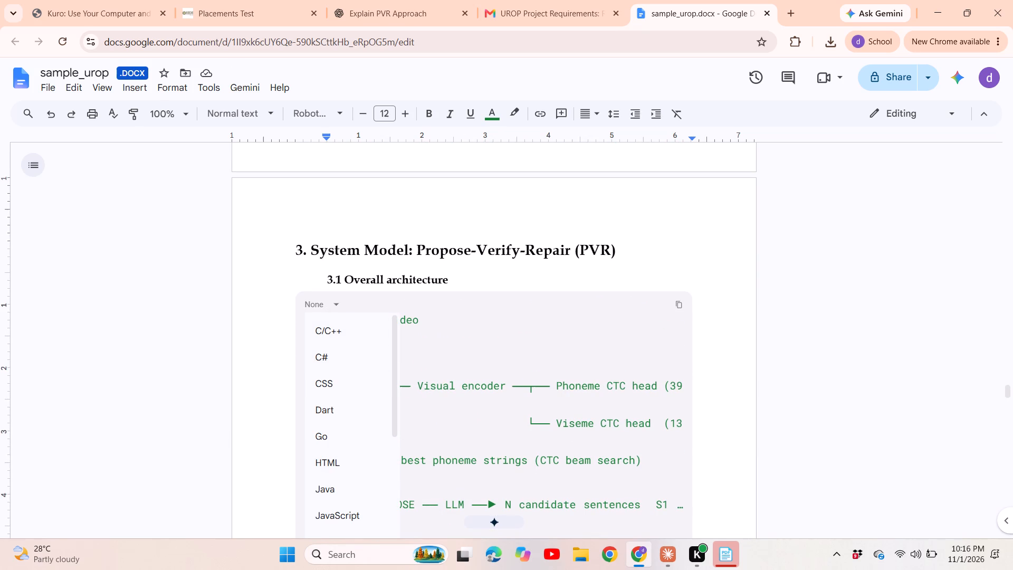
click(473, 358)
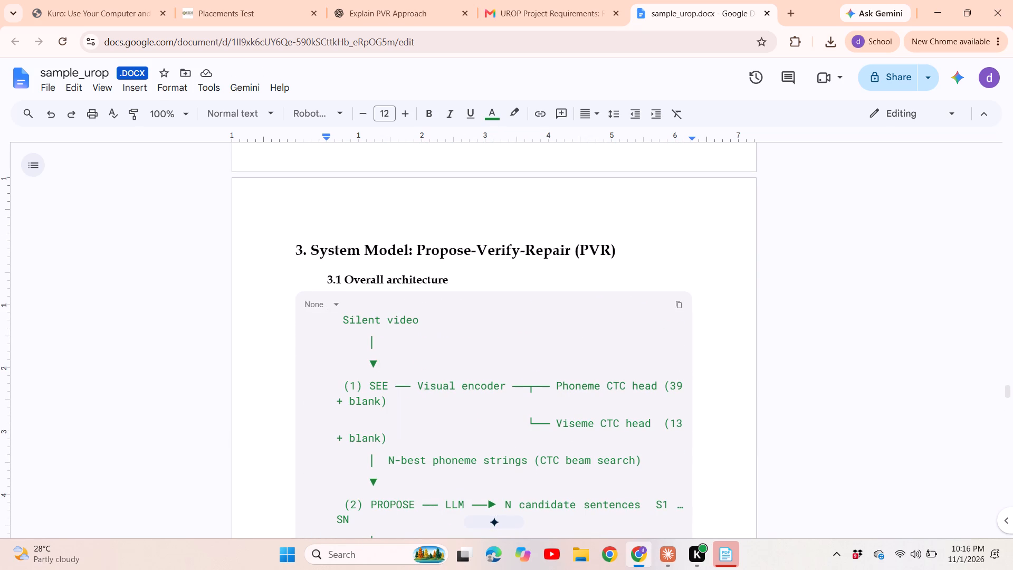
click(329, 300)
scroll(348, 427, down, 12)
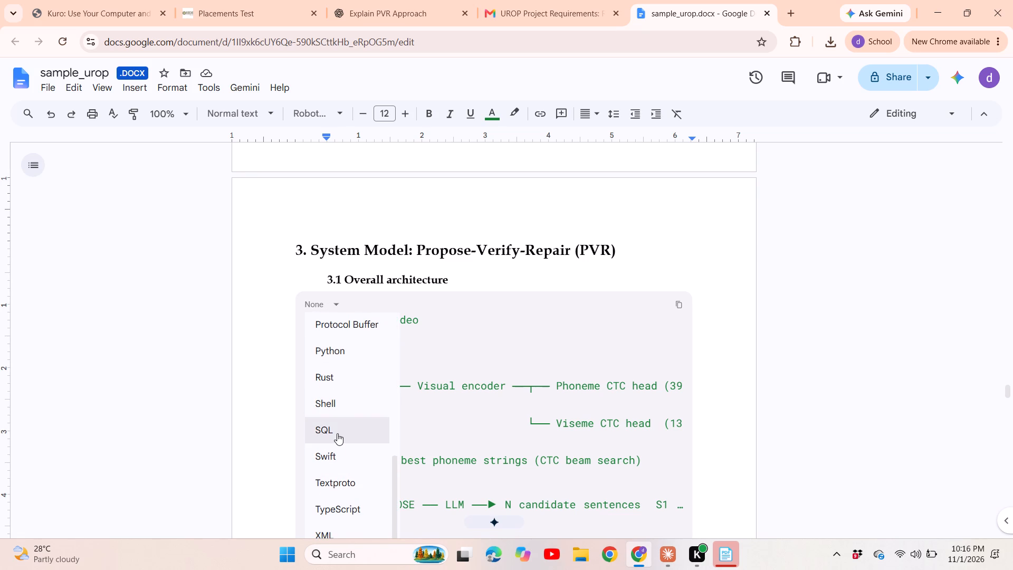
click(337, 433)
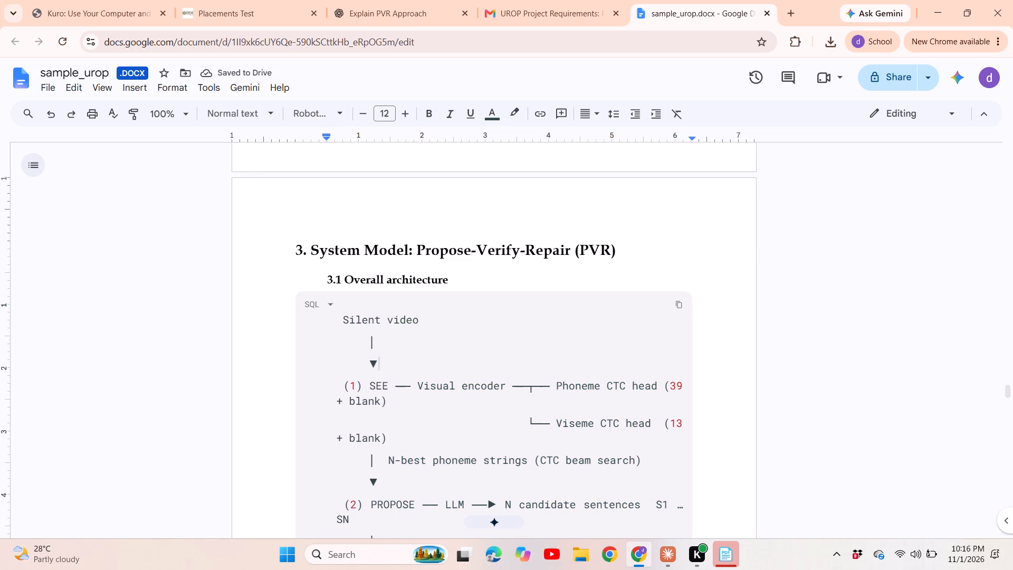
Delete all the remaining diagram text inside the architecture code block in section 3.1.
drag(345, 316, 503, 283)
scroll(490, 569, down, 1)
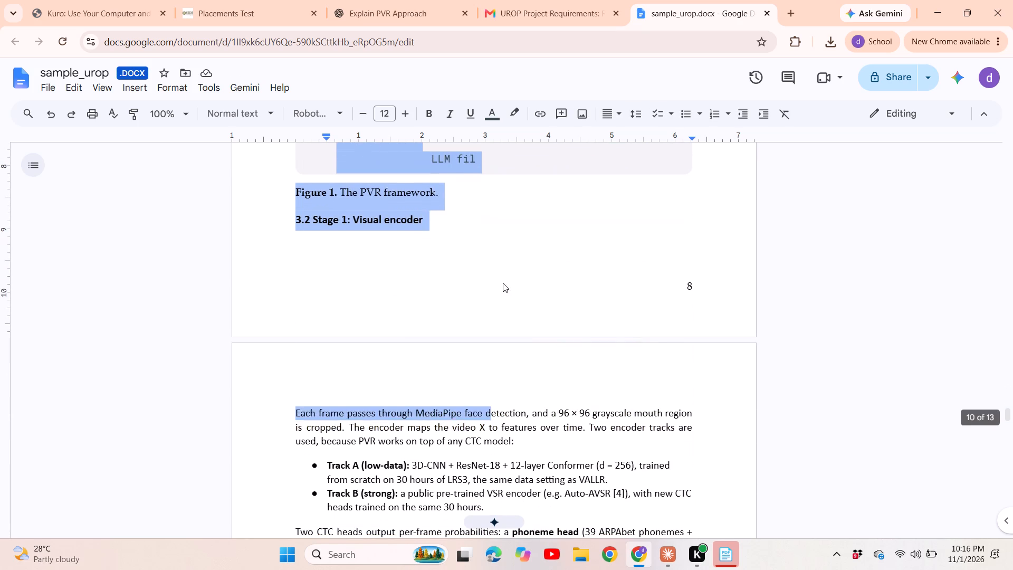
scroll(503, 283, down, 1)
drag(503, 283, 494, 161)
key(BackSpace)
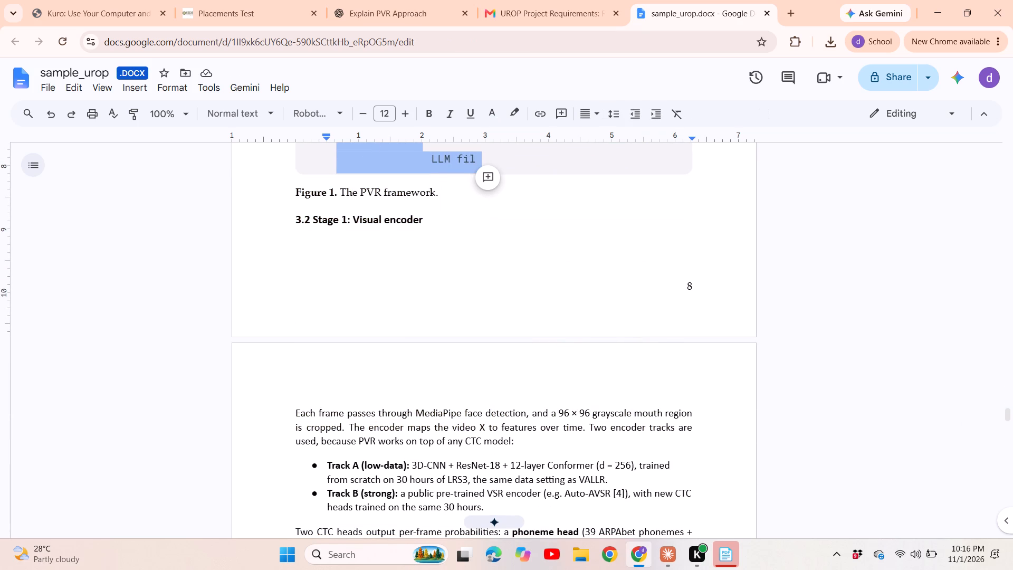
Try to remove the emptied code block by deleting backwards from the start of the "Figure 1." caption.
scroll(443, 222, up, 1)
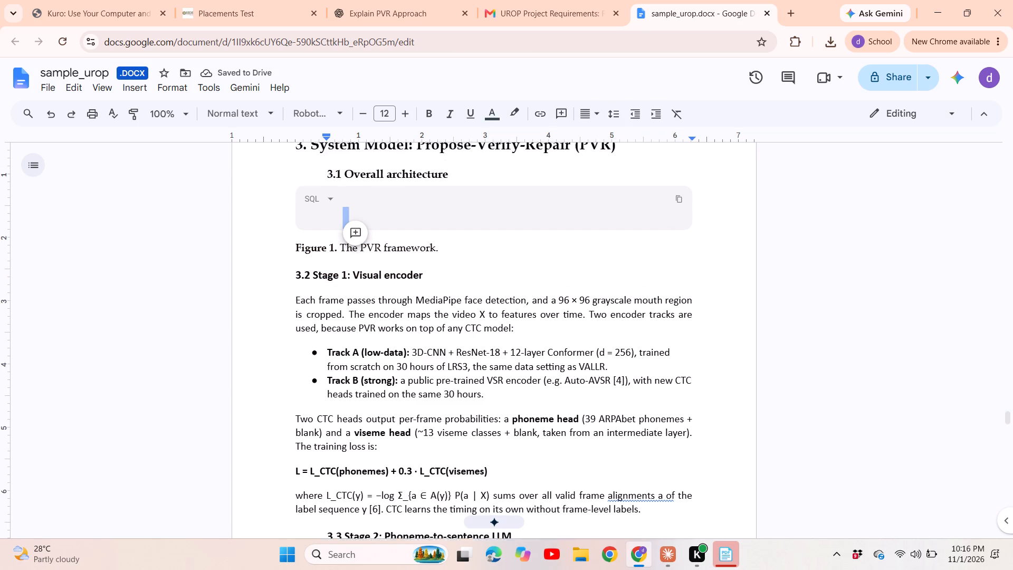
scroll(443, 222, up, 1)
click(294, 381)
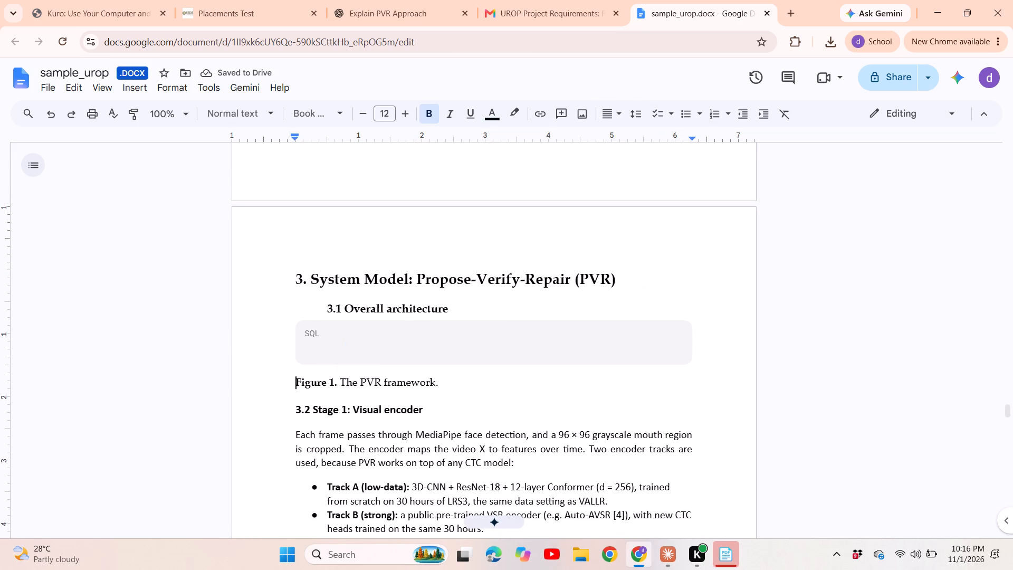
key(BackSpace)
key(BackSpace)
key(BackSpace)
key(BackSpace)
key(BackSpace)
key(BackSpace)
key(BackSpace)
Delete the "3.1 Overall architecture" heading together with the empty code block beneath it.
drag(320, 308, 627, 368)
key(BackSpace)
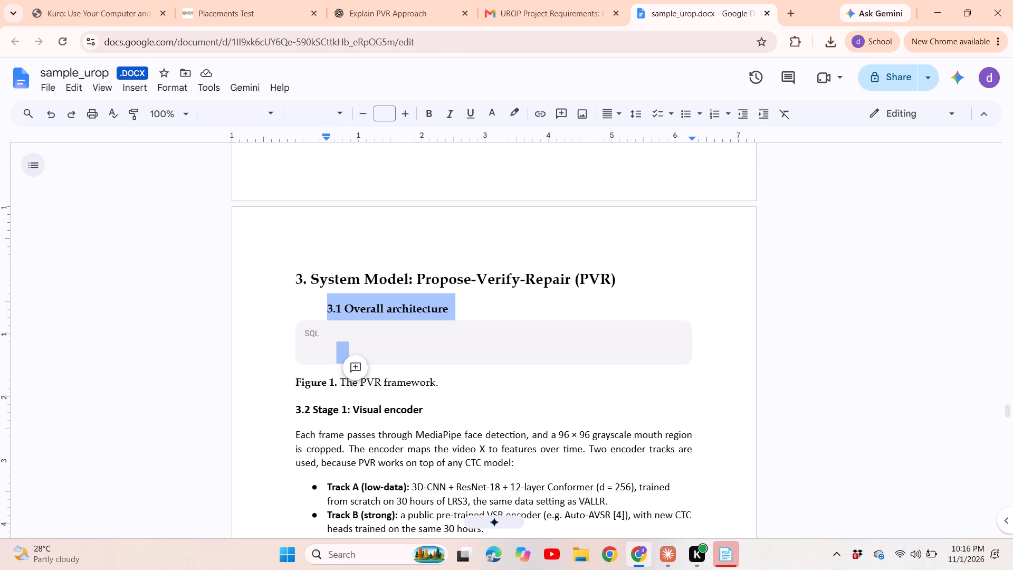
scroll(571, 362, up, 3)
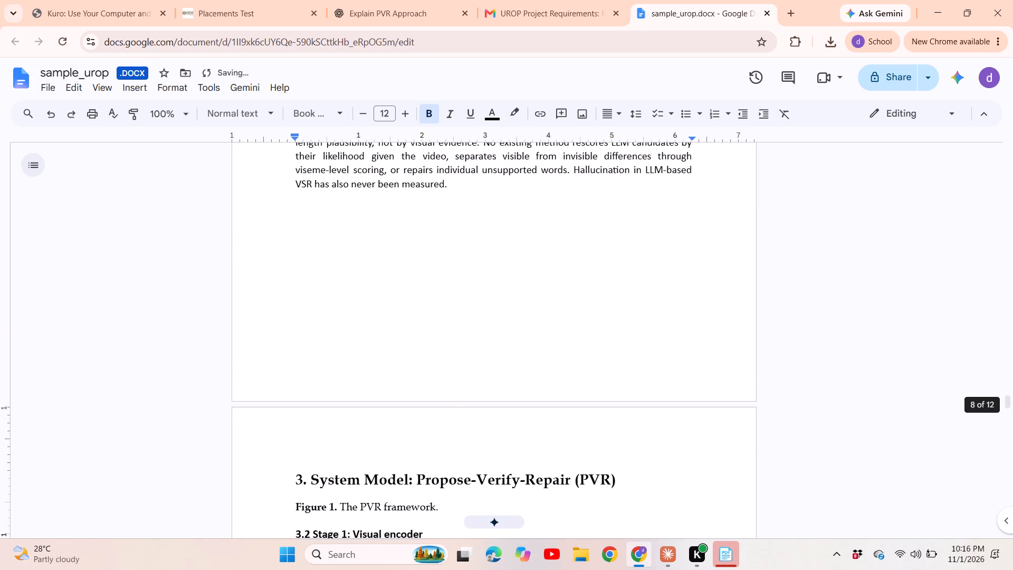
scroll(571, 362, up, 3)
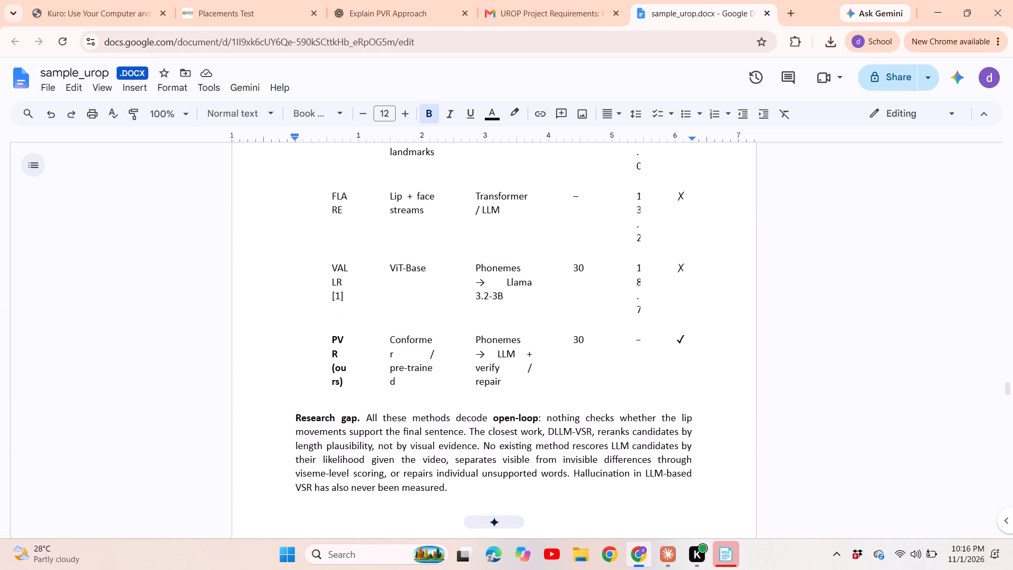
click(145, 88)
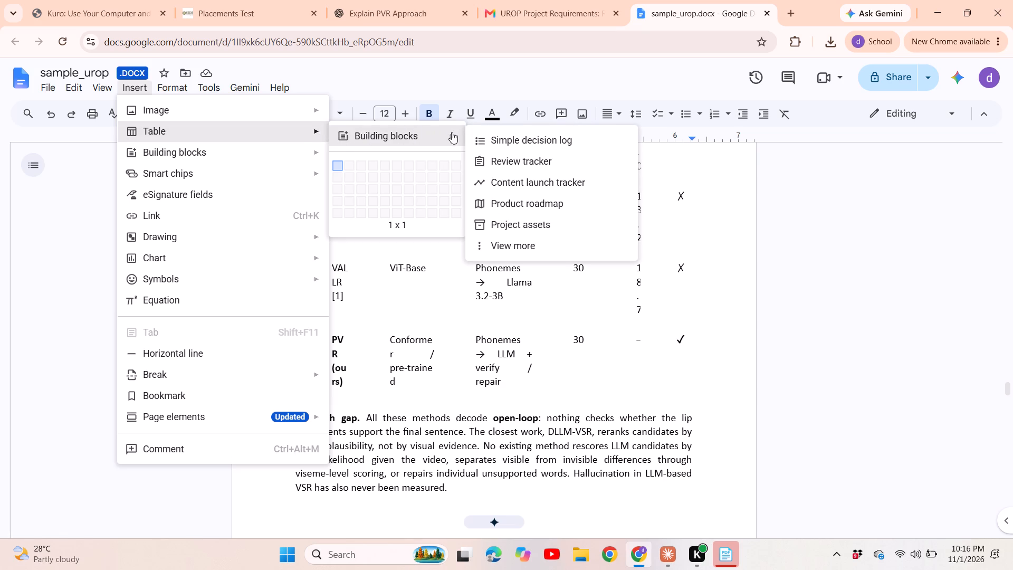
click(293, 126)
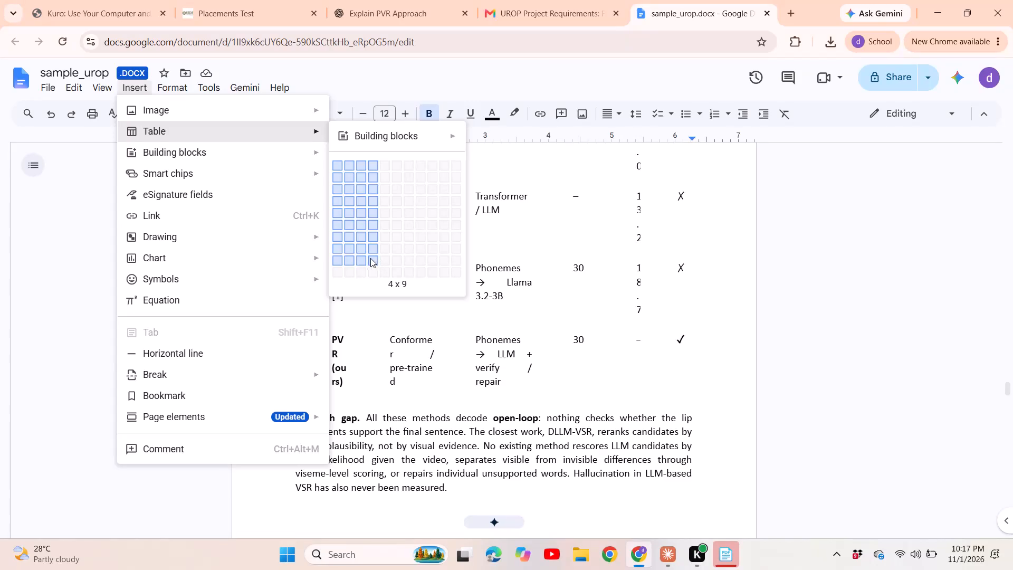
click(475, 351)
Add an empty row directly below the header row of Table 1.
scroll(470, 269, up, 6)
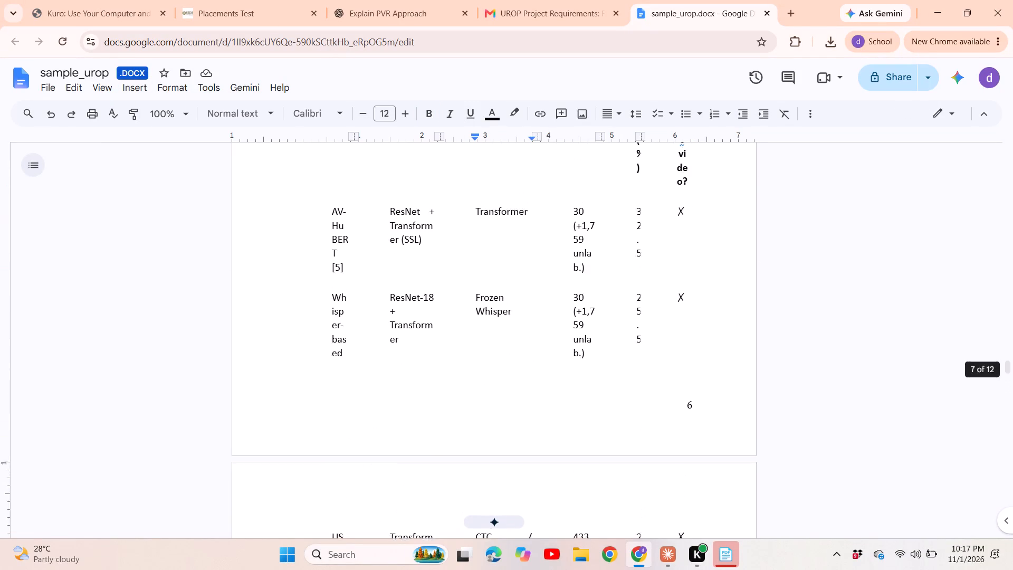
scroll(470, 269, up, 3)
scroll(470, 269, right, 1)
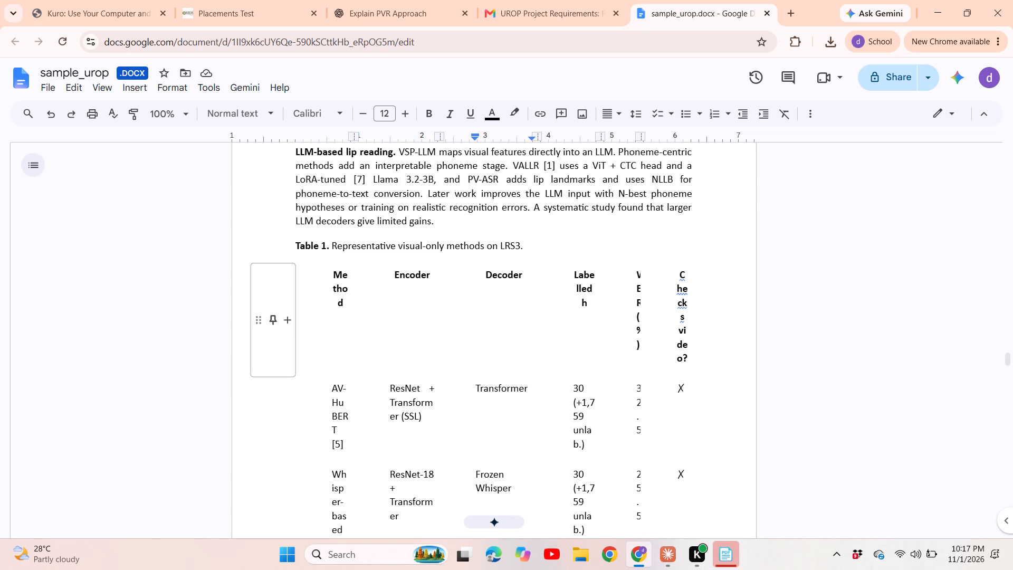
click(287, 322)
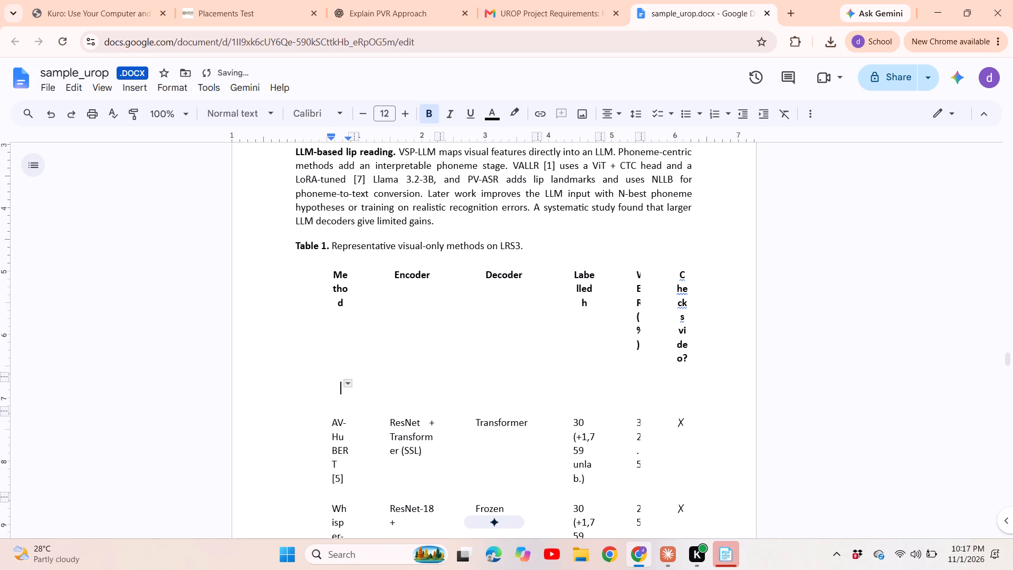
click(353, 306)
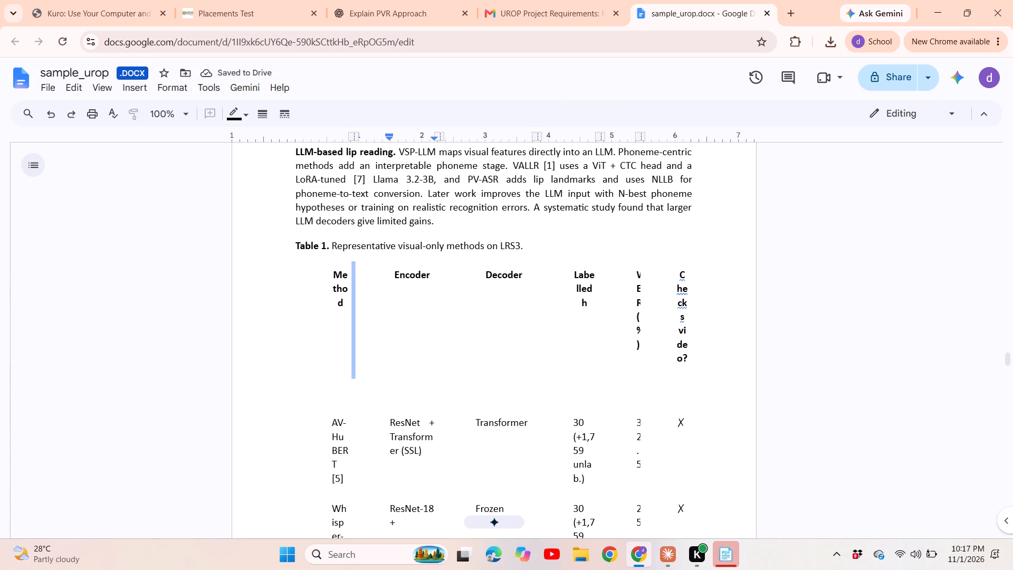
Insert a 5 x 7 table within the "Method" header cell of Table 1, after "Meth".
click(340, 292)
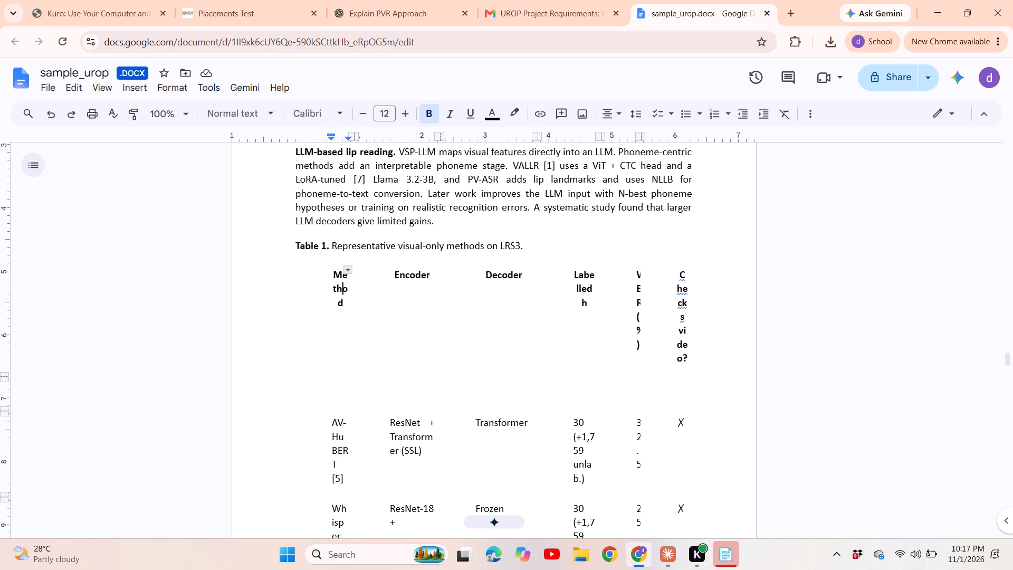
scroll(366, 458, down, 5)
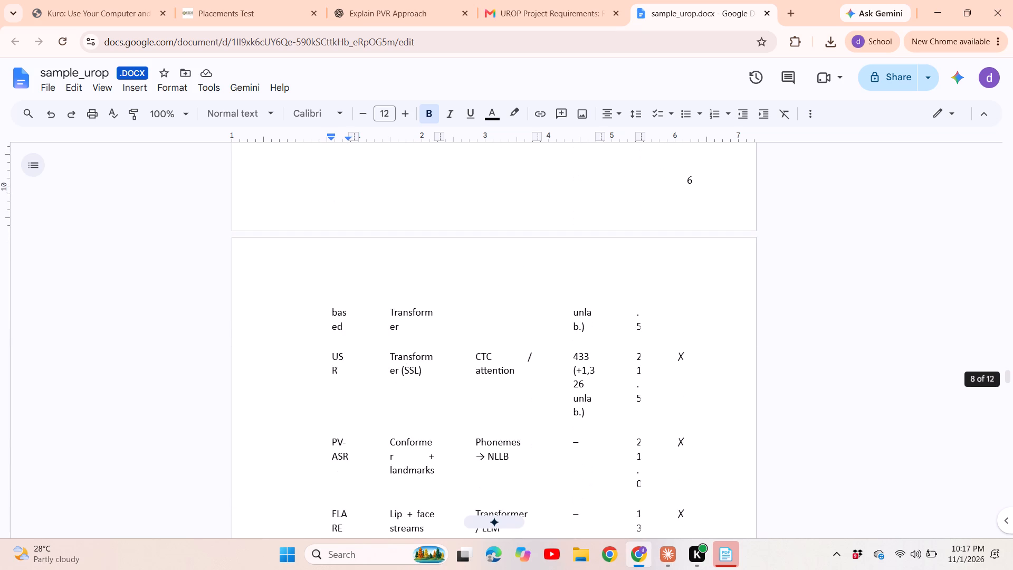
scroll(366, 458, down, 1)
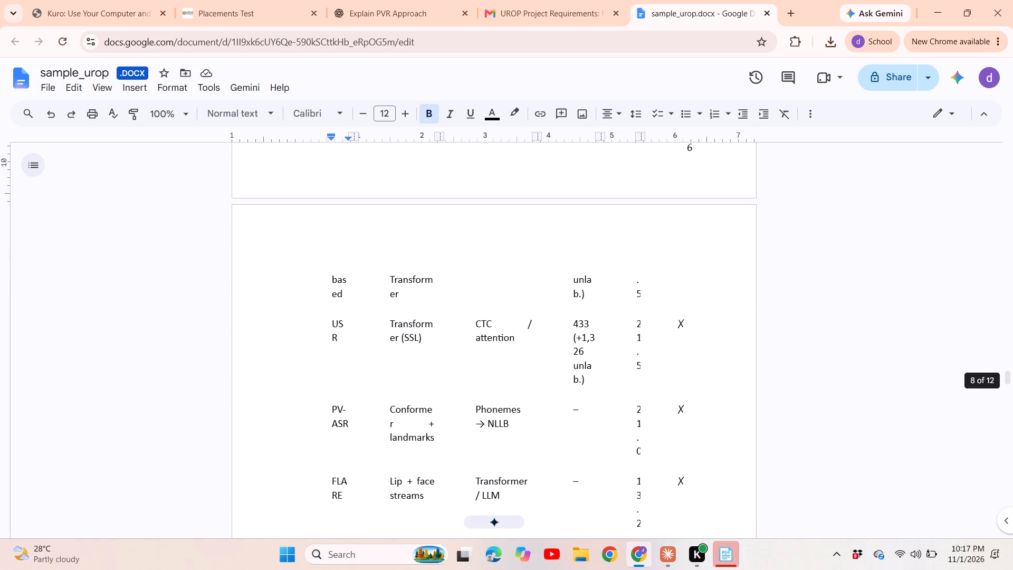
scroll(366, 458, down, 4)
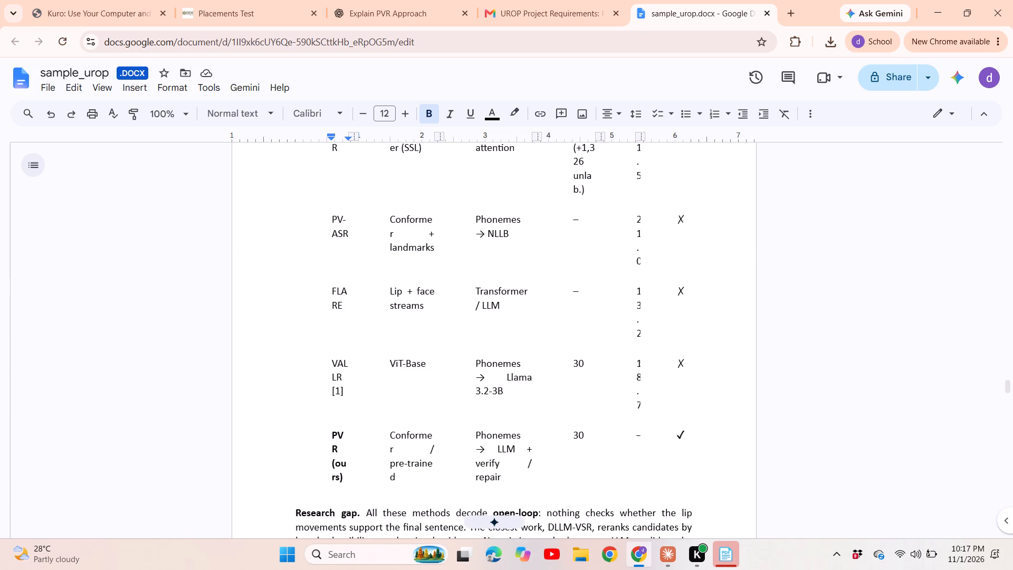
scroll(366, 458, down, 1)
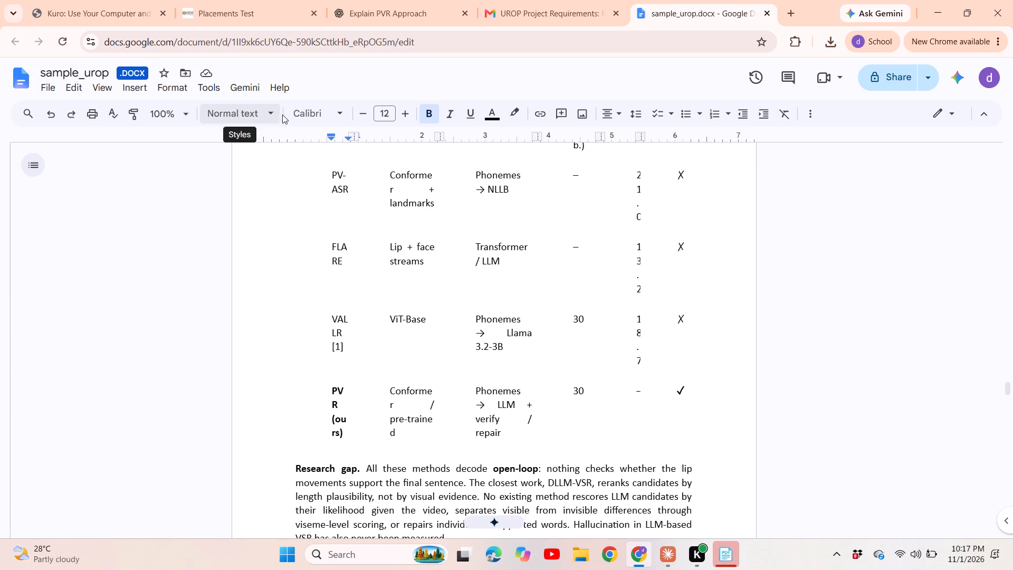
click(124, 84)
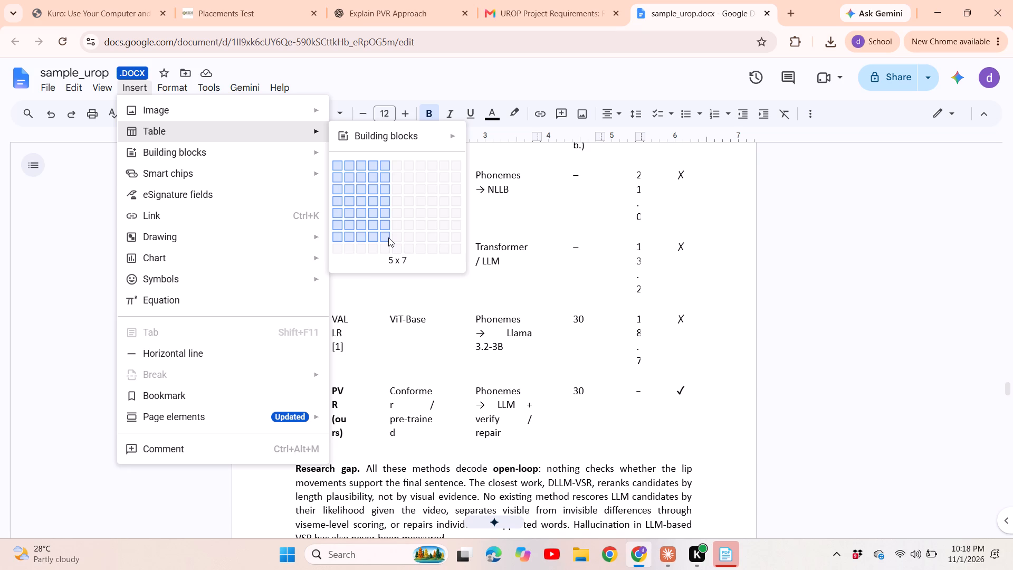
click(388, 237)
scroll(409, 286, up, 1)
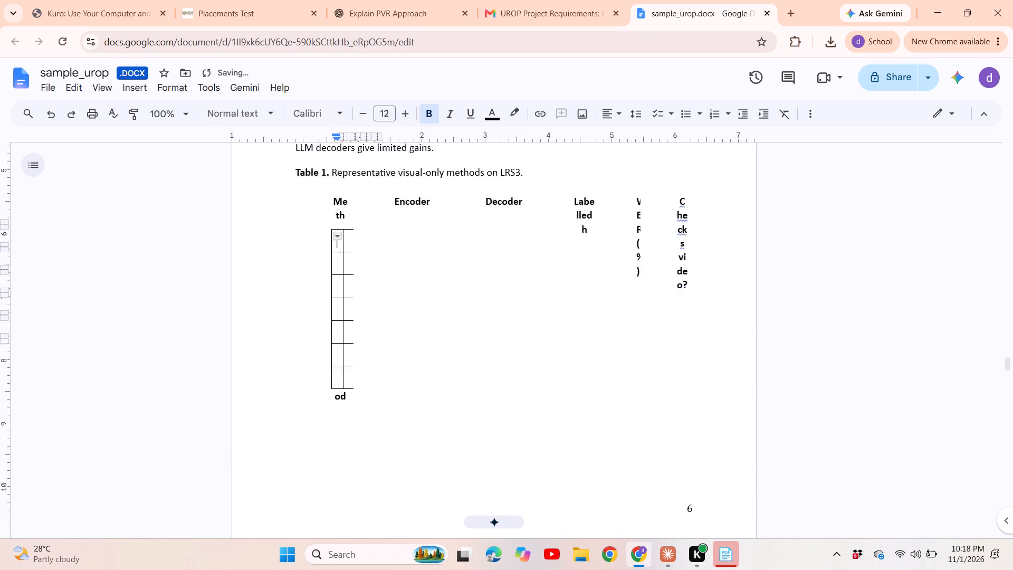
Enter "Method" in the first cell of the small table nested inside Table 1's header cell.
scroll(409, 286, up, 1)
scroll(409, 286, right, 1)
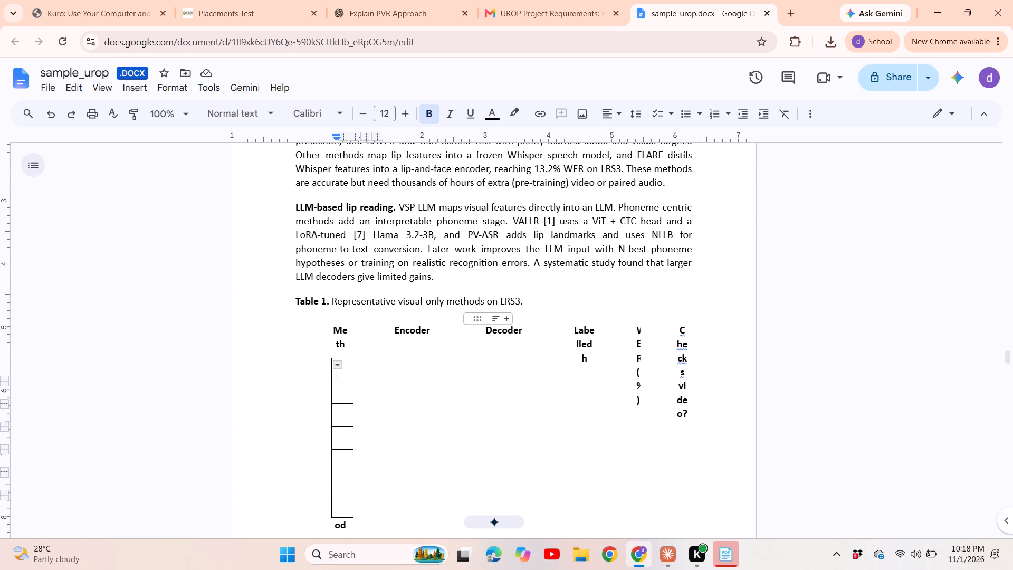
key(shift+m)
text(ethod)
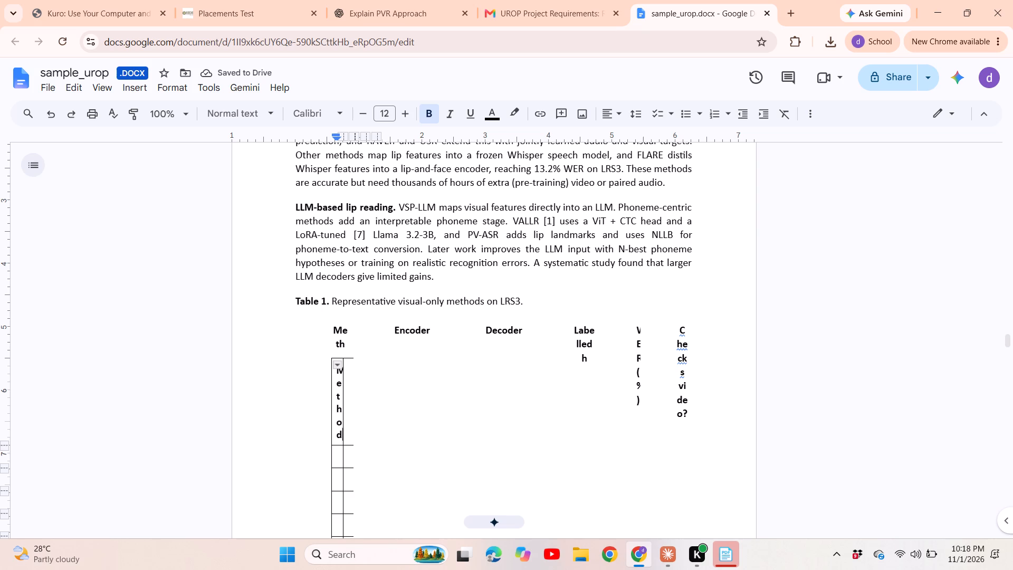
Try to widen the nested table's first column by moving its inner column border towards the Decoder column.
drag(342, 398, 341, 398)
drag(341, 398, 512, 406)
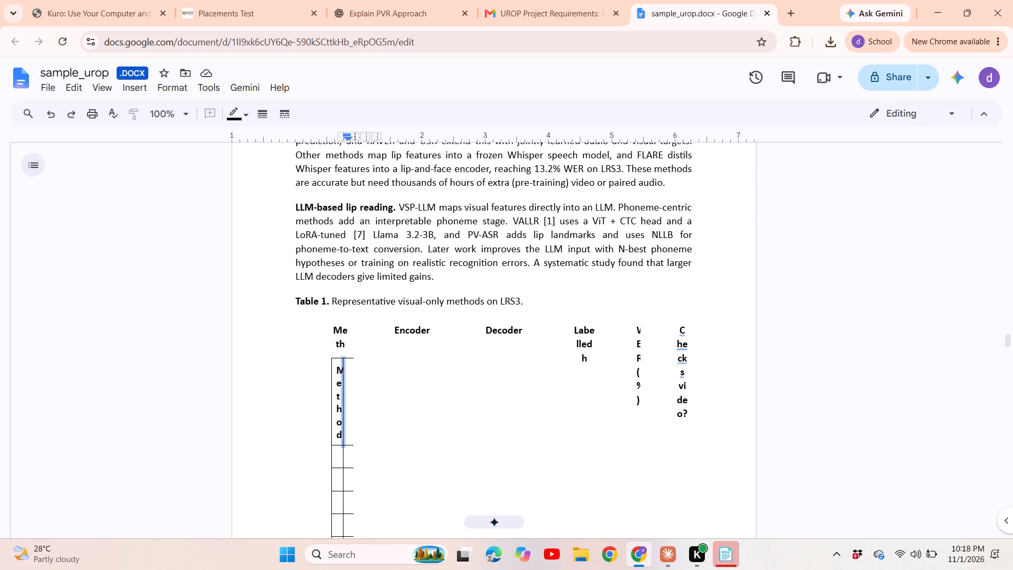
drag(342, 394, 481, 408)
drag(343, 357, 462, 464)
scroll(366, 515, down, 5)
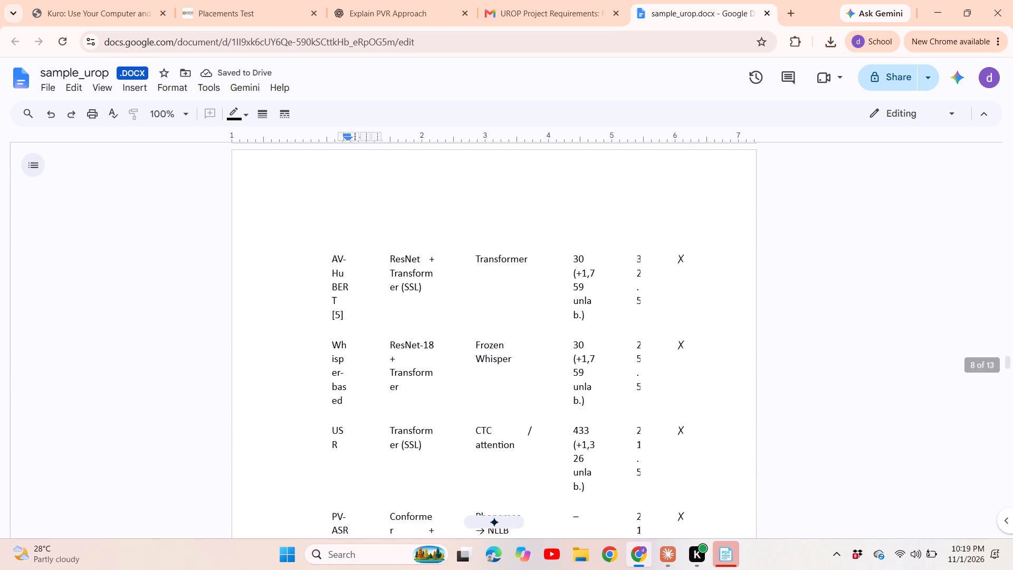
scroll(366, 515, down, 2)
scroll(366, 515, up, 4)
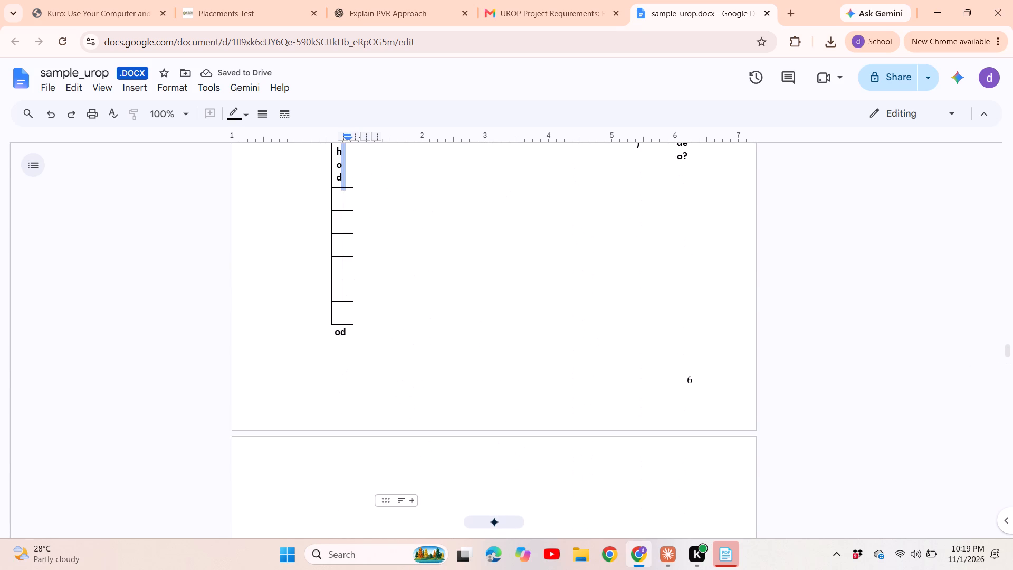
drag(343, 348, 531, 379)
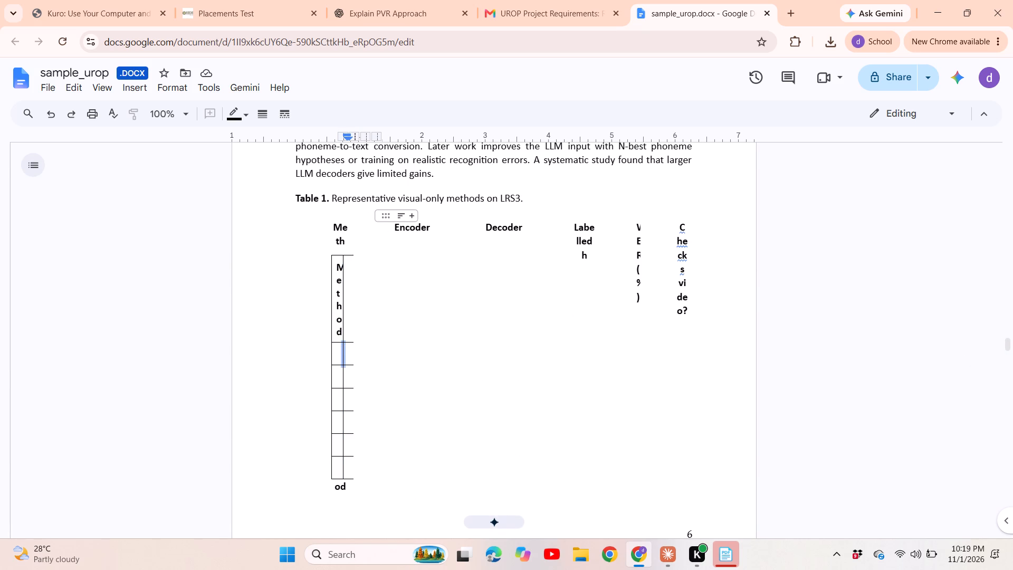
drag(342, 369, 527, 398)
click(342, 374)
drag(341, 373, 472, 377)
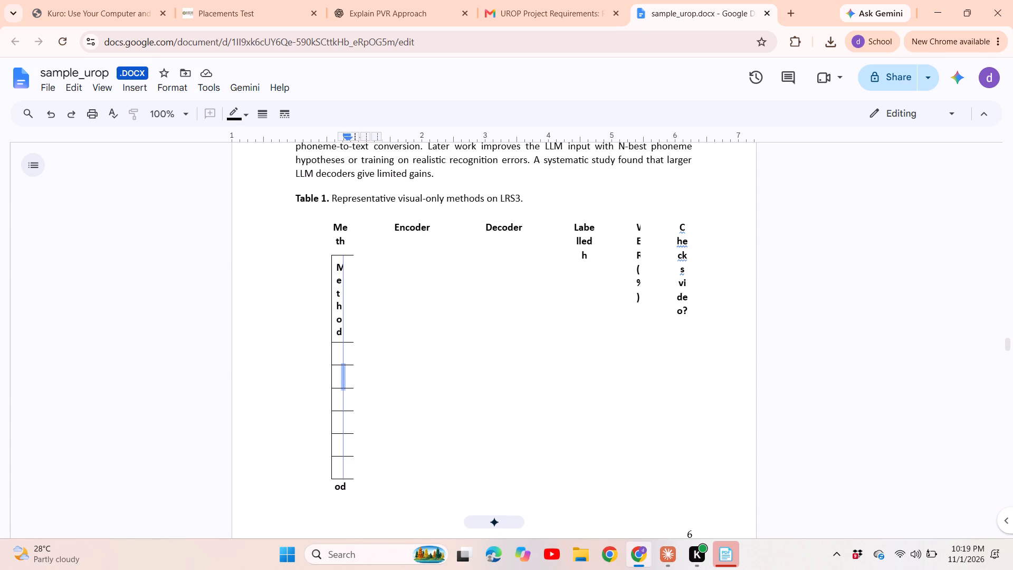
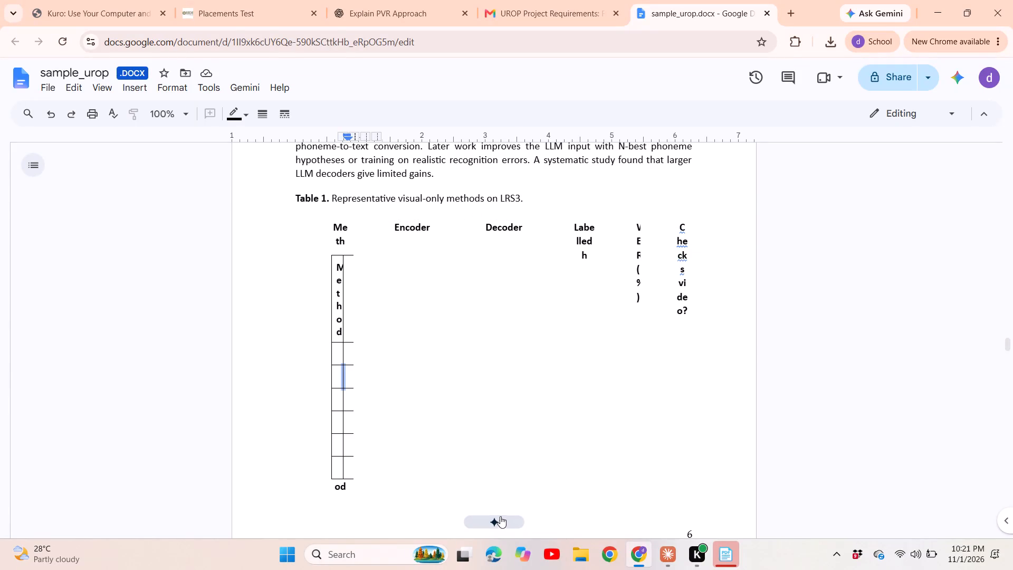
Delete the extra blank lines between the "Research gap" paragraph and the "3. System Model: Propose-Verify-Repair (PVR)" heading.
scroll(510, 360, down, 9)
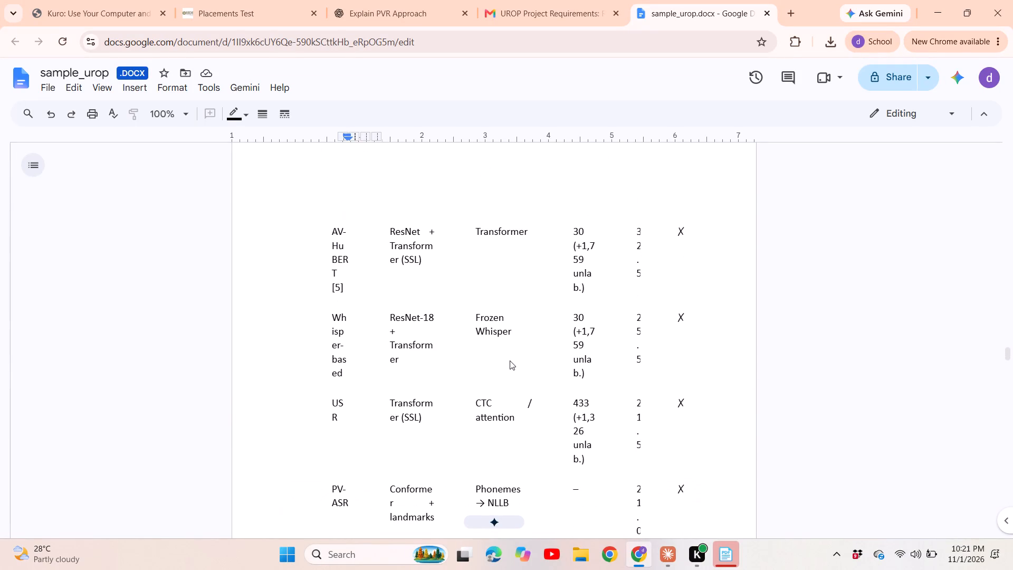
scroll(510, 360, down, 4)
scroll(538, 402, down, 8)
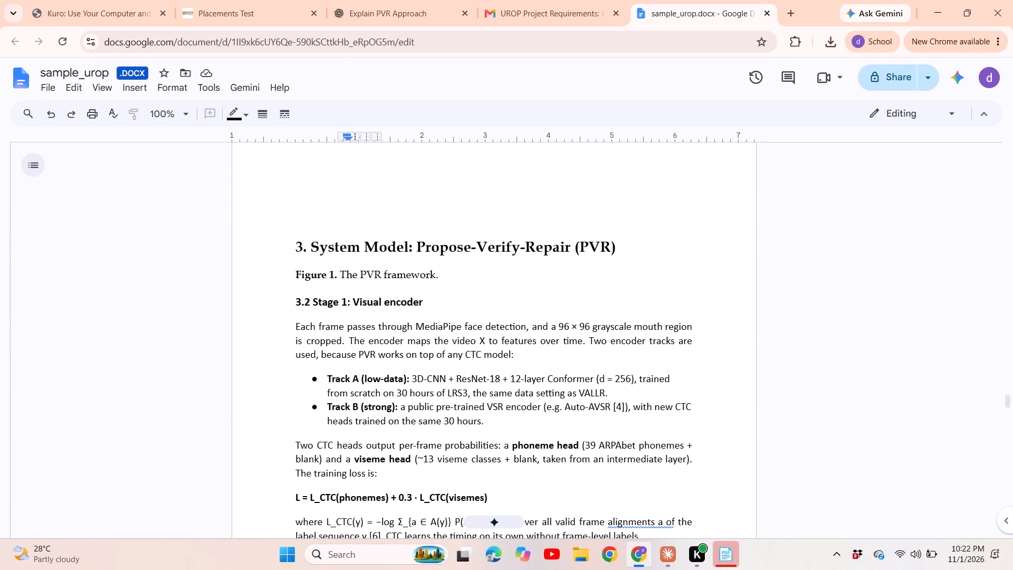
scroll(334, 264, up, 2)
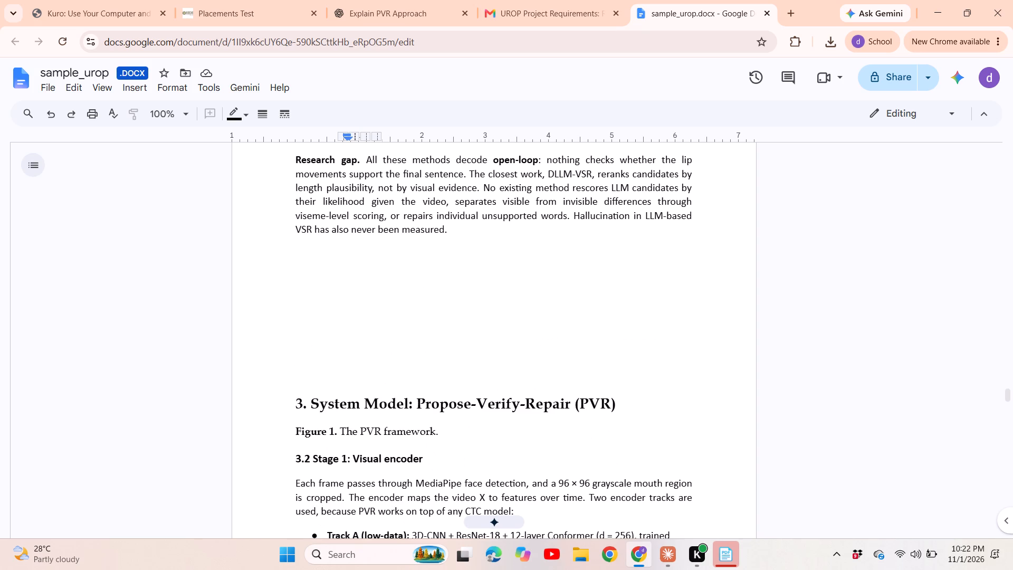
click(294, 452)
key(BackSpace)
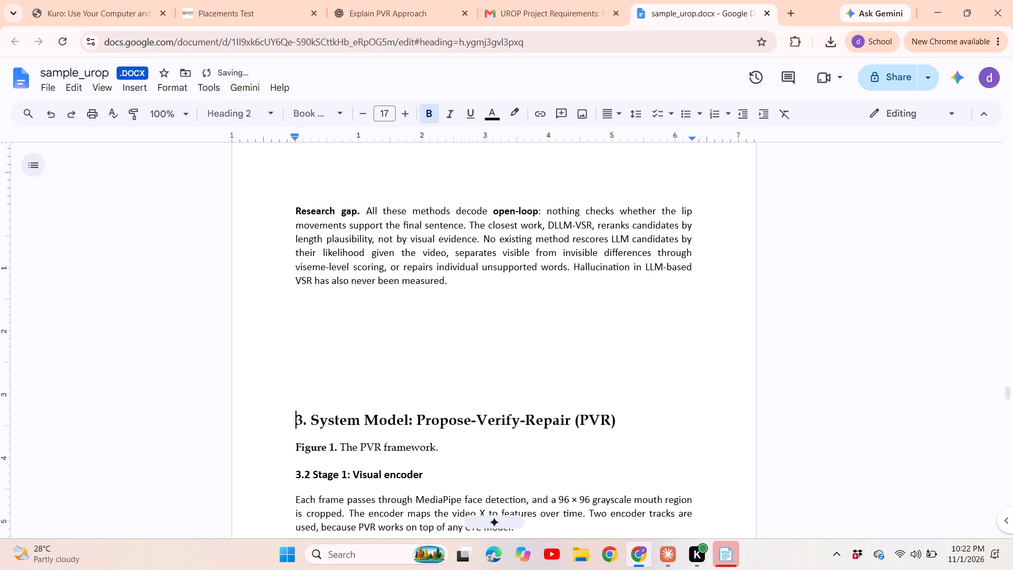
key(BackSpace)
key(BackSpace)
key(BackSpace)
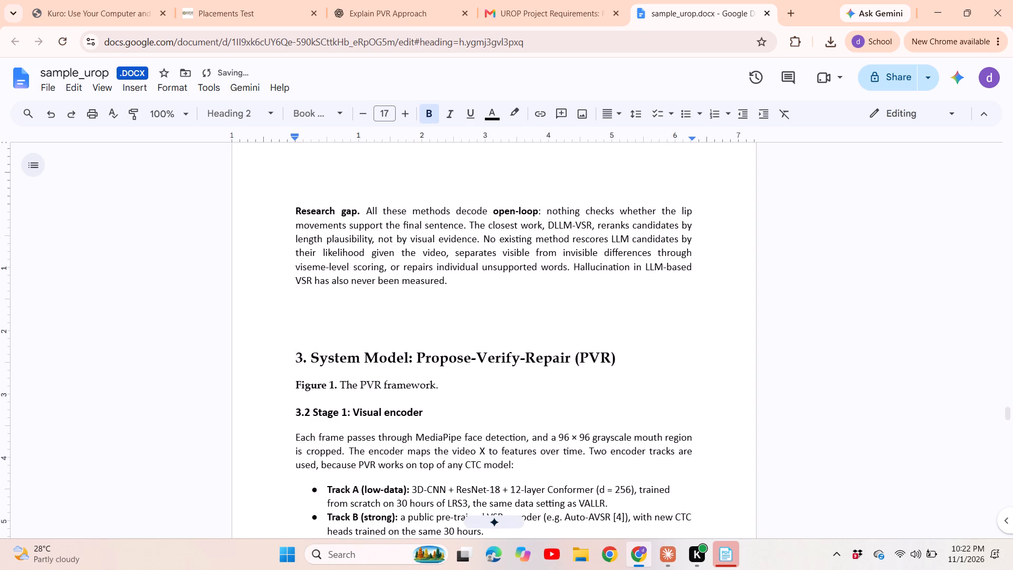
Set the font to Calibri for everything from the Figure 1 caption through the end of section 3, just above "4. Concluding Remarks".
scroll(359, 291, up, 9)
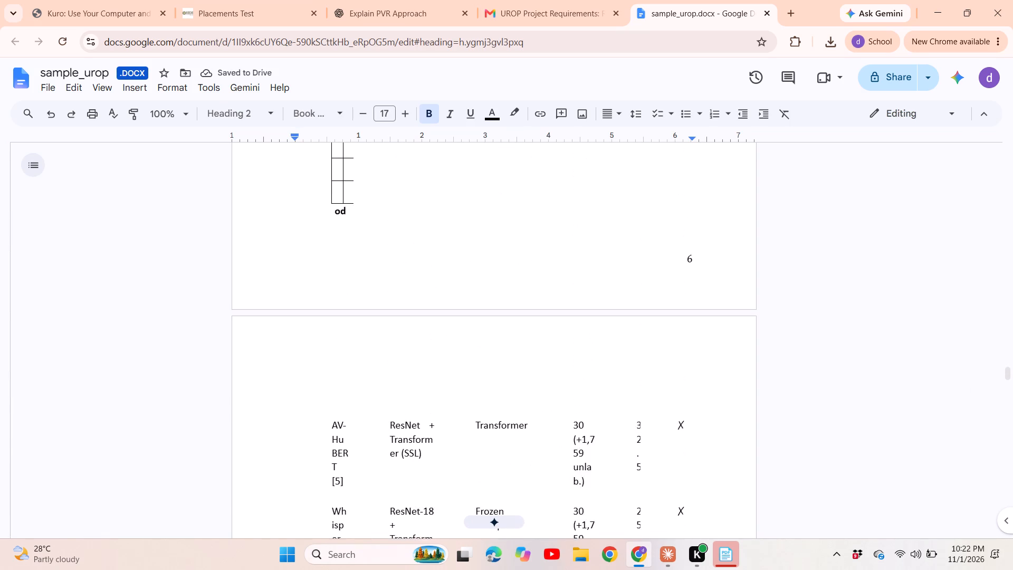
scroll(359, 291, up, 5)
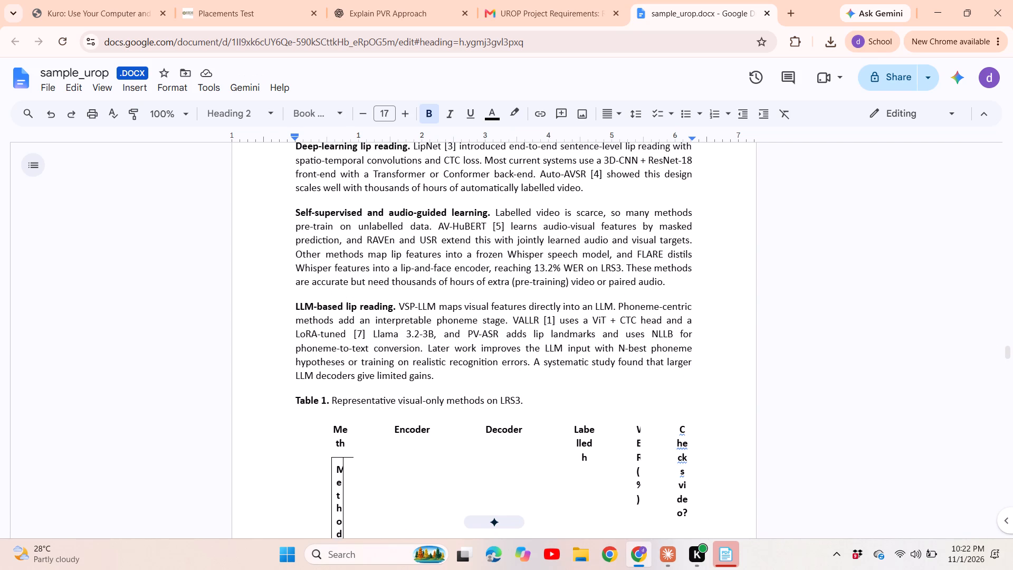
scroll(359, 291, down, 6)
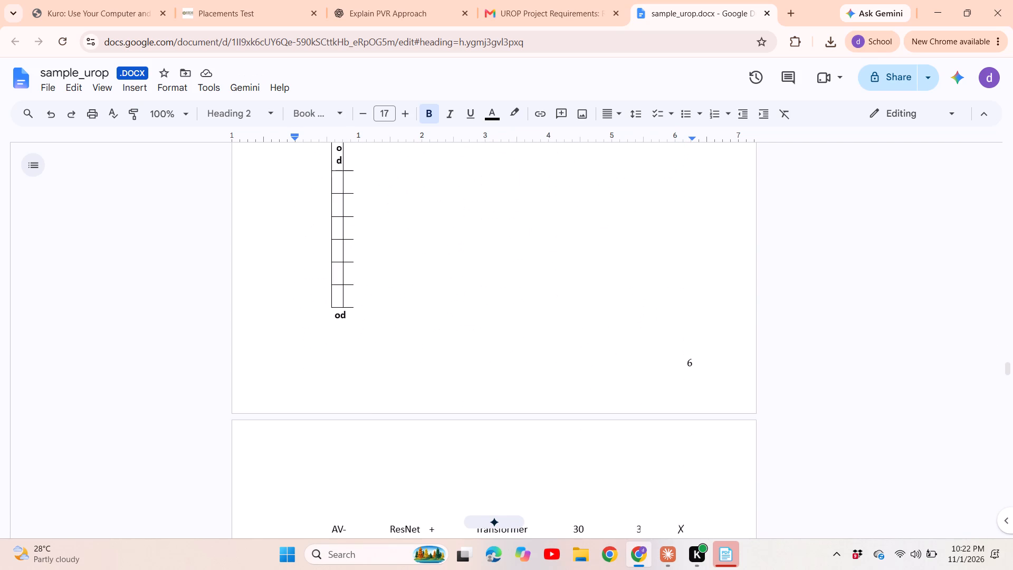
scroll(359, 291, down, 12)
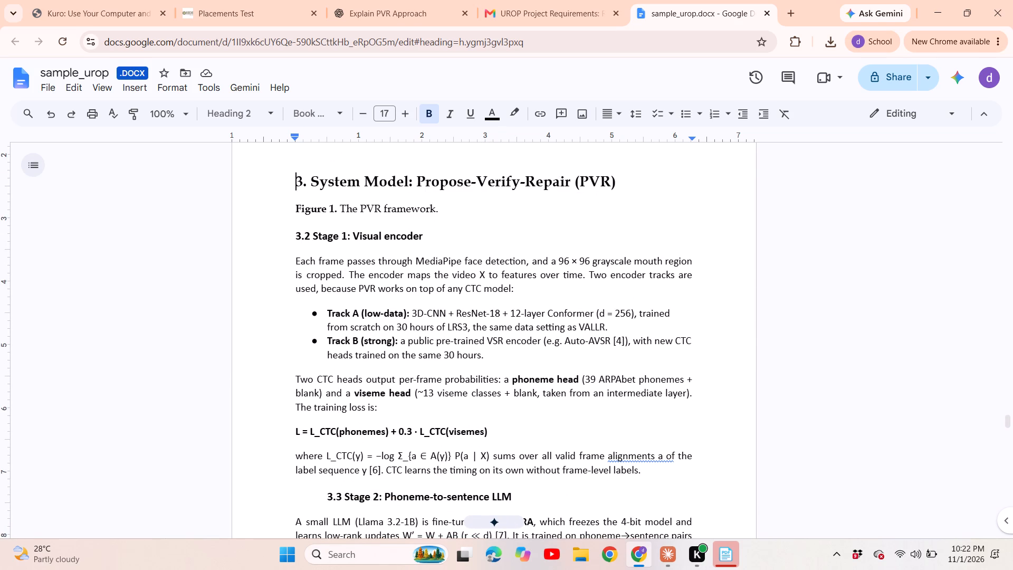
drag(293, 210, 477, 569)
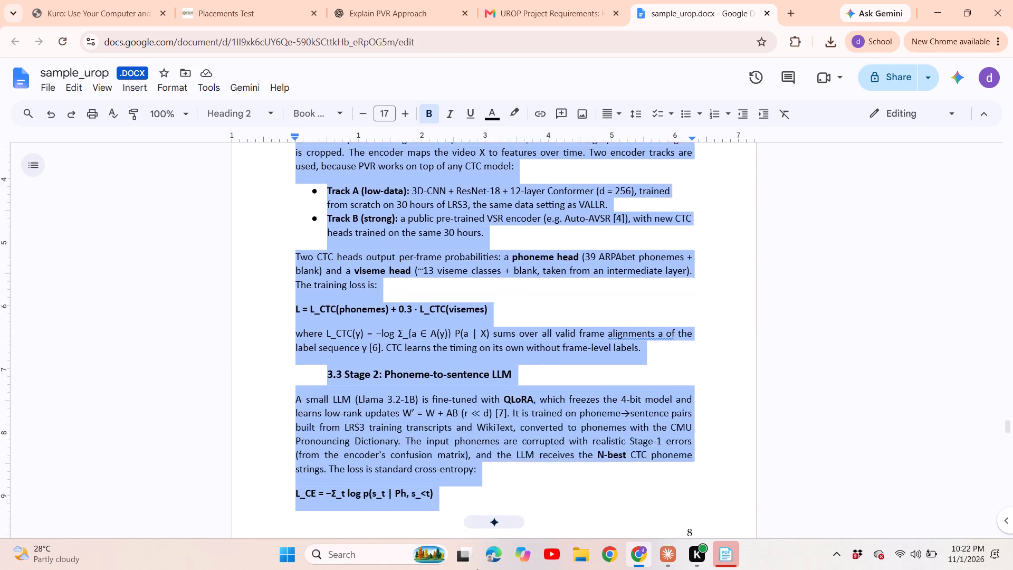
drag(477, 569, 474, 467)
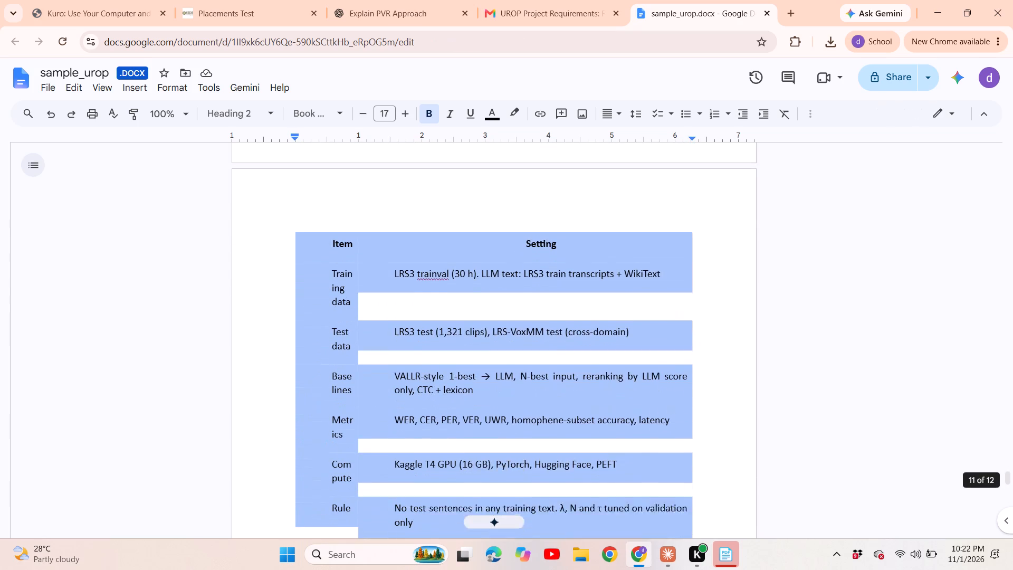
drag(474, 467, 422, 134)
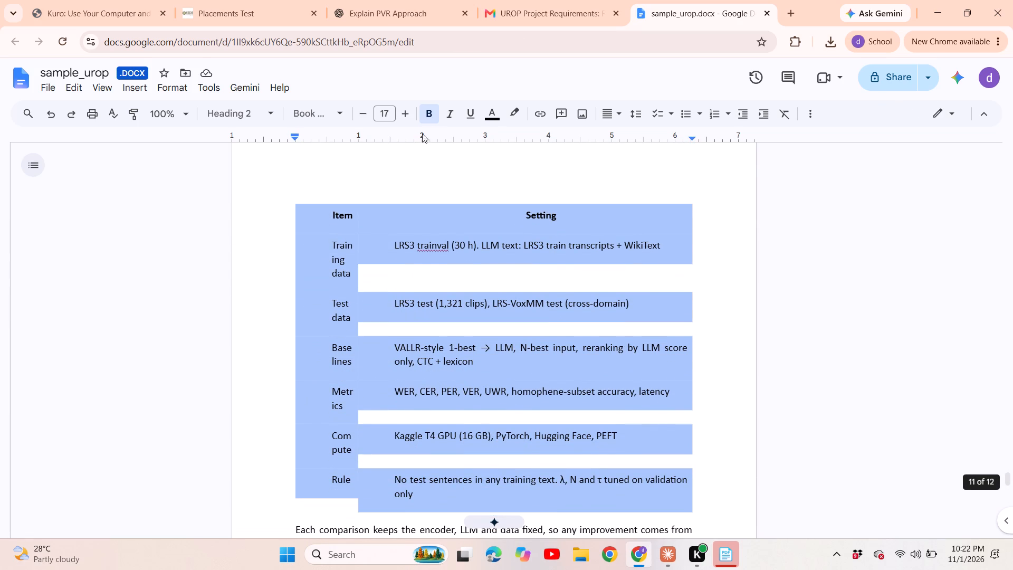
drag(422, 134, 586, 205)
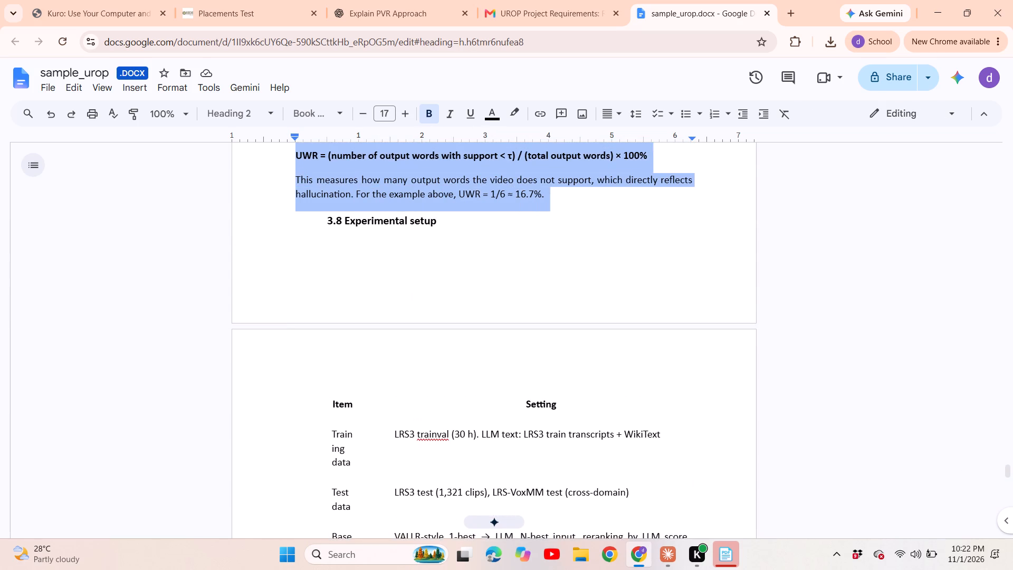
drag(586, 205, 509, 524)
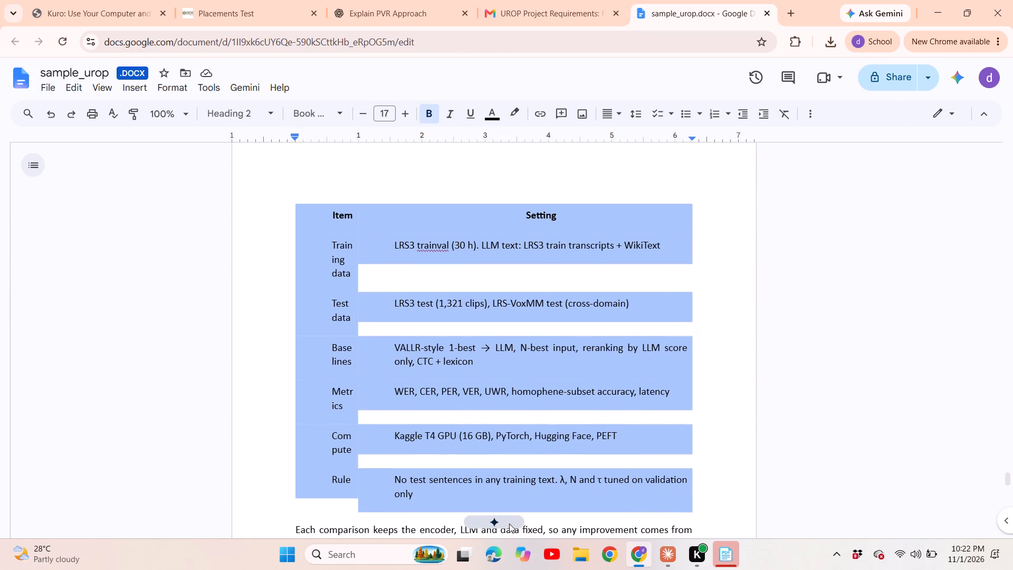
drag(509, 524, 549, 498)
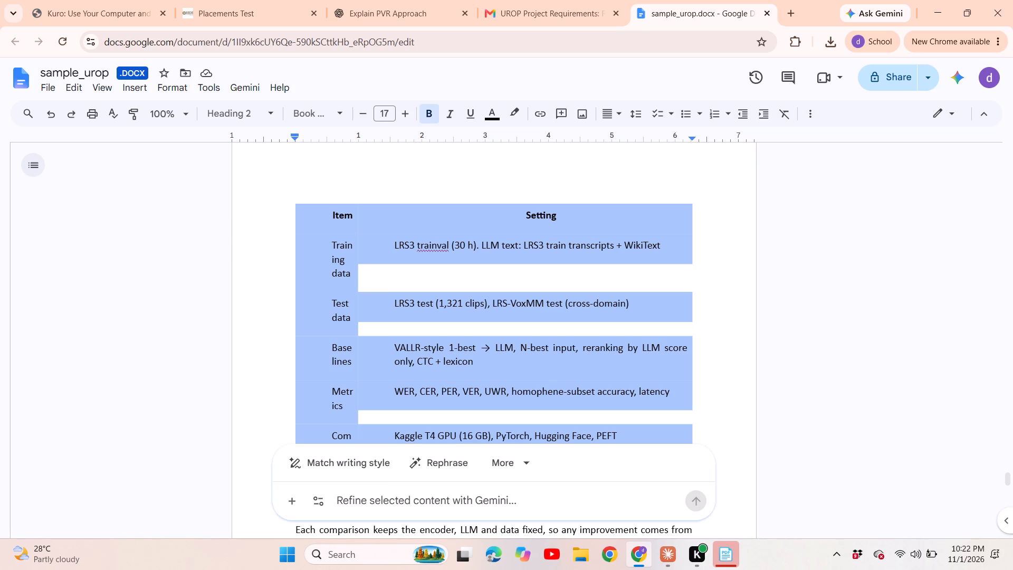
drag(549, 498, 552, 555)
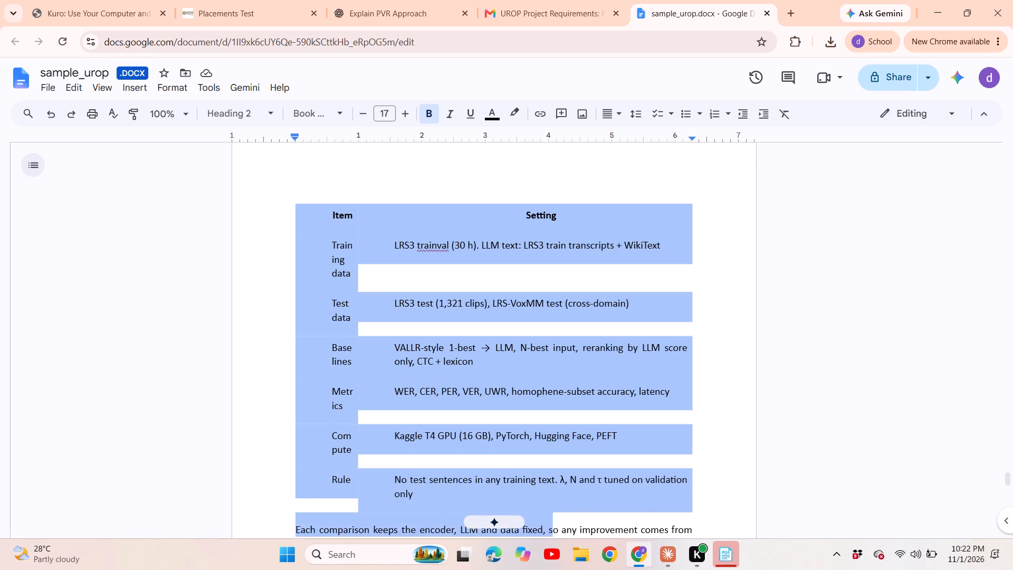
drag(552, 555, 567, 367)
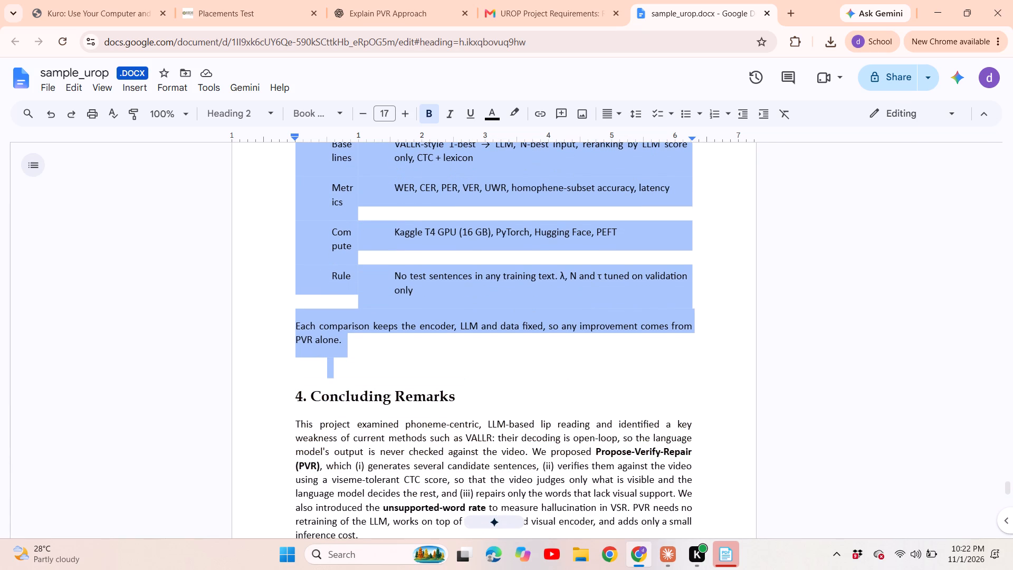
drag(567, 367, 565, 362)
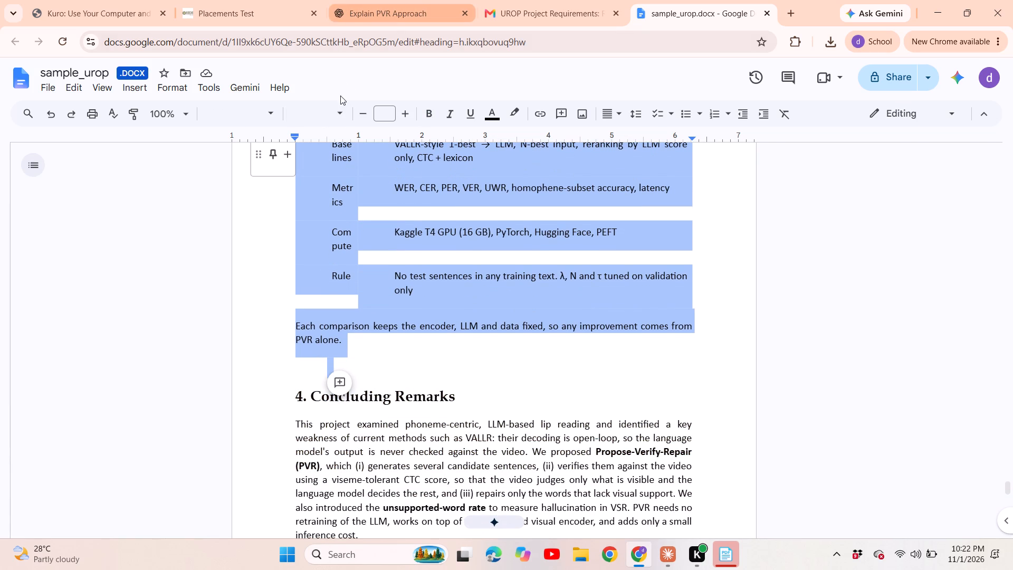
click(338, 113)
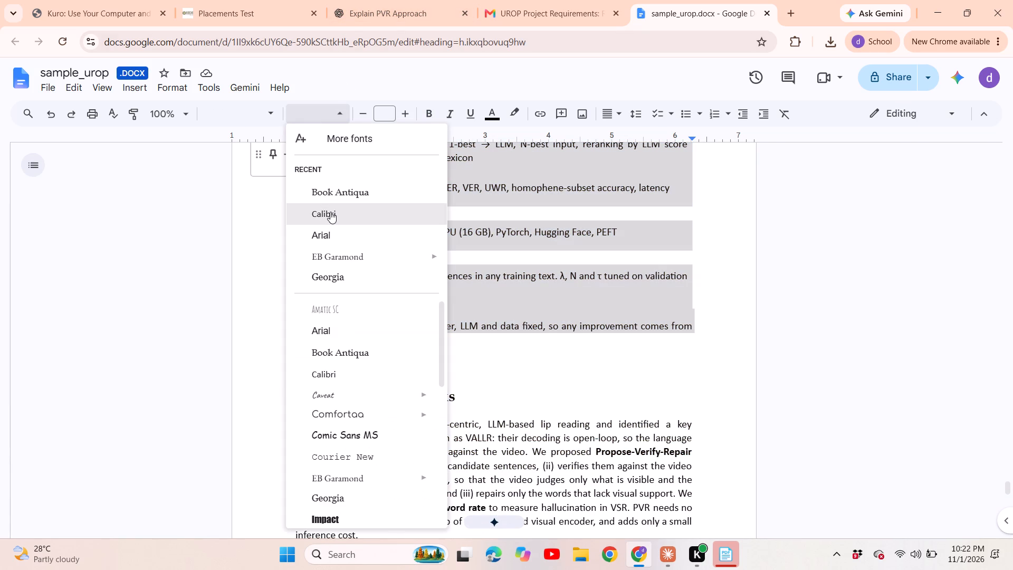
click(330, 212)
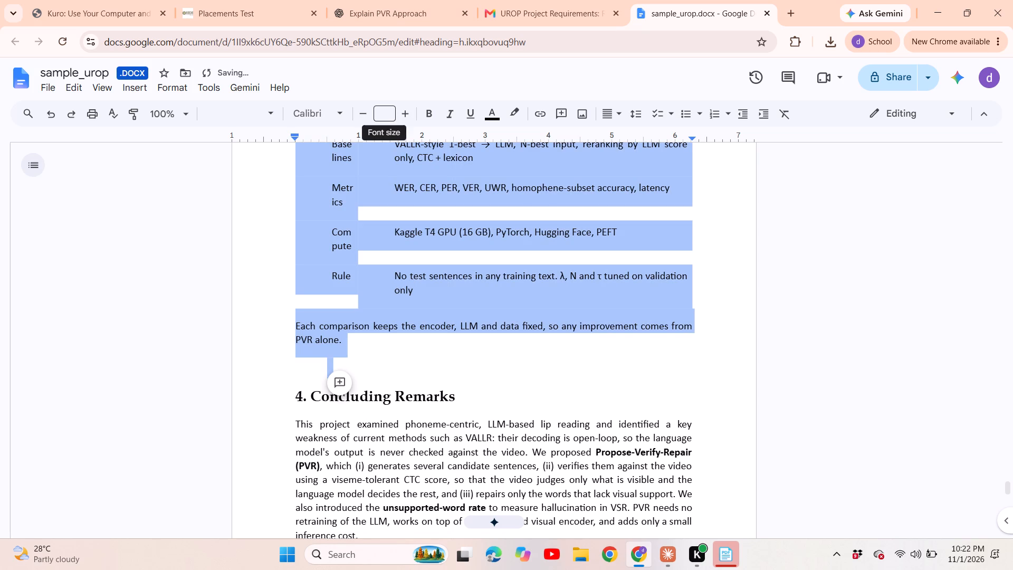
click(370, 267)
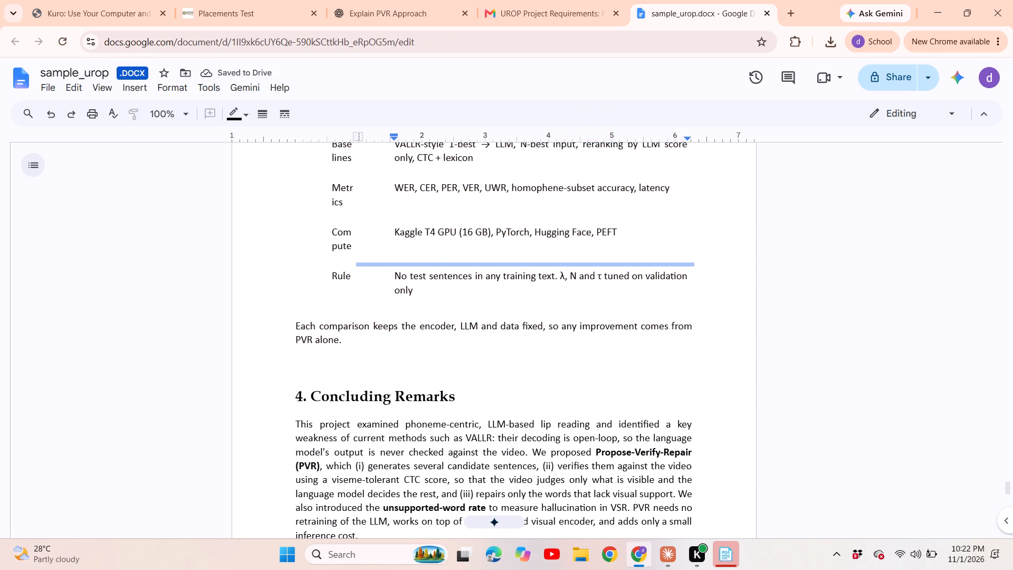
Review the document's formatting from Concluding Remarks and References back up to the front matter.
scroll(387, 435, down, 7)
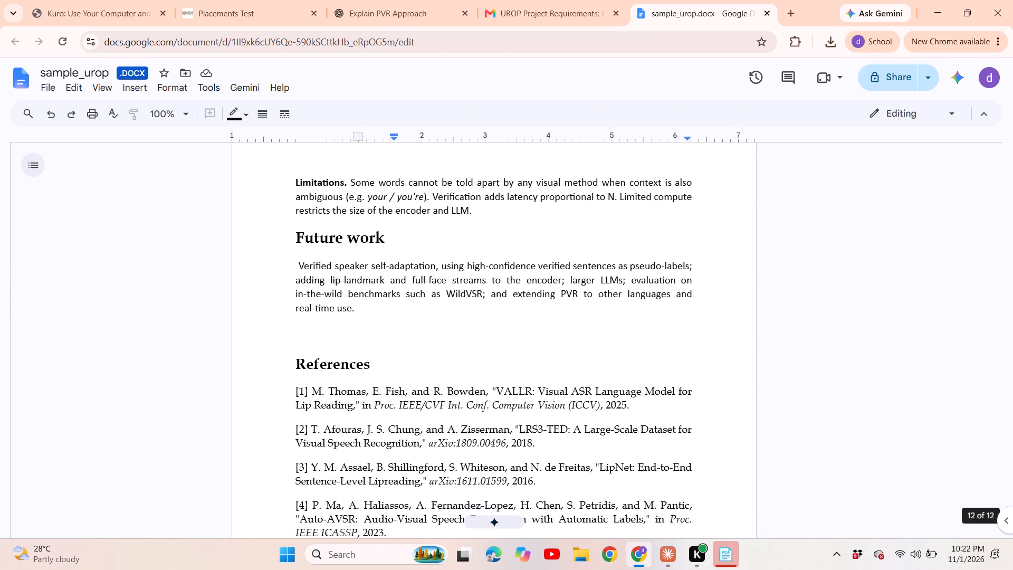
scroll(387, 435, down, 5)
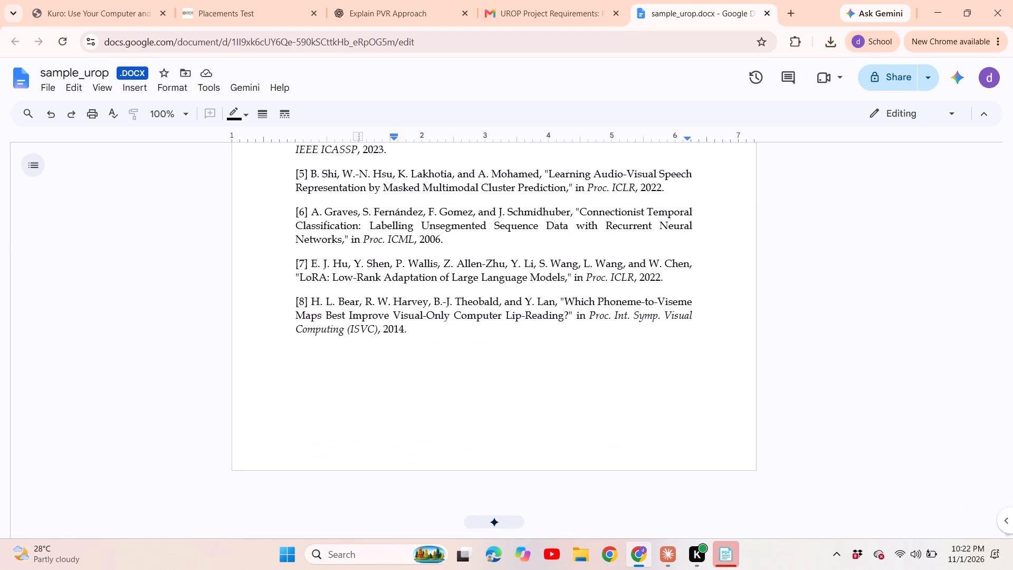
scroll(387, 435, up, 20)
scroll(387, 435, up, 14)
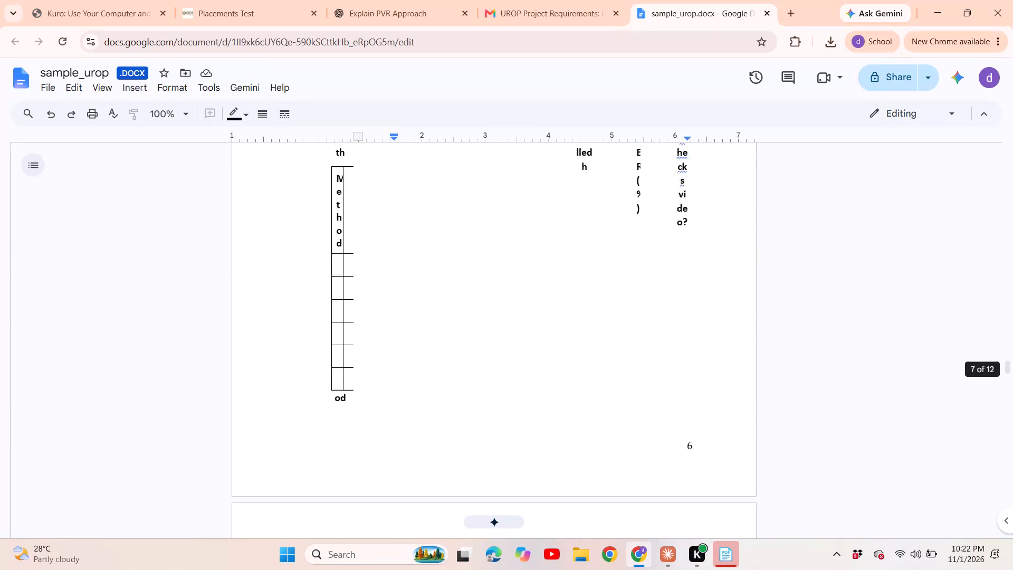
scroll(387, 435, up, 17)
scroll(387, 435, up, 4)
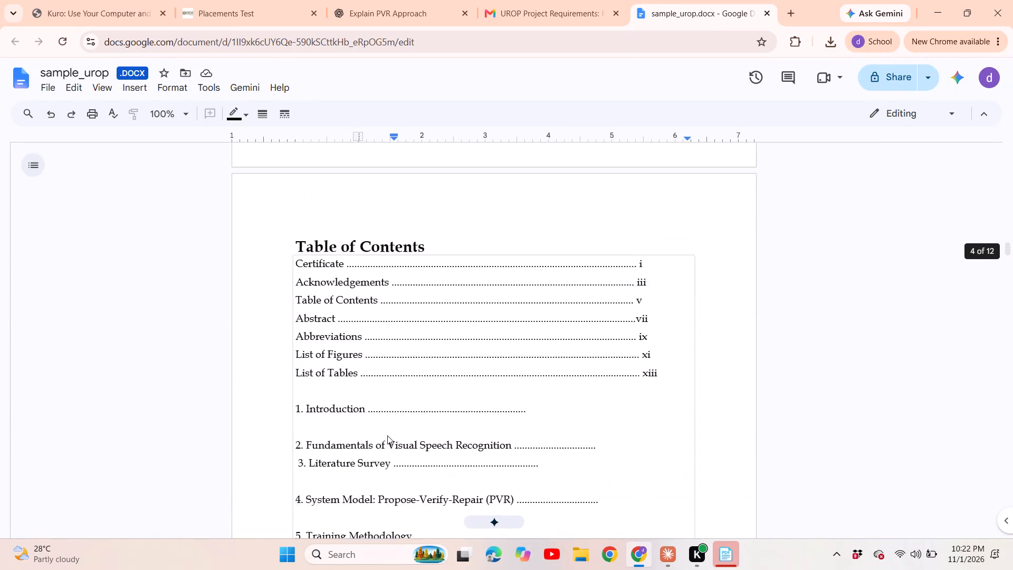
scroll(387, 435, up, 3)
scroll(387, 435, down, 7)
scroll(387, 435, up, 12)
Remove the blank page before the "Acknowledgements:" heading.
scroll(387, 435, down, 1)
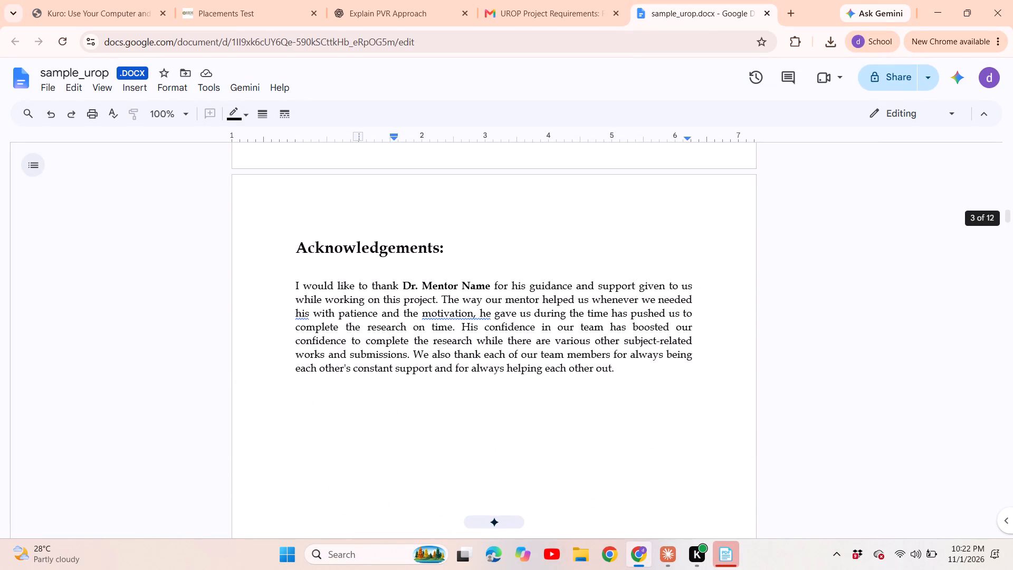
scroll(387, 435, down, 1)
scroll(387, 435, up, 11)
scroll(387, 435, down, 3)
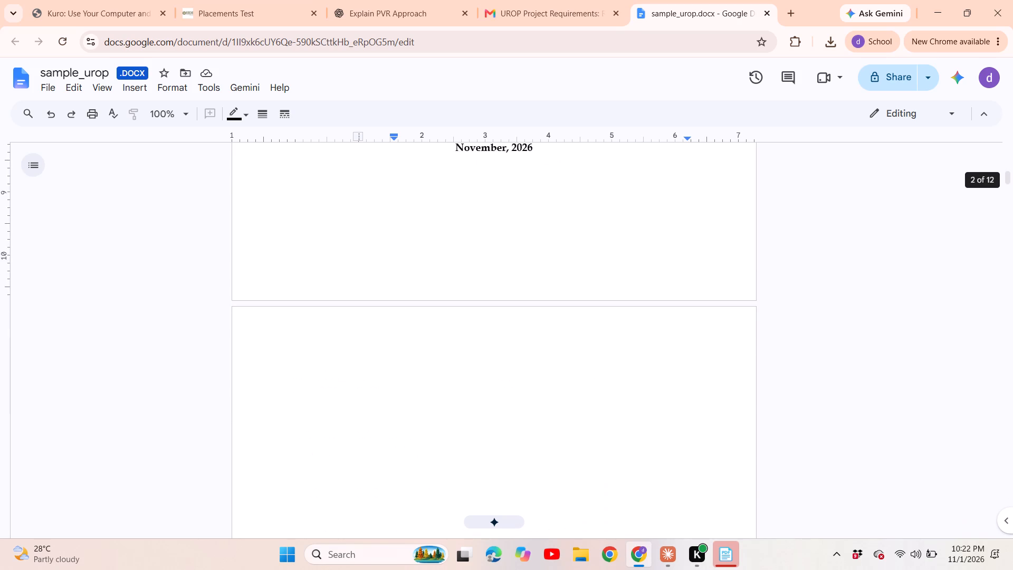
scroll(387, 435, down, 6)
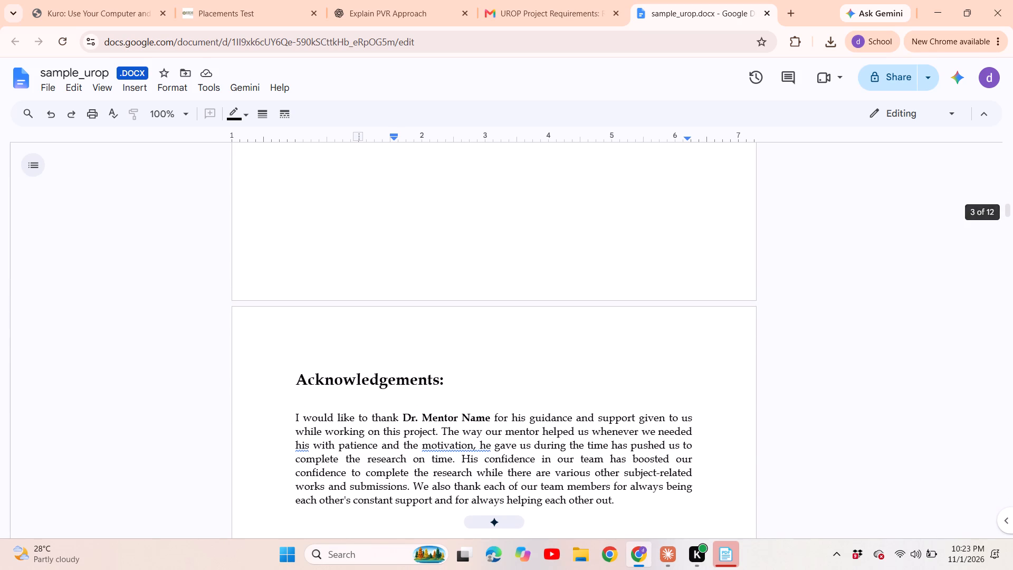
click(297, 379)
key(BackSpace)
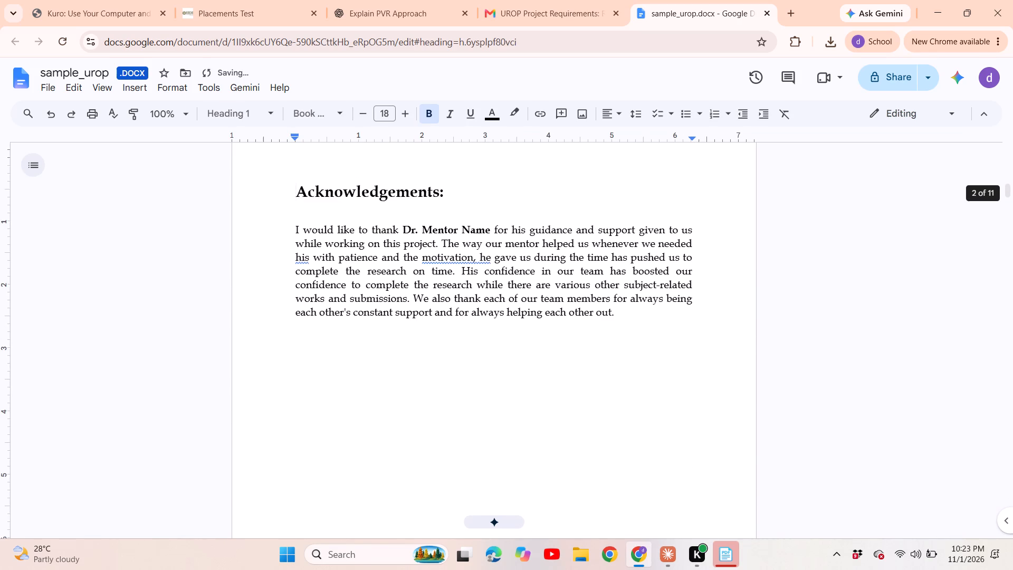
scroll(297, 379, up, 3)
scroll(297, 379, down, 1)
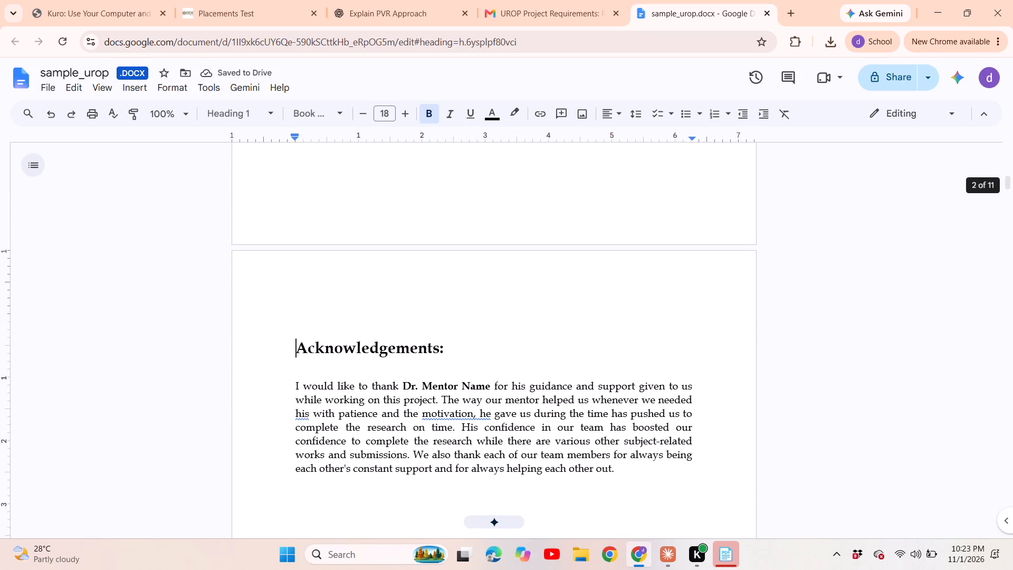
scroll(297, 379, down, 1)
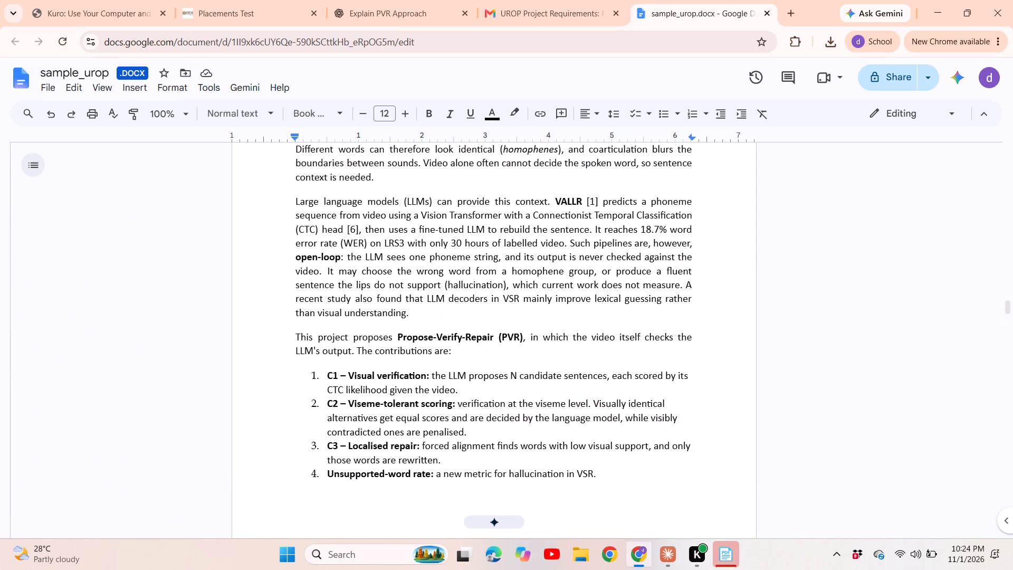
scroll(368, 359, up, 1)
scroll(368, 359, down, 1)
scroll(368, 359, up, 2)
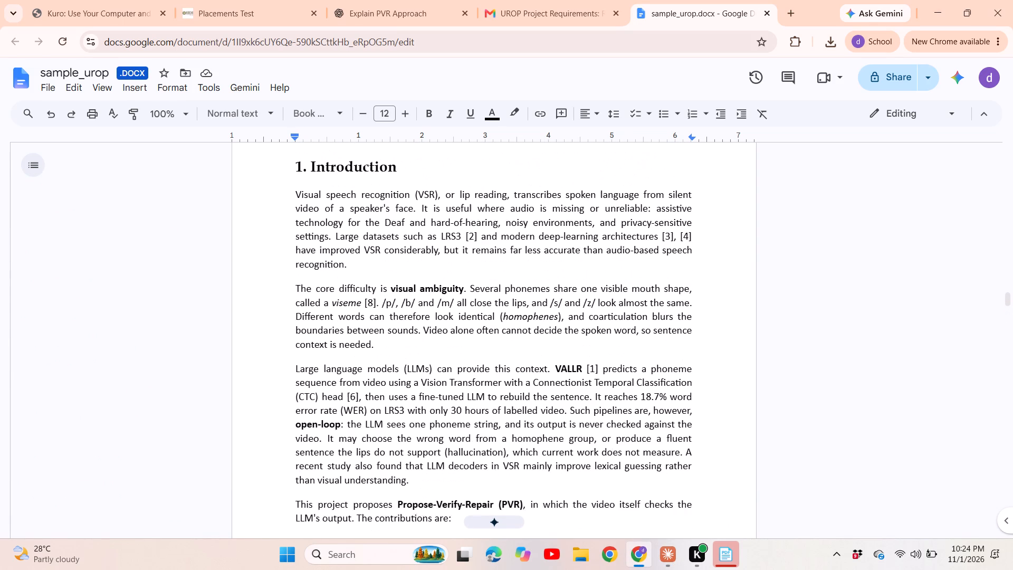
scroll(368, 359, up, 1)
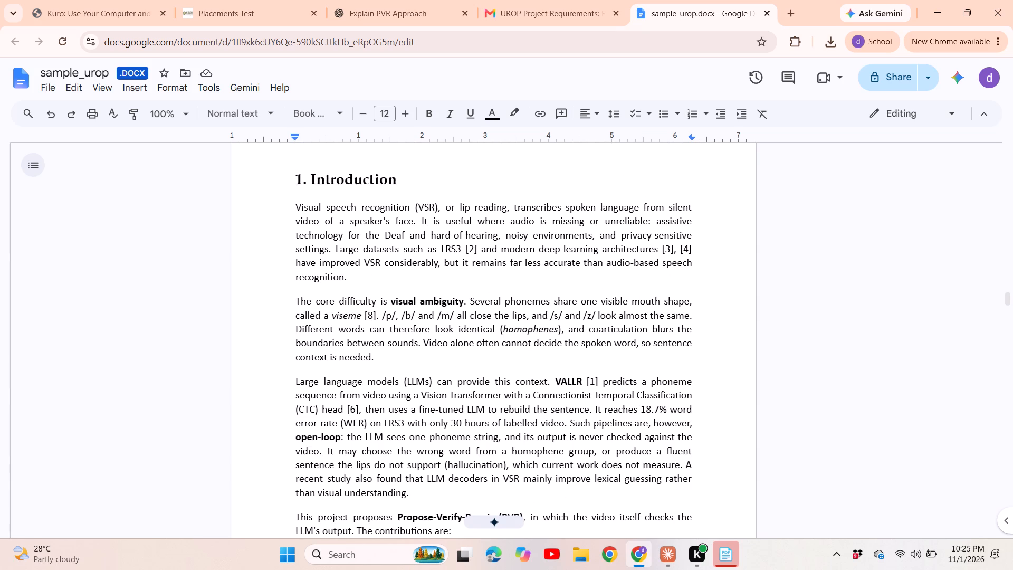
scroll(383, 381, down, 1)
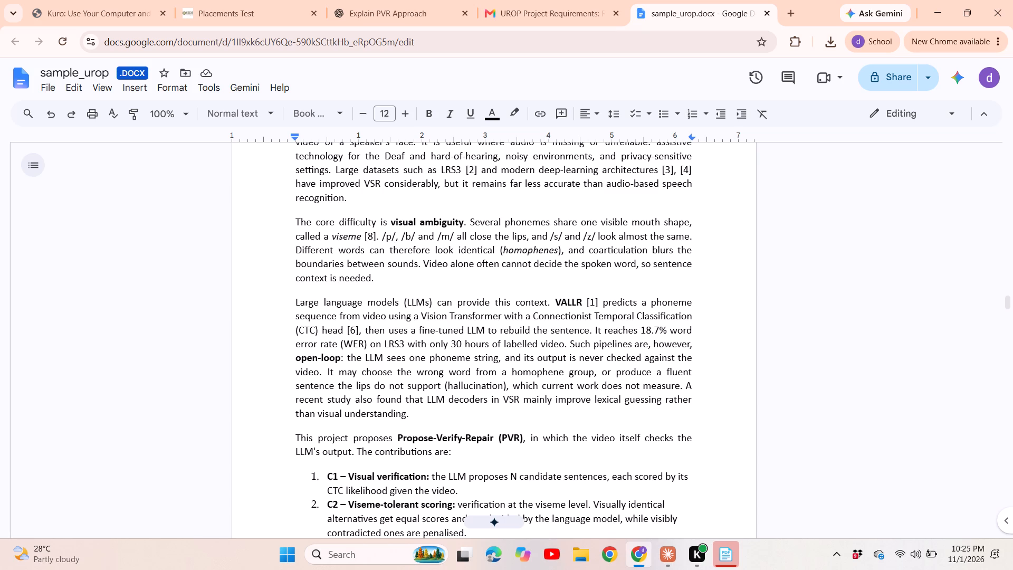
click(438, 439)
key(BackSpace)
key(space)
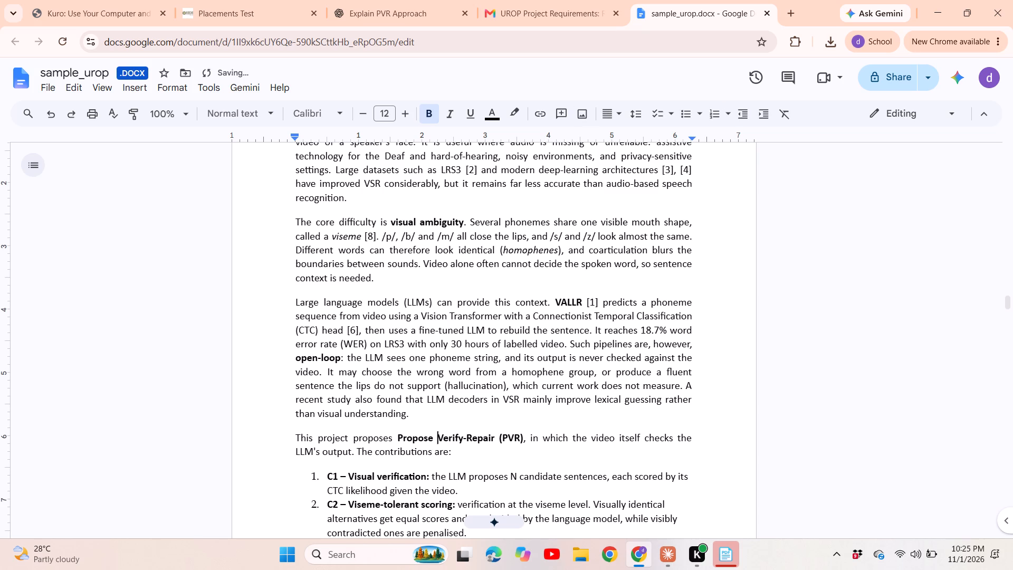
key(Right)
key(Right)
key(Right)
key(Right)
key(Right)
key(Right)
key(Right)
key(BackSpace)
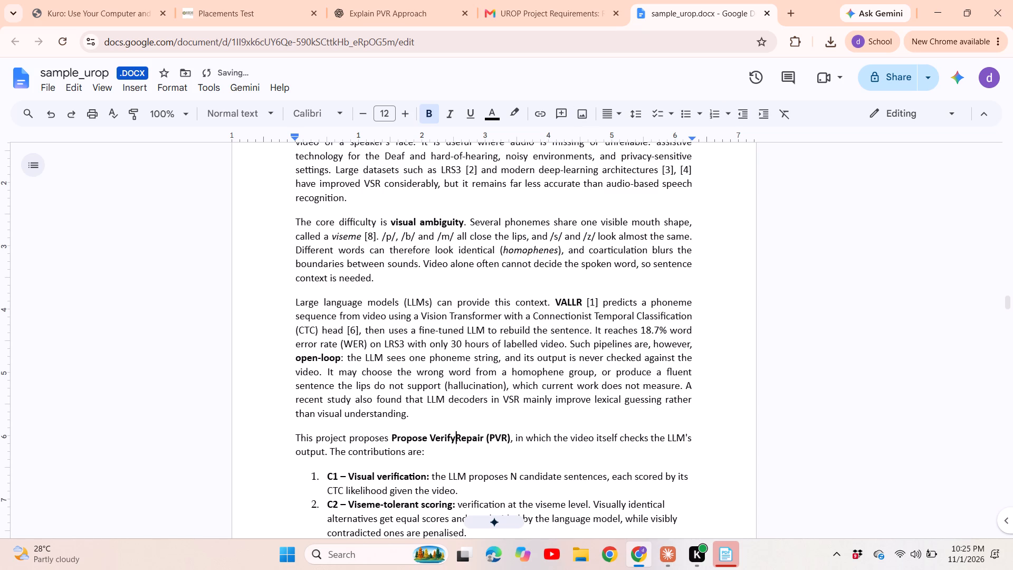
key(space)
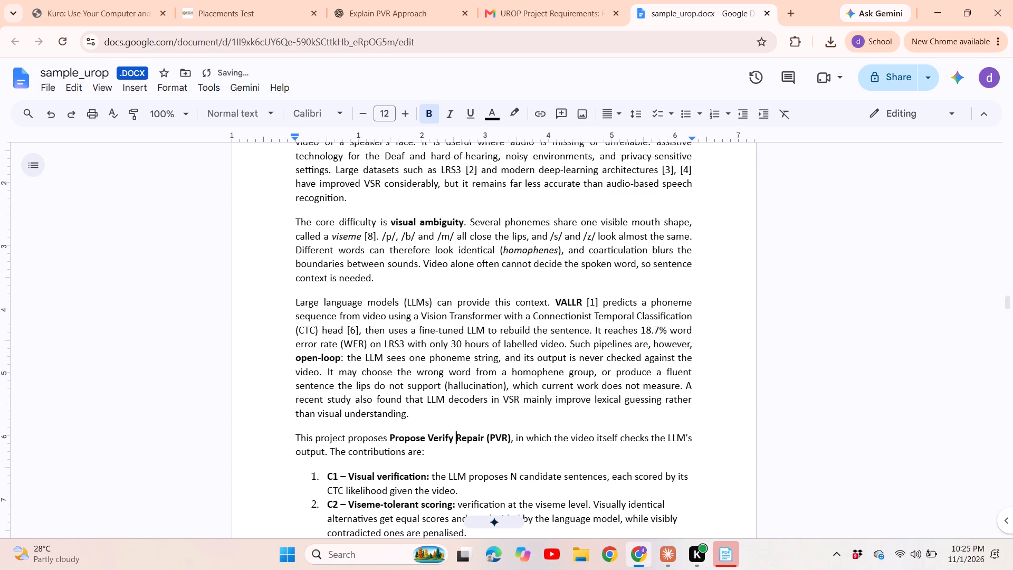
Change "Deep-learning lip reading" to "Deep learning lip reading" at the start of the Literature Survey.
scroll(413, 461, down, 2)
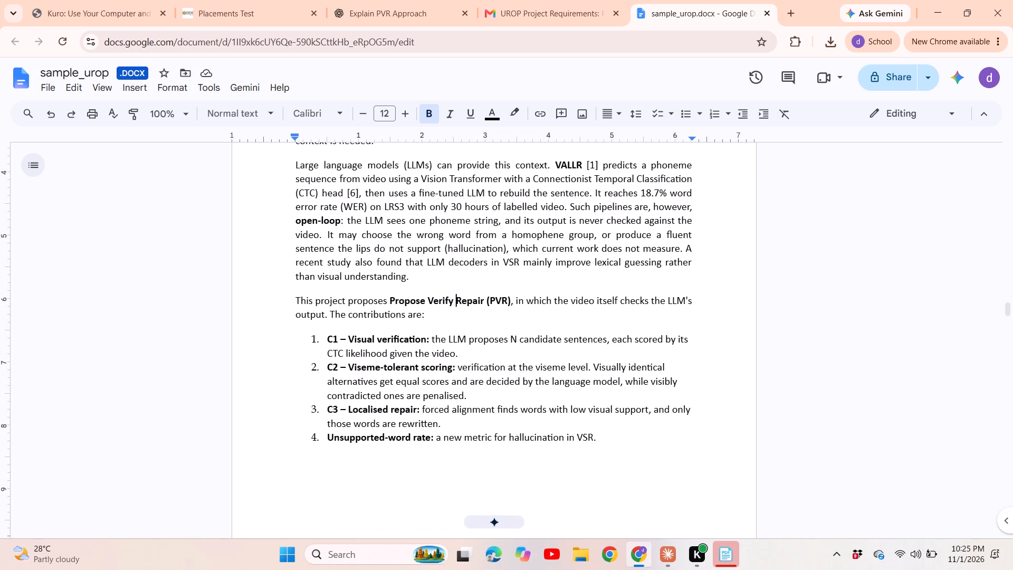
scroll(436, 433, down, 4)
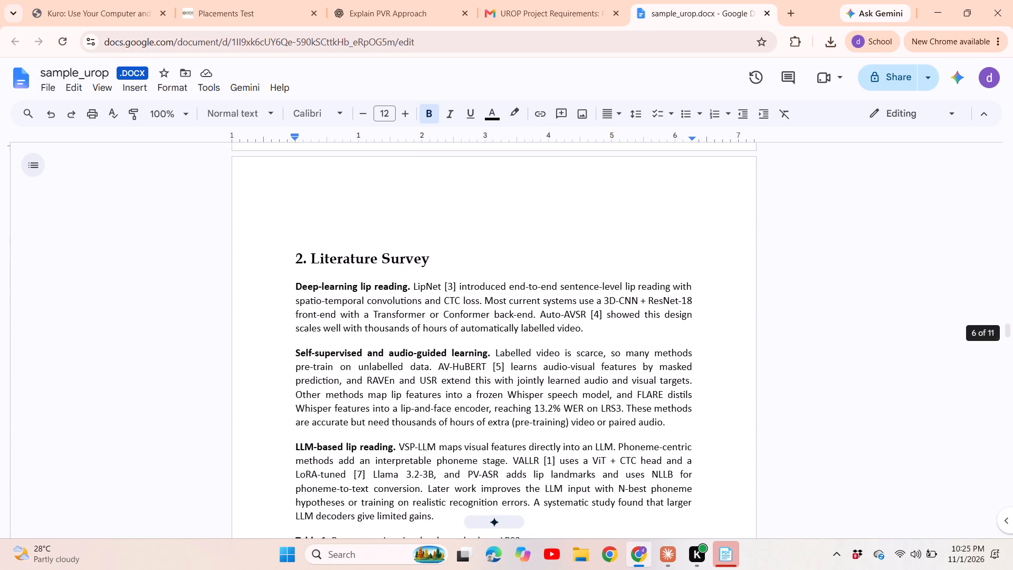
scroll(436, 433, down, 1)
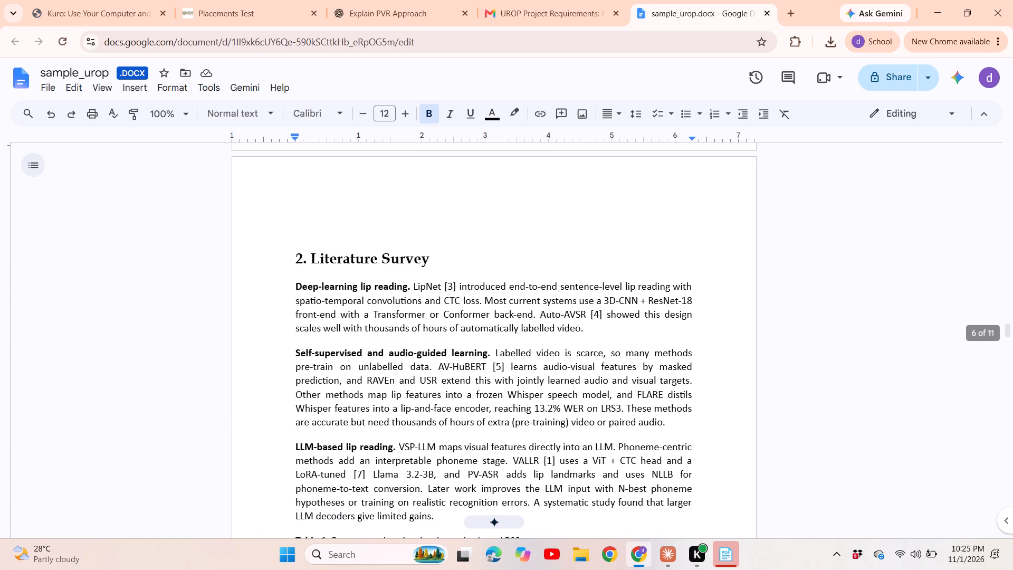
click(322, 286)
key(BackSpace)
key(space)
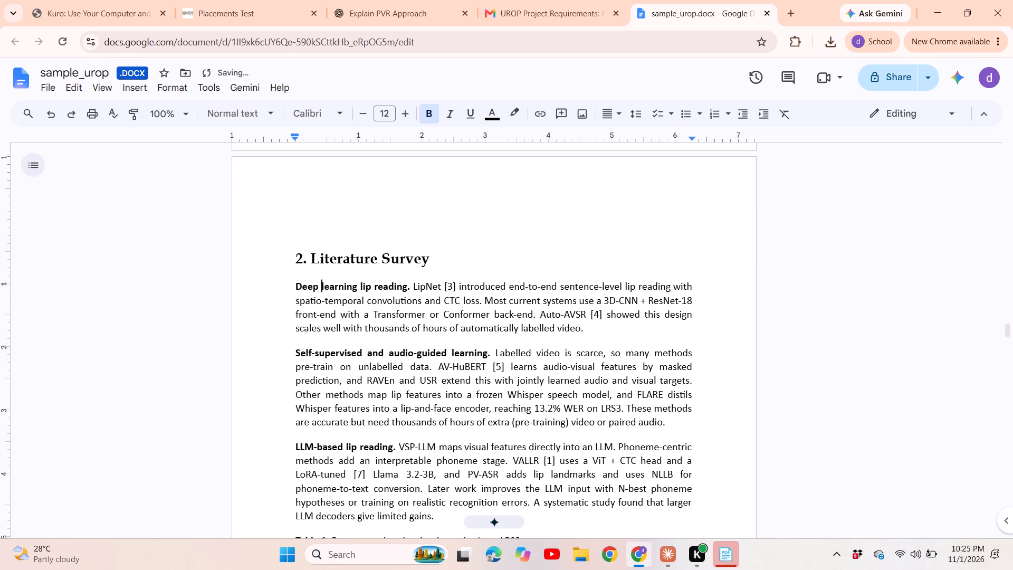
Replace the hyphen in "PV-ASR" with a space in the LLM-based lip reading paragraph.
scroll(489, 420, down, 2)
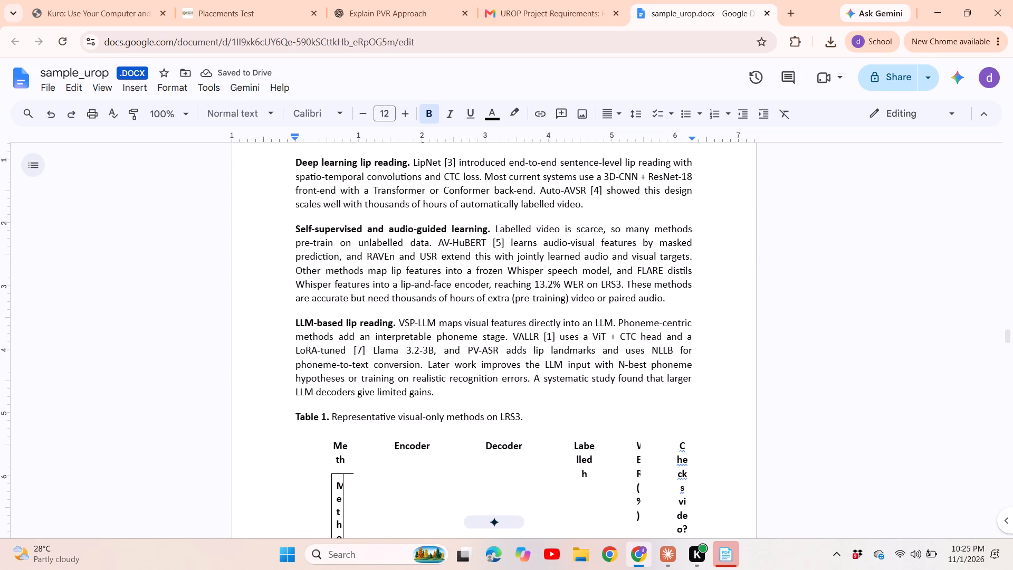
click(479, 349)
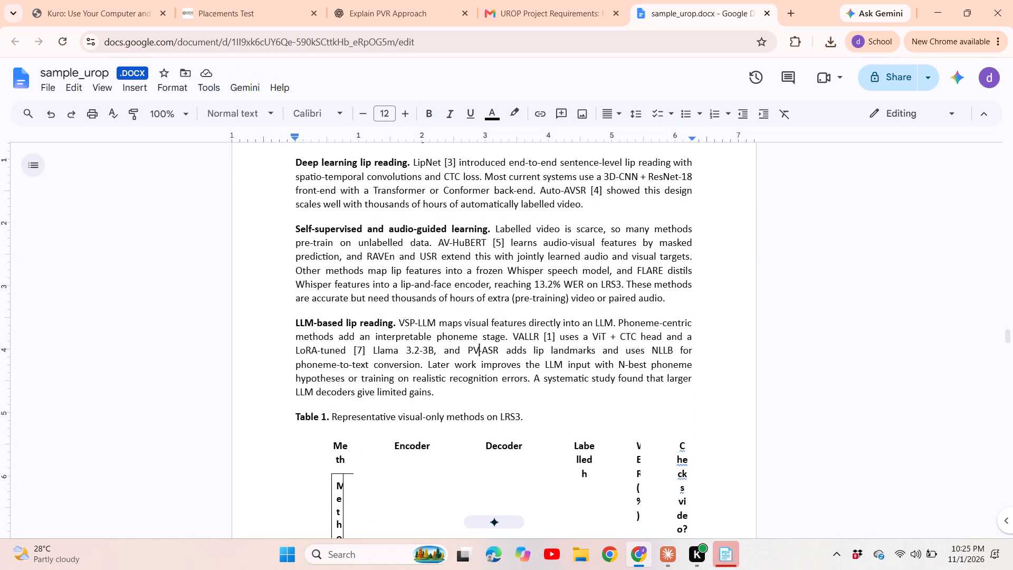
key(Right)
key(BackSpace)
key(space)
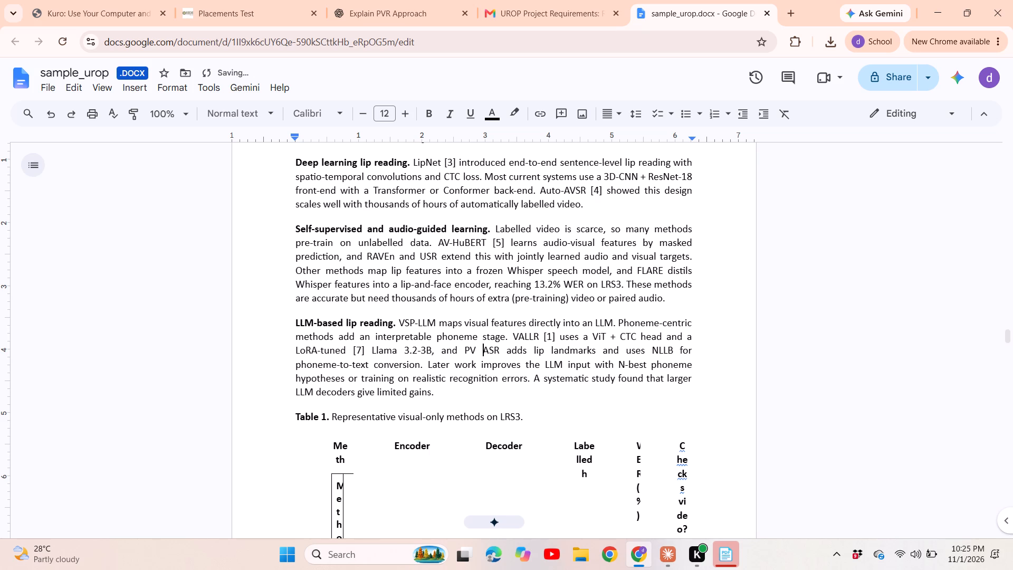
Replace the hyphens with spaces in "Auto-AVSR", "3D-CNN" and "ResNet-18" in the Deep learning lip reading paragraph.
scroll(472, 318, up, 2)
scroll(472, 318, right, 1)
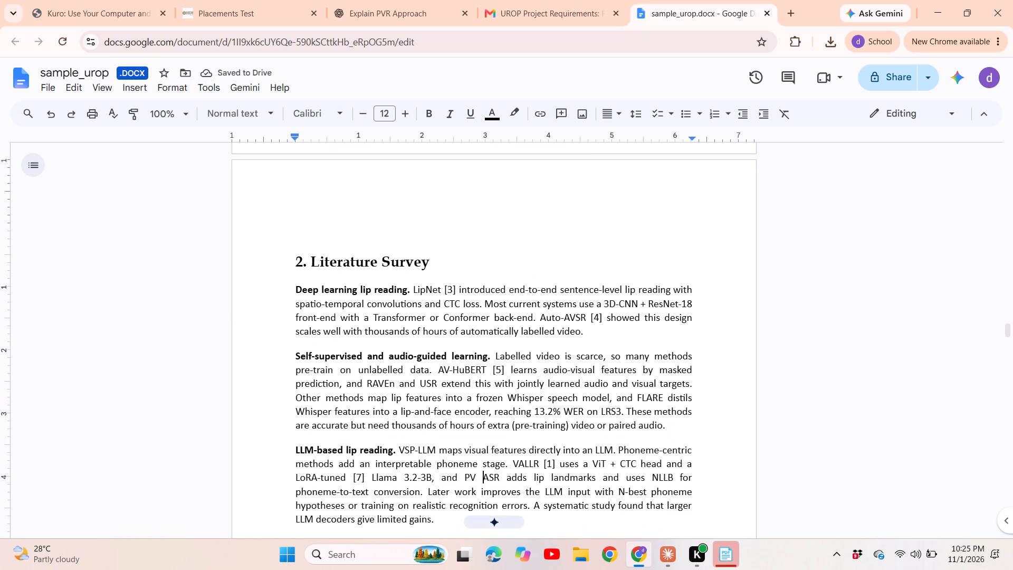
click(563, 318)
key(BackSpace)
key(space)
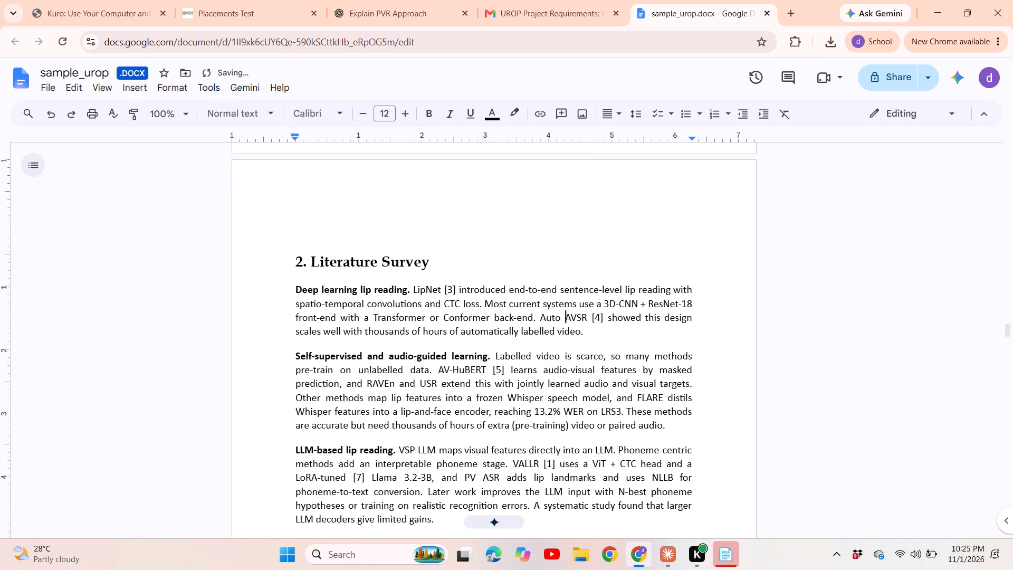
click(621, 311)
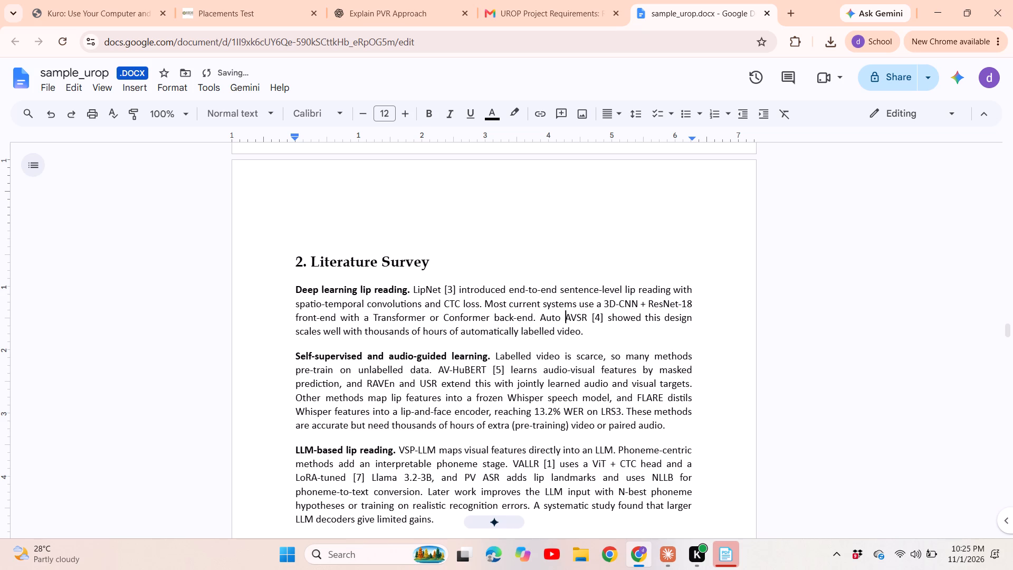
click(619, 305)
key(BackSpace)
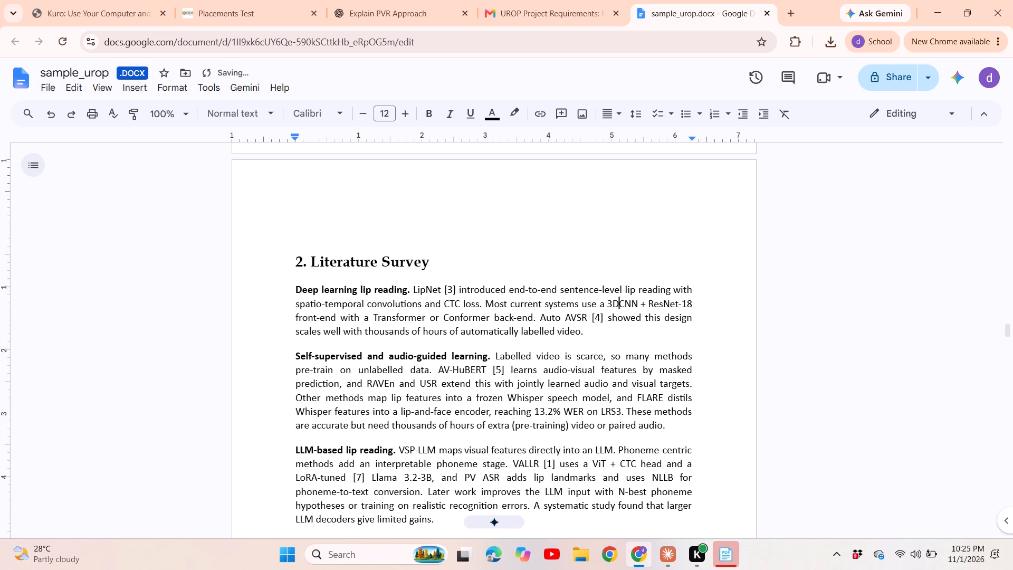
key(space)
click(683, 304)
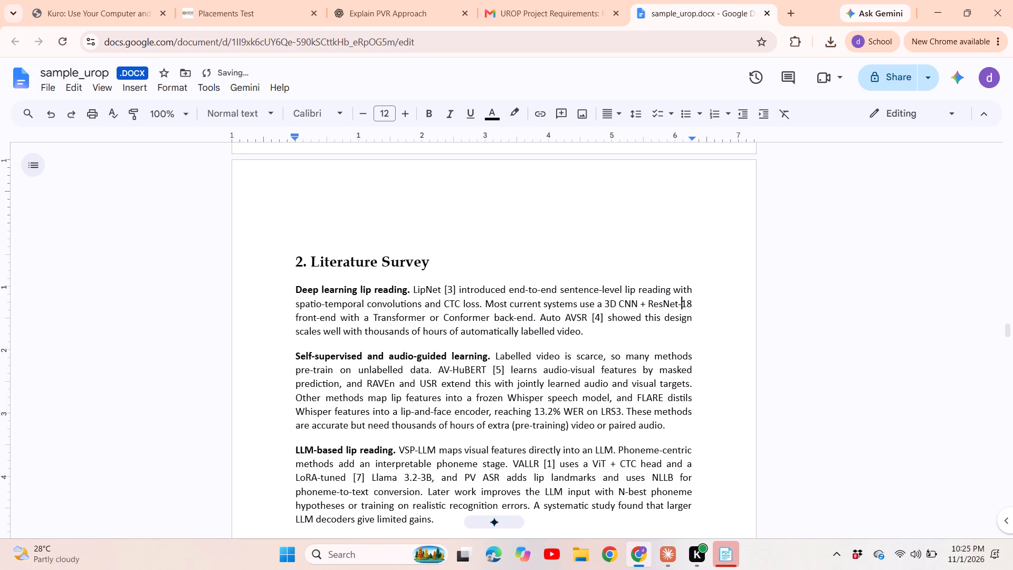
key(BackSpace)
key(space)
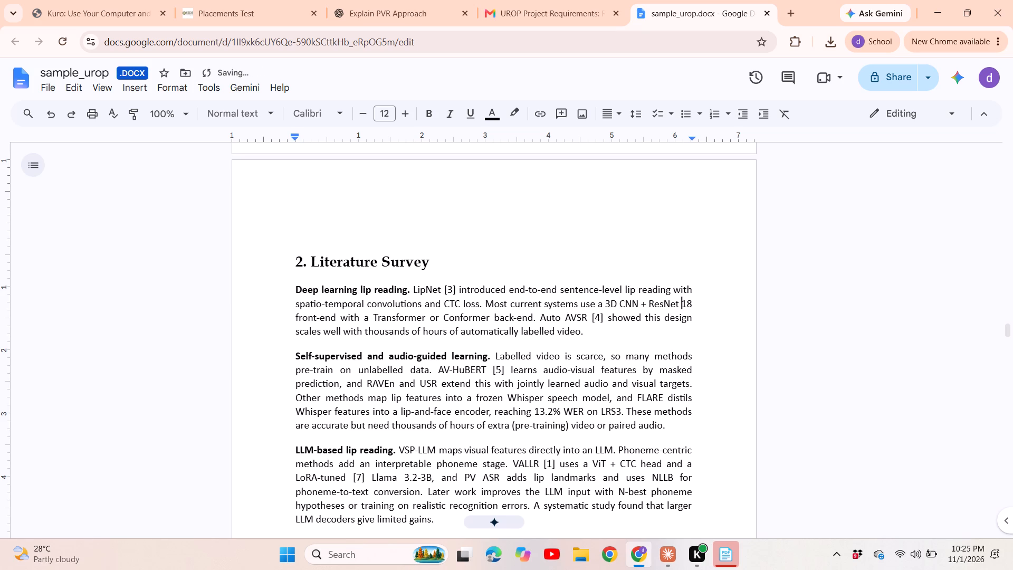
Change "audio-guided" to "audio guided" in the bold lead-in of the self-supervised learning paragraph.
click(415, 357)
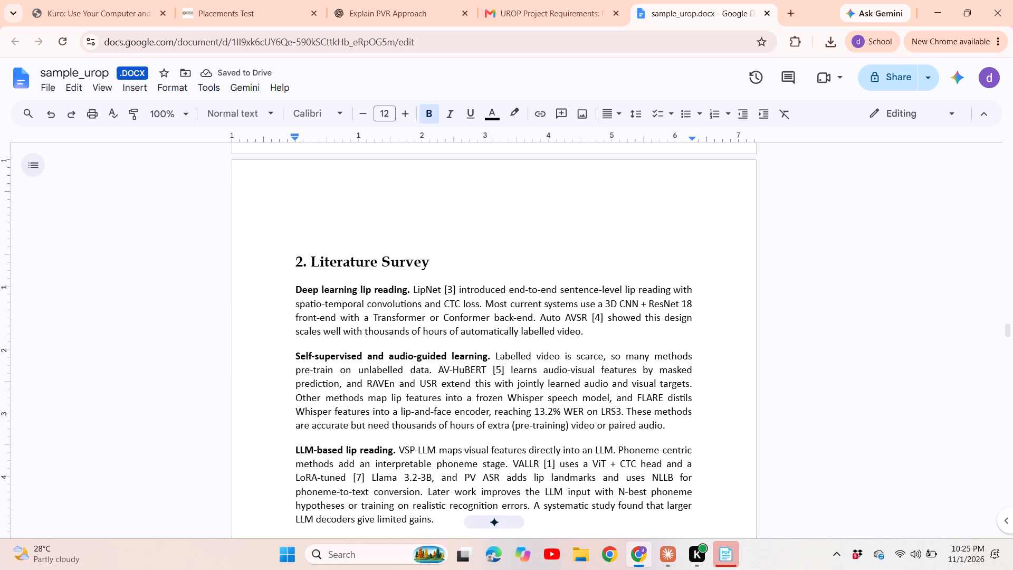
key(Right)
key(BackSpace)
key(space)
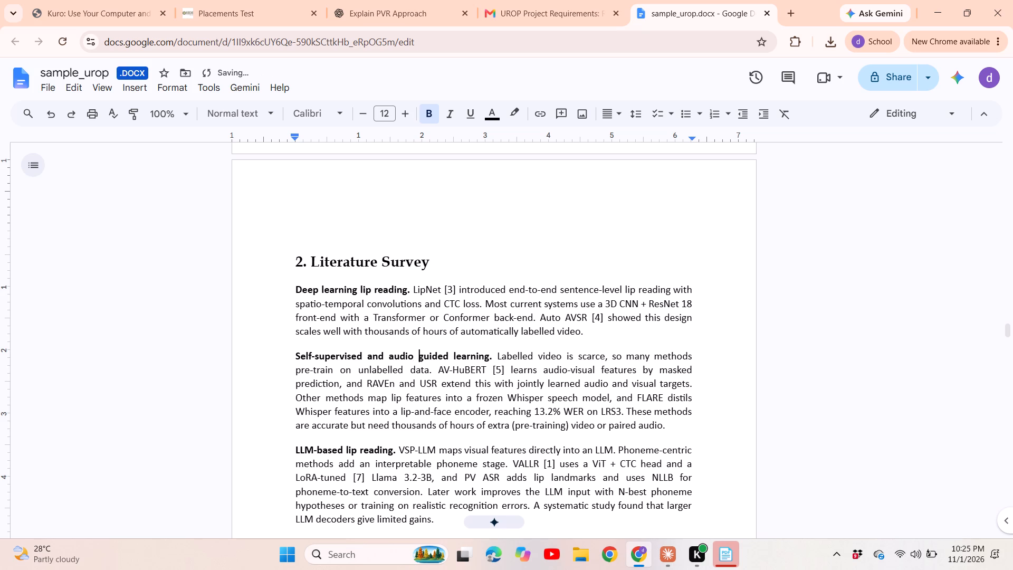
scroll(402, 382, down, 6)
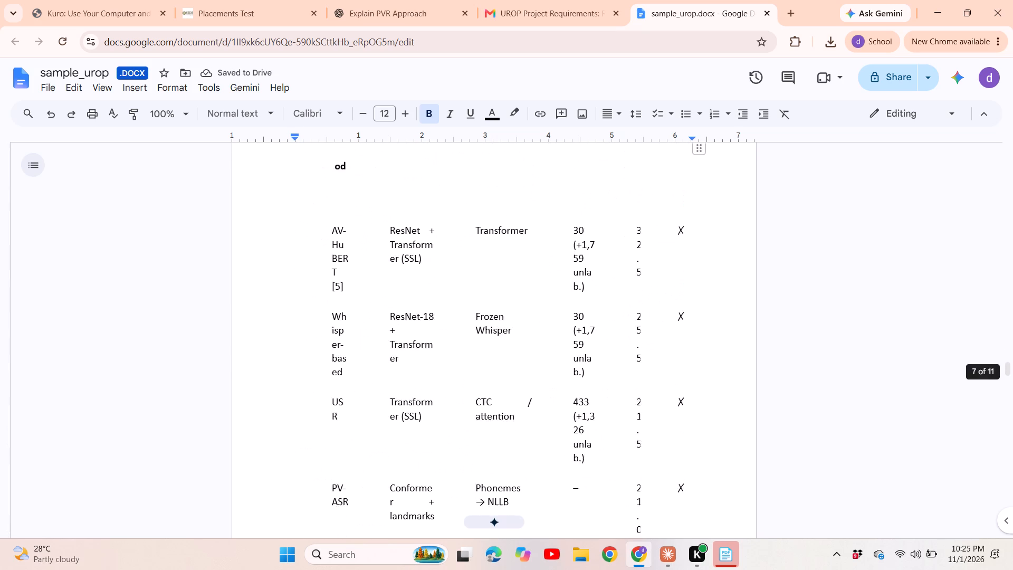
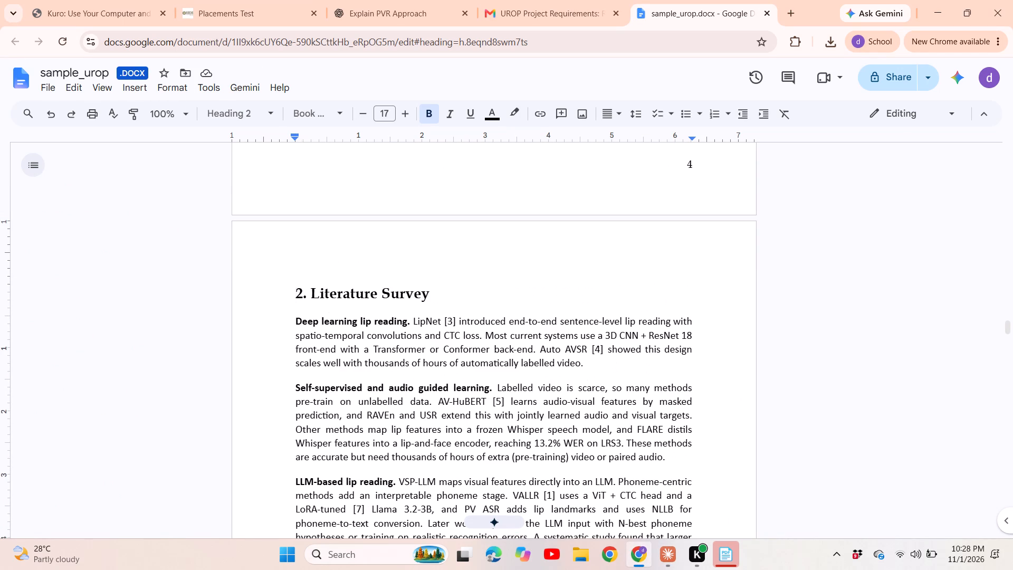
click(526, 324)
key(Right)
key(BackSpace)
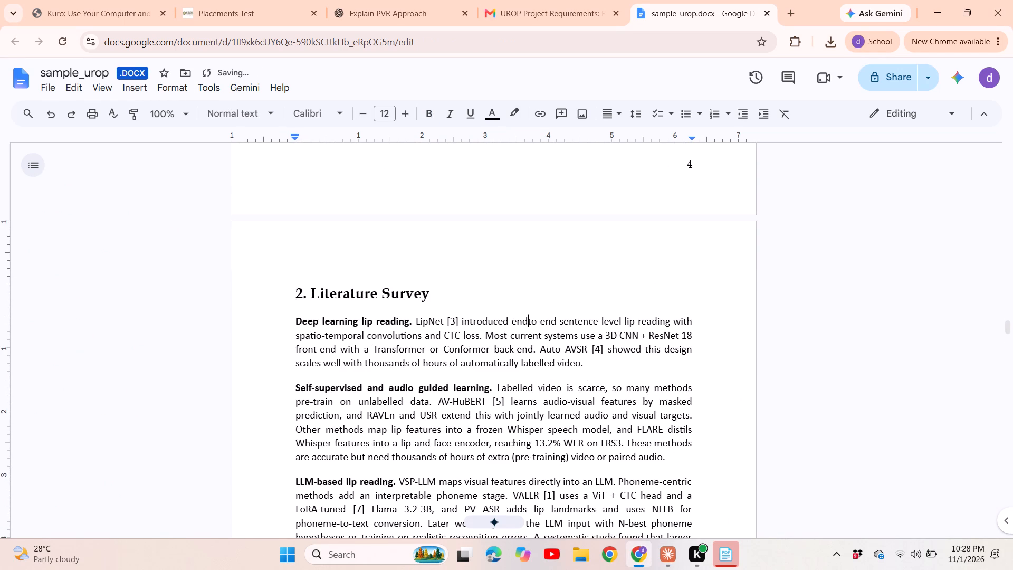
key(space)
key(Right)
key(Right)
key(Right)
key(BackSpace)
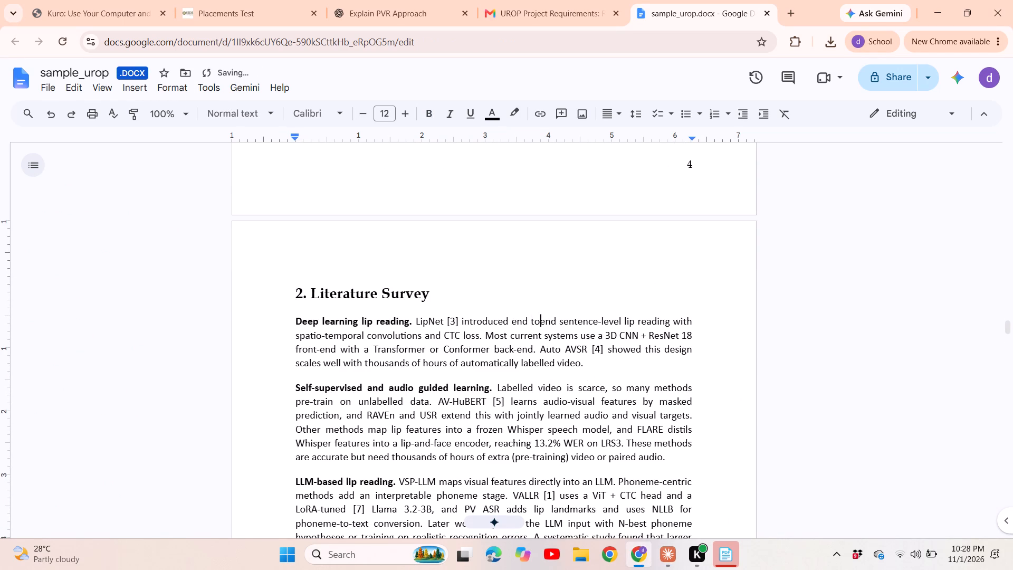
key(space)
Replace the hyphen in "sentence-level" with a space in the Deep learning lip reading paragraph.
key(Right)
key(Right)
key(Right)
key(Right)
key(Right)
key(Right)
key(Right)
key(Right)
key(Right)
key(Right)
key(Right)
key(Right)
key(Right)
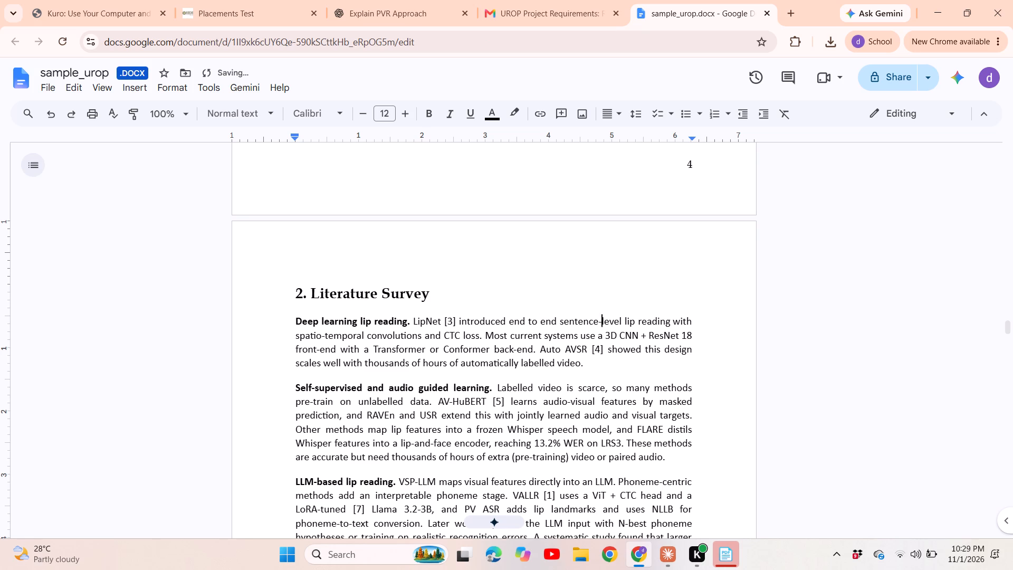
key(BackSpace)
key(space)
Replace the hyphens in "spatio-temporal" and "back-end" with spaces in the Deep learning lip reading paragraph.
click(323, 335)
key(BackSpace)
key(space)
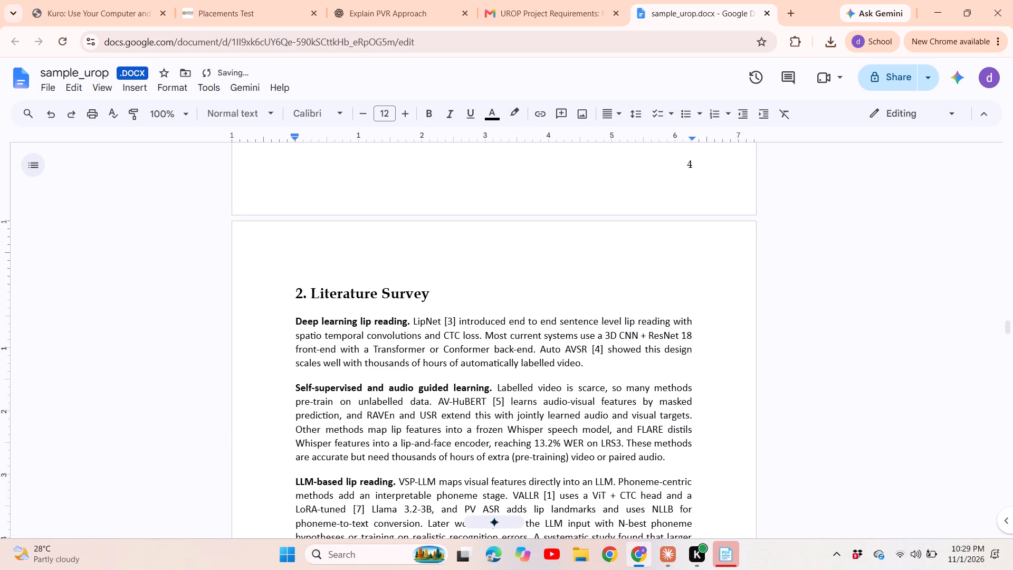
click(516, 349)
key(BackSpace)
key(space)
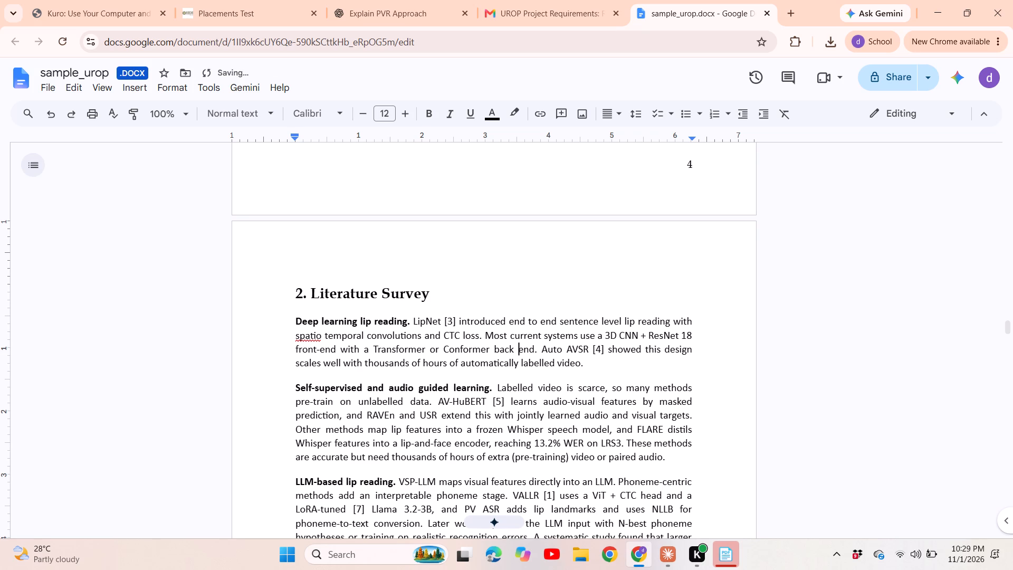
Replace the hyphens in "Self-supervised", "AV-HuBERT" and "audio-visual" with spaces in the second Literature Survey paragraph.
click(316, 388)
key(BackSpace)
key(space)
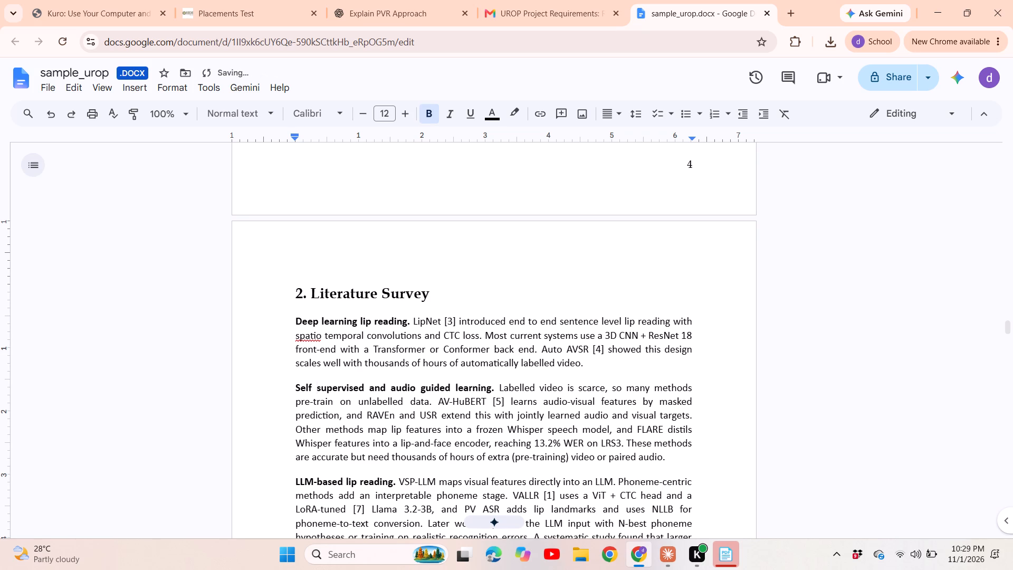
click(451, 403)
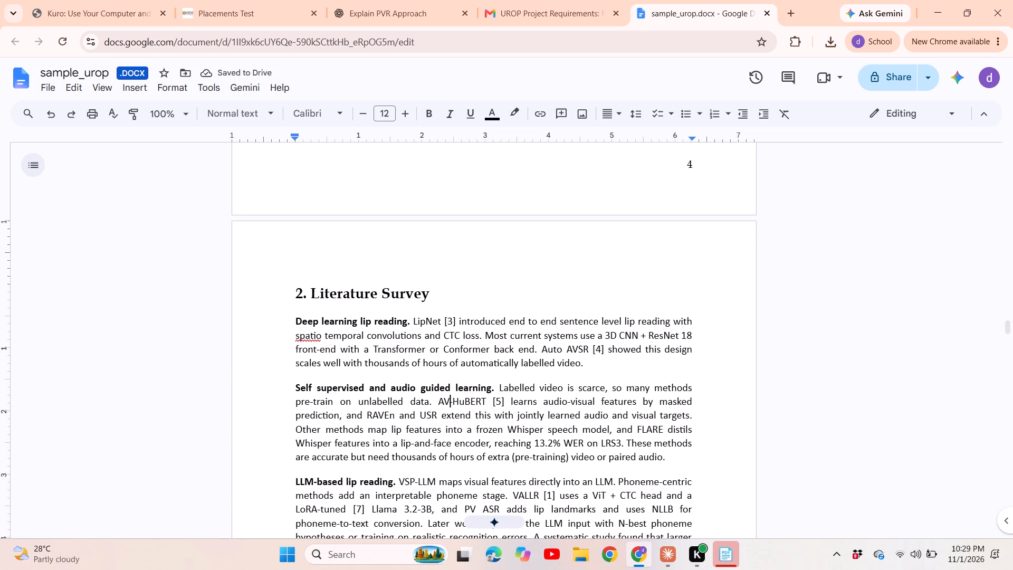
key(Right)
key(BackSpace)
key(space)
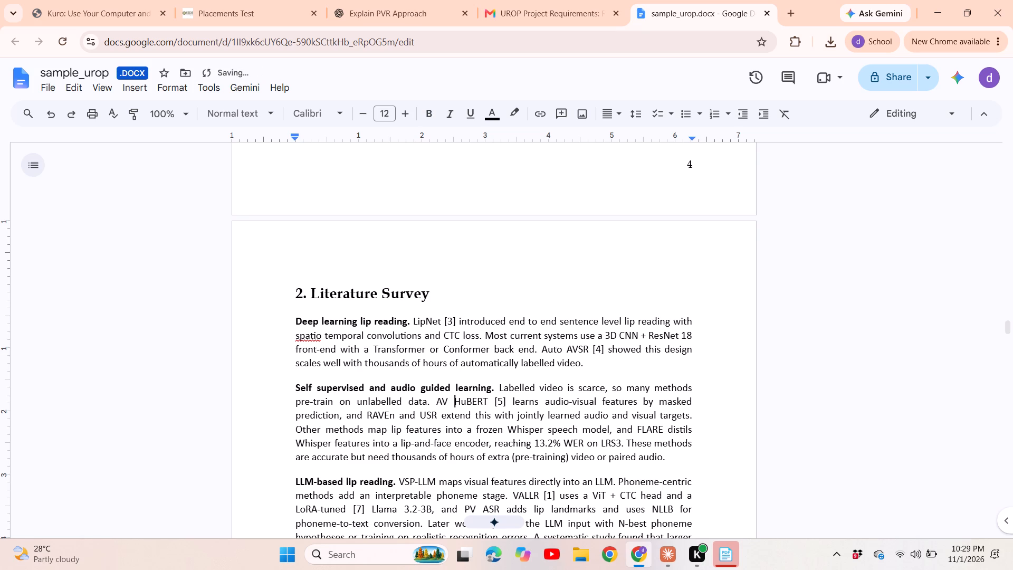
click(572, 400)
key(BackSpace)
key(space)
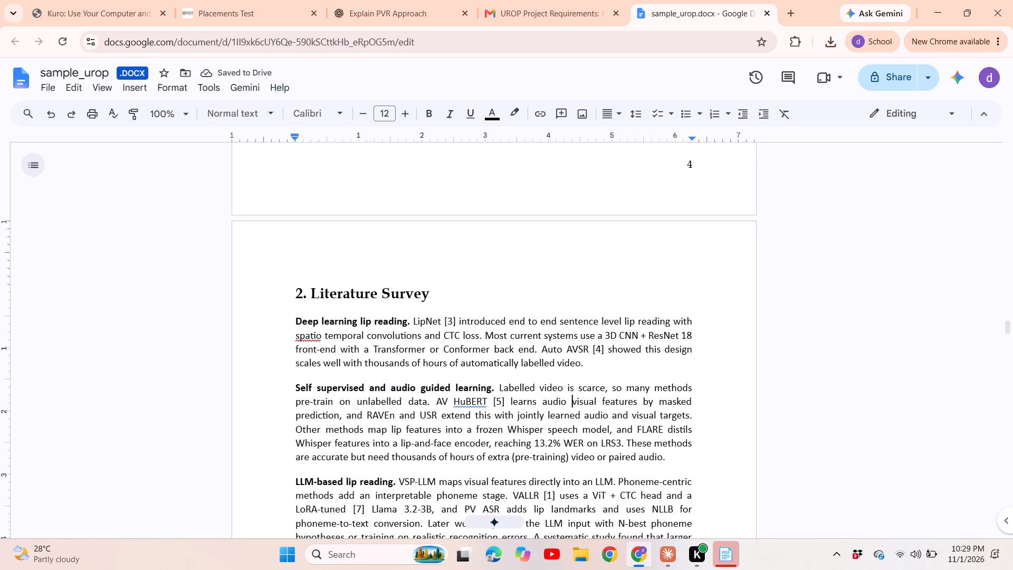
Replace the hyphens in "LLM-based" and "VSP-LLM" with spaces at the start of the third Literature Survey paragraph.
scroll(560, 450, down, 1)
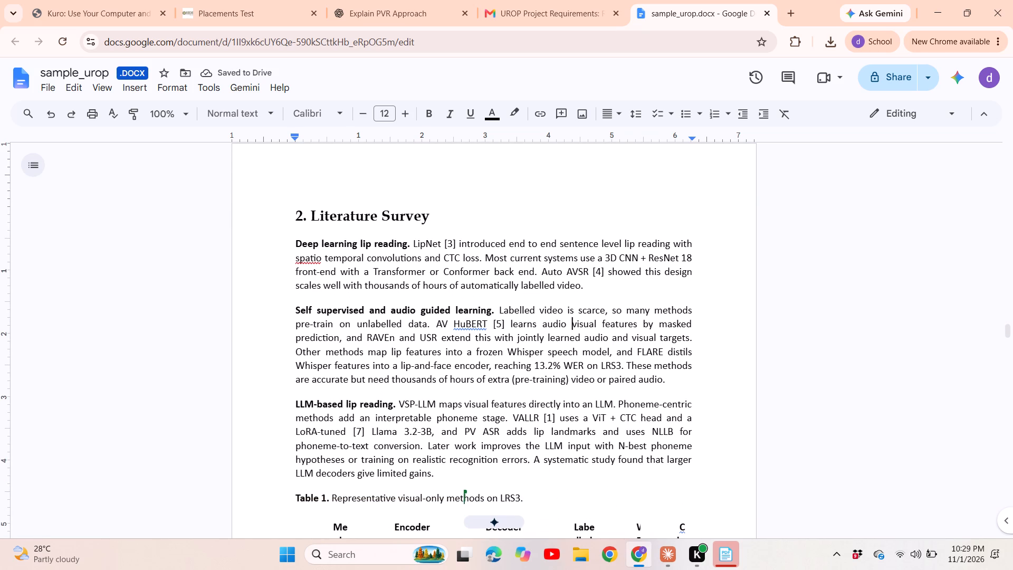
click(317, 404)
key(BackSpace)
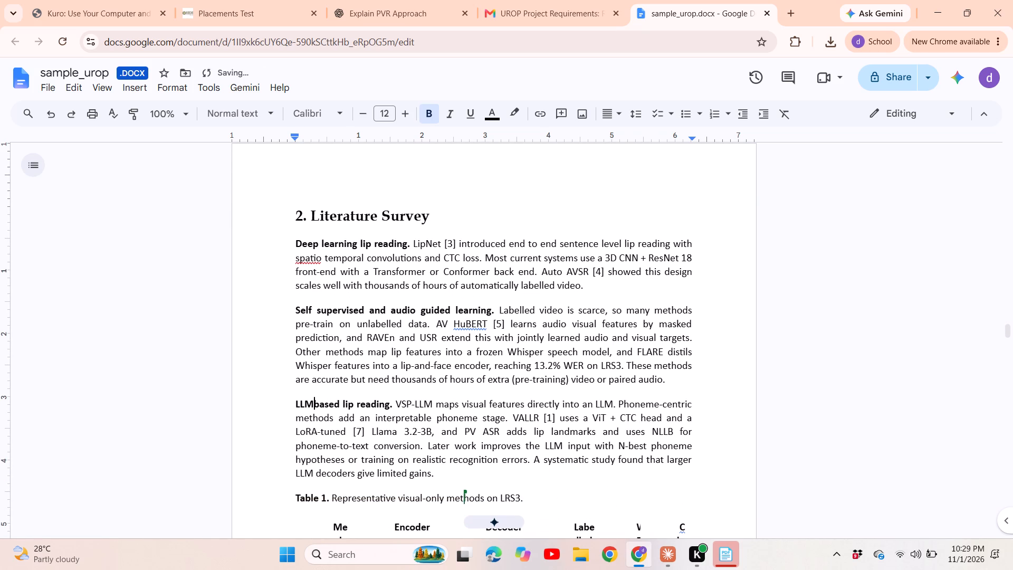
key(space)
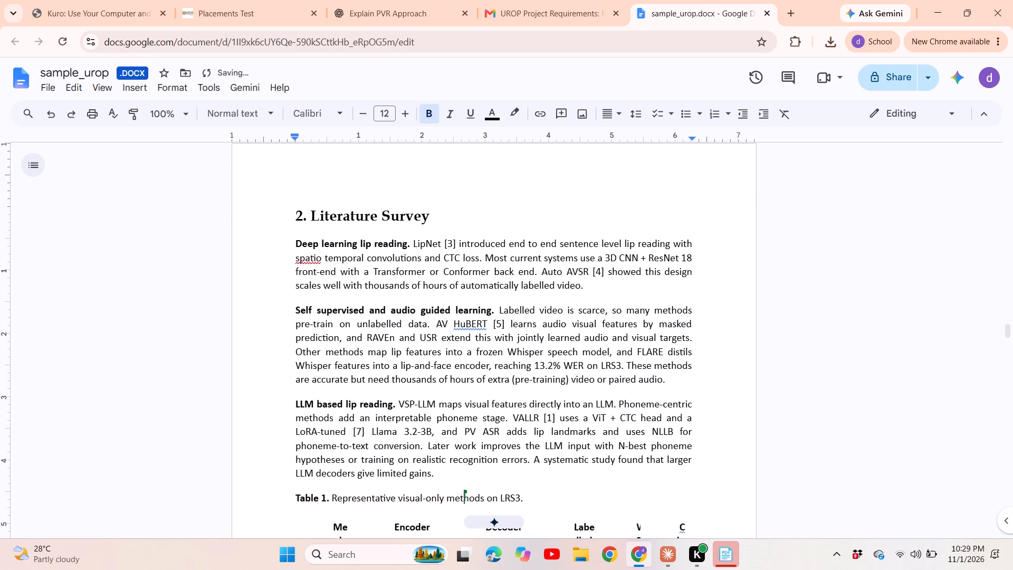
click(416, 405)
key(Right)
key(BackSpace)
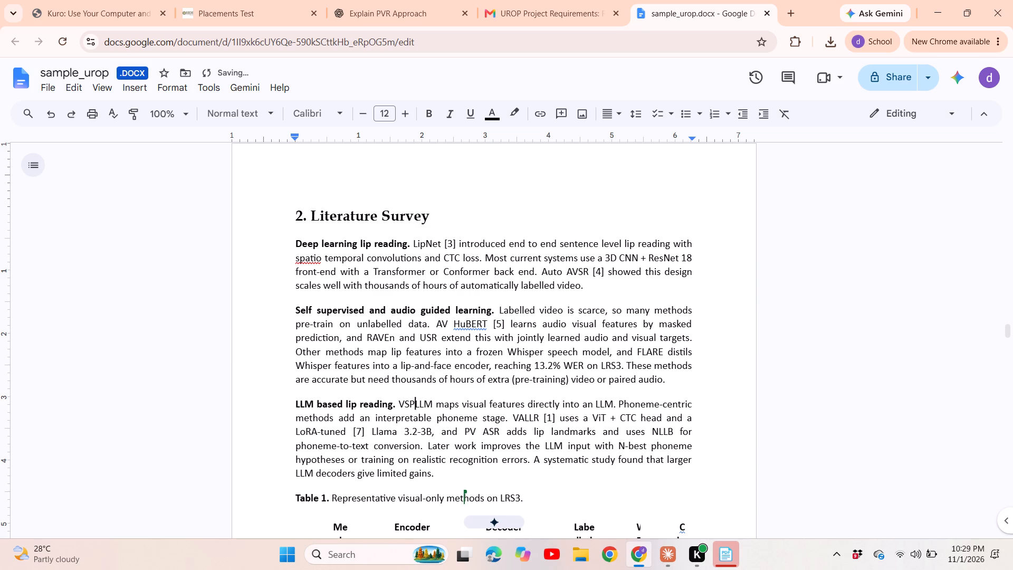
key(space)
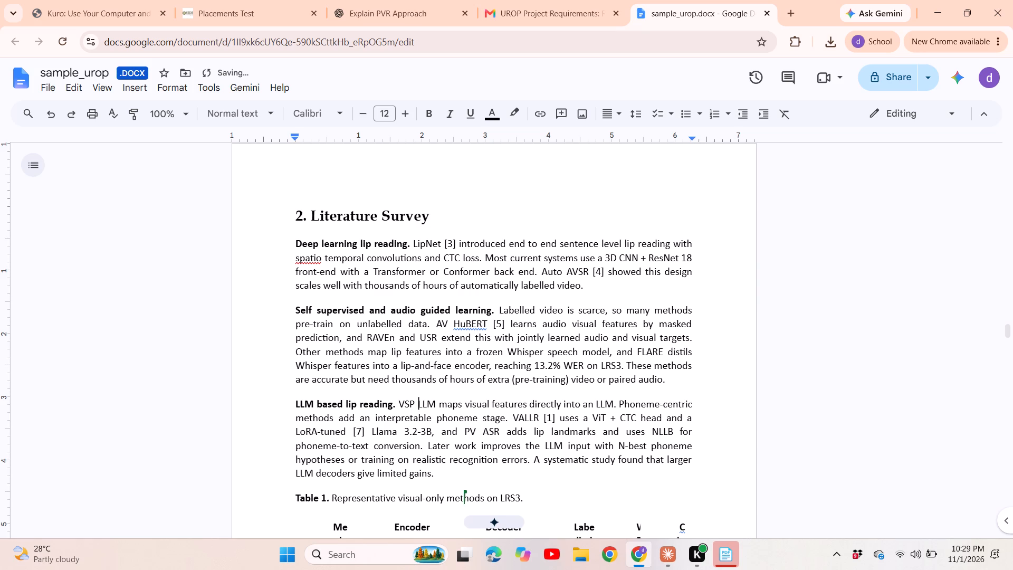
Replace the hyphens in "N-best" and "phoneme-to-text" with spaces in the LLM based lip reading paragraph.
click(630, 449)
key(BackSpace)
key(space)
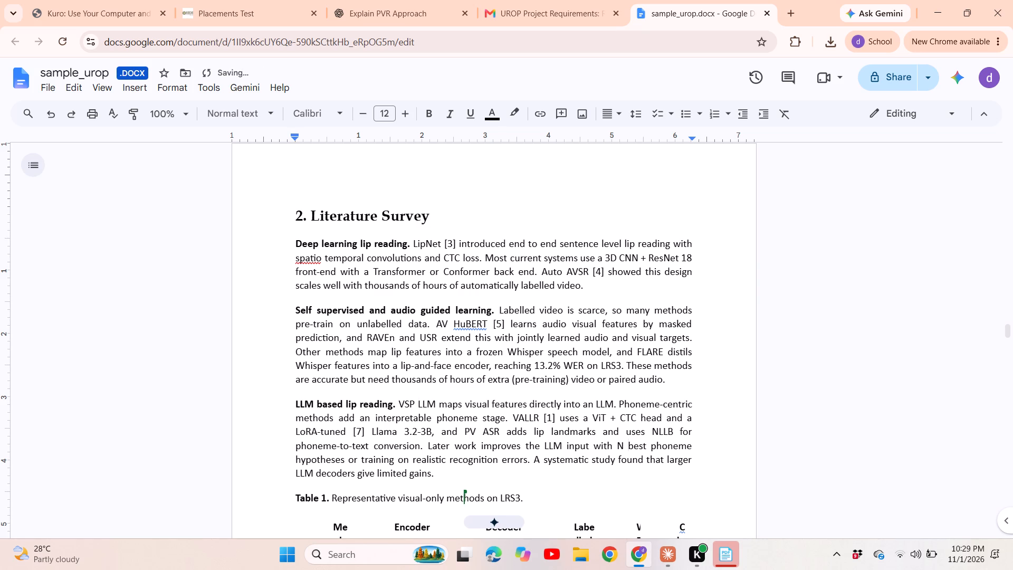
click(351, 445)
key(BackSpace)
key(space)
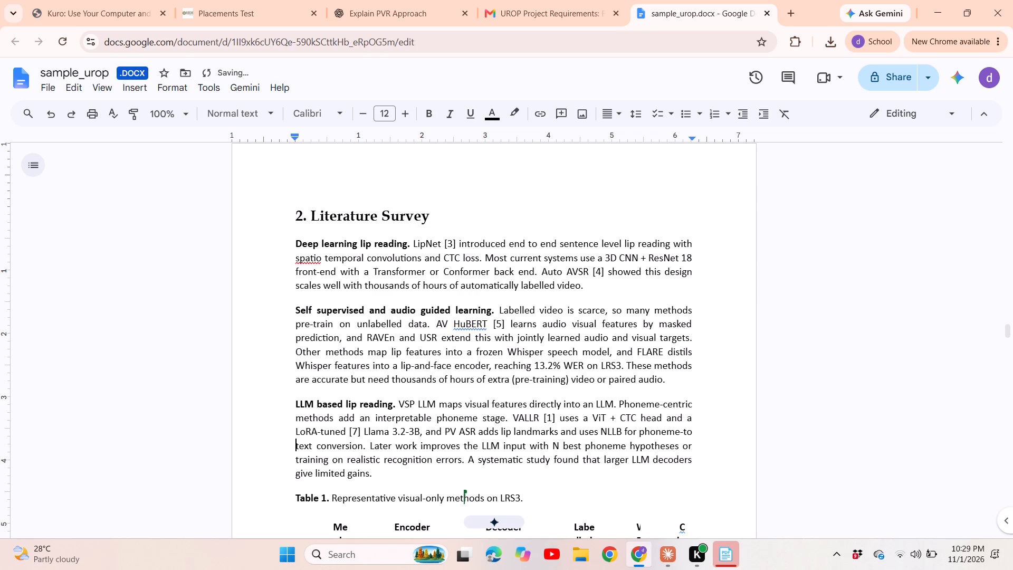
key(Left)
key(Left)
key(Left)
key(BackSpace)
key(space)
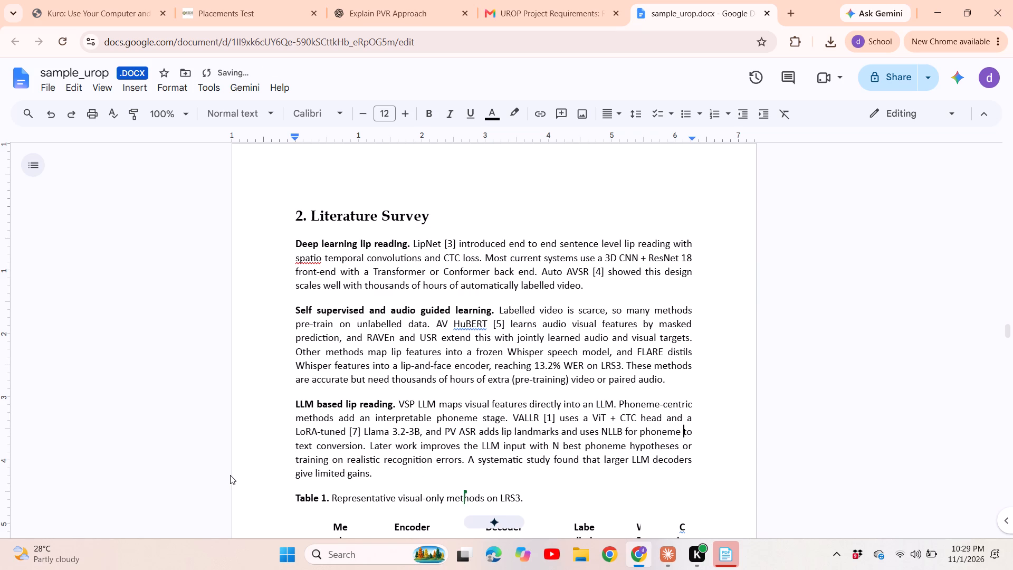
scroll(422, 477, down, 12)
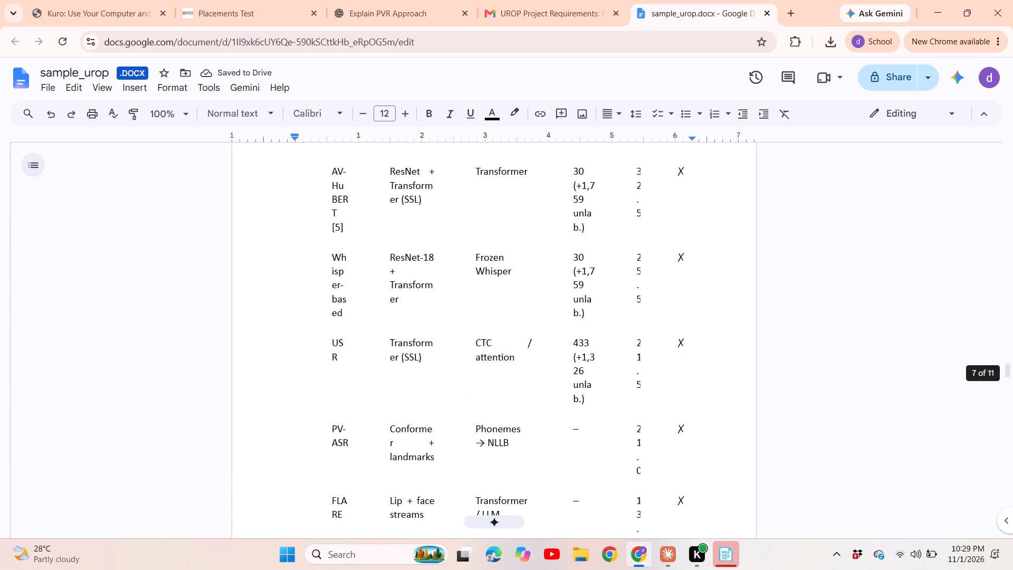
scroll(422, 477, down, 6)
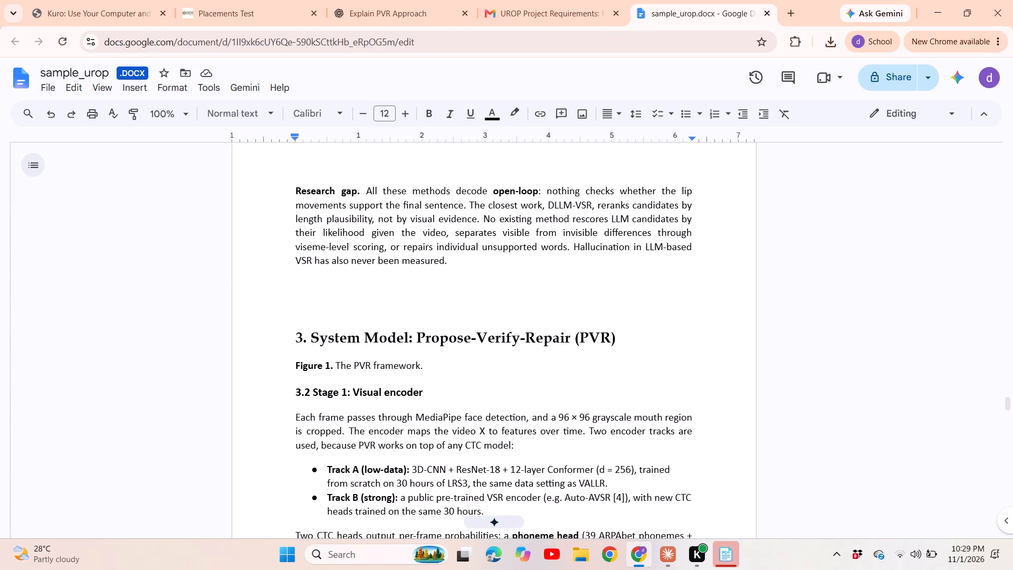
scroll(422, 477, down, 1)
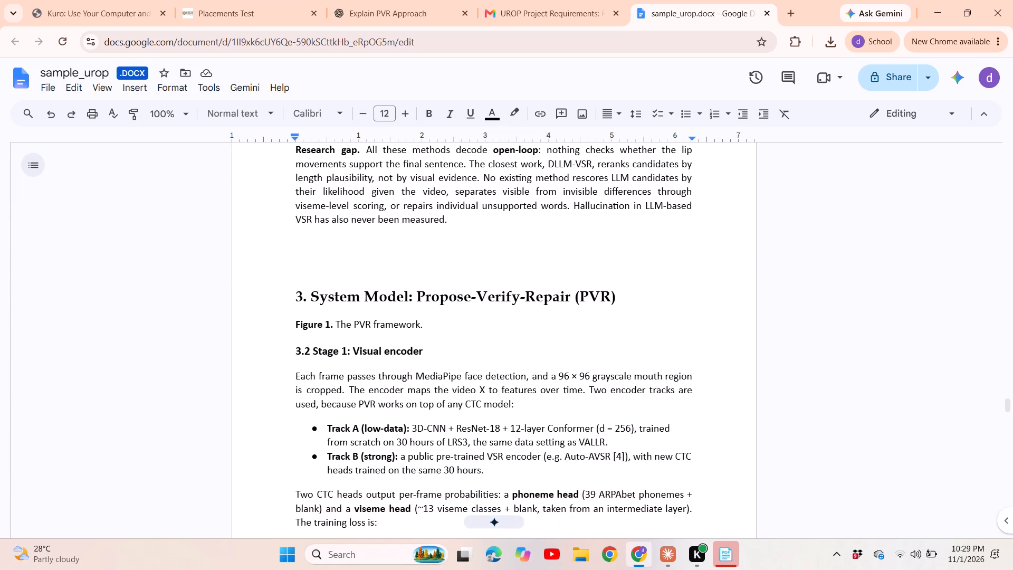
scroll(422, 477, down, 1)
scroll(422, 477, up, 5)
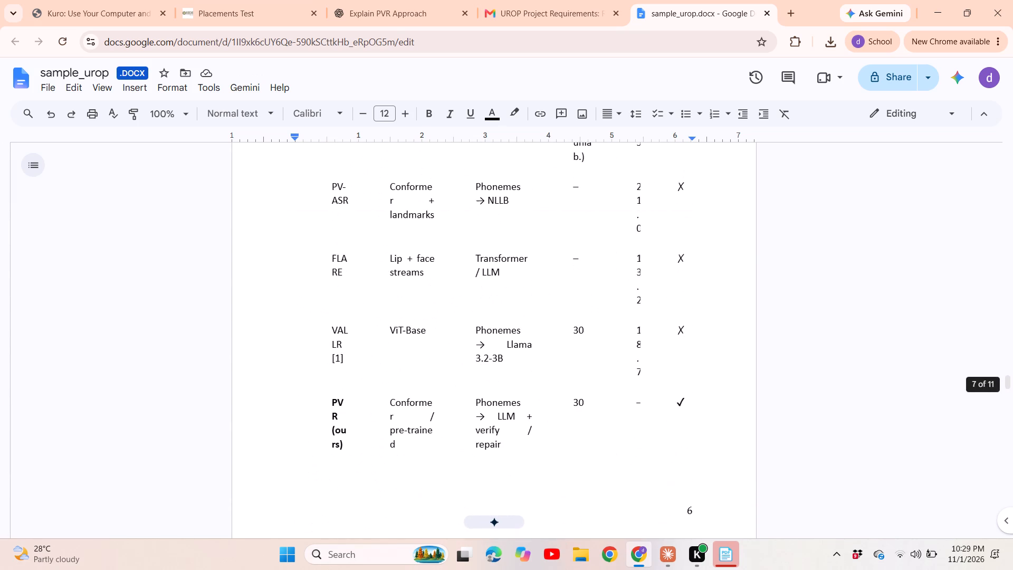
scroll(422, 477, up, 4)
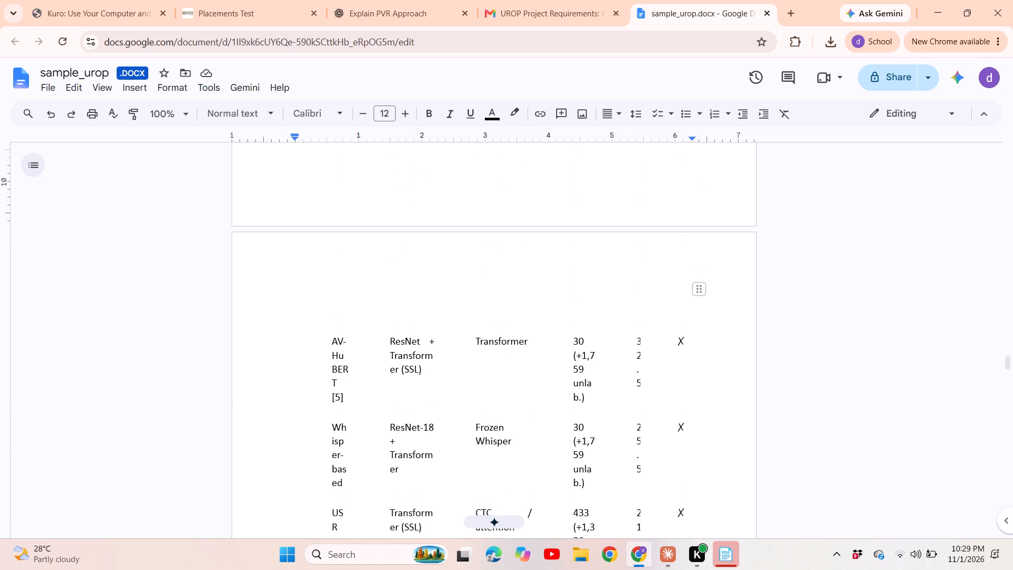
scroll(422, 477, down, 3)
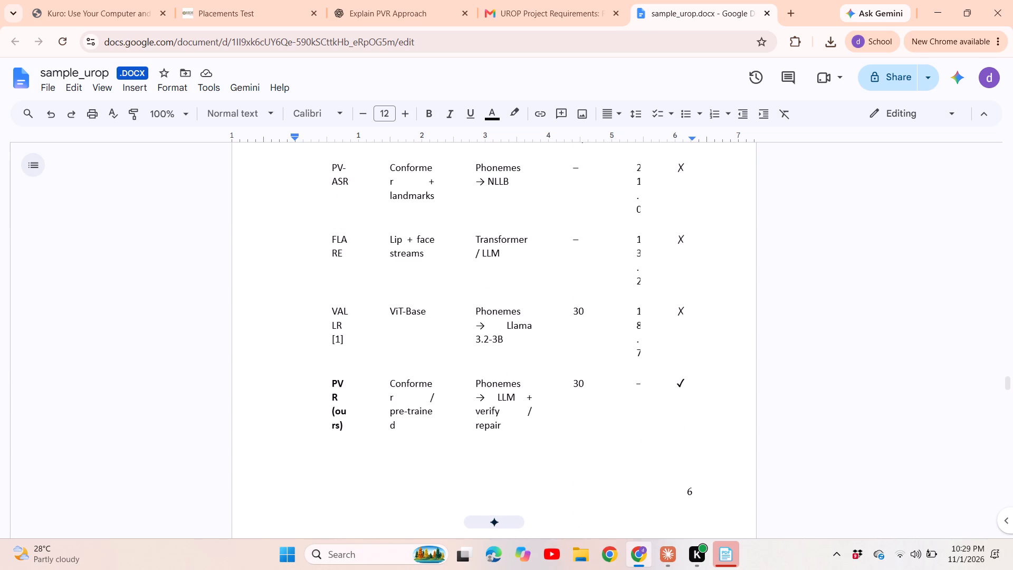
scroll(422, 477, down, 2)
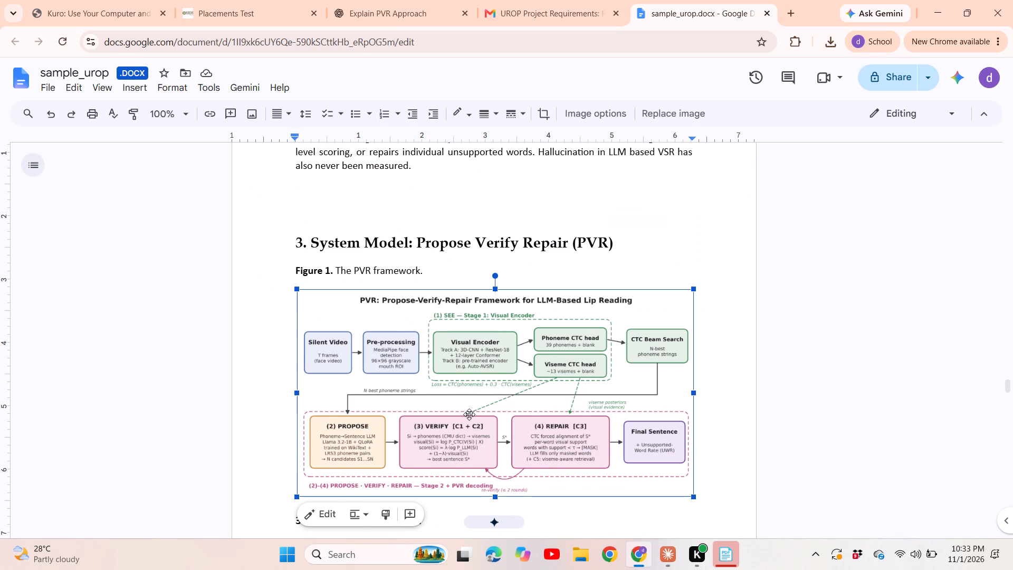
key(BackSpace)
key(ctrl+v)
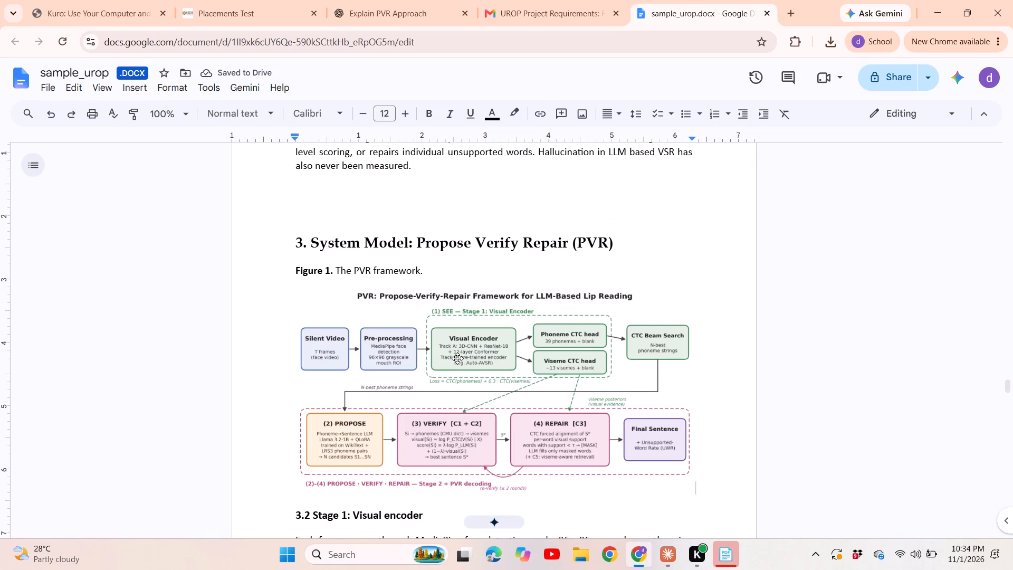
Remove the indent and the number "3.3" from the "Stage 2: Phoneme-to-sentence LLM" heading.
scroll(457, 358, down, 4)
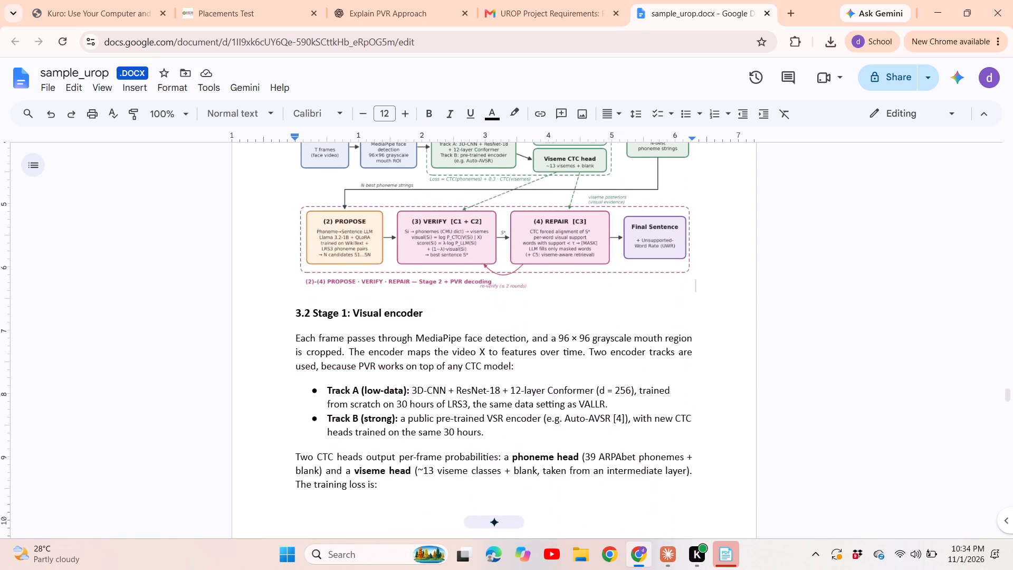
scroll(457, 358, down, 3)
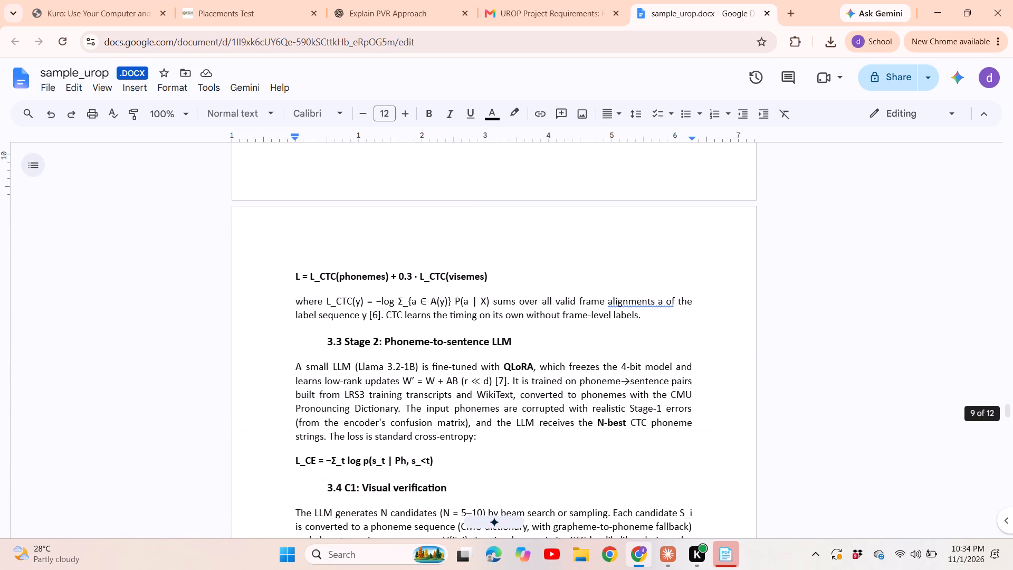
click(327, 341)
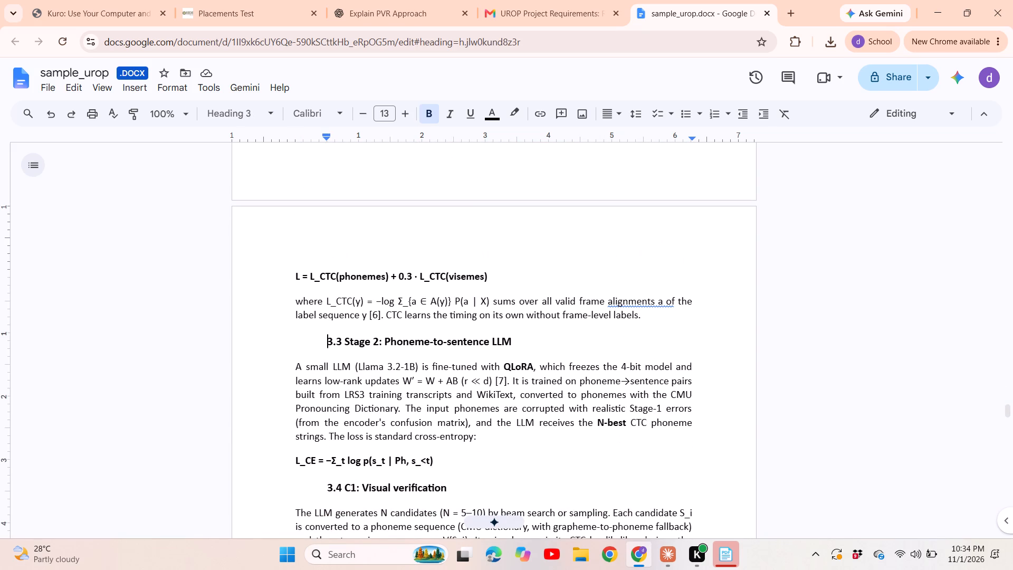
key(BackSpace)
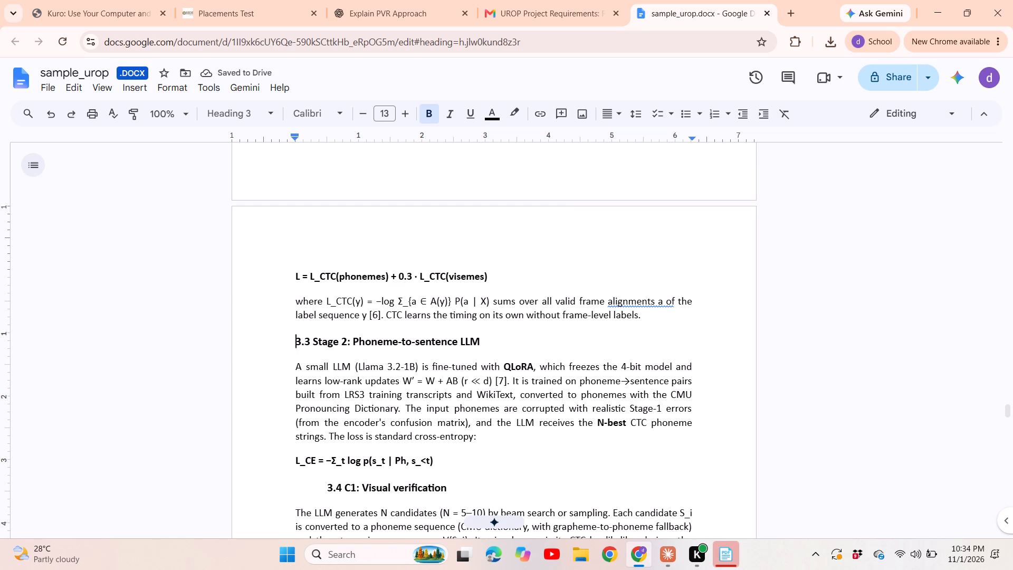
key(Right)
key(Right)
key(Right)
key(BackSpace)
key(BackSpace)
key(BackSpace)
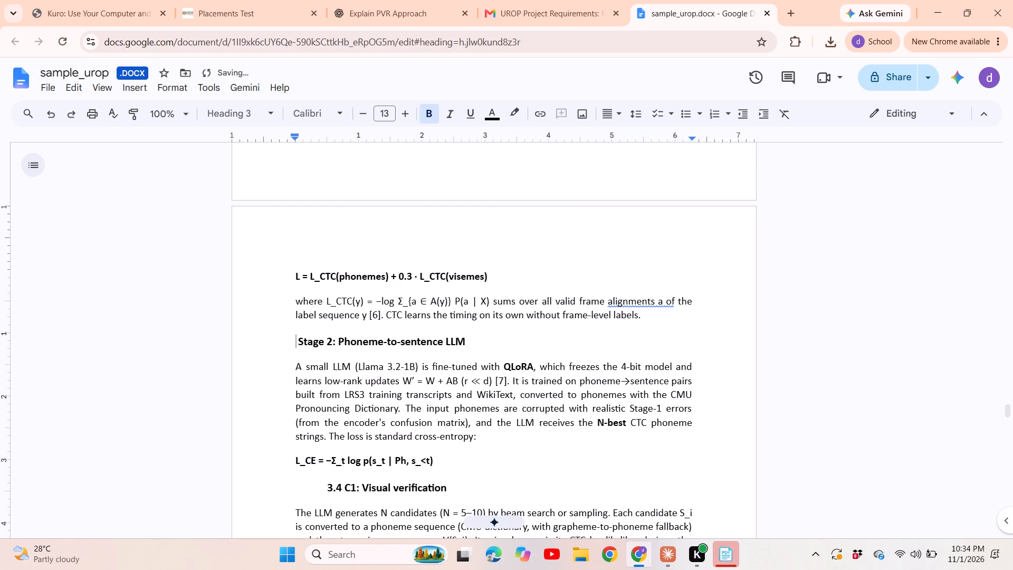
Delete the number "3.2" and its trailing space from the "Stage 1: Visual encoder" heading.
scroll(398, 271, up, 8)
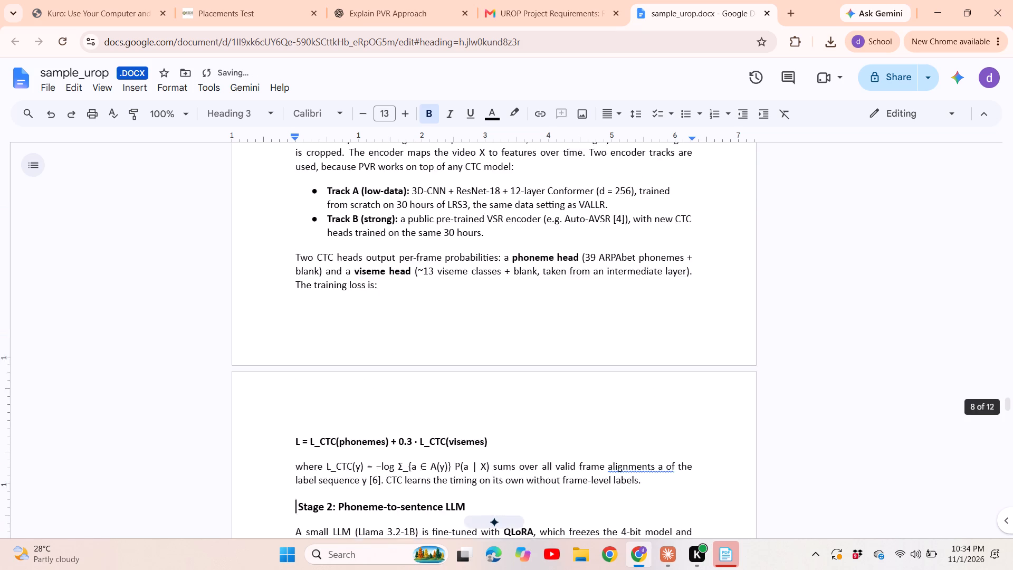
scroll(398, 271, up, 2)
click(313, 321)
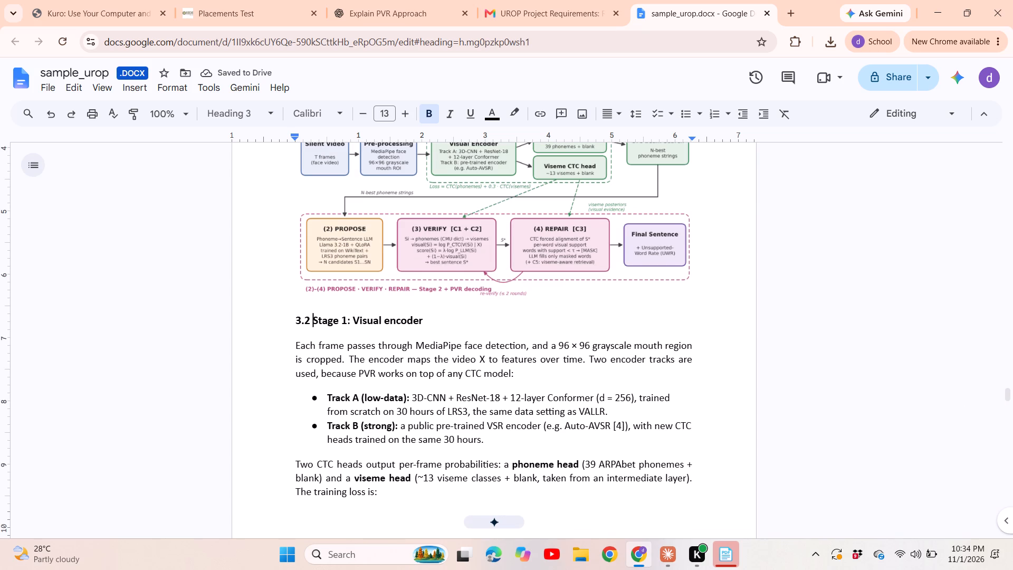
key(BackSpace)
key(BackSpace)
key(BackSpace)
key(BackSpace)
scroll(376, 201, up, 2)
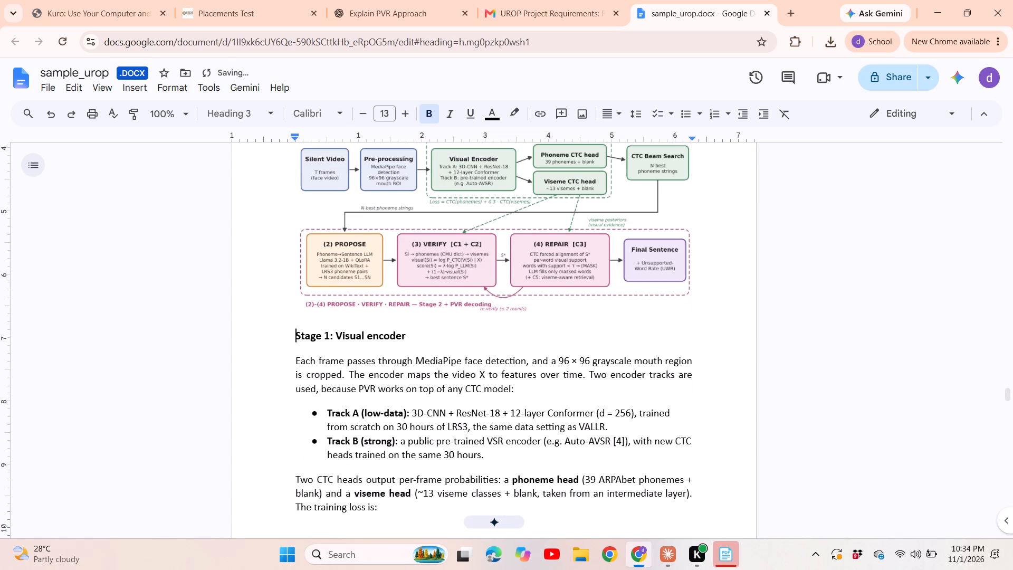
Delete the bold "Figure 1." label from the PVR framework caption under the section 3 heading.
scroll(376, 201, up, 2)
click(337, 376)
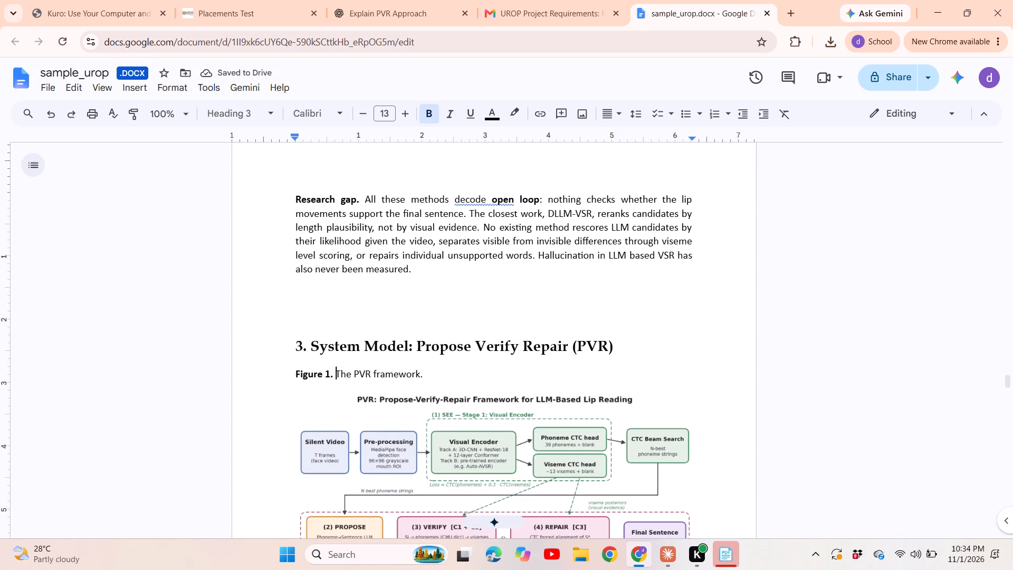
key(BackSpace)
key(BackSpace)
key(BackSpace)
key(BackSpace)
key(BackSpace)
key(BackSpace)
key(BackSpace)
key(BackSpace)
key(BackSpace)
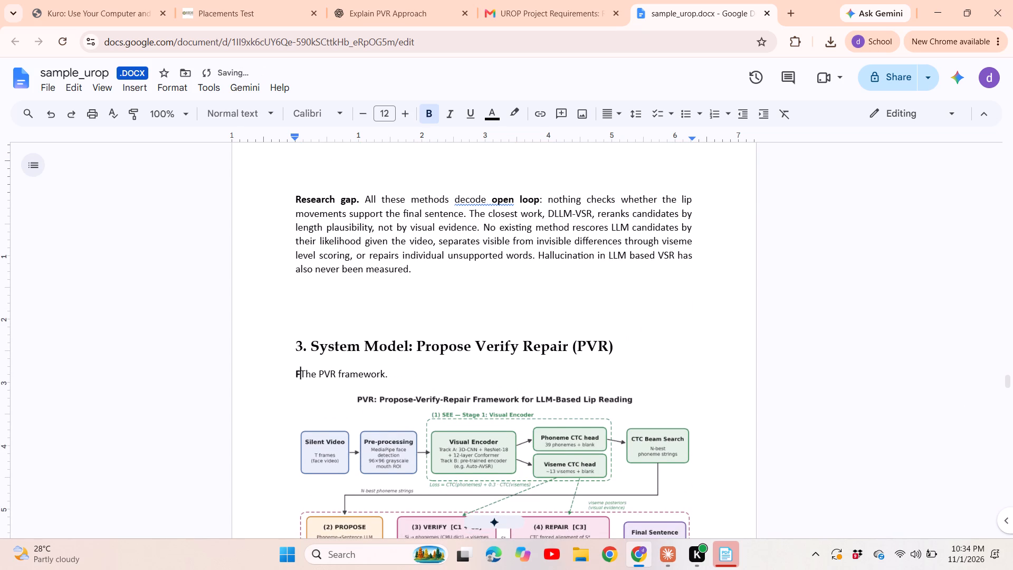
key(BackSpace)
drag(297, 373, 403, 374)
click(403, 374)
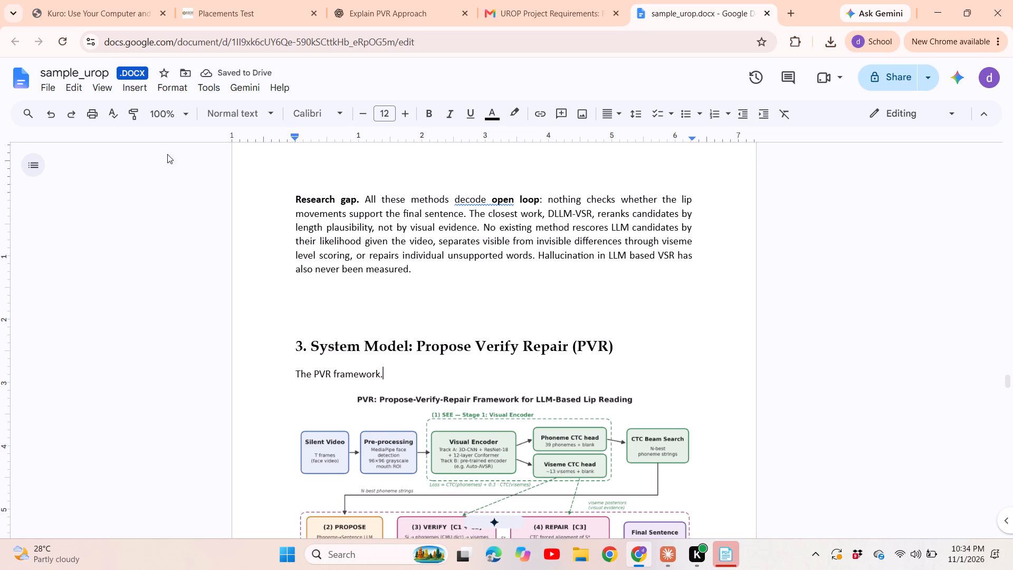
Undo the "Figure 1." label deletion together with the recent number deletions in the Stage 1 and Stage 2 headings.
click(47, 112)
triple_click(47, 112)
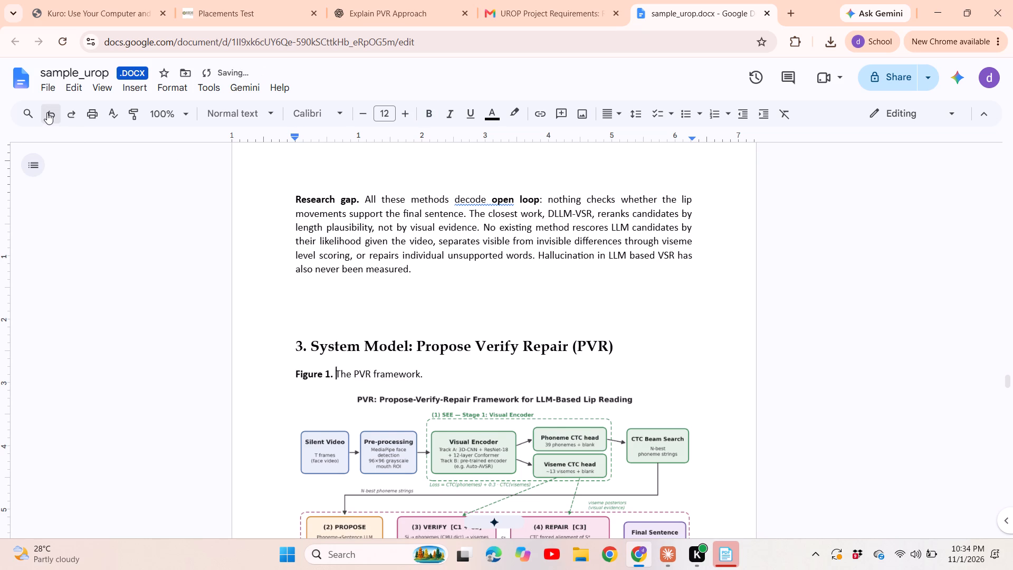
Set the font size of the whole "Figure 1. The PVR framework." caption to 13.
scroll(433, 327, down, 1)
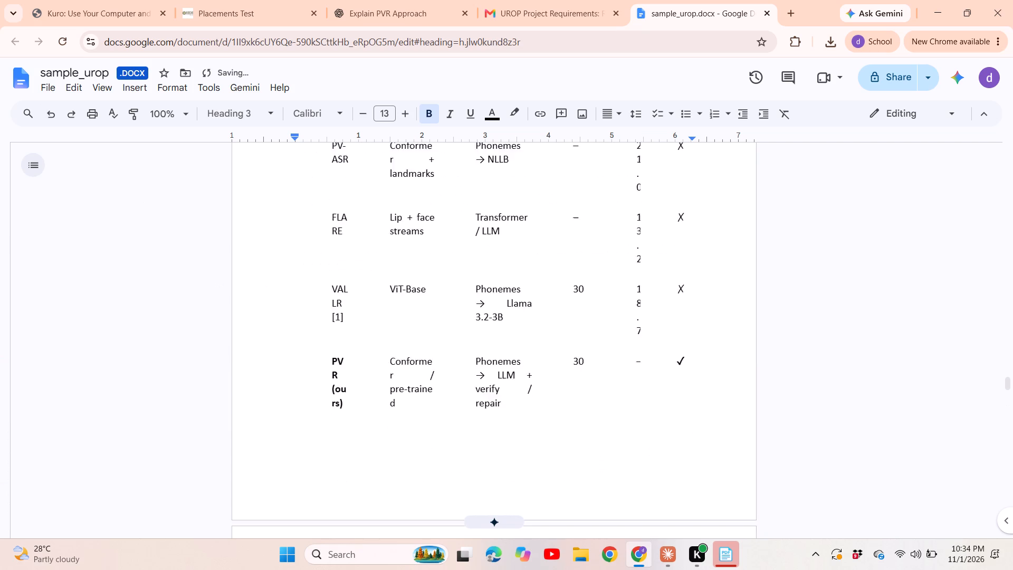
scroll(433, 327, down, 2)
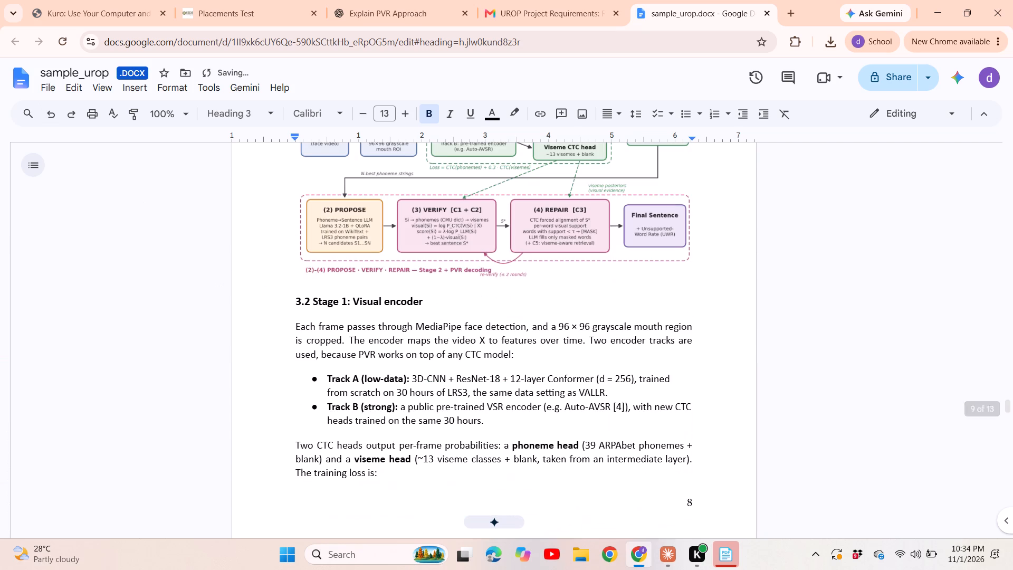
scroll(346, 302, up, 4)
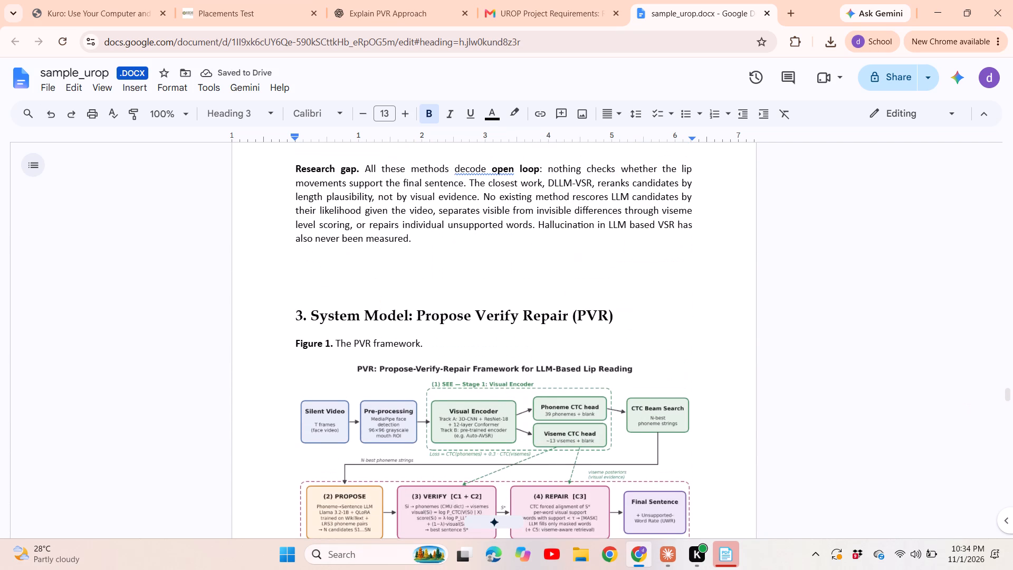
drag(295, 341, 439, 346)
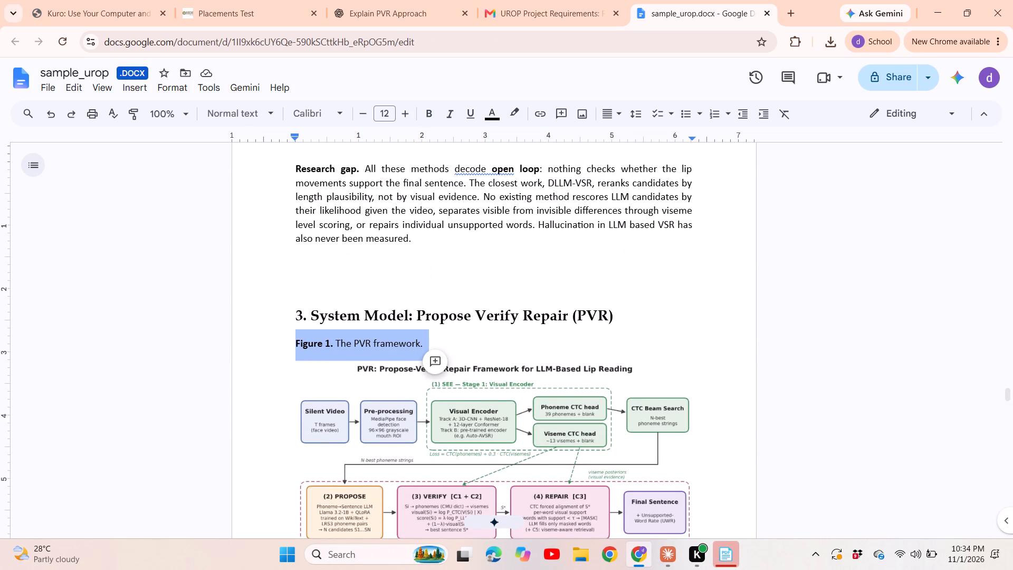
click(407, 110)
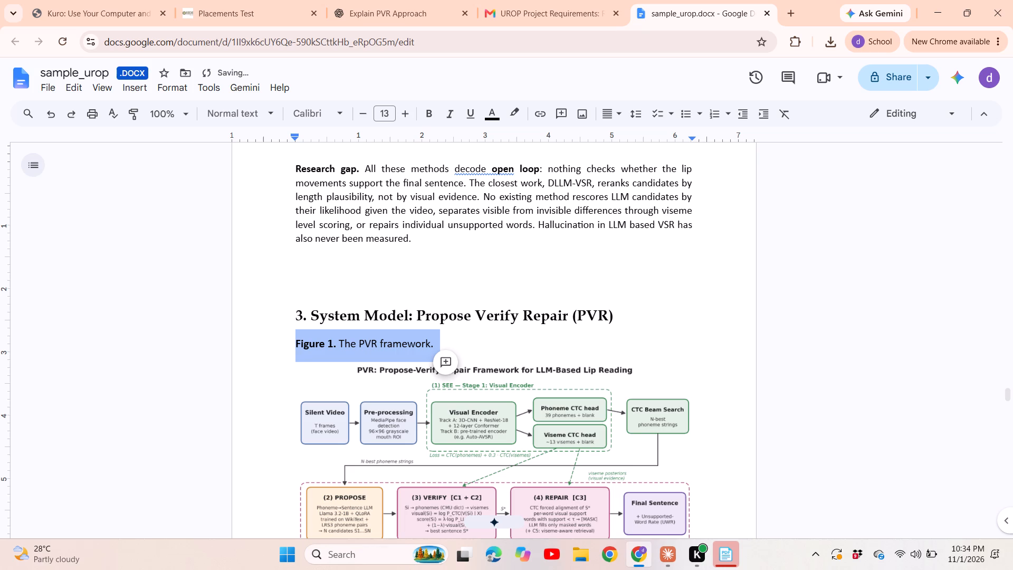
click(430, 335)
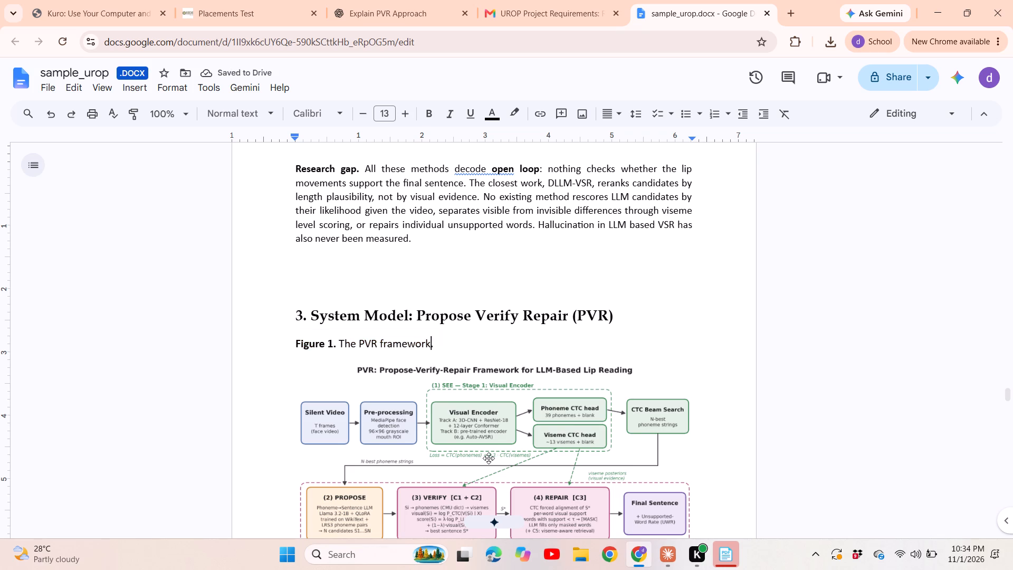
Delete the number "3.2" from the "Stage 1: Visual encoder" heading below the framework diagram.
scroll(489, 458, down, 4)
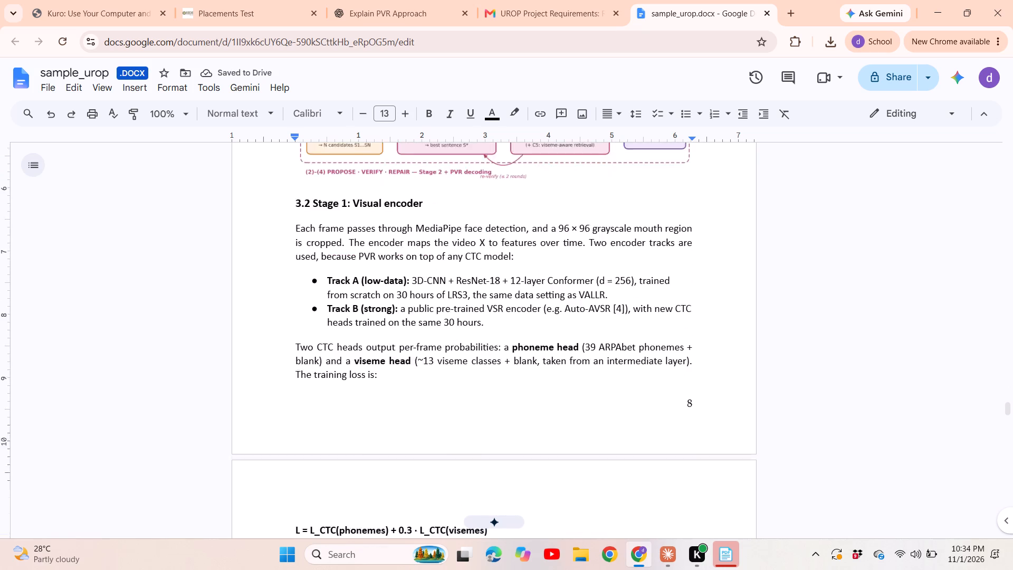
scroll(489, 458, down, 3)
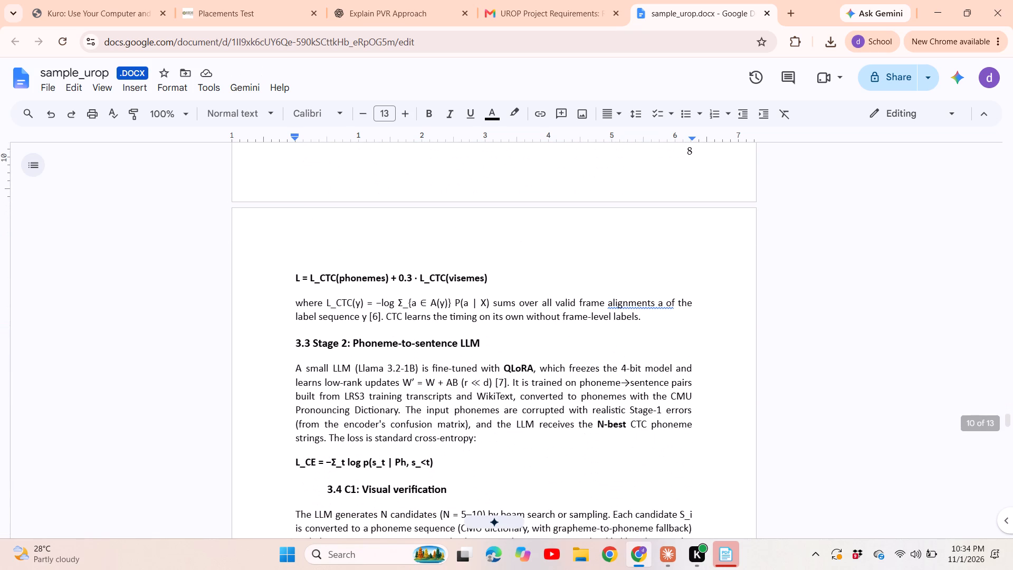
scroll(343, 346, up, 4)
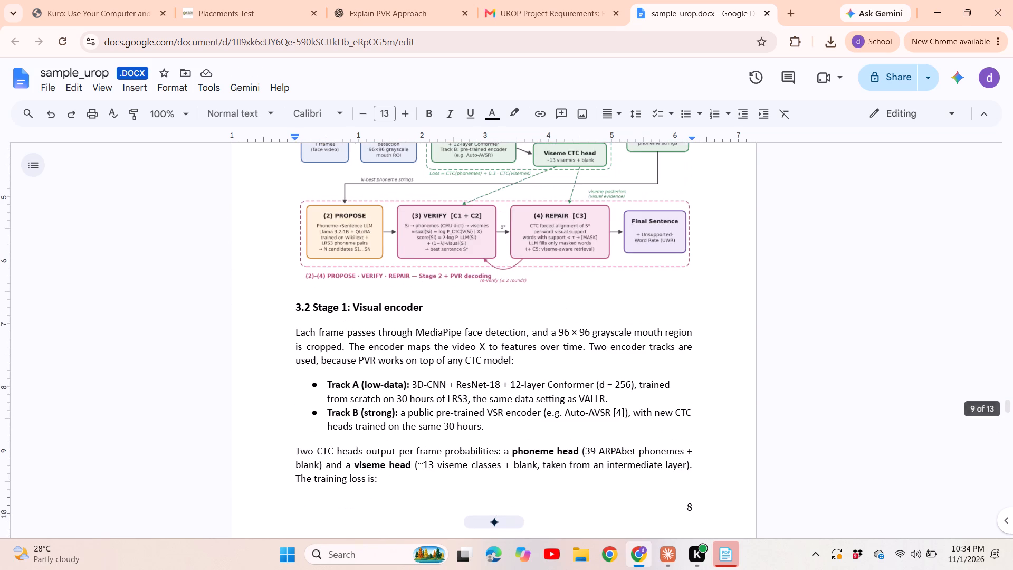
click(310, 302)
key(BackSpace)
key(BackSpace)
key(BackSpace)
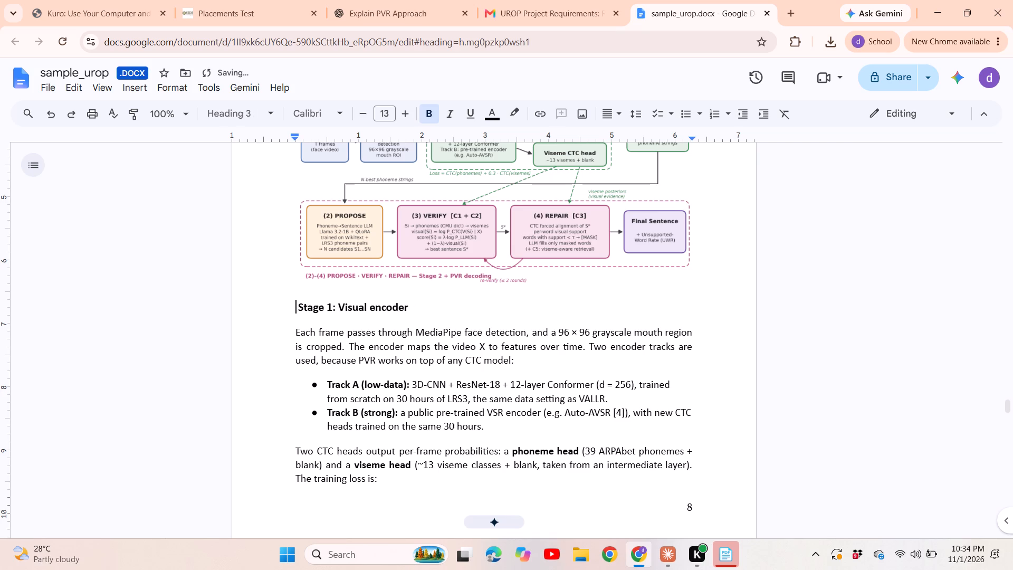
Delete the number "3.3" and its trailing space from the "Stage 2: Phoneme-to-sentence LLM" heading.
scroll(375, 453, down, 5)
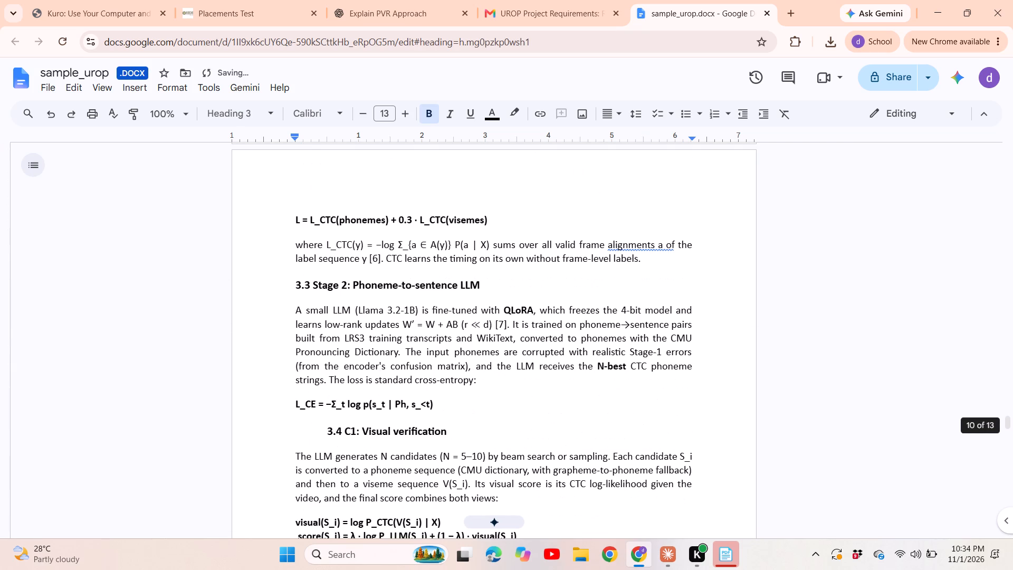
click(314, 287)
key(BackSpace)
key(BackSpace)
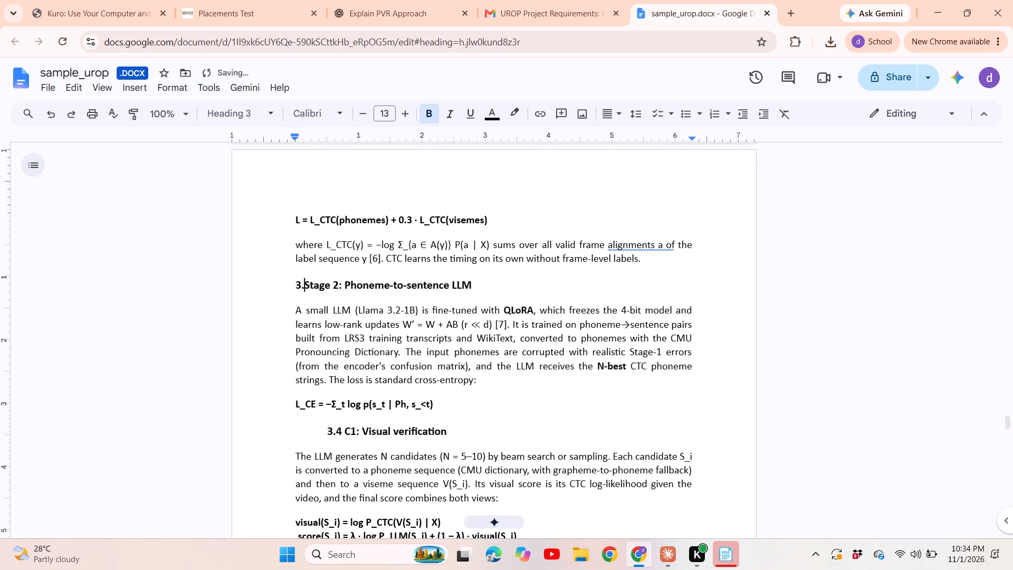
key(BackSpace)
key(BackSpace)
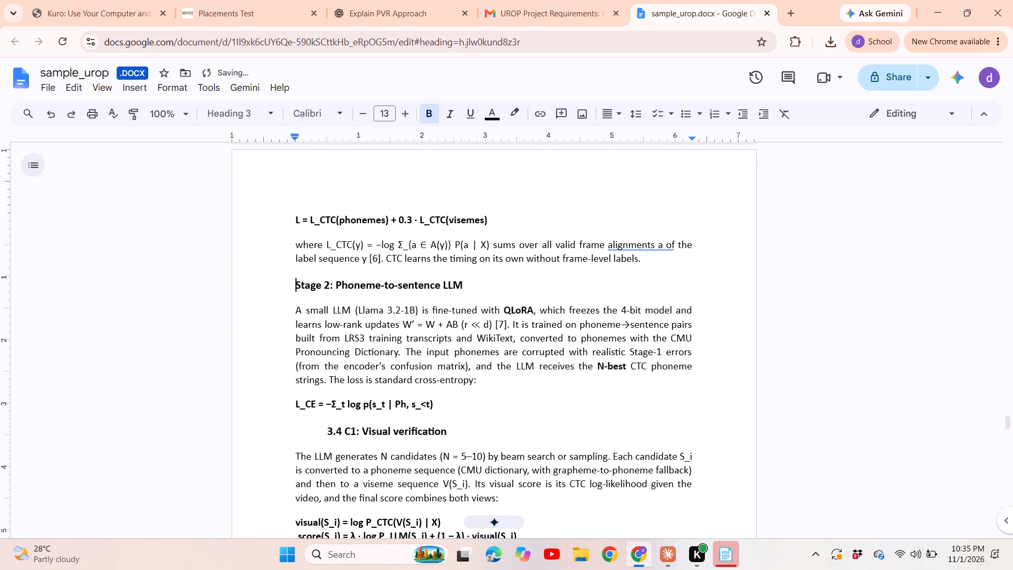
Remove the number "3.4" and the indent from the "C1: Visual verification" heading.
click(341, 434)
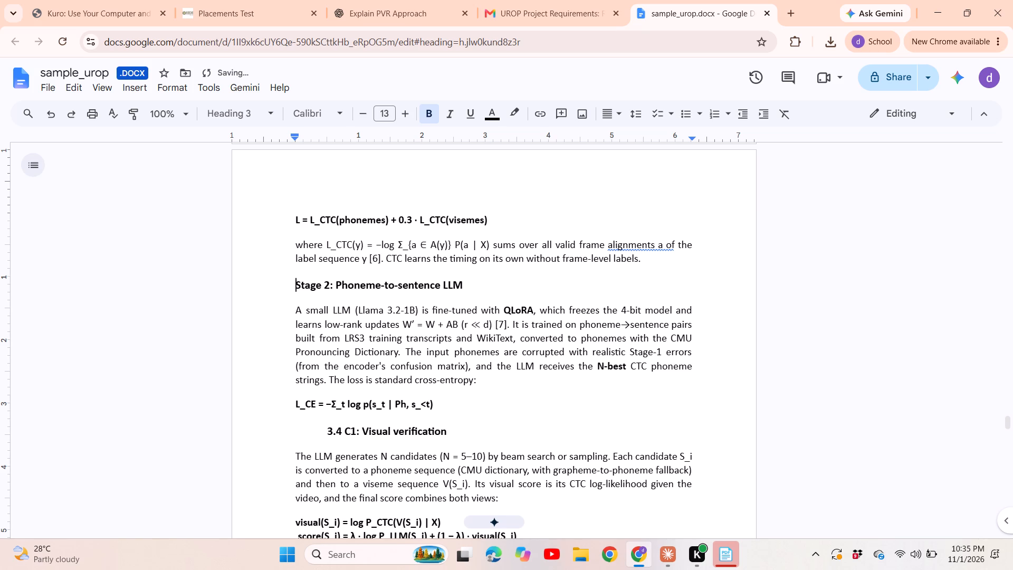
click(342, 434)
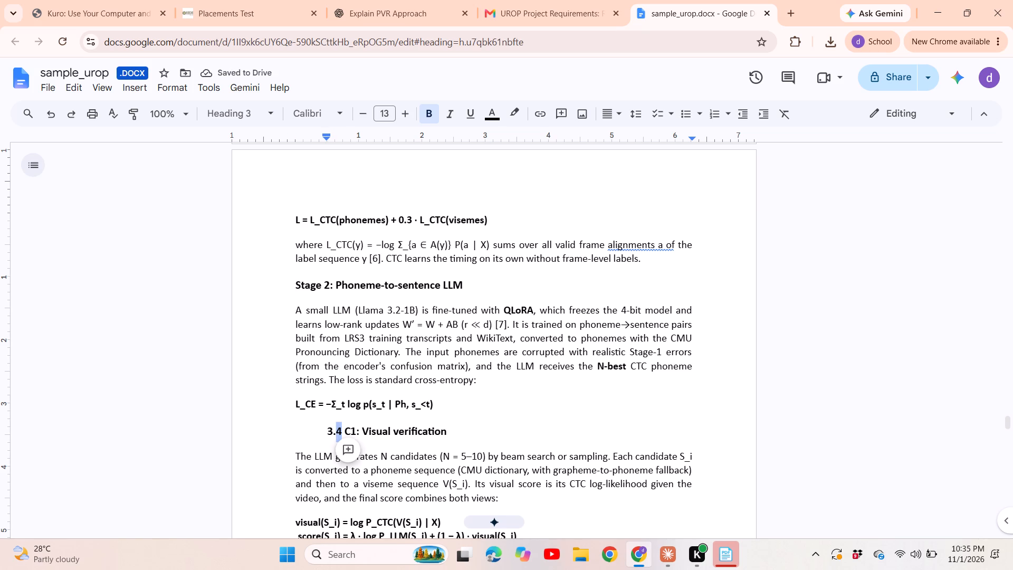
key(BackSpace)
key(BackSpace)
key(BackSpace)
key(BackSpace)
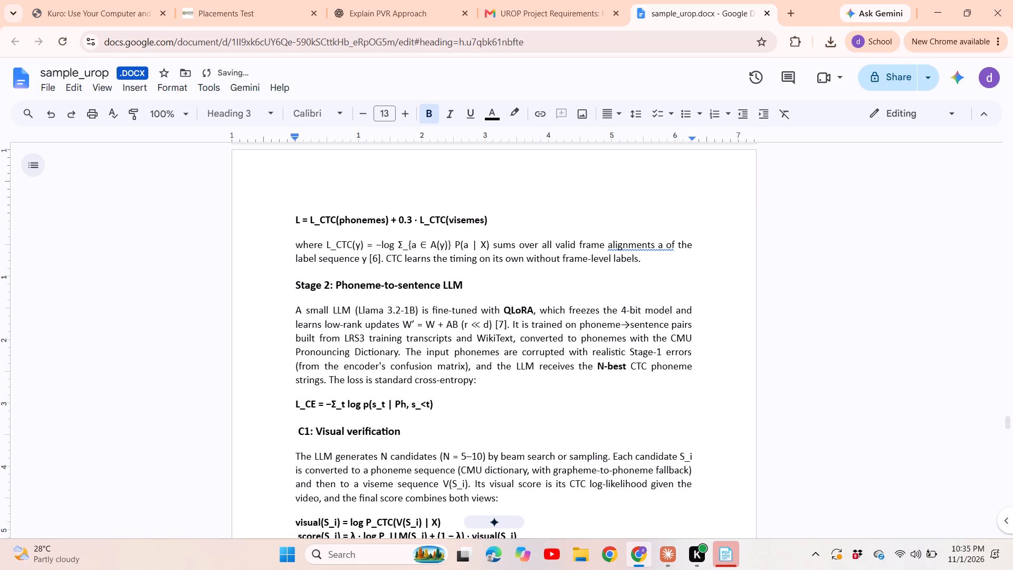
Remove the number "3.5", its trailing space and the indent from the "C2: Viseme-tolerant scoring" heading.
scroll(360, 496, down, 2)
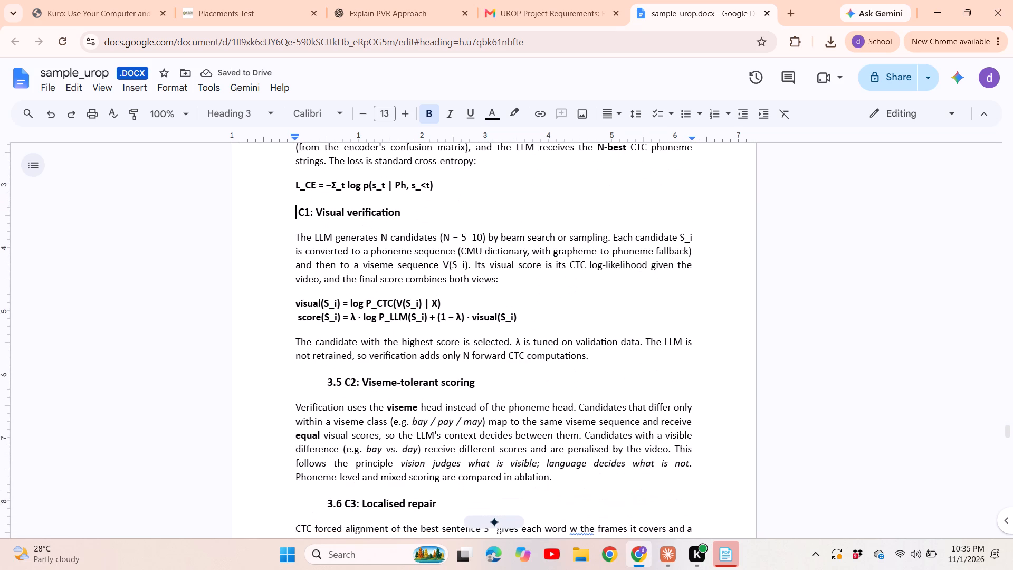
click(344, 386)
key(BackSpace)
key(BackSpace)
key(BackSpace)
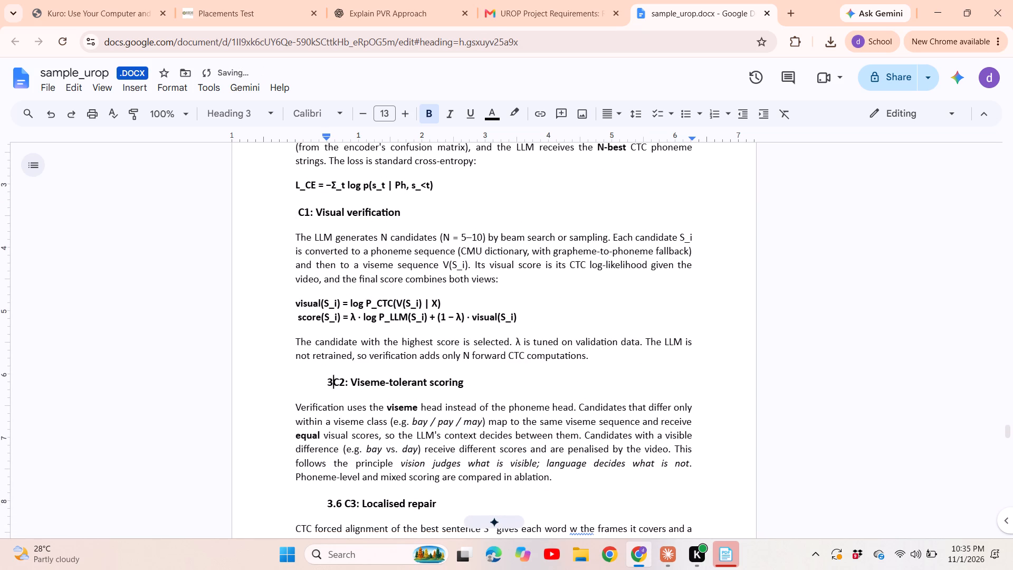
key(BackSpace)
key(BackSpace)
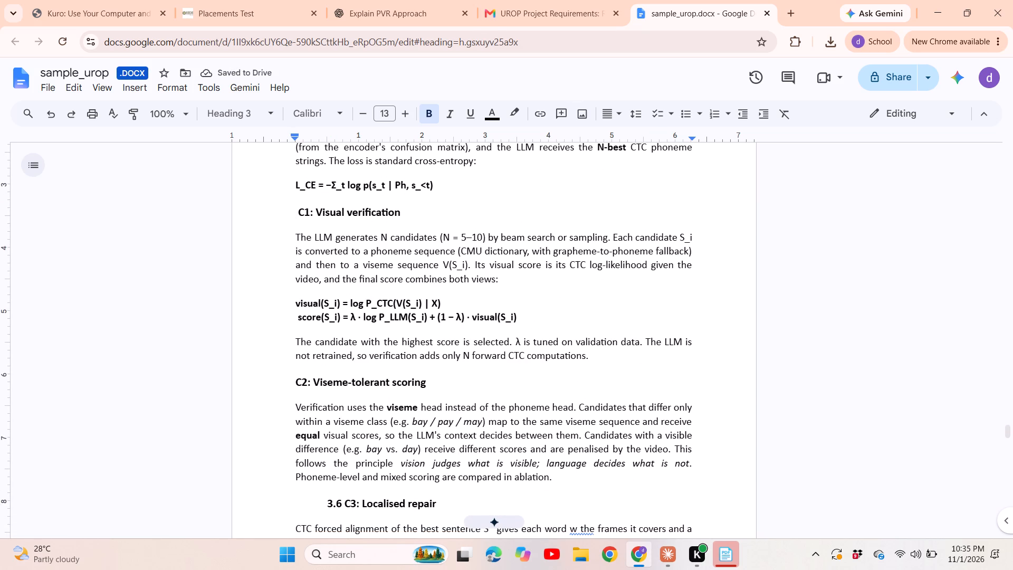
Review Table 1 of visual-only methods, the second copy of the table below it, and the pages leading into section 3.
scroll(620, 291, up, 11)
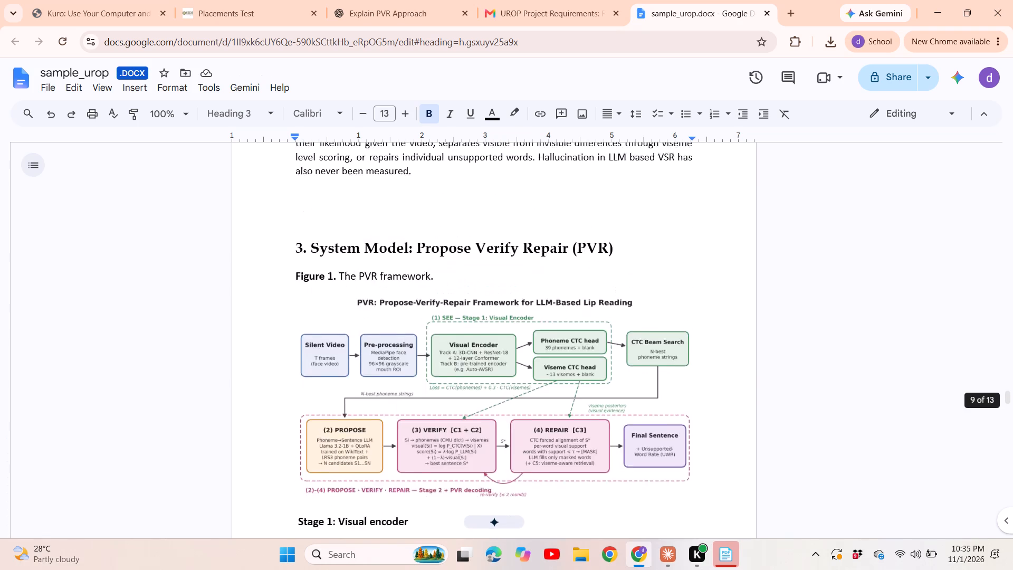
scroll(620, 291, up, 15)
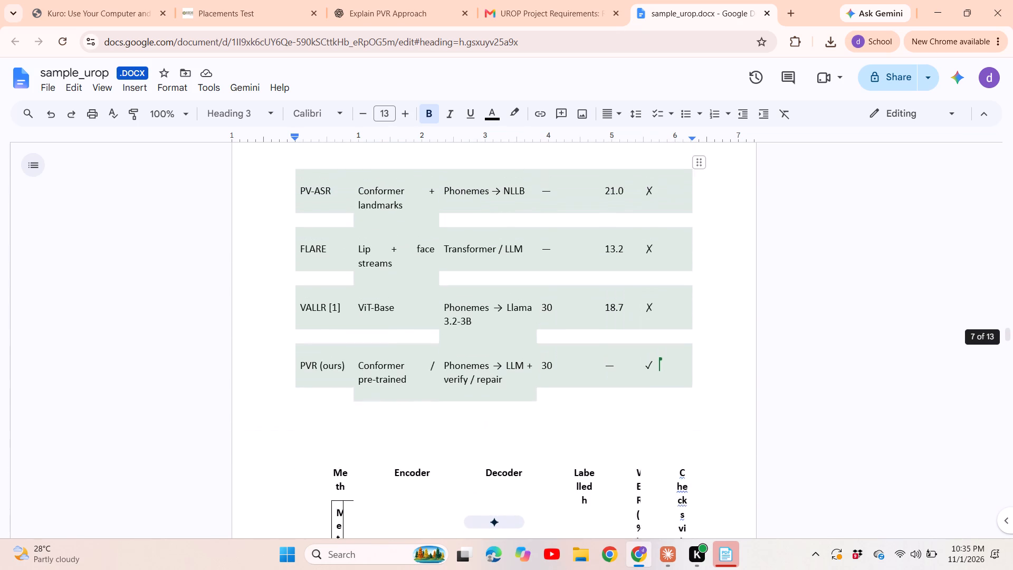
scroll(620, 291, up, 5)
scroll(620, 291, down, 1)
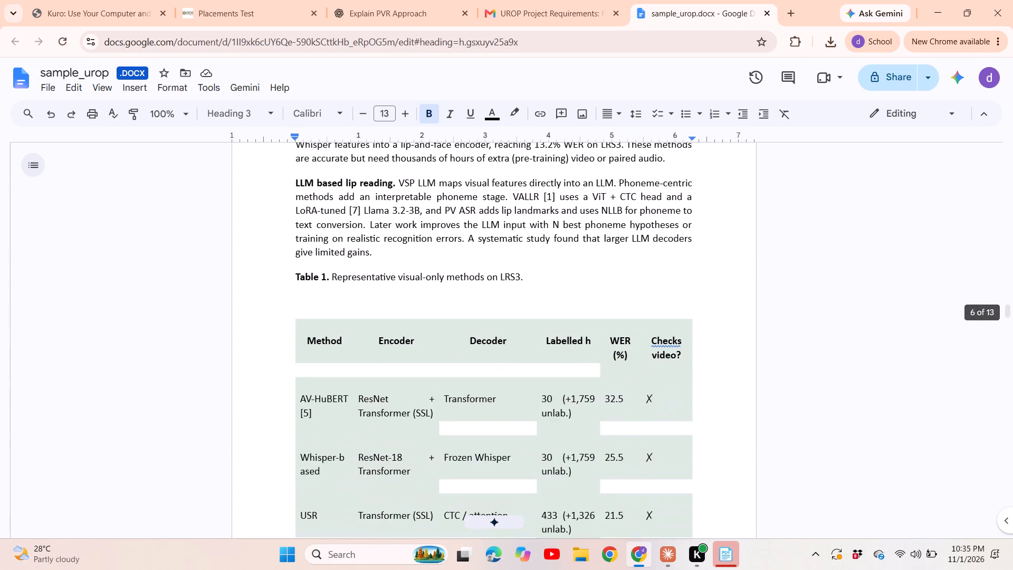
scroll(620, 291, down, 1)
click(719, 379)
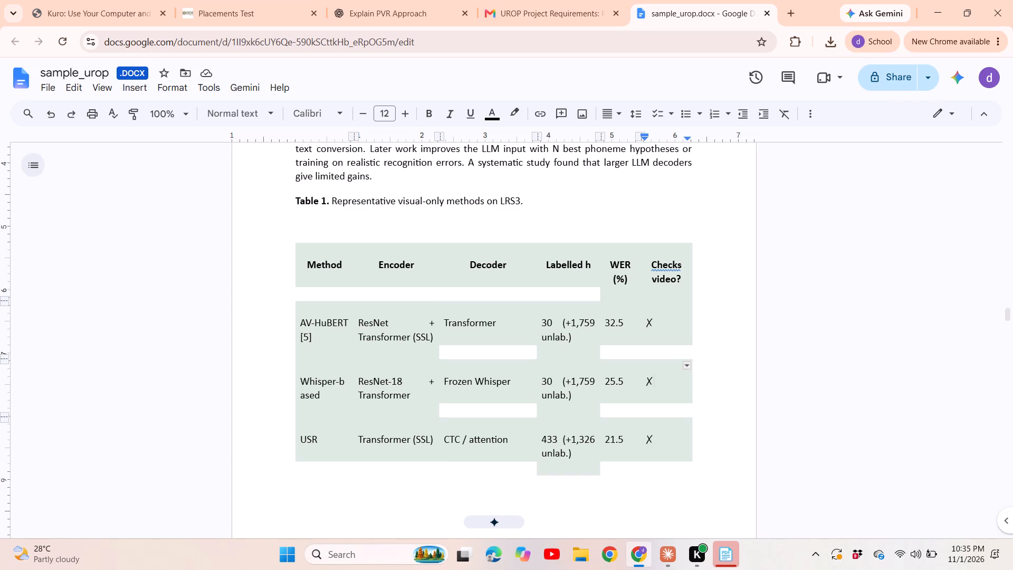
scroll(528, 376, down, 4)
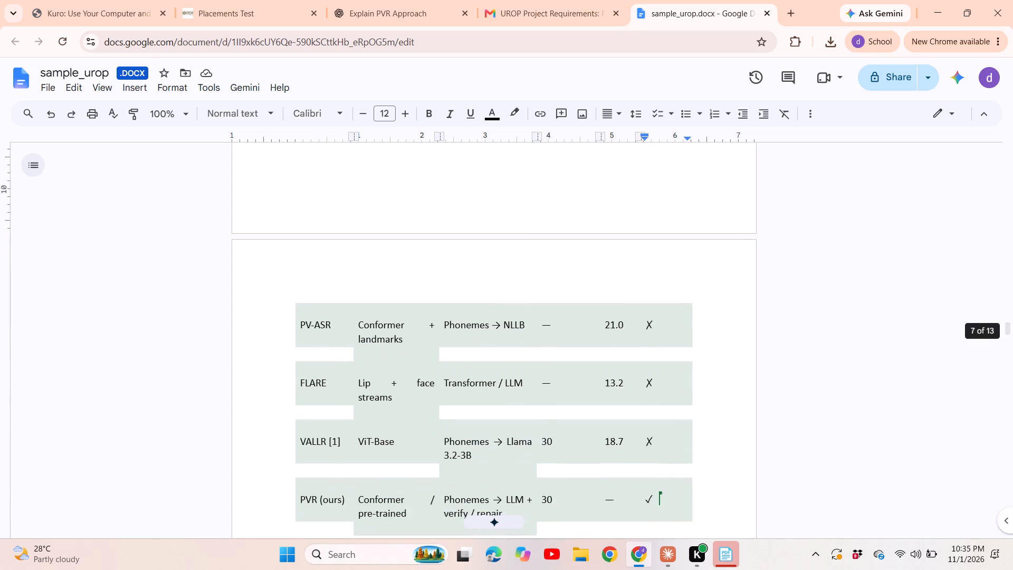
scroll(528, 376, down, 2)
scroll(593, 452, down, 5)
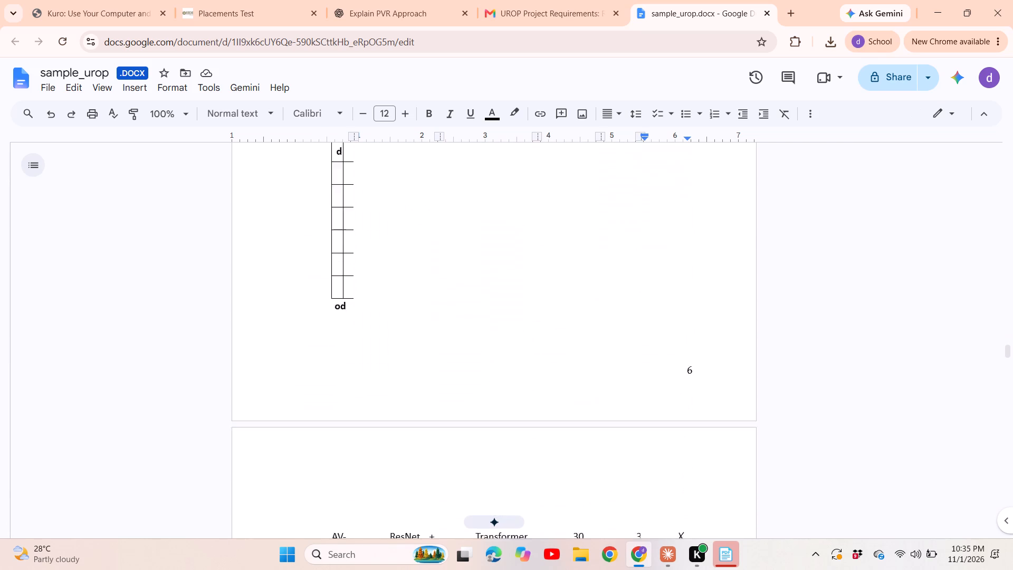
scroll(593, 452, down, 16)
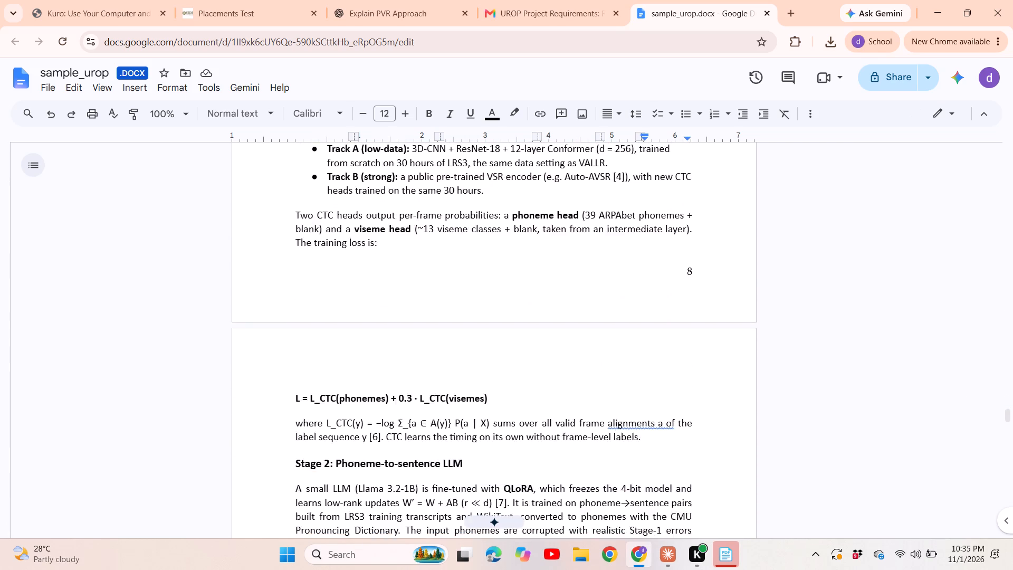
scroll(593, 452, down, 6)
scroll(593, 452, up, 15)
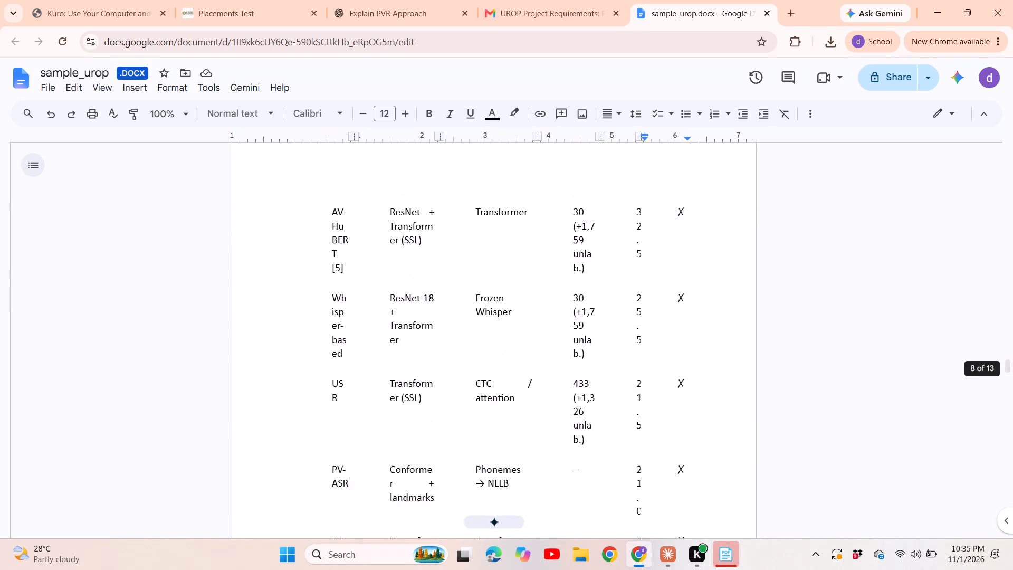
scroll(593, 452, up, 6)
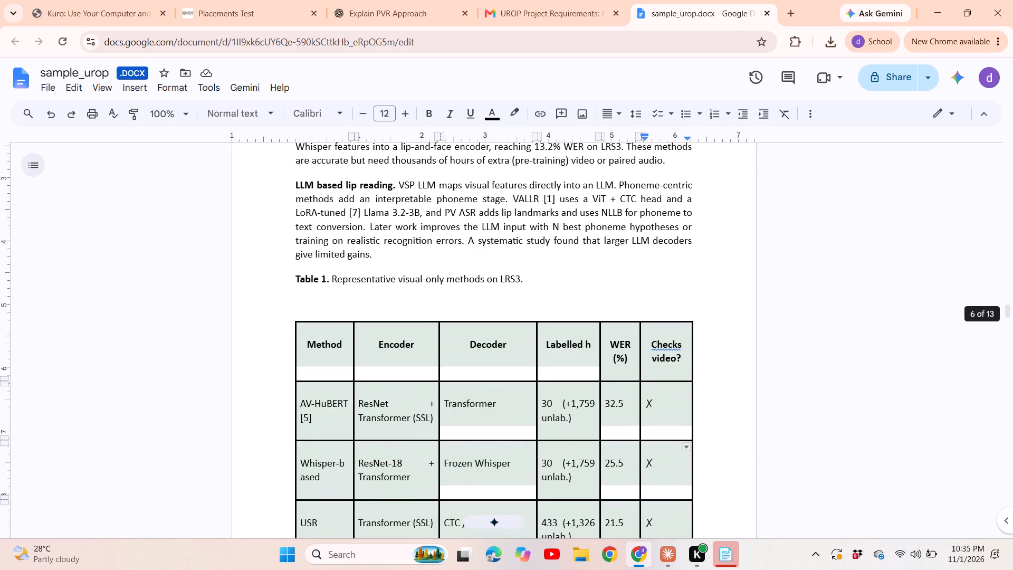
scroll(593, 452, up, 1)
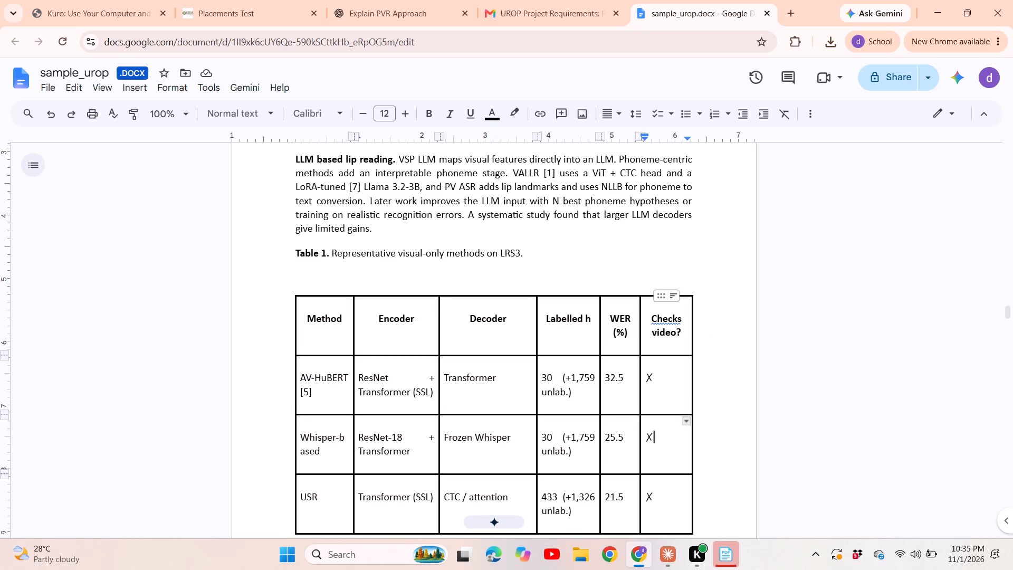
click(589, 320)
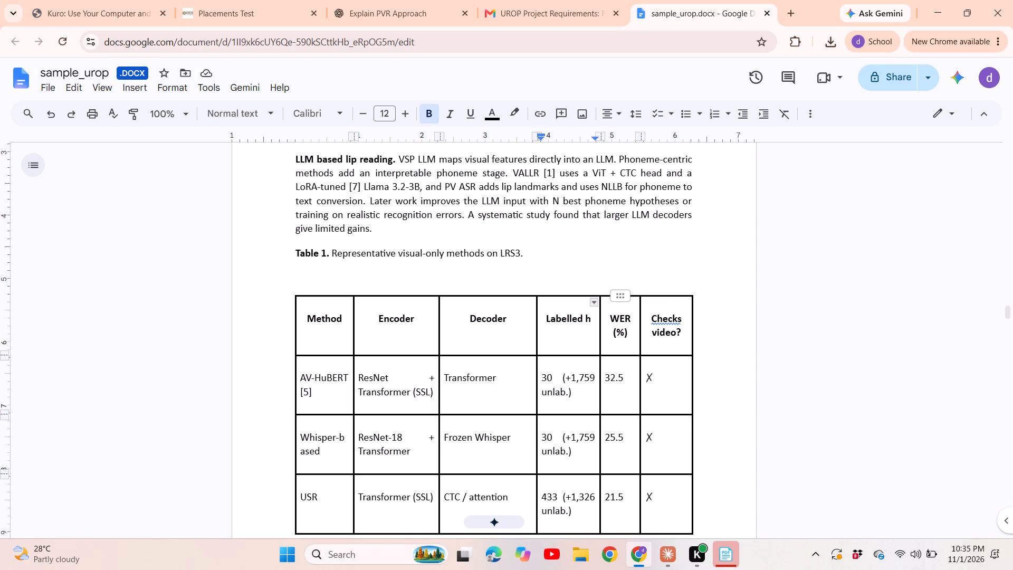
Remove the number "3.6", its trailing space and the indent from the "C3: Localised repair" heading.
scroll(693, 399, down, 7)
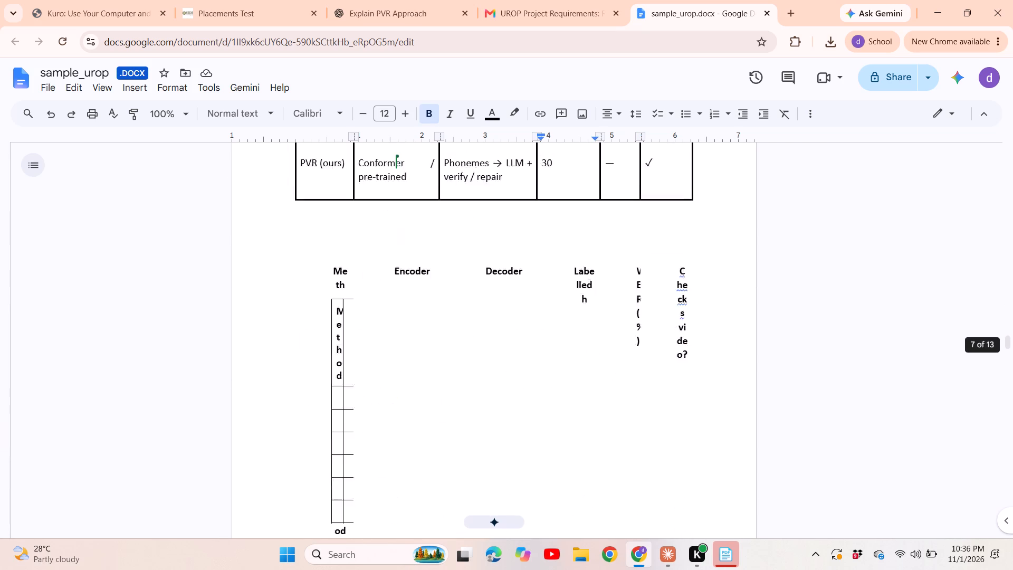
scroll(693, 399, down, 20)
scroll(693, 399, down, 1)
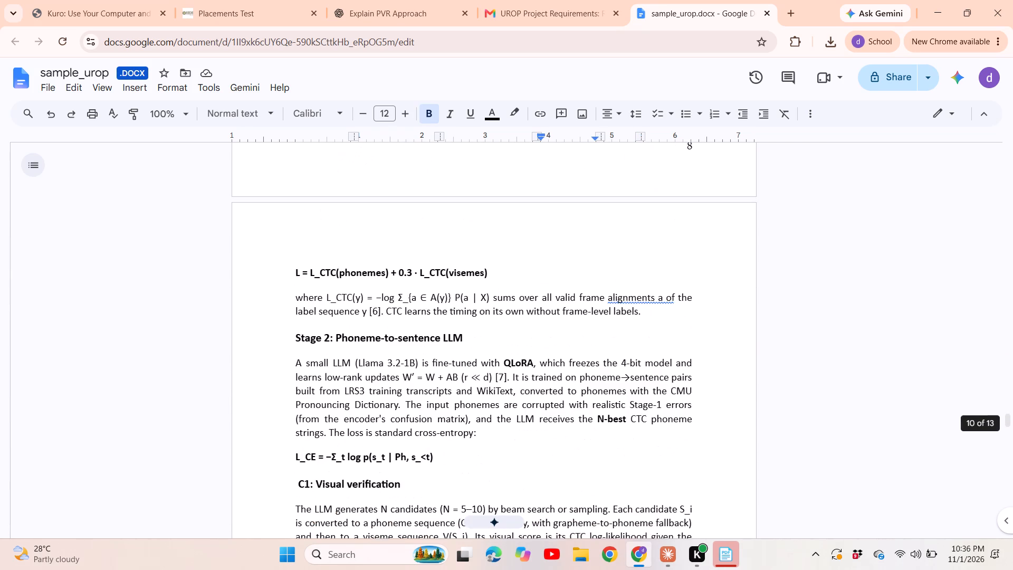
scroll(693, 399, down, 2)
scroll(693, 399, up, 3)
scroll(693, 399, down, 2)
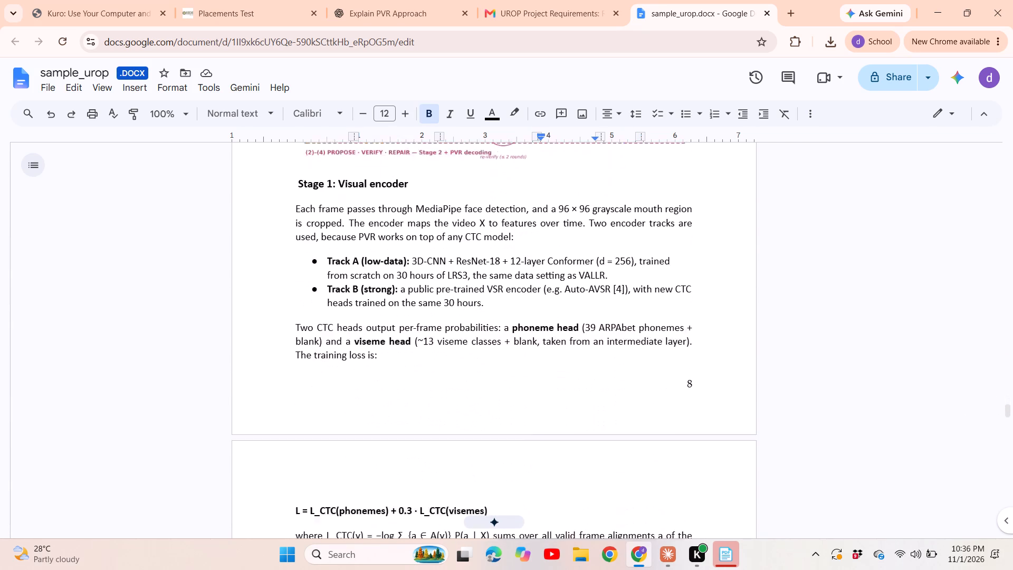
scroll(693, 399, down, 4)
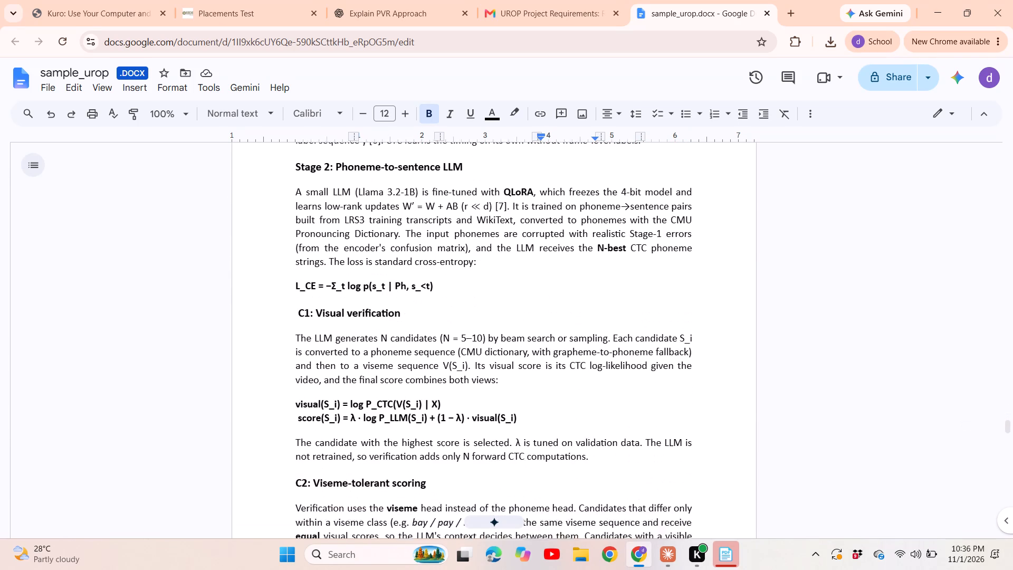
scroll(693, 399, down, 1)
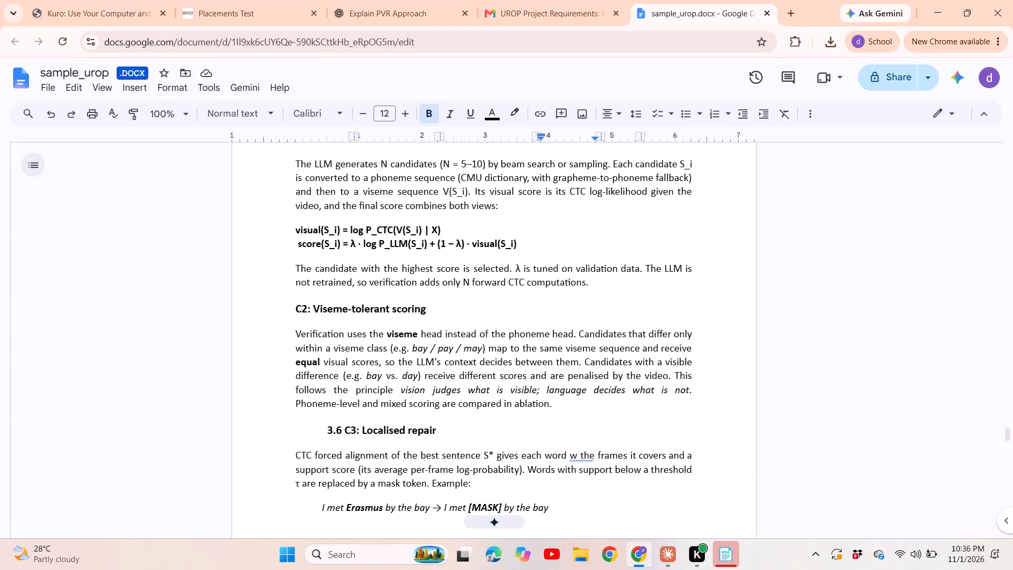
click(345, 430)
key(BackSpace)
key(BackSpace)
key(BackSpace)
key(BackSpace)
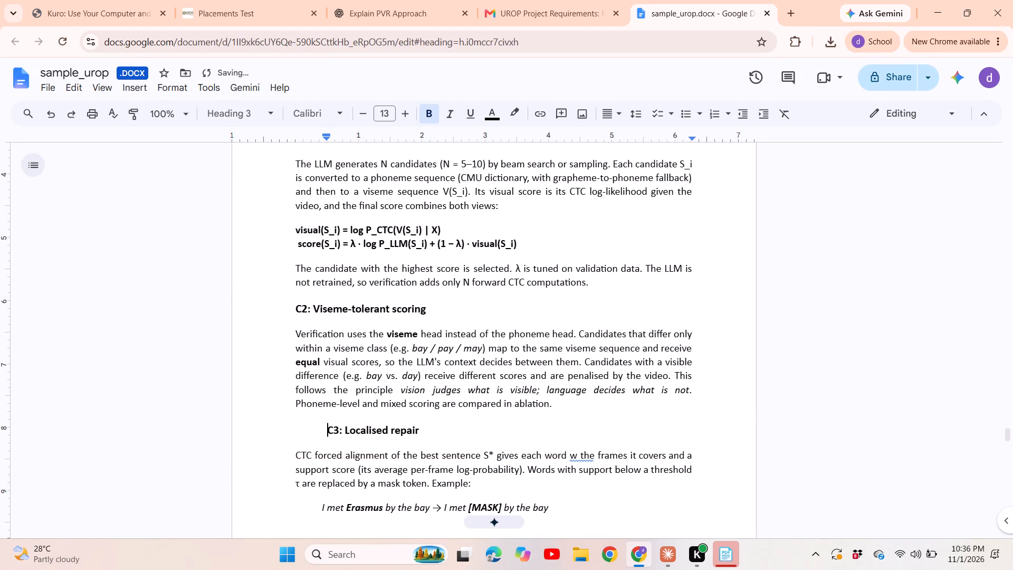
key(BackSpace)
Split "Example:" off the C3 paragraph and move it with blank lines to the top of the next page.
scroll(348, 489, down, 1)
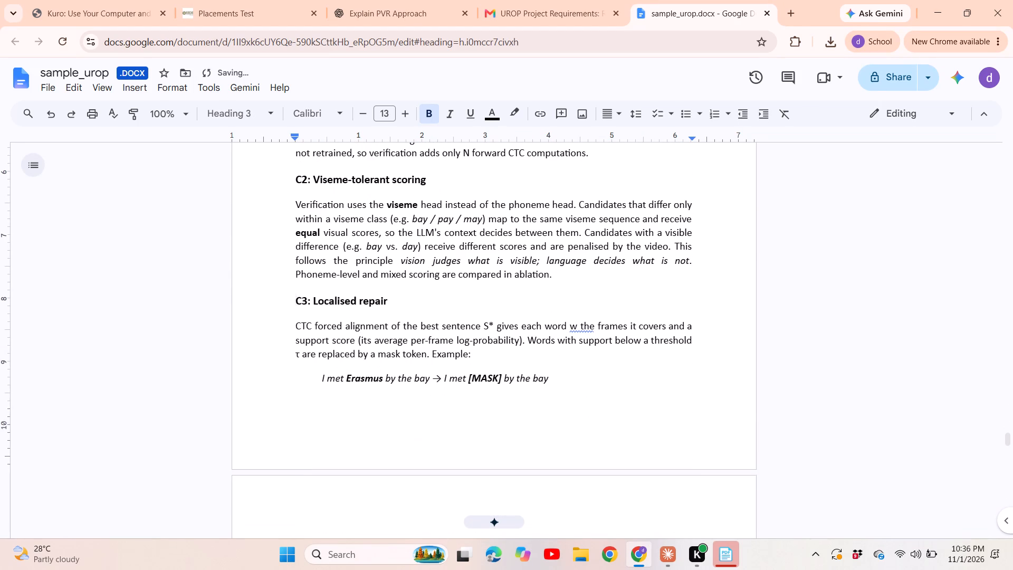
scroll(348, 489, down, 1)
click(431, 324)
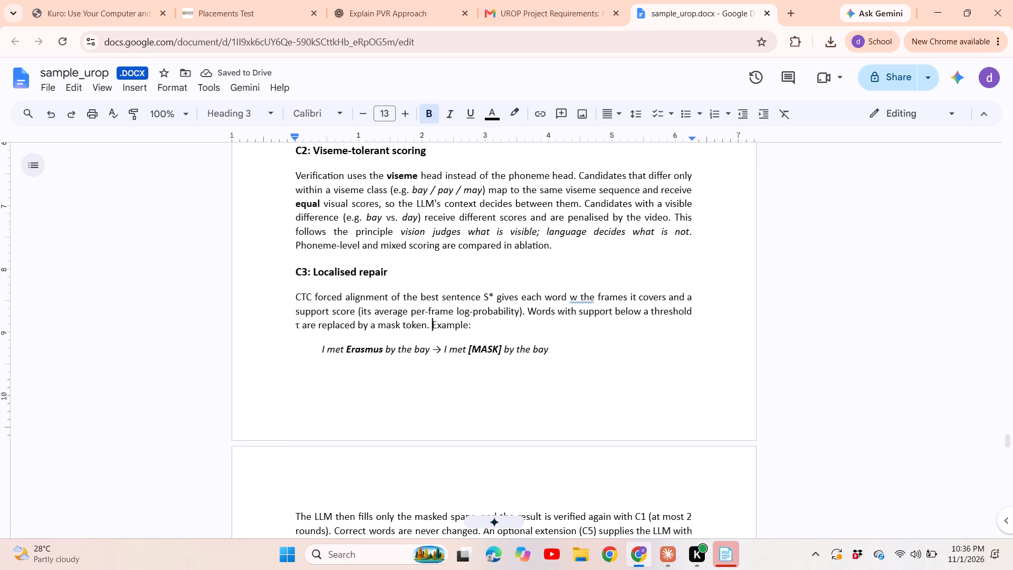
key(Return)
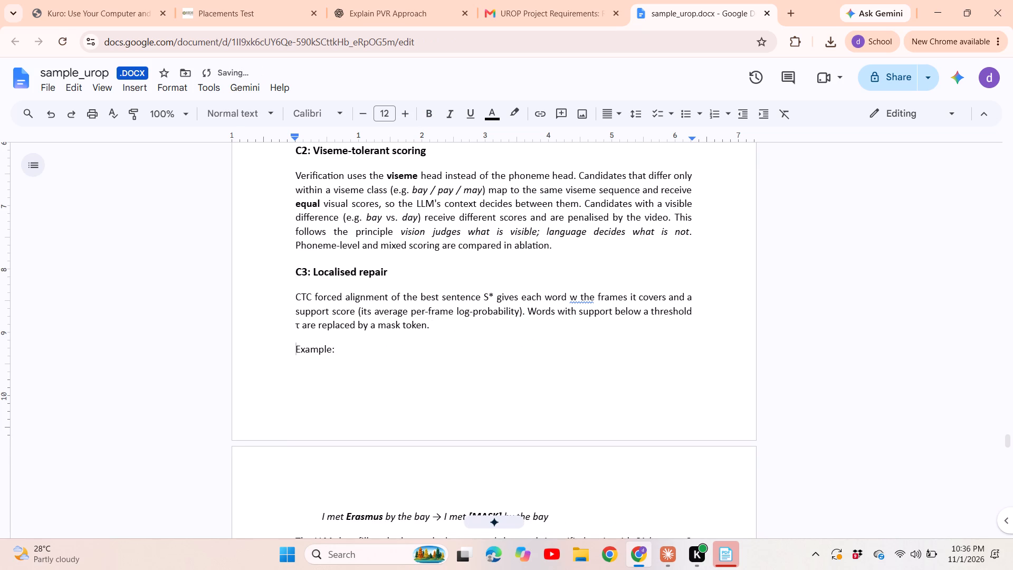
key(Return)
Remove the indent from the "3.7 Unsupported-word rate" heading.
scroll(371, 410, down, 2)
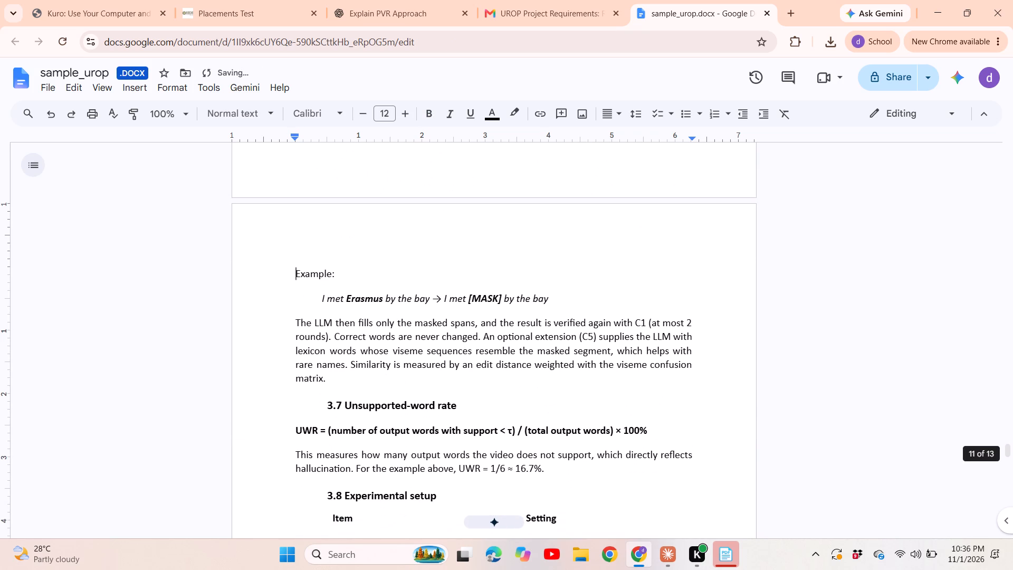
scroll(371, 410, down, 1)
click(328, 404)
key(BackSpace)
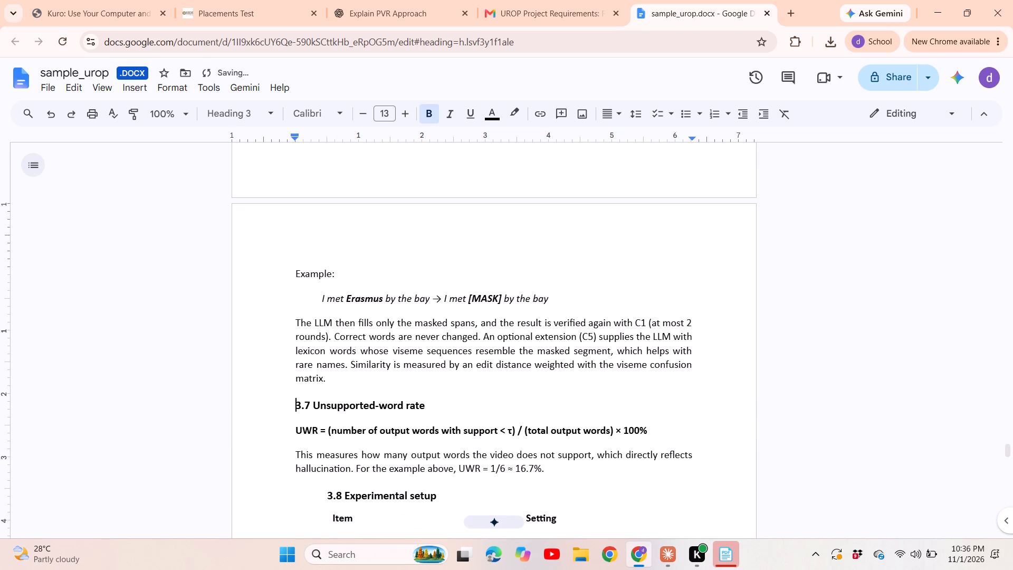
Push the "References" heading onto the following page by inserting six blank lines above it.
scroll(350, 444, down, 4)
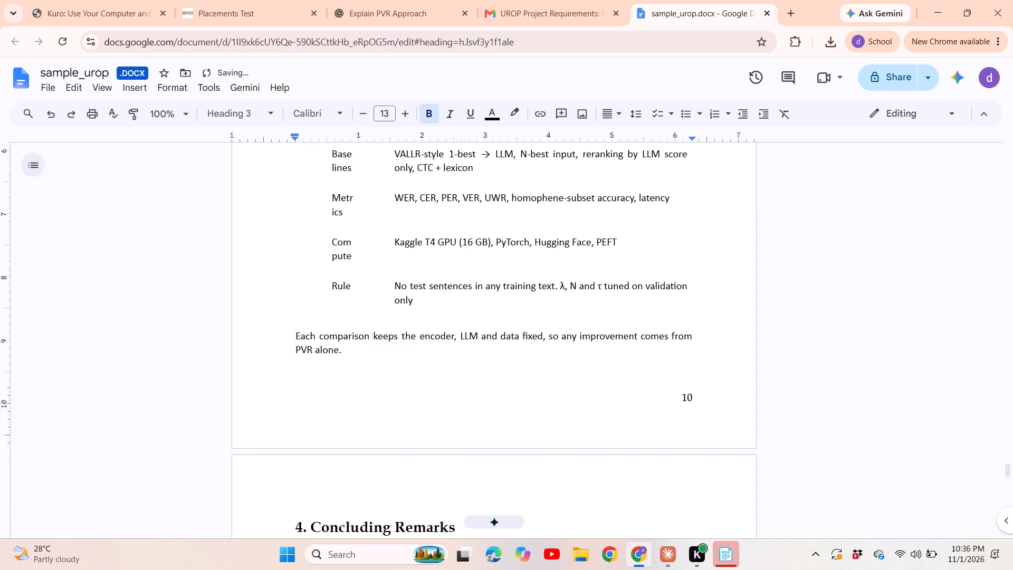
scroll(350, 444, down, 5)
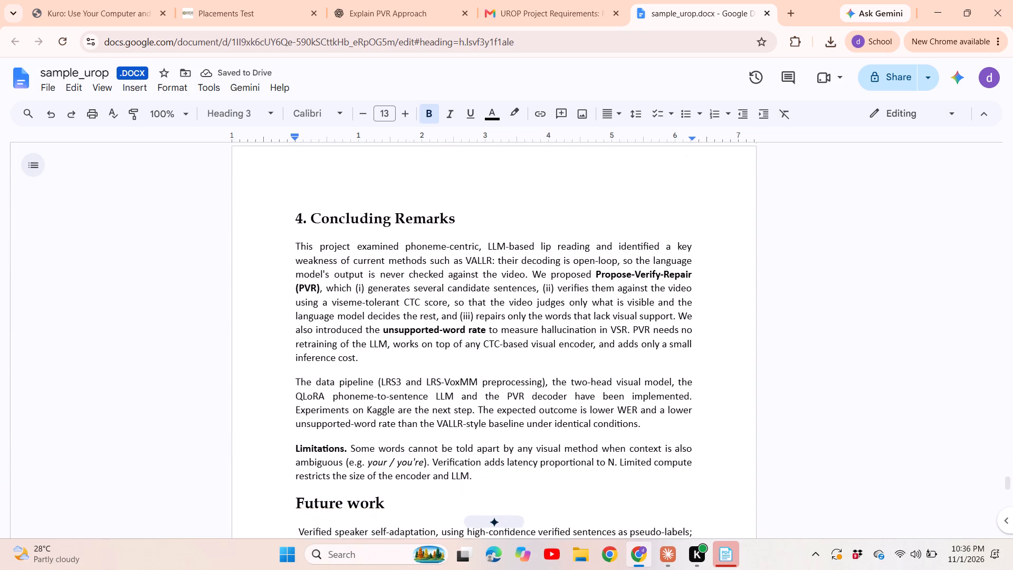
scroll(350, 444, down, 4)
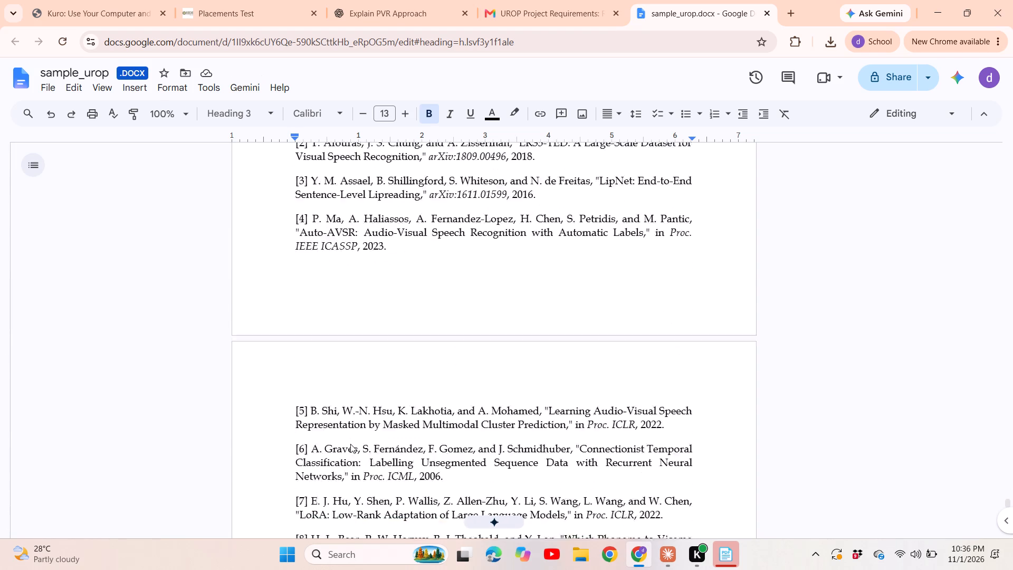
scroll(350, 444, down, 1)
scroll(350, 444, up, 3)
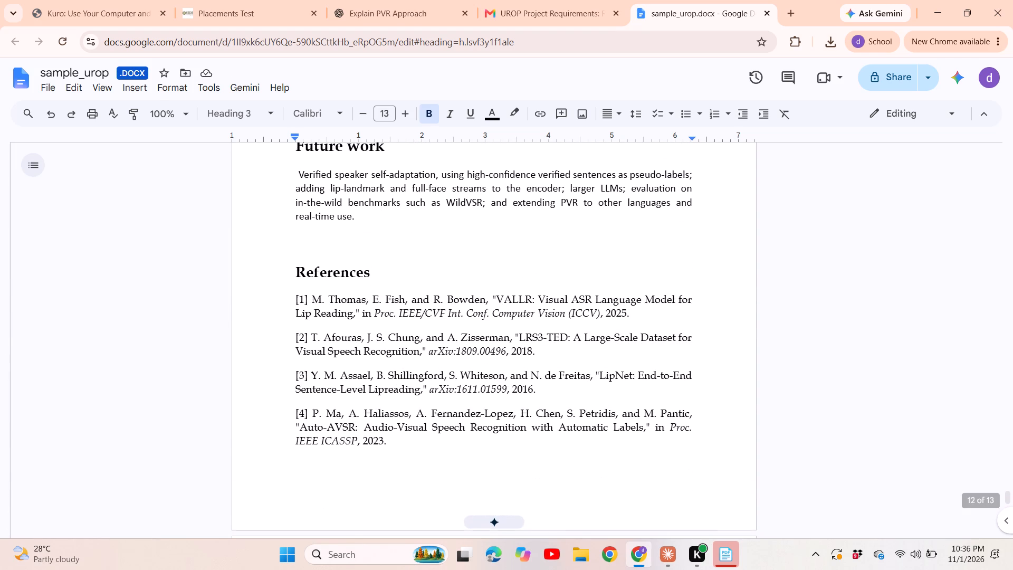
click(293, 265)
key(Return)
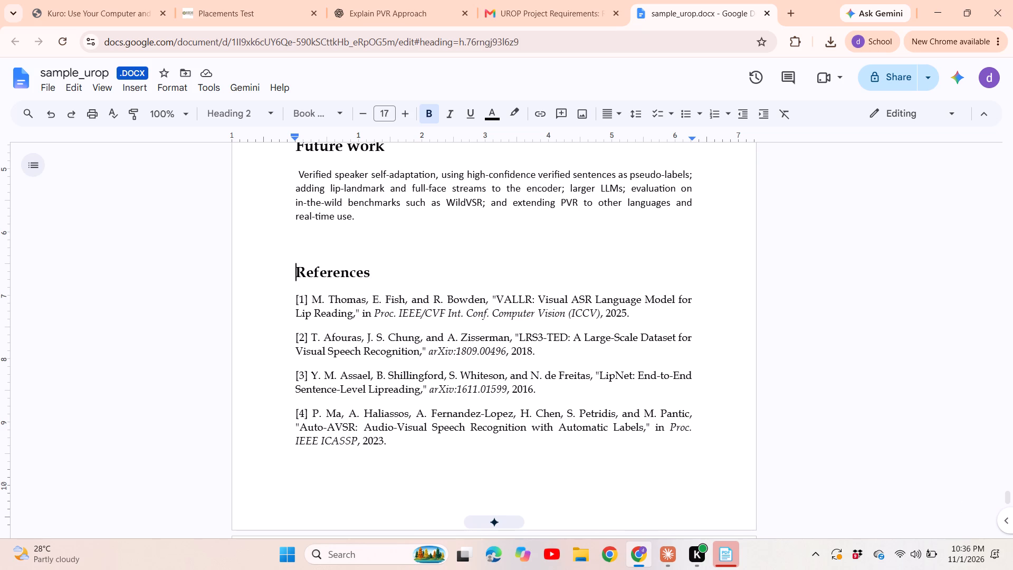
key(Return)
key(Return)
key(Return)
key(Return)
key(Return)
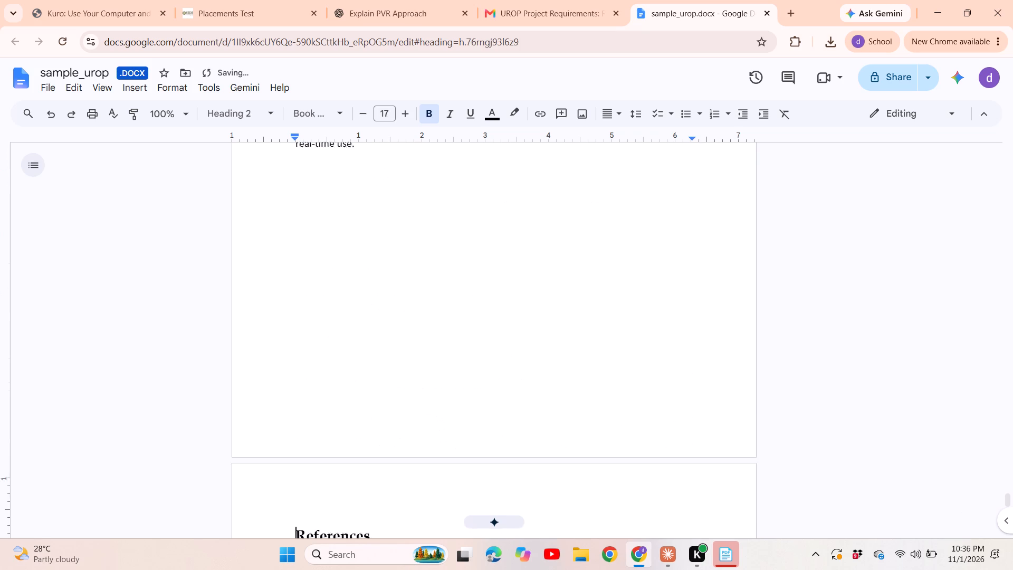
Insert three blank lines between the Limitations paragraph and the "Future work" heading.
scroll(293, 265, up, 2)
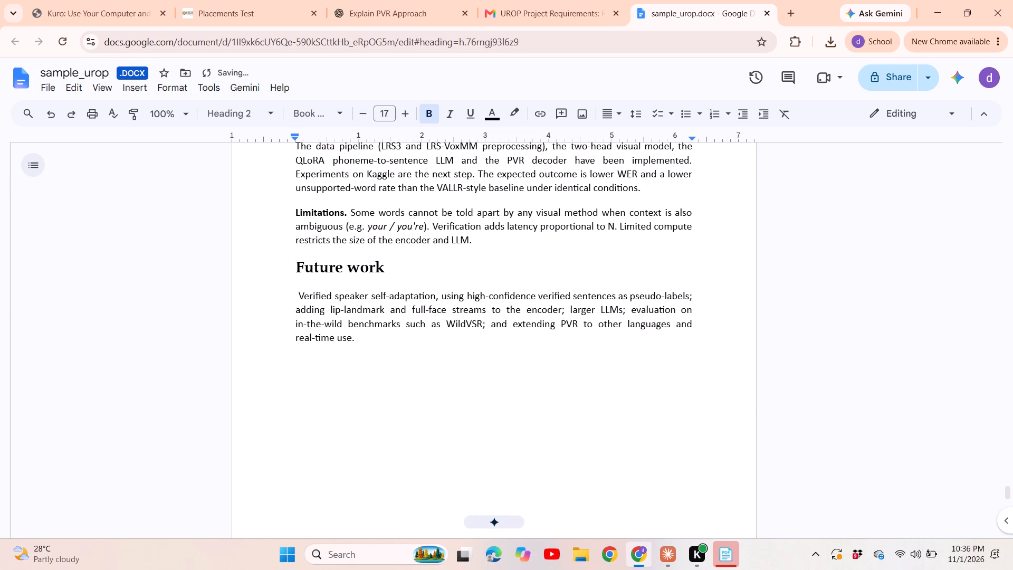
click(296, 264)
key(Return)
key(Return)
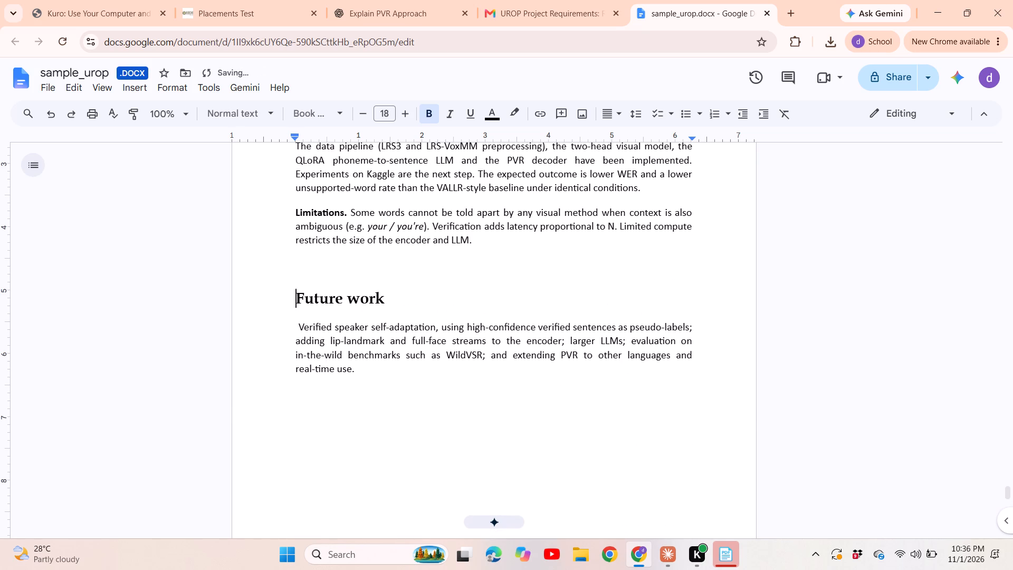
key(Return)
Adjust the blank lines above "References", deleting four and adding one, so the heading starts at the top of its page.
scroll(364, 260, down, 1)
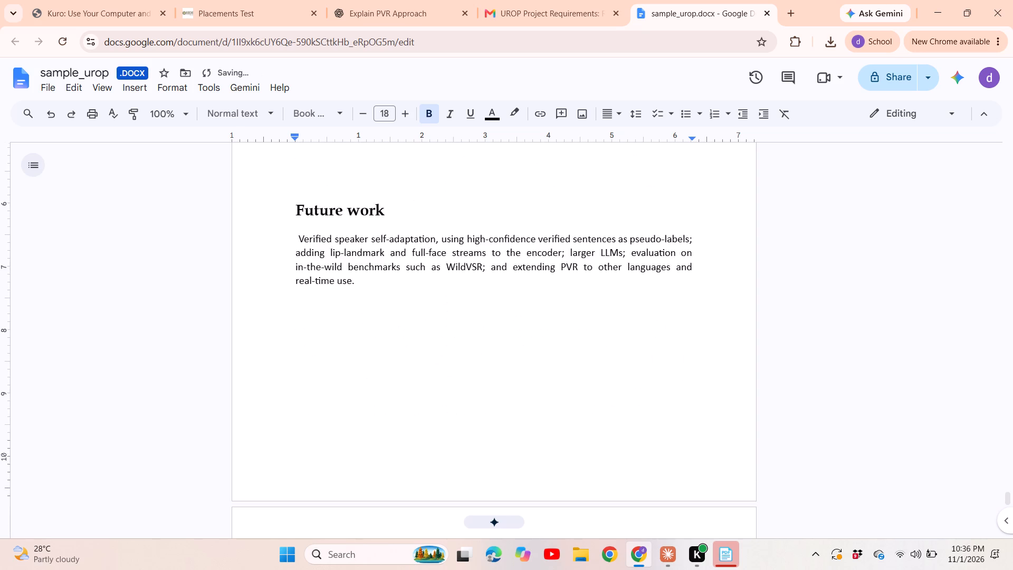
scroll(364, 260, down, 3)
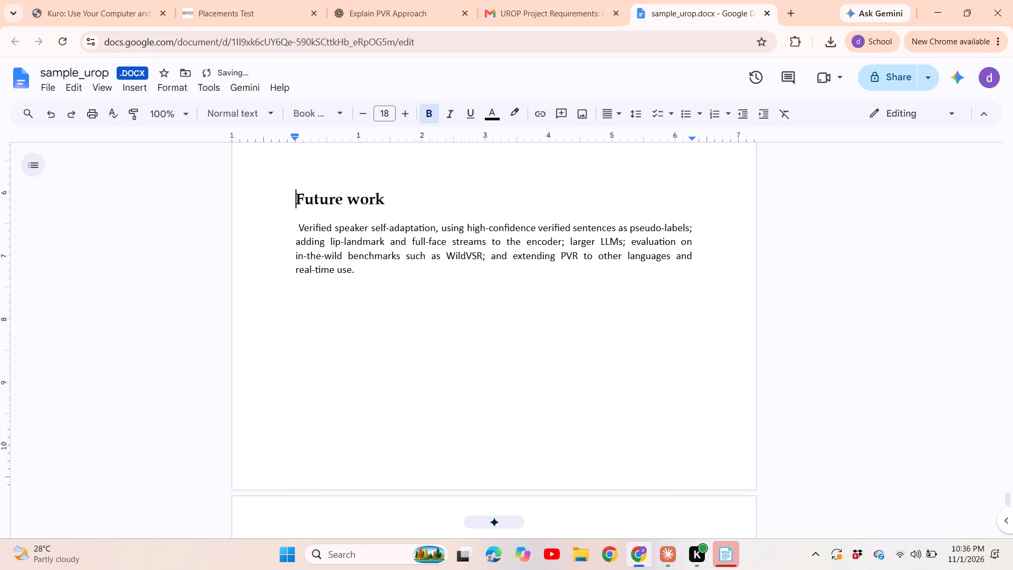
scroll(351, 410, down, 3)
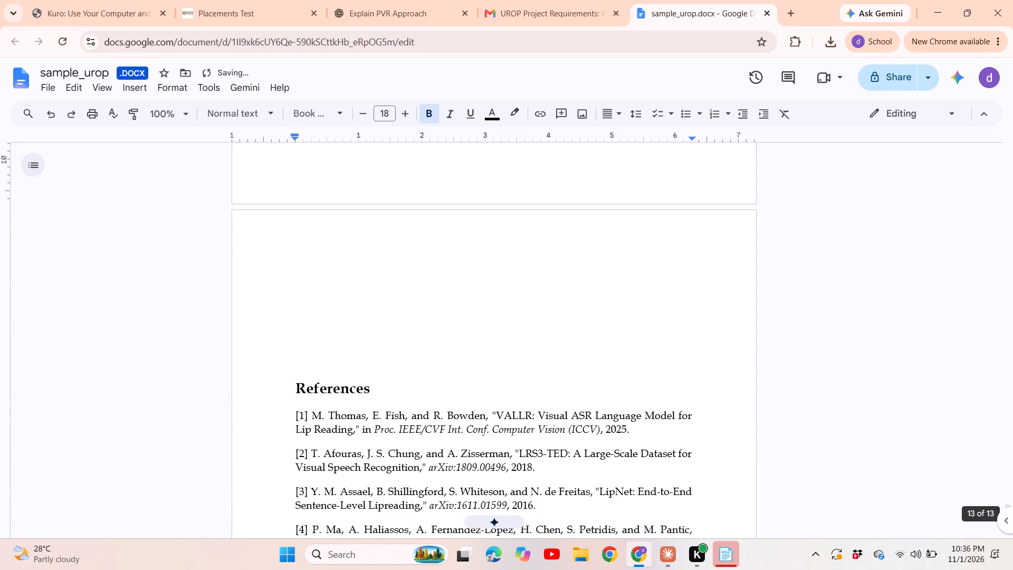
click(295, 388)
key(BackSpace)
key(BackSpace)
key(BackSpace)
key(BackSpace)
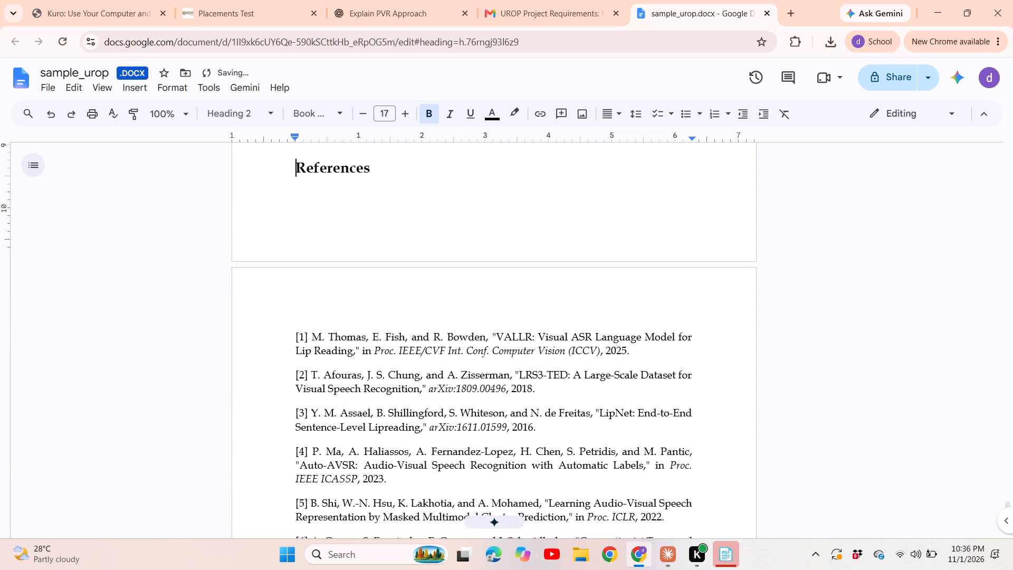
key(Return)
Number the "Future work" heading as "5." and delete one blank line above it.
scroll(486, 274, up, 2)
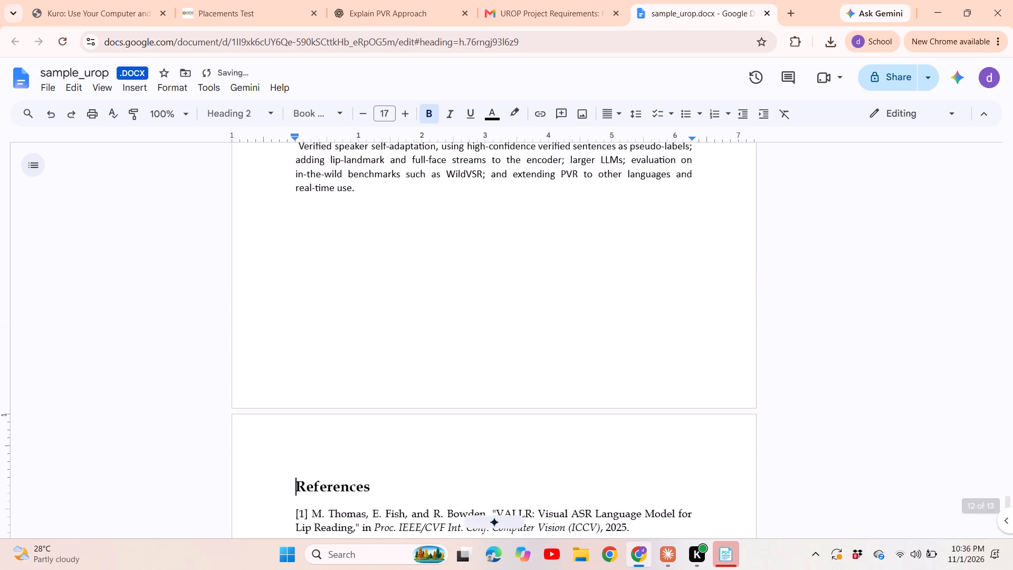
scroll(486, 274, up, 4)
scroll(486, 274, down, 1)
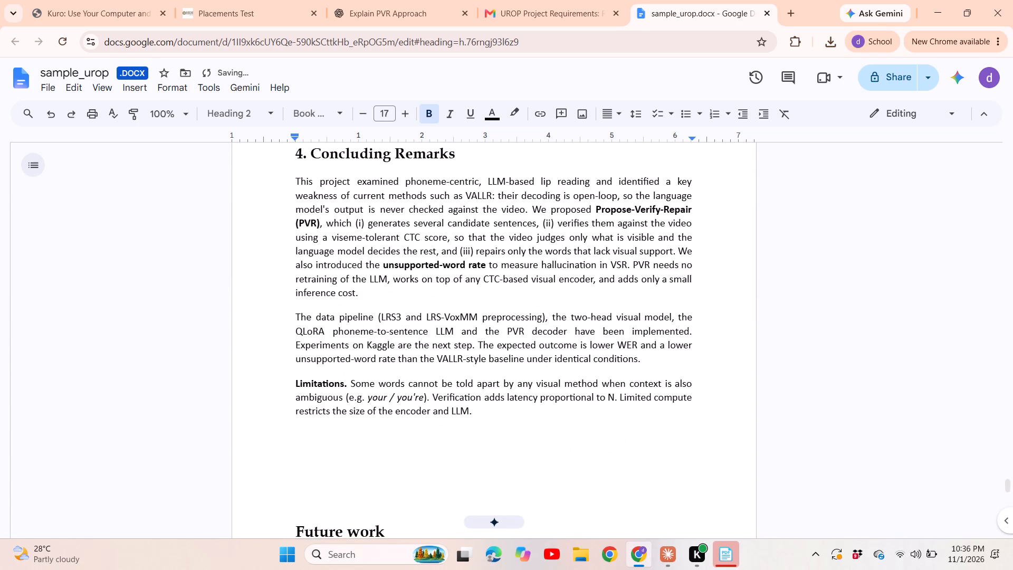
scroll(486, 274, down, 1)
click(297, 393)
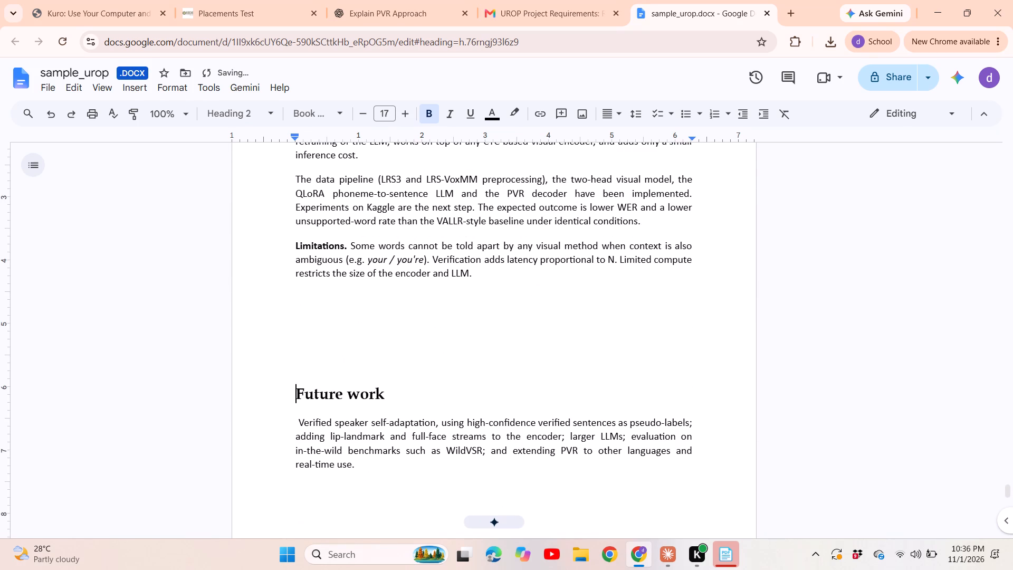
text(5.)
key(Left)
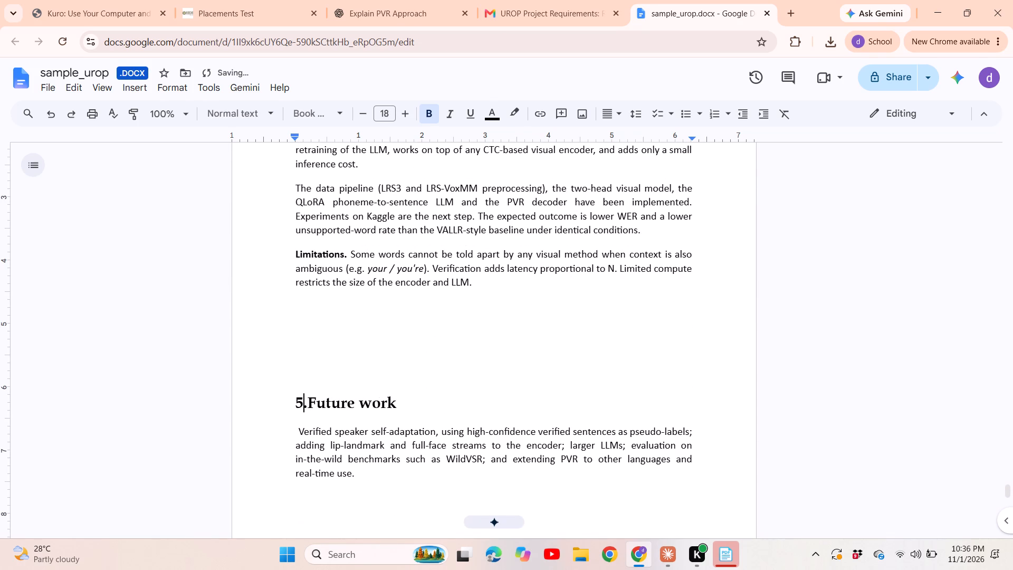
key(Left)
key(BackSpace)
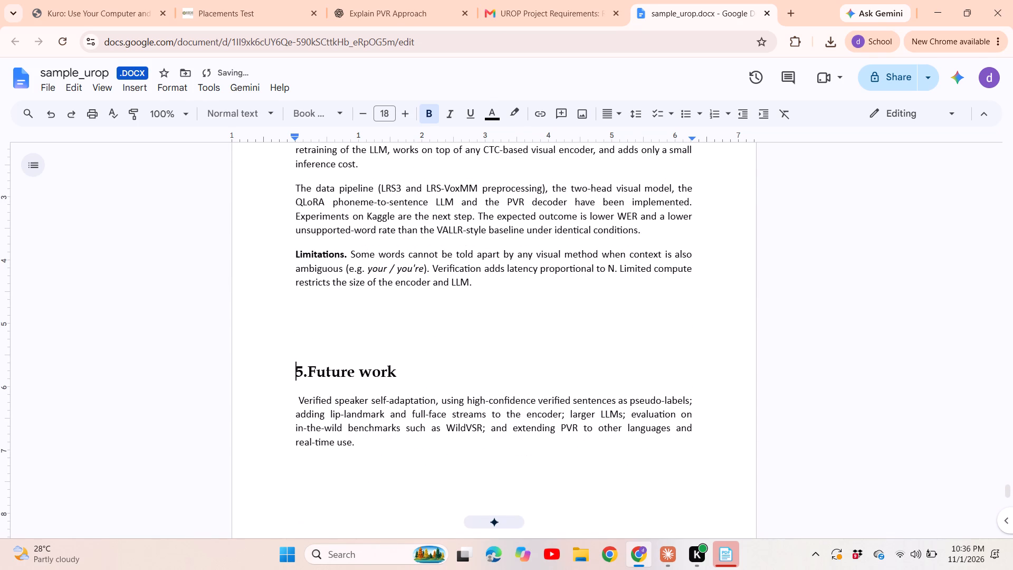
Review the document from the cover page through the acknowledgements to the end of the table of contents.
scroll(433, 335, up, 11)
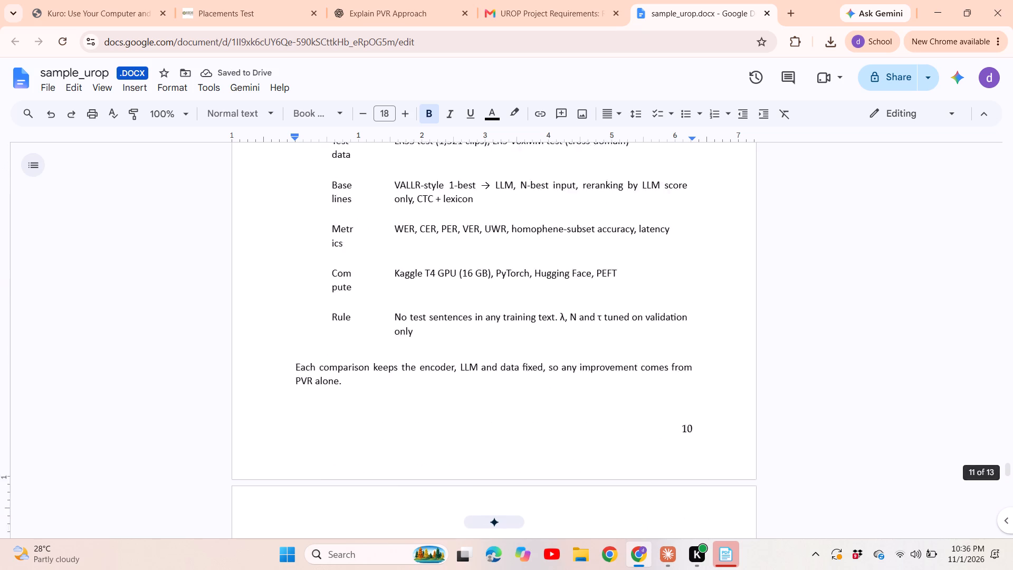
scroll(433, 335, up, 19)
scroll(433, 335, up, 17)
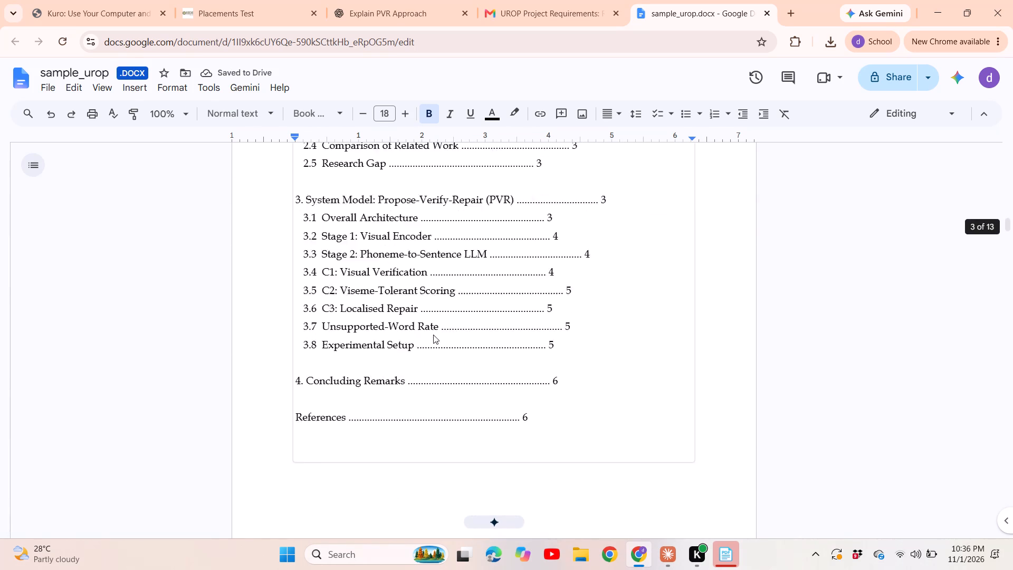
scroll(433, 335, up, 6)
scroll(433, 335, down, 3)
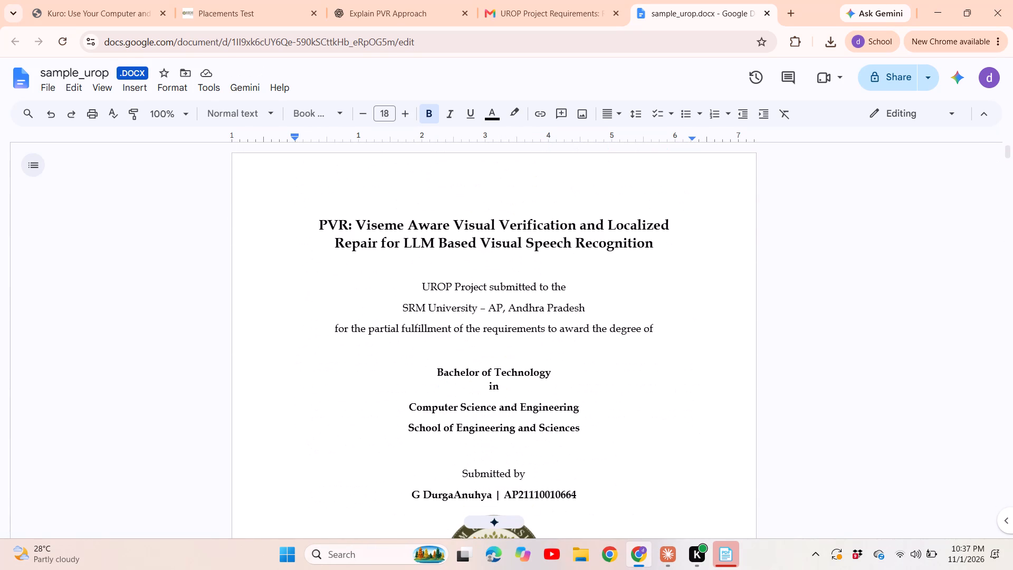
scroll(500, 464, down, 5)
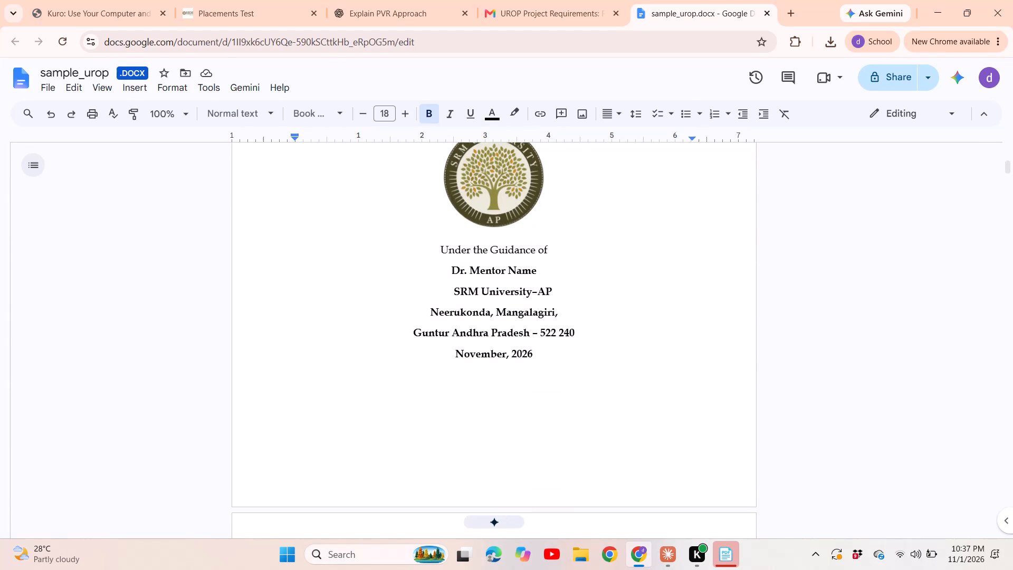
scroll(500, 464, down, 6)
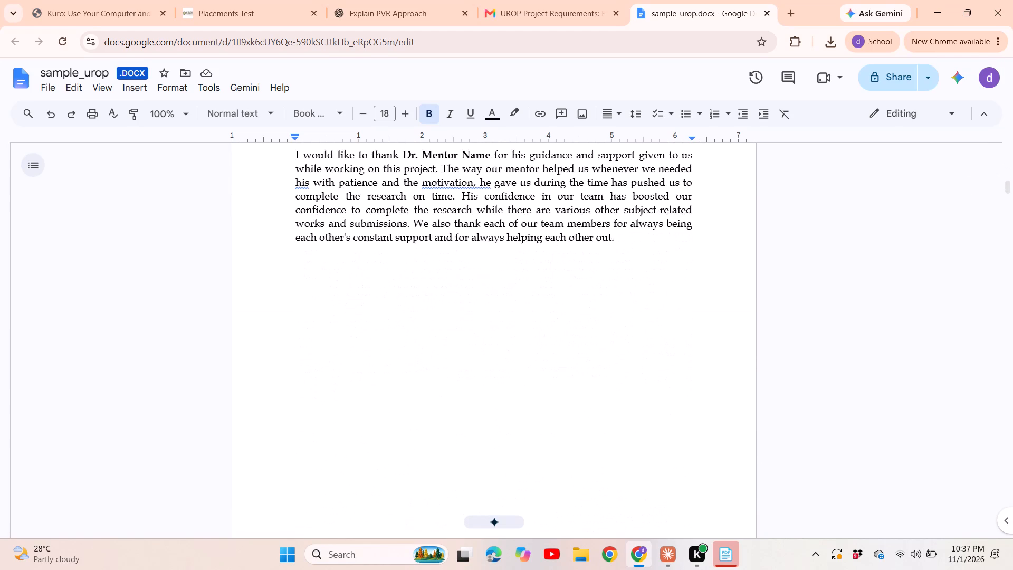
scroll(500, 464, down, 5)
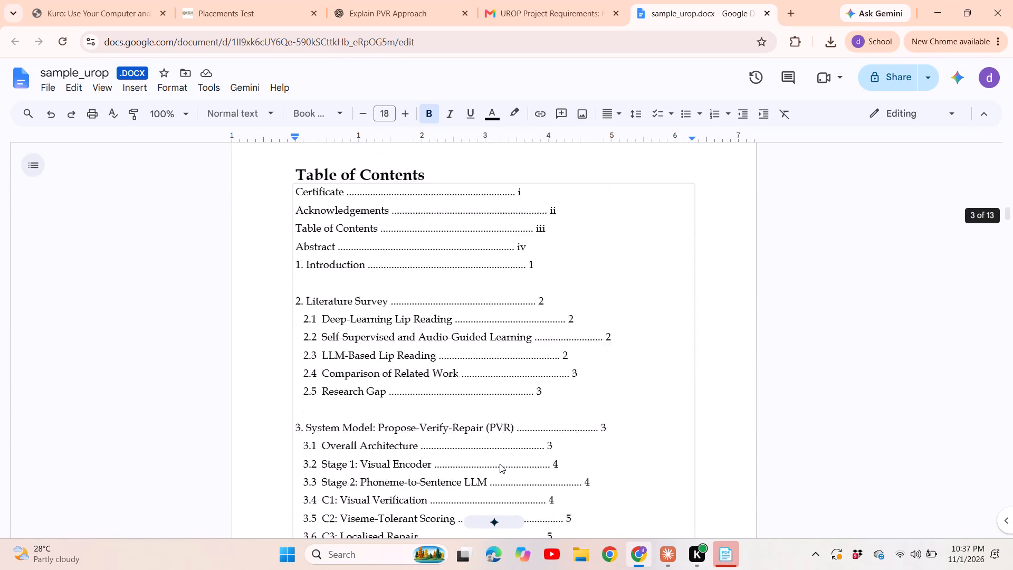
scroll(500, 464, down, 4)
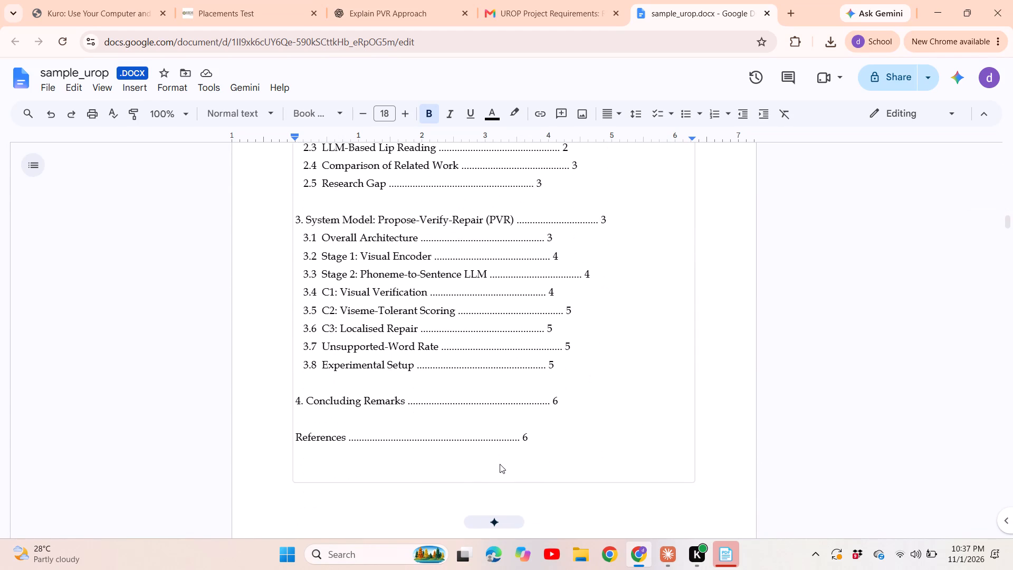
Review the document from the end of the table of contents through the abstract to Table 1 in the Literature Survey.
scroll(500, 464, down, 3)
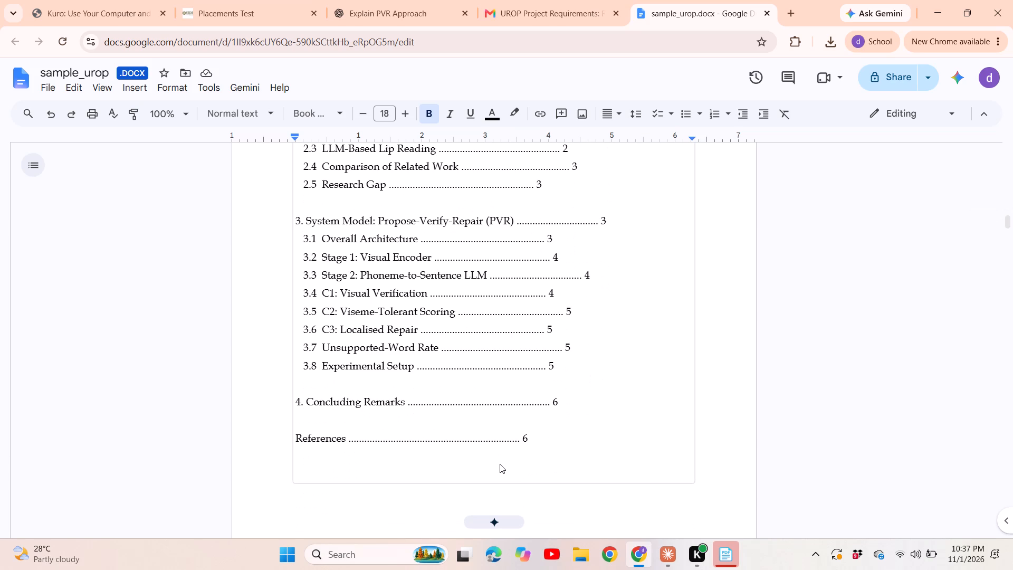
scroll(500, 464, down, 2)
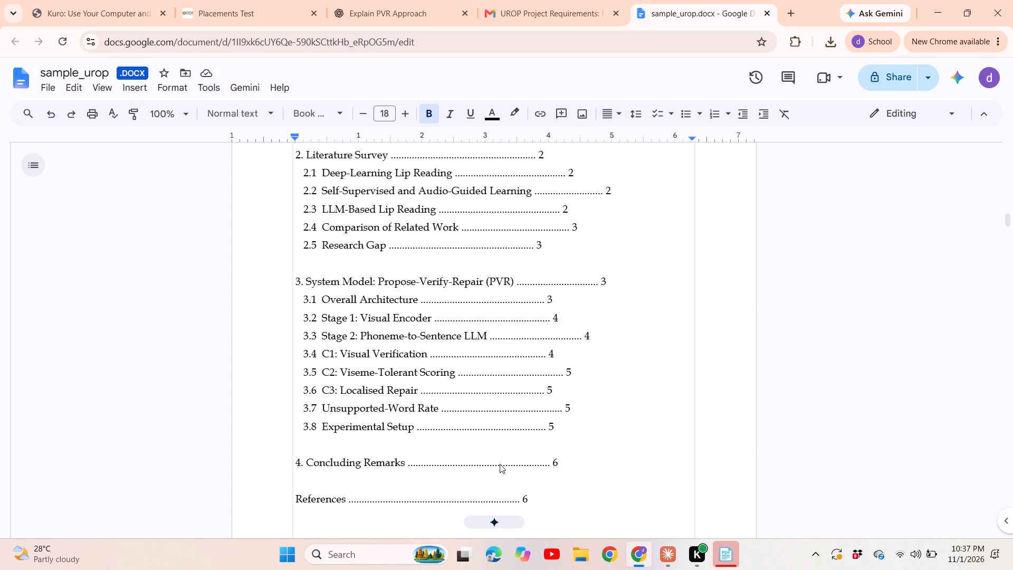
scroll(500, 464, down, 3)
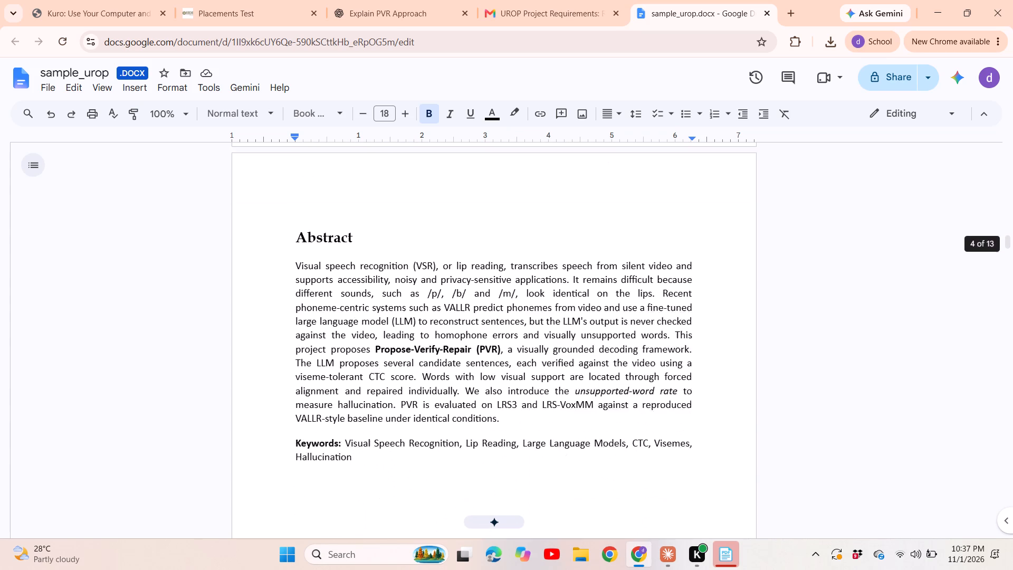
scroll(500, 464, down, 2)
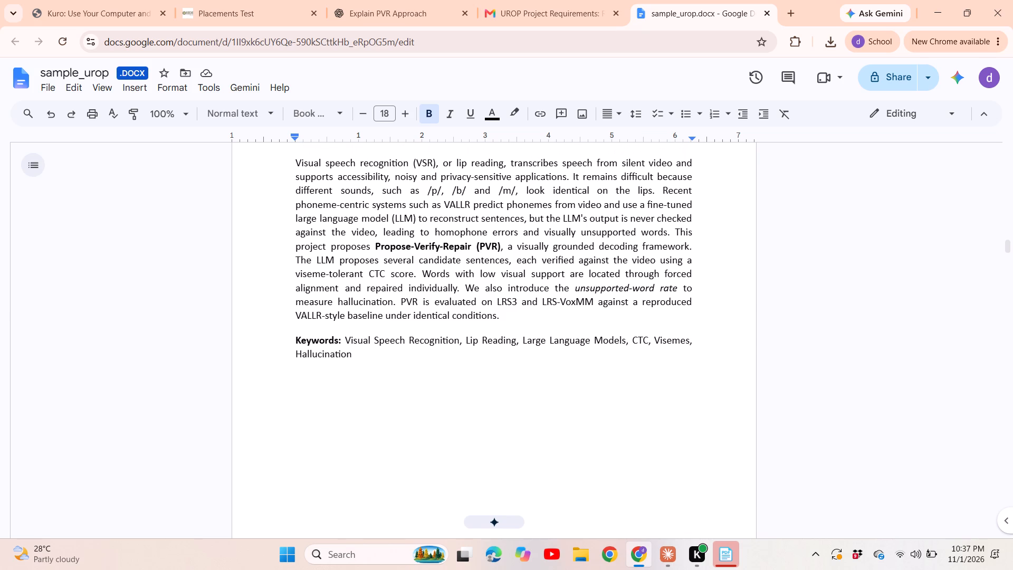
scroll(559, 446, down, 20)
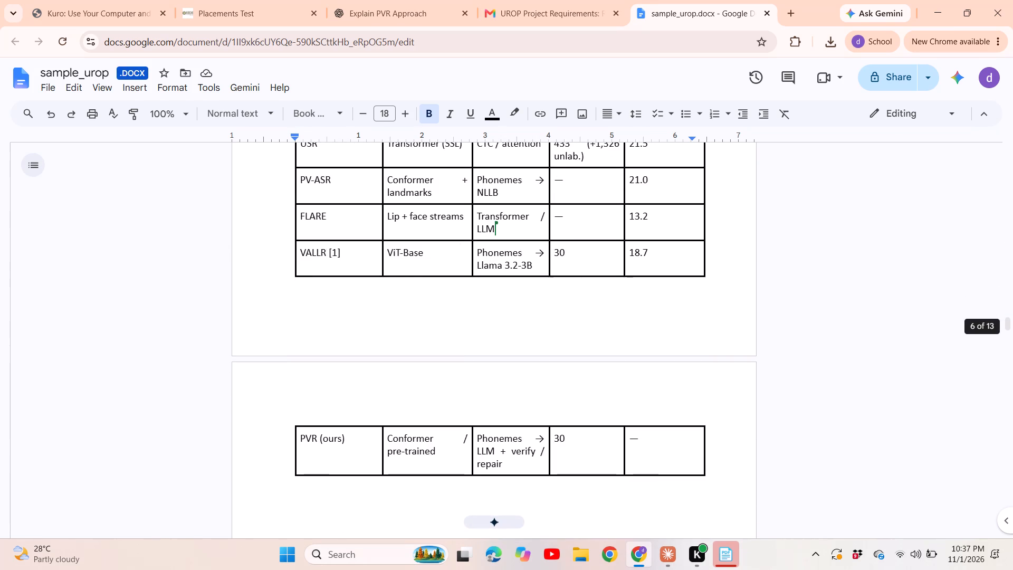
scroll(559, 446, up, 2)
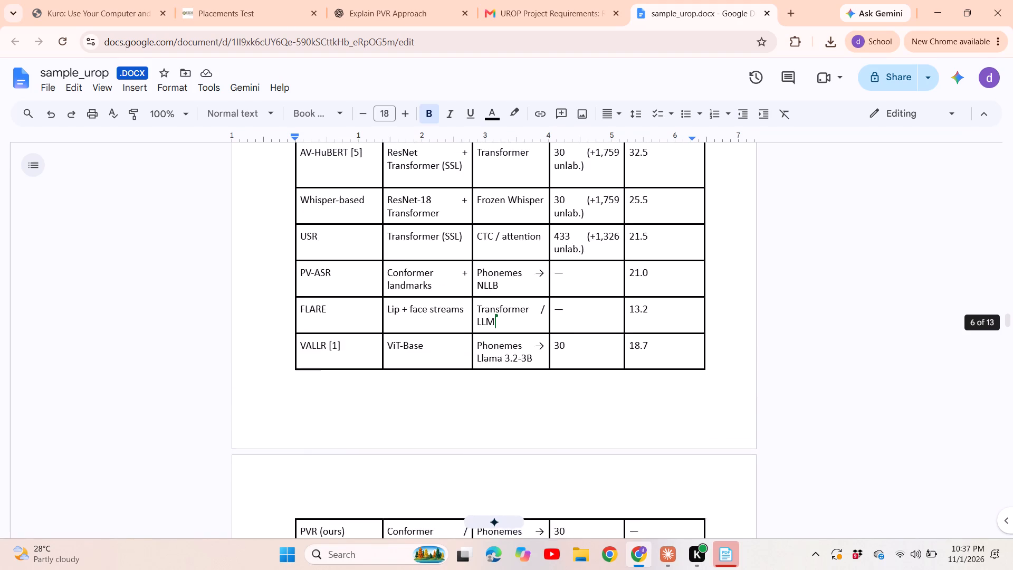
scroll(559, 446, up, 2)
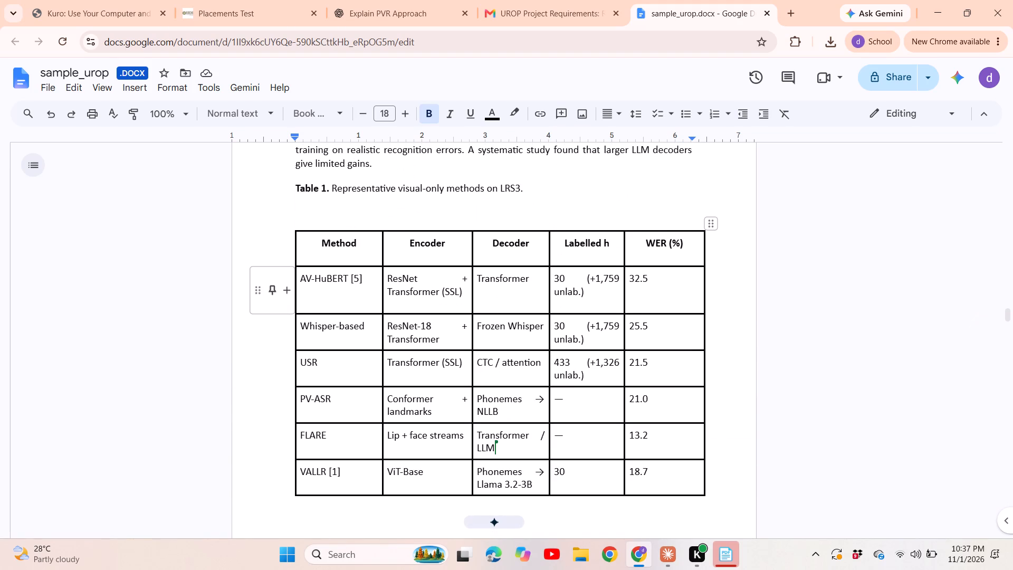
Examine Table 1 across its page break and the narrow-column duplicate table that follows it.
click(291, 236)
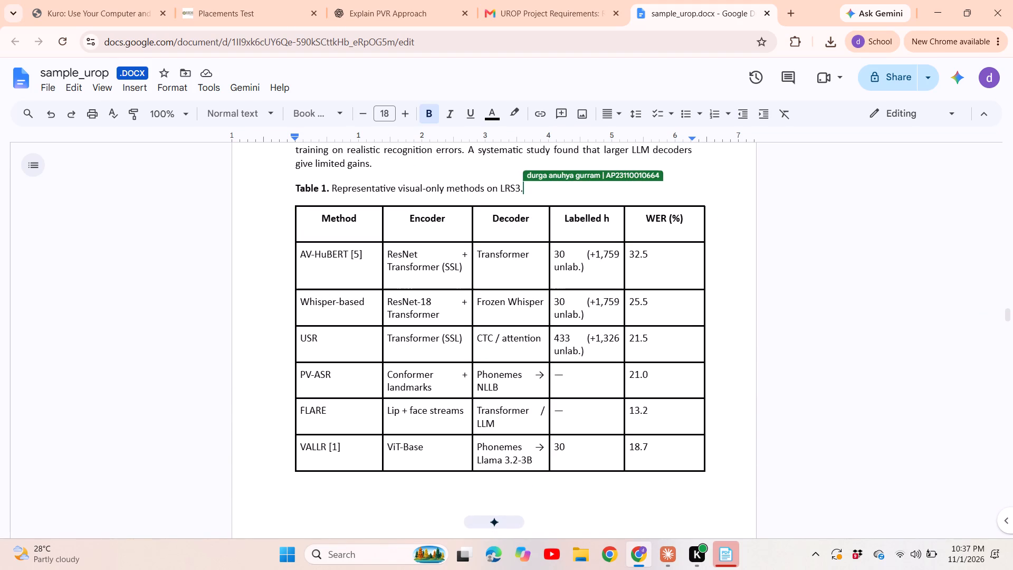
scroll(422, 392, down, 2)
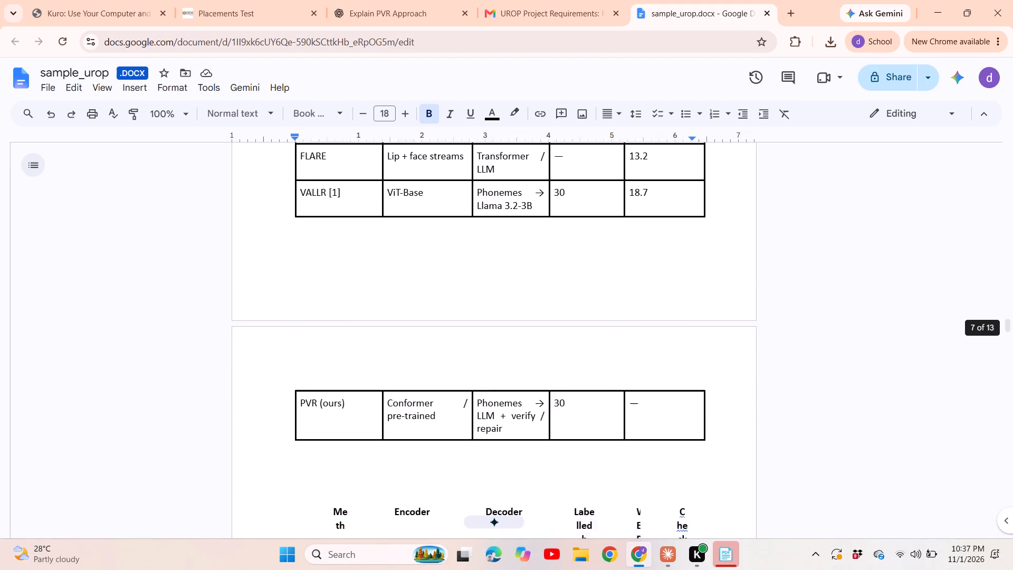
scroll(422, 392, down, 1)
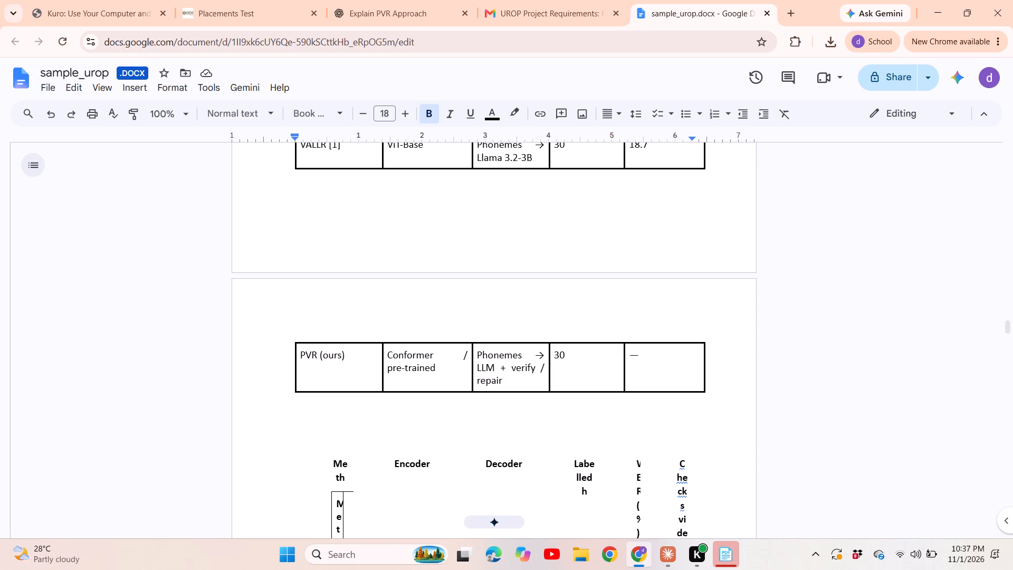
scroll(353, 364, up, 3)
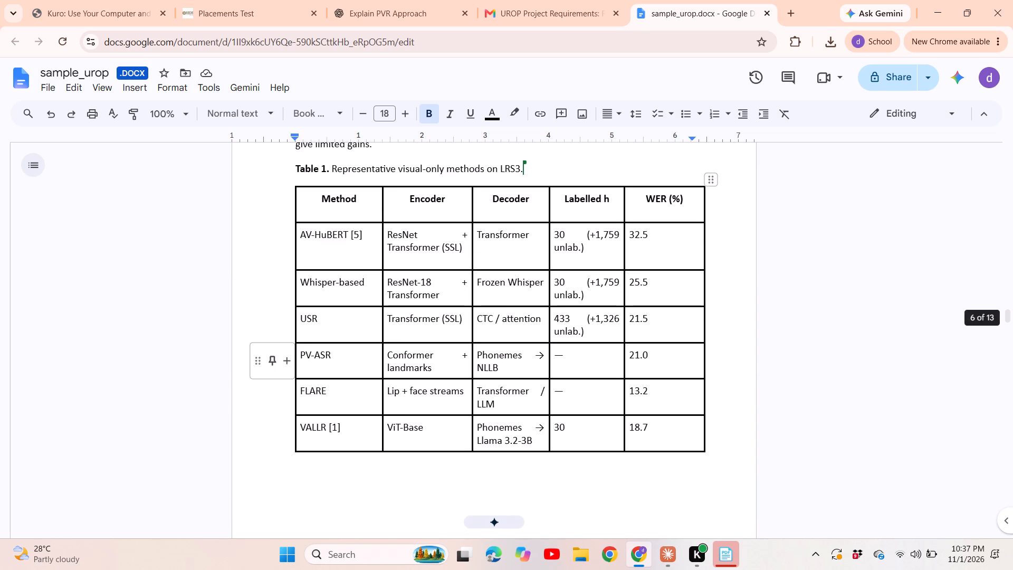
scroll(353, 364, down, 1)
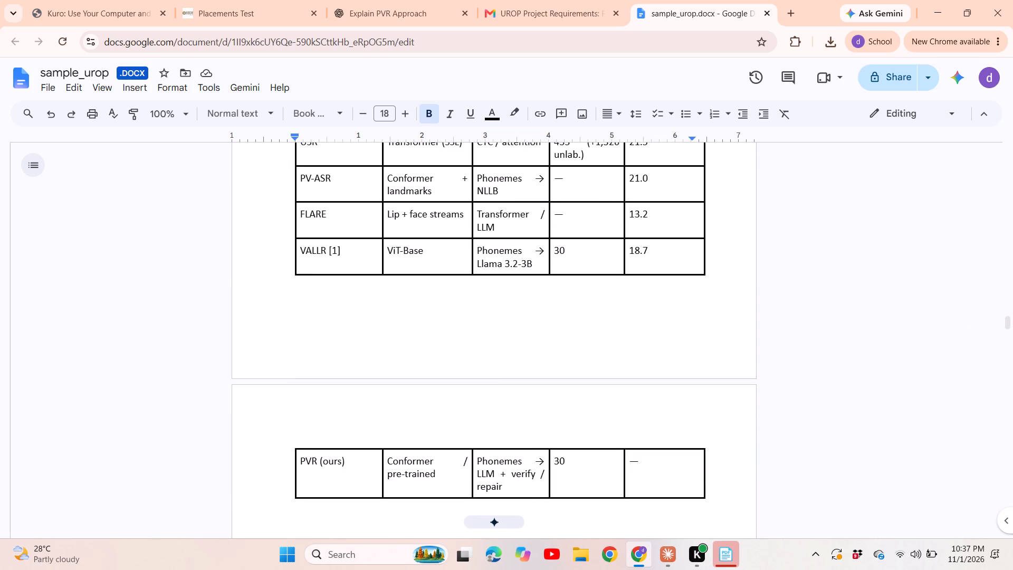
scroll(353, 364, down, 1)
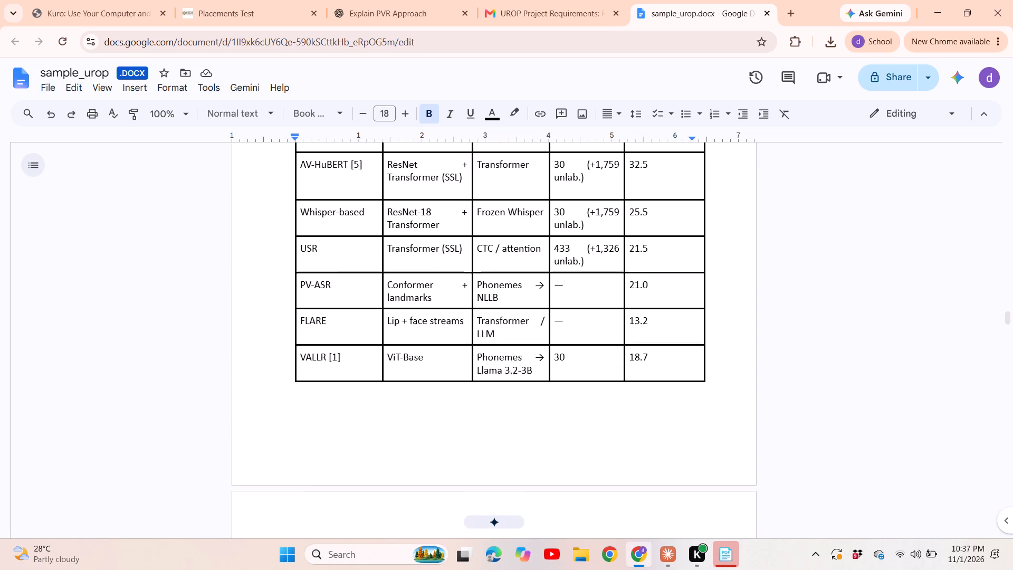
scroll(353, 364, down, 2)
scroll(353, 364, up, 4)
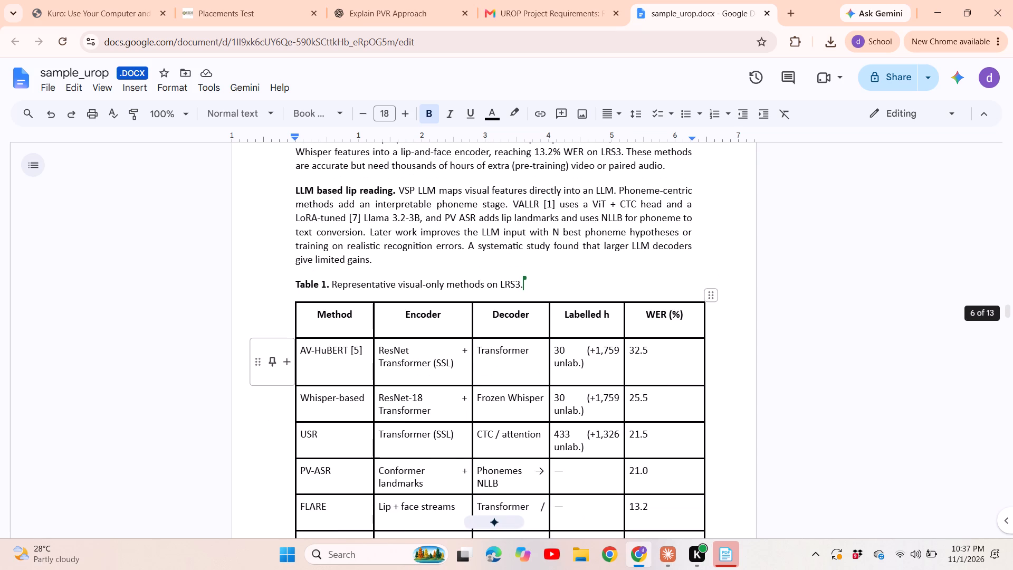
scroll(353, 364, down, 1)
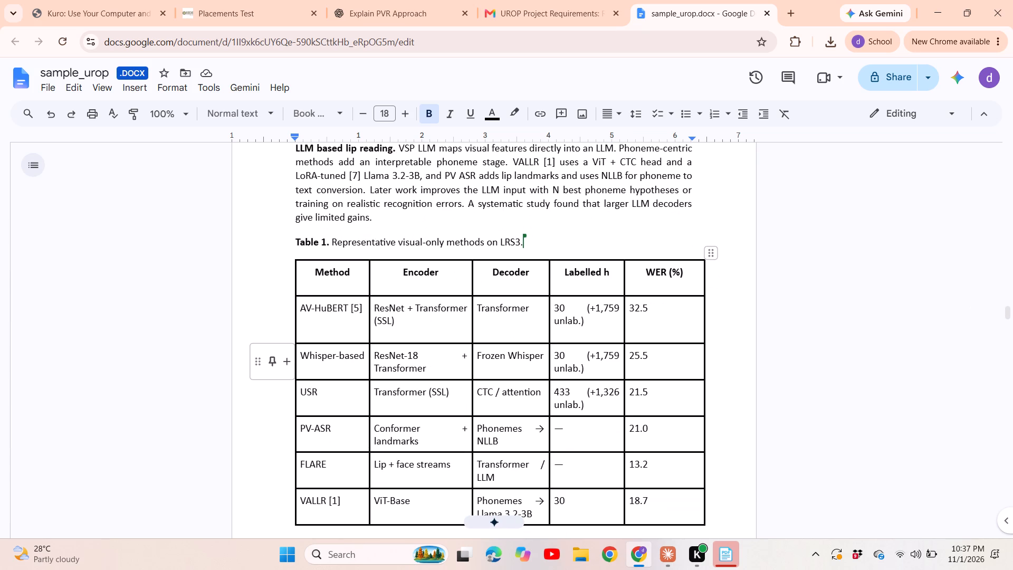
scroll(353, 364, down, 2)
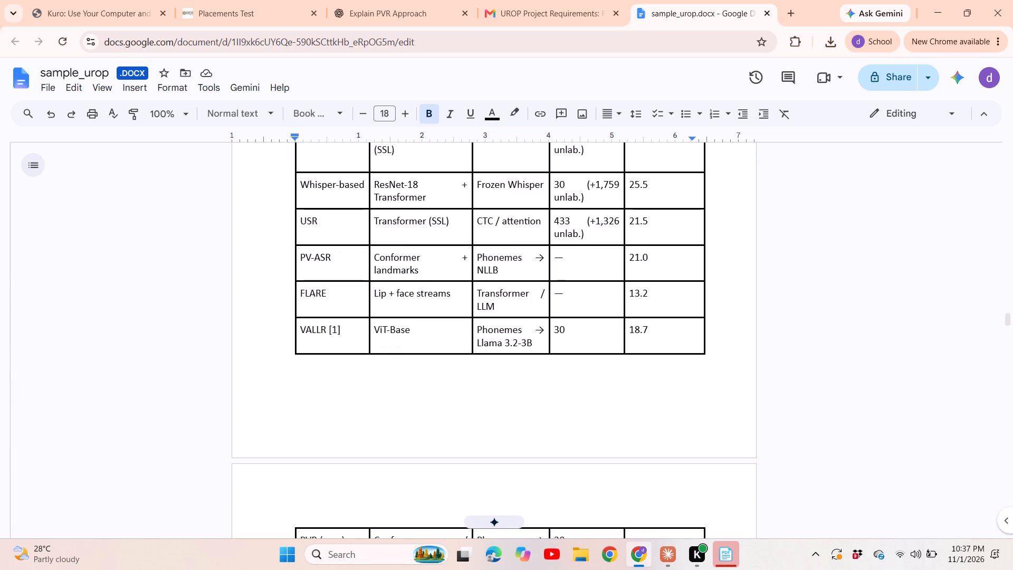
scroll(353, 364, down, 3)
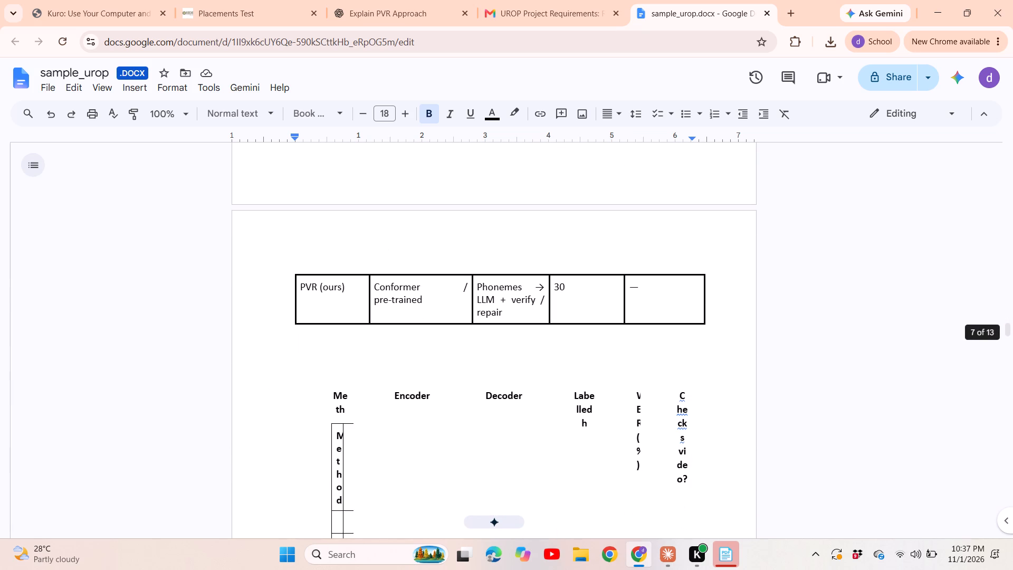
Delete the garbled duplicate comparison table between the bordered Table 1 and the "Research gap" paragraph.
drag(332, 400, 340, 406)
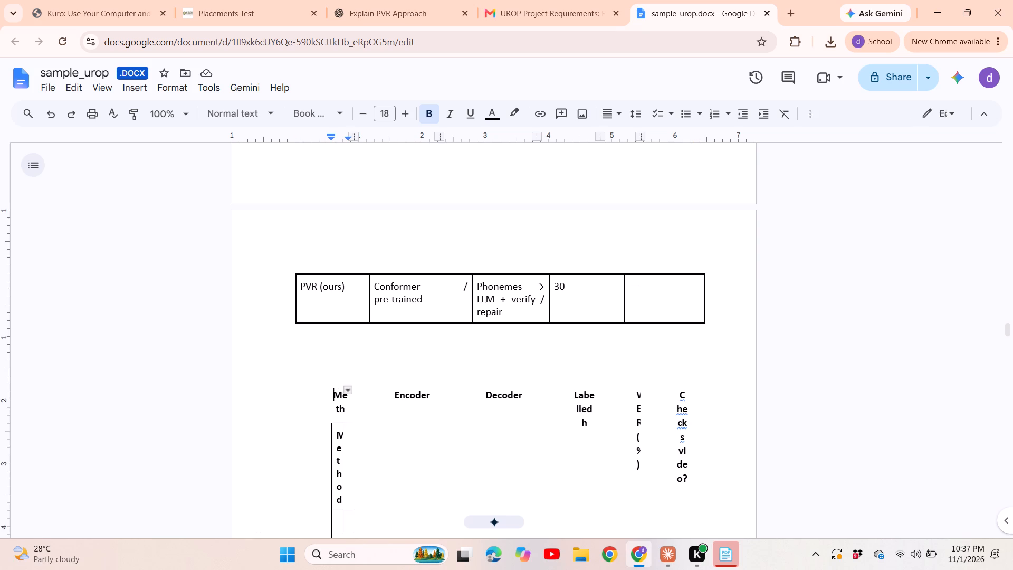
drag(340, 406, 511, 438)
scroll(440, 527, right, 1)
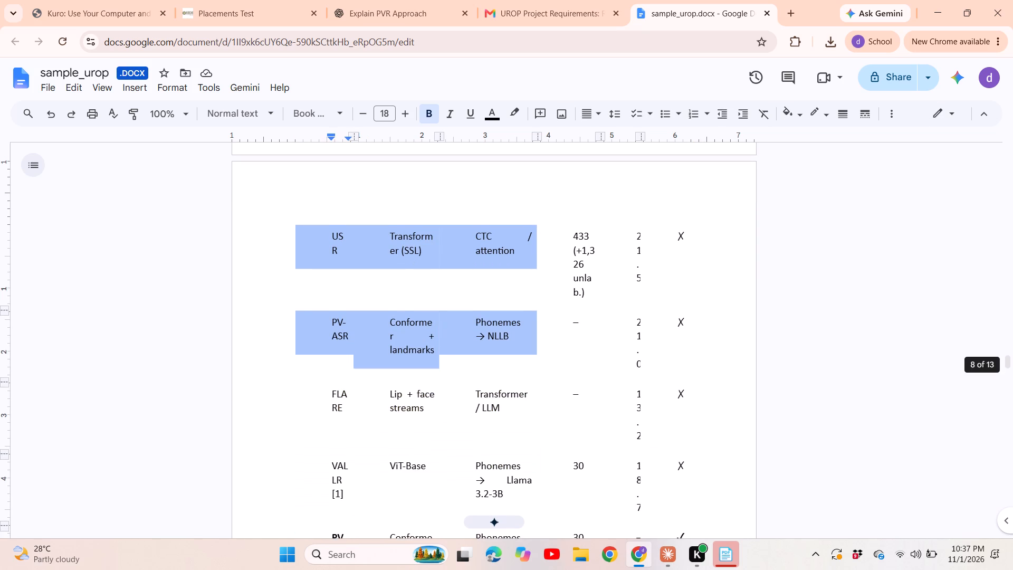
scroll(511, 438, right, 1)
drag(511, 438, 536, 265)
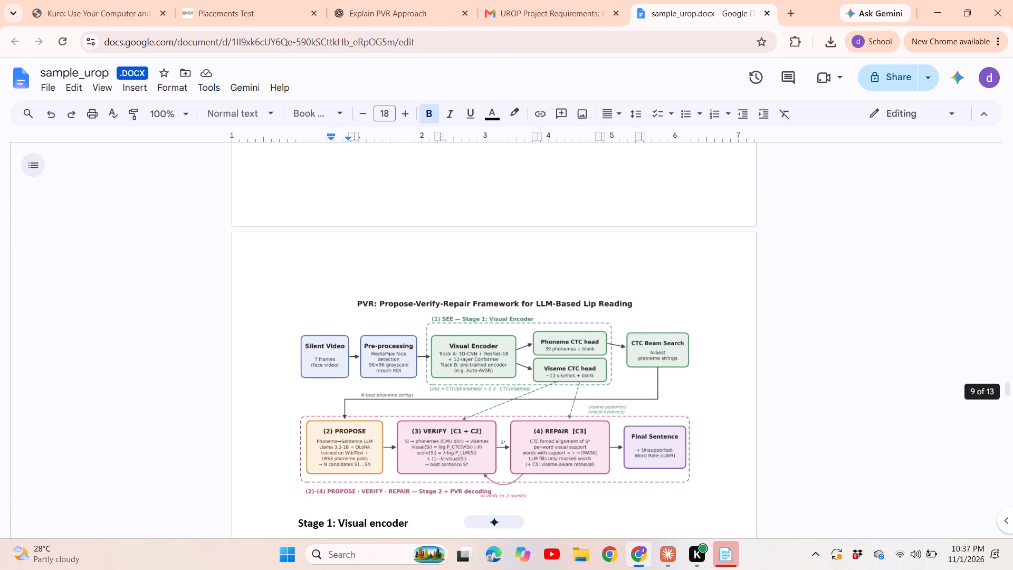
drag(536, 265, 533, 169)
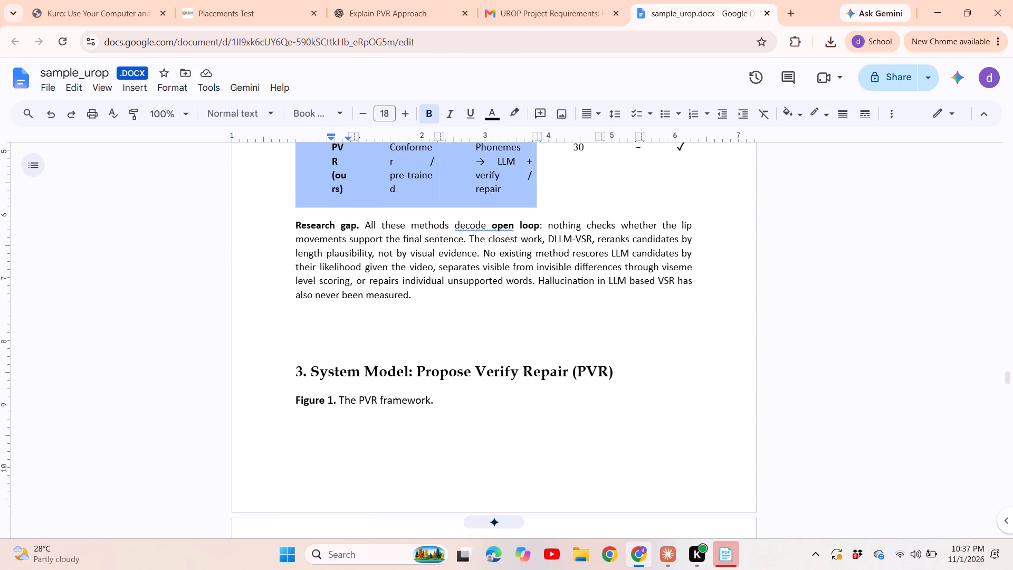
drag(533, 169, 671, 195)
key(BackSpace)
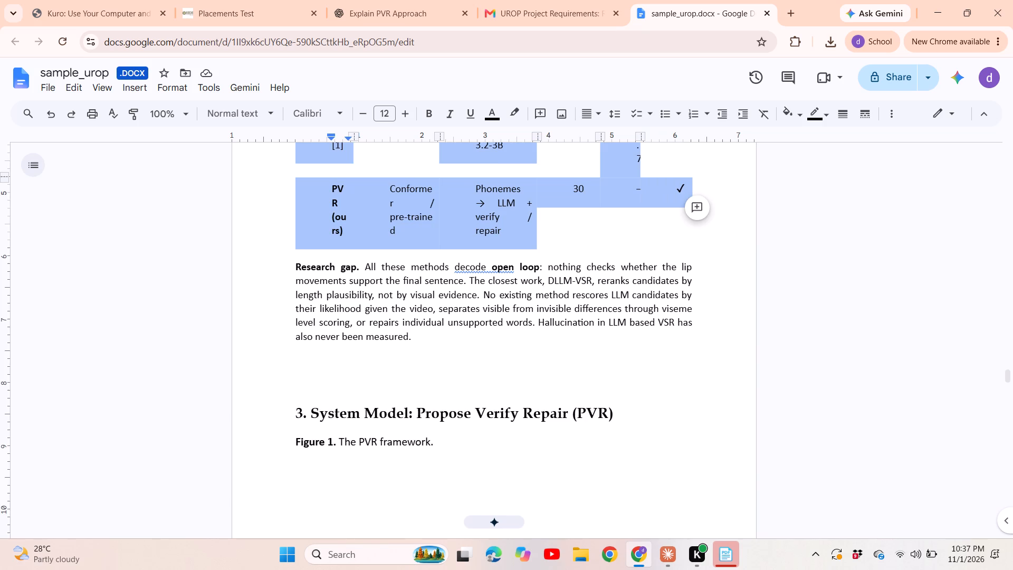
Check the Literature Survey pages, from the section heading through the "LLM based lip reading" paragraph to Table 1.
scroll(550, 187, up, 7)
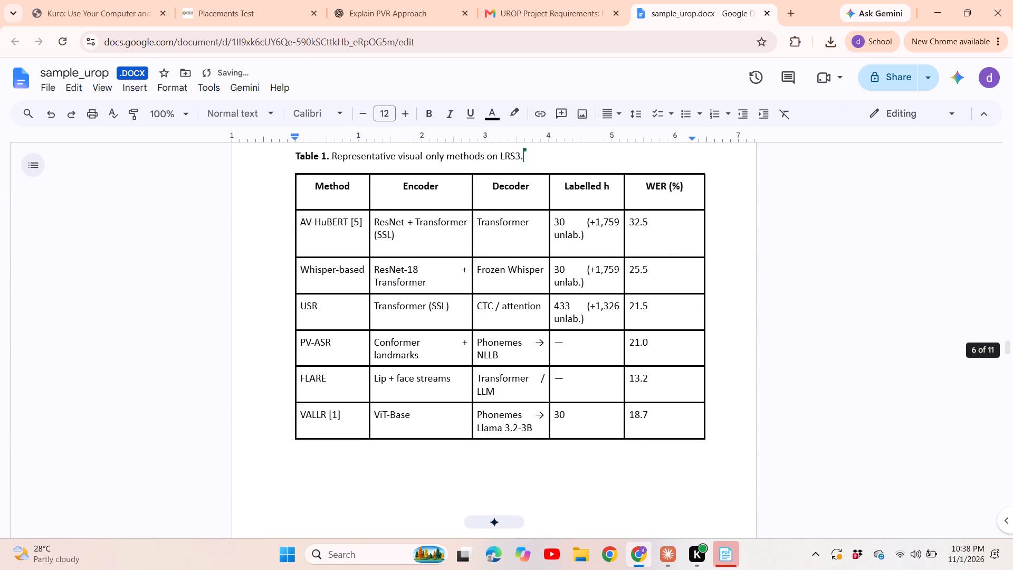
scroll(550, 187, up, 2)
scroll(322, 283, up, 2)
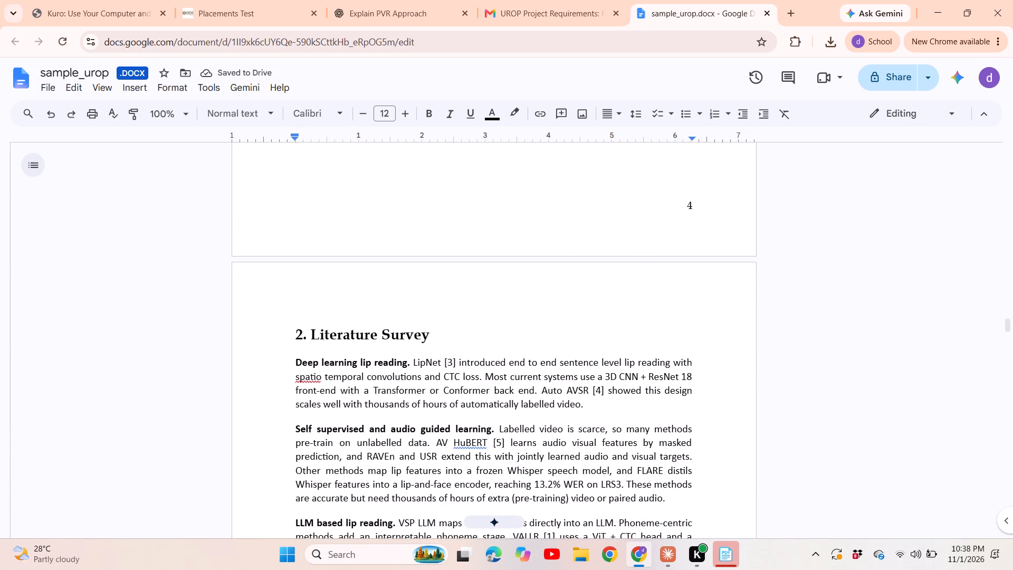
scroll(322, 283, down, 7)
scroll(322, 283, up, 1)
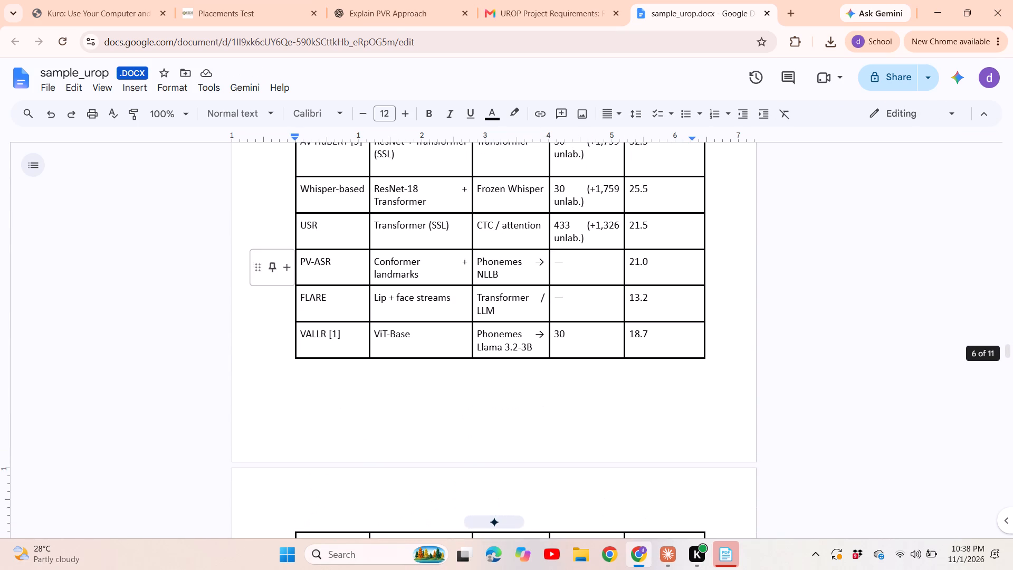
scroll(493, 357, up, 1)
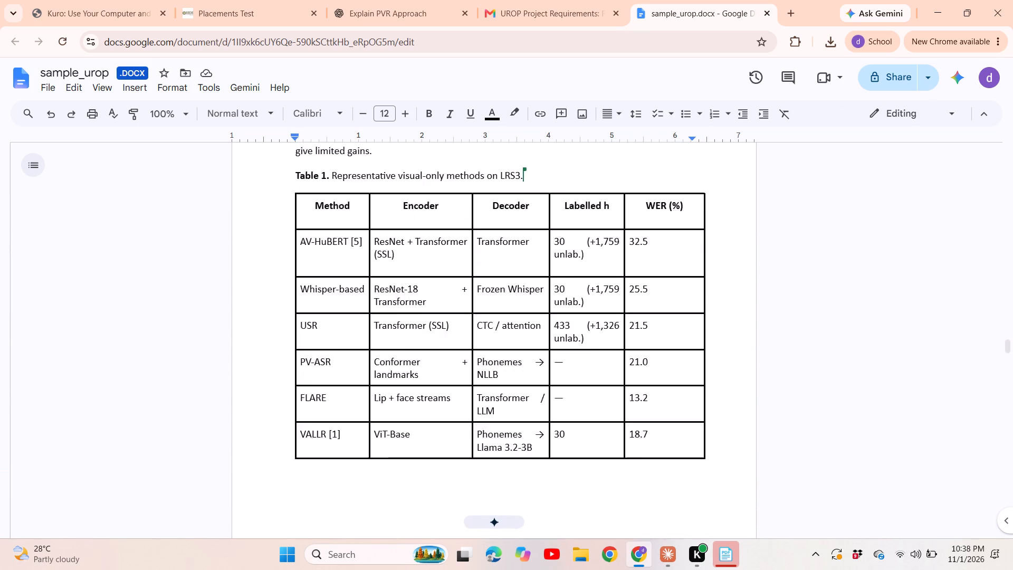
scroll(493, 357, up, 3)
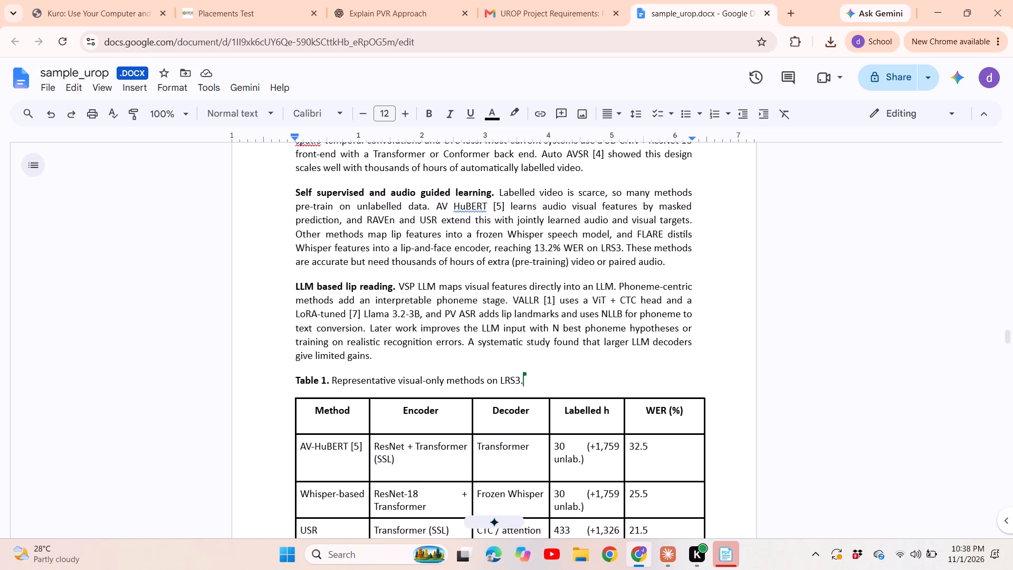
click(375, 282)
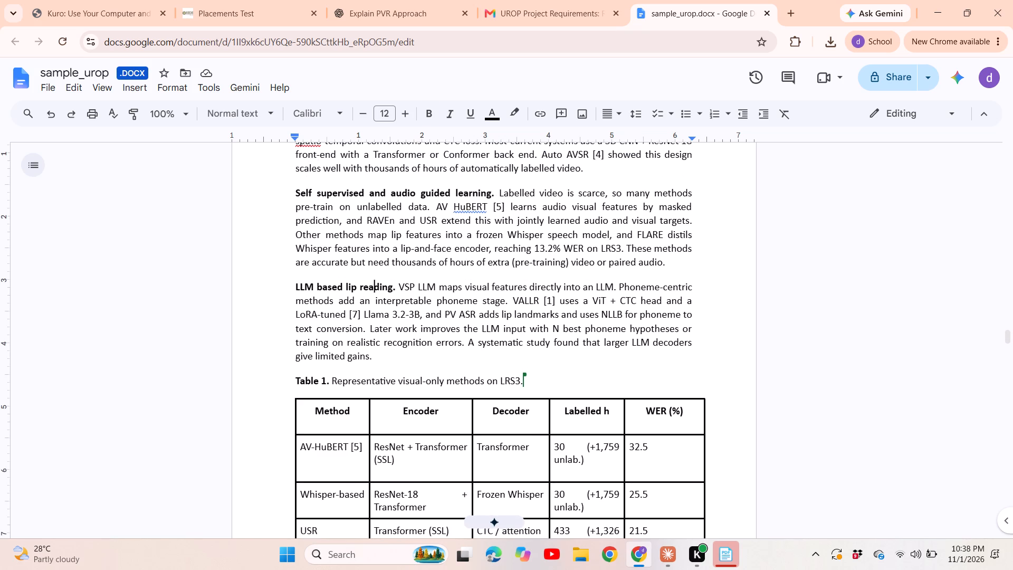
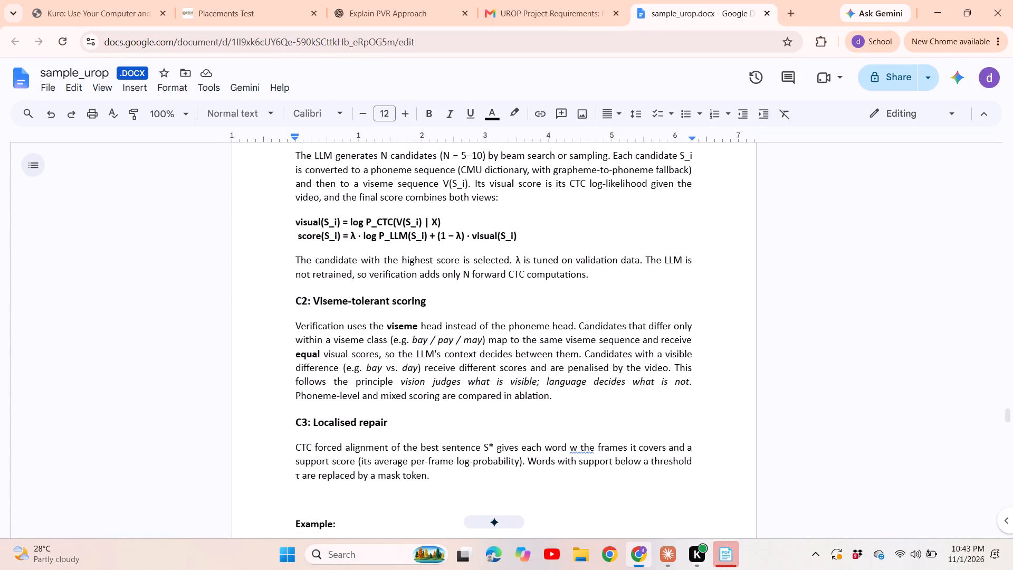
Move the "Example:" label under C3: Localised repair onto the next page, directly above its masked-sentence example.
scroll(436, 460, down, 2)
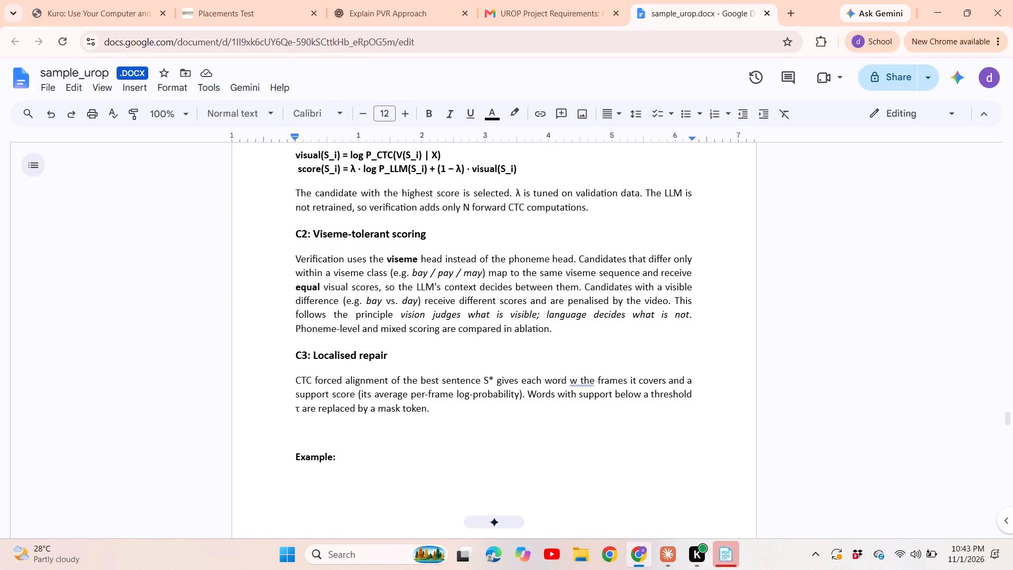
scroll(436, 460, down, 1)
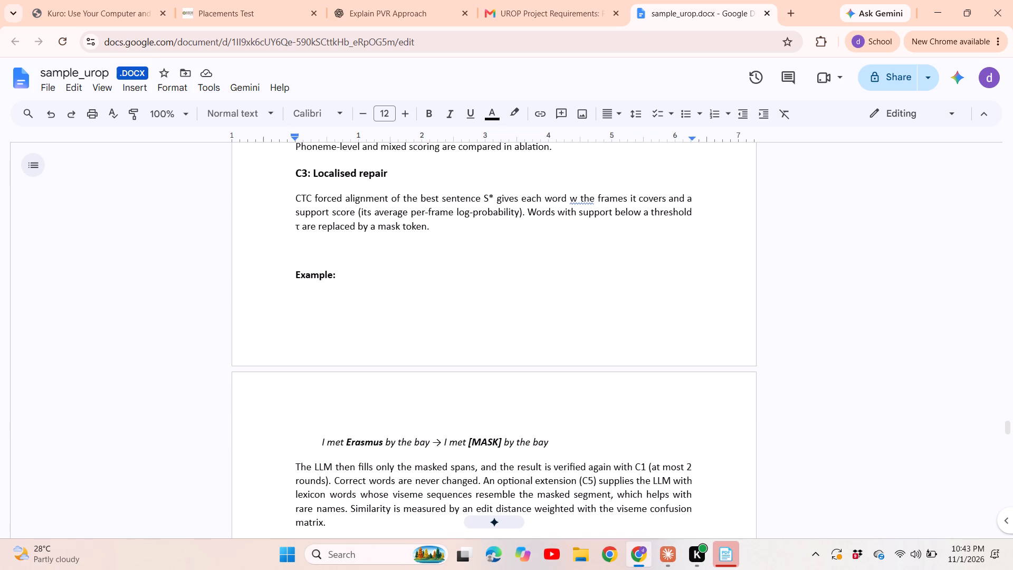
scroll(436, 460, down, 1)
click(297, 273)
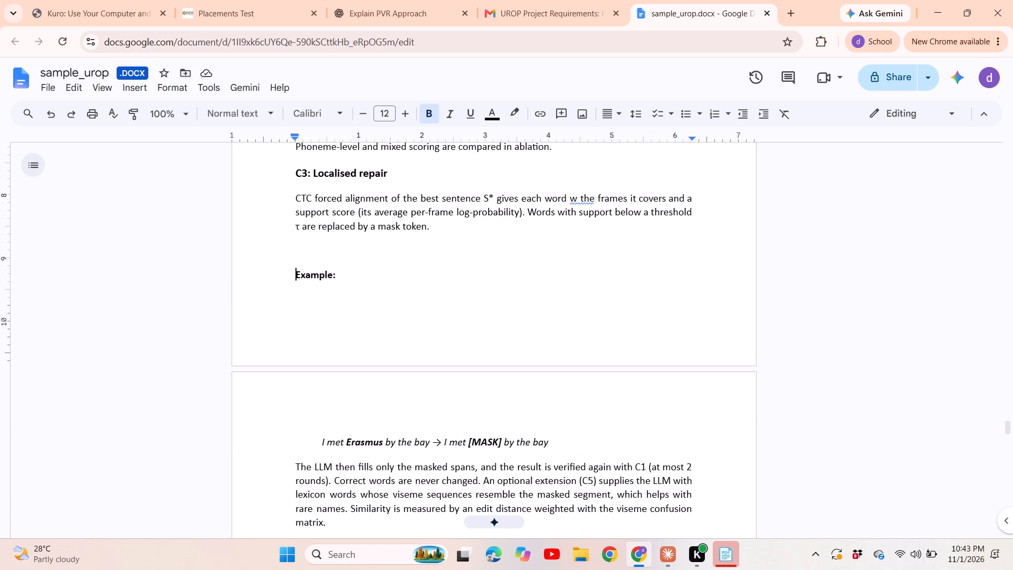
key(Return)
Replace the hyphen in "LRS-VoxMM" with a space in the Test data row of the 3.8 Experimental setup table.
scroll(337, 328, down, 1)
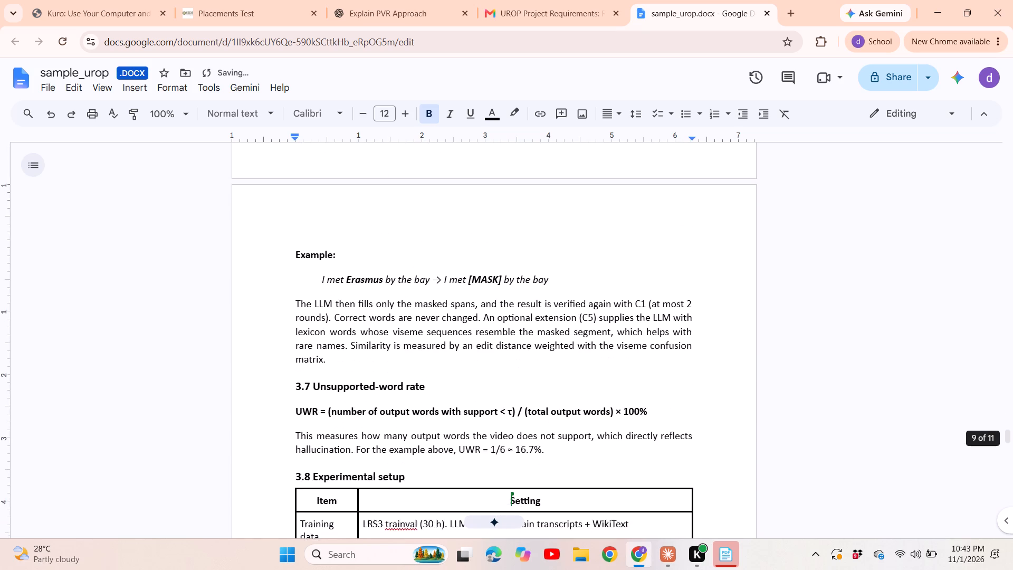
scroll(337, 328, down, 3)
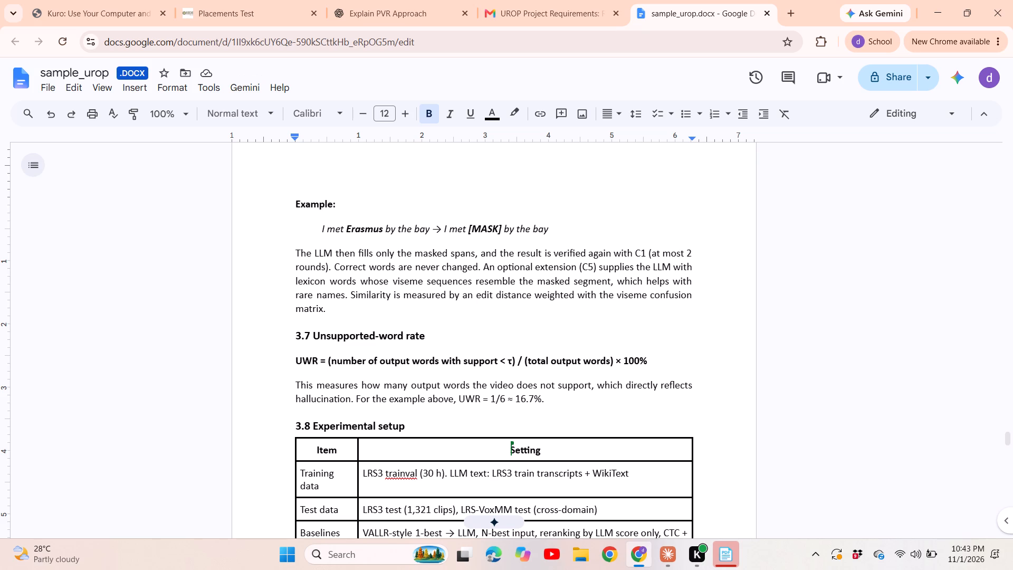
scroll(491, 310, down, 1)
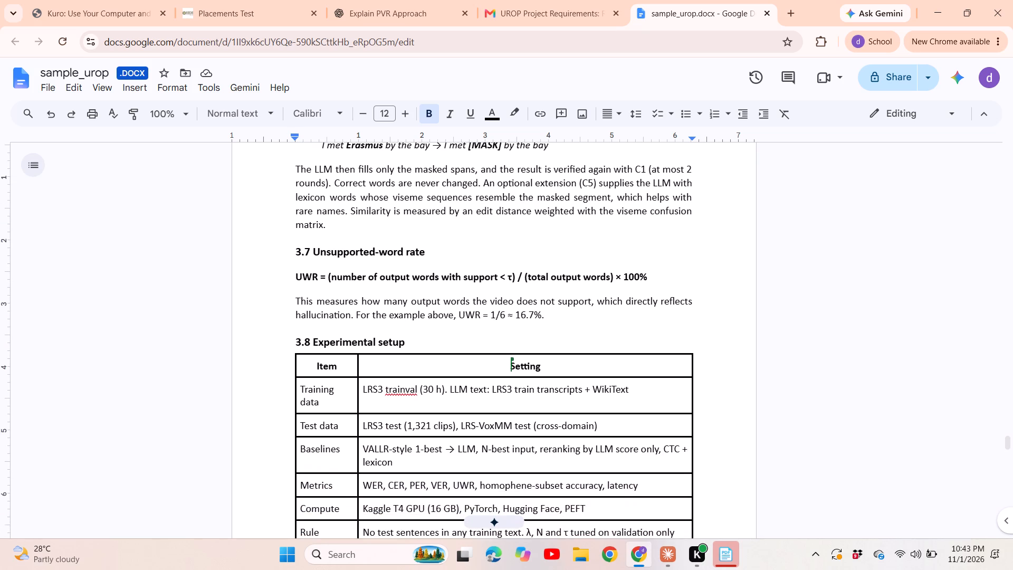
scroll(491, 310, down, 1)
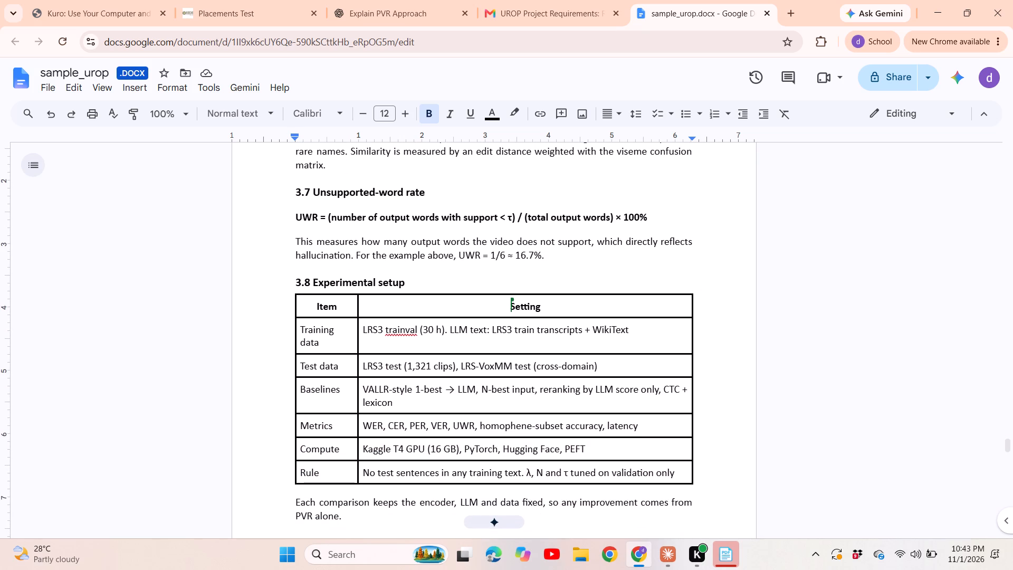
click(477, 366)
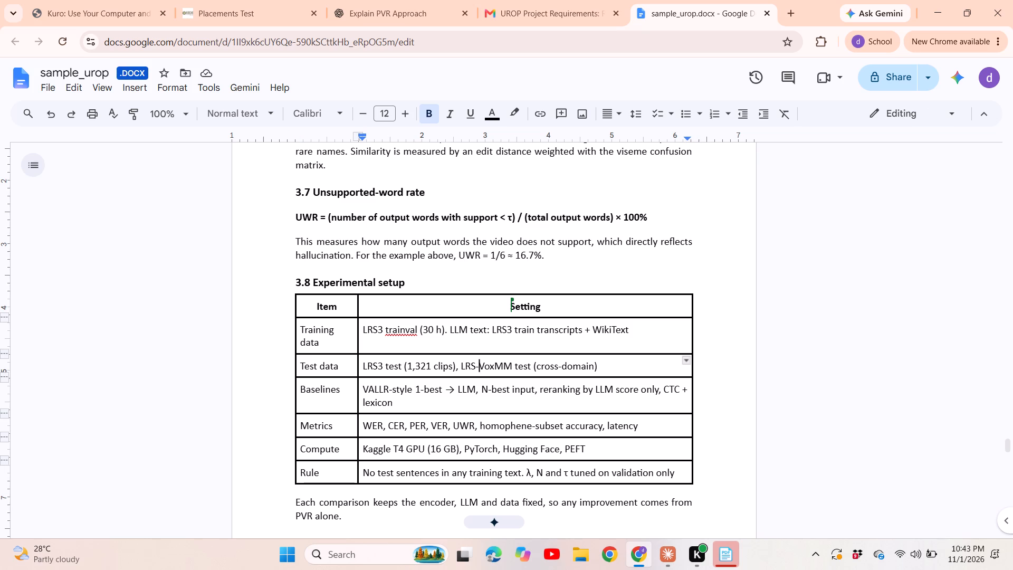
key(BackSpace)
key(space)
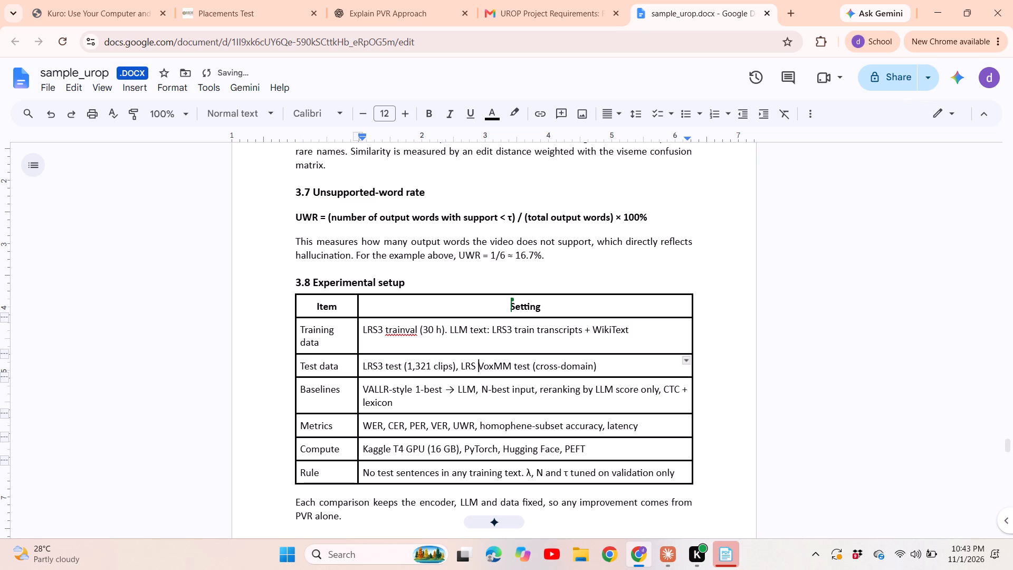
Change the Baselines row of the Experimental setup table to read "VALLR style 1 best", with spaces instead of hyphens.
click(422, 391)
key(Right)
key(BackSpace)
key(space)
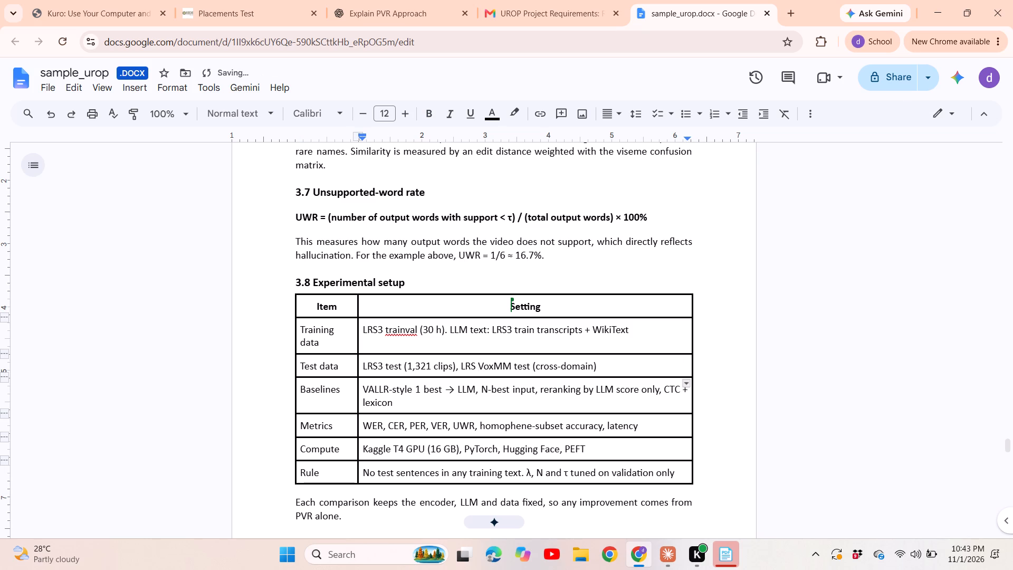
key(Left)
key(Left)
key(Left)
key(Left)
key(Left)
key(Left)
key(Left)
key(Left)
key(BackSpace)
key(space)
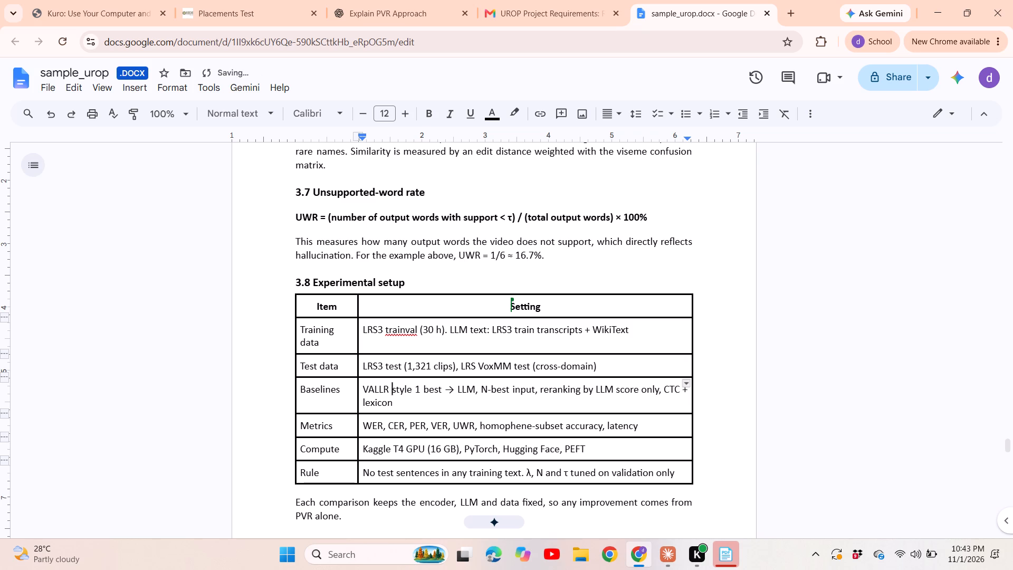
Replace the hyphens with spaces in "LLM-based" and "open-loop" in the first paragraph of Concluding Remarks.
scroll(529, 423, down, 1)
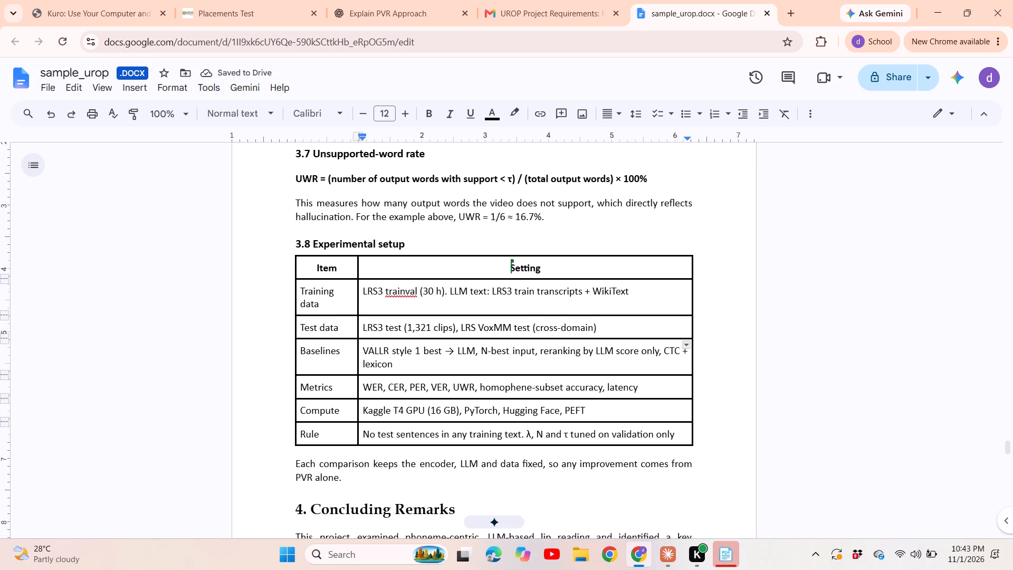
scroll(529, 423, down, 1)
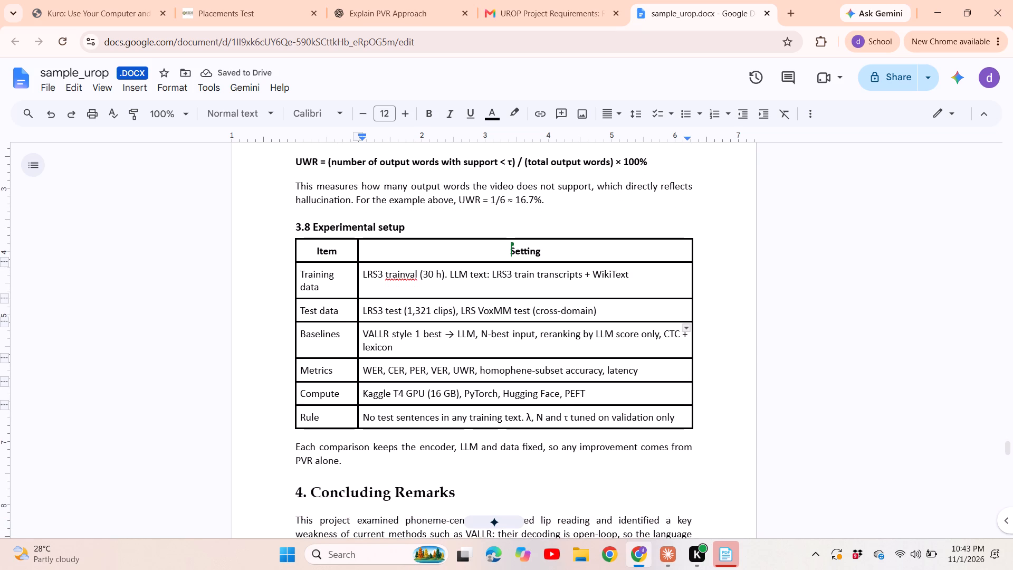
scroll(529, 423, down, 1)
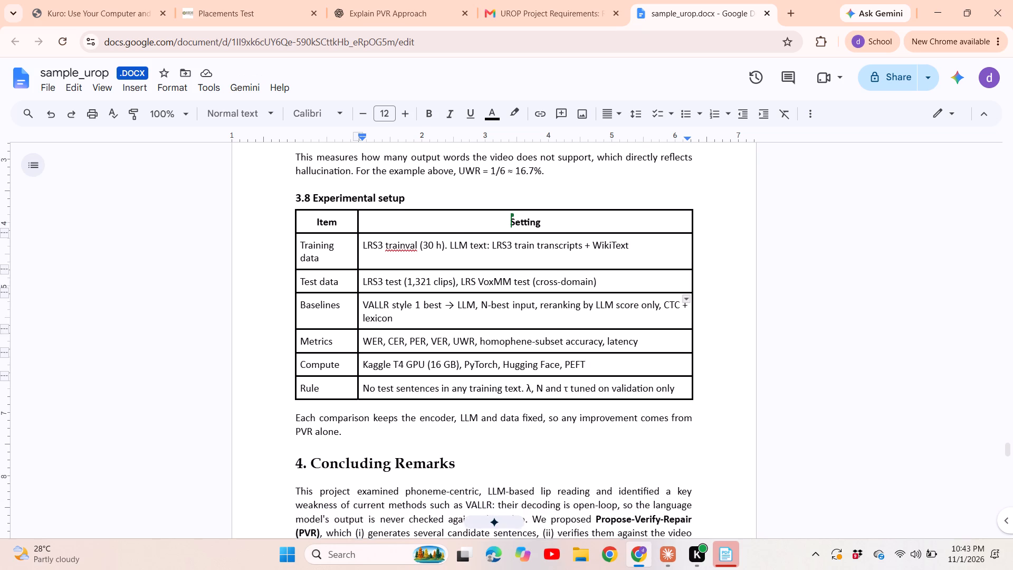
scroll(529, 423, down, 2)
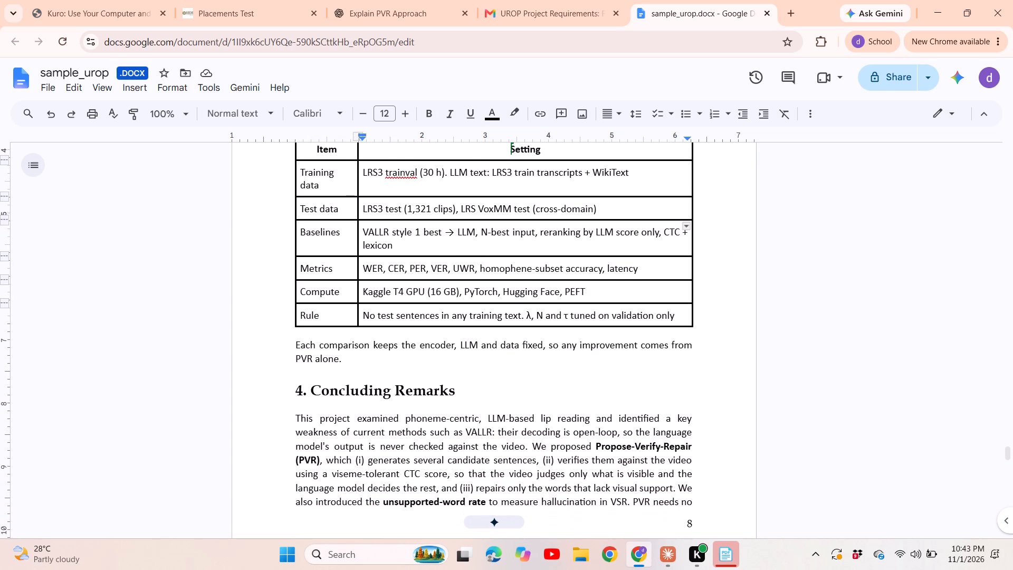
scroll(529, 423, down, 1)
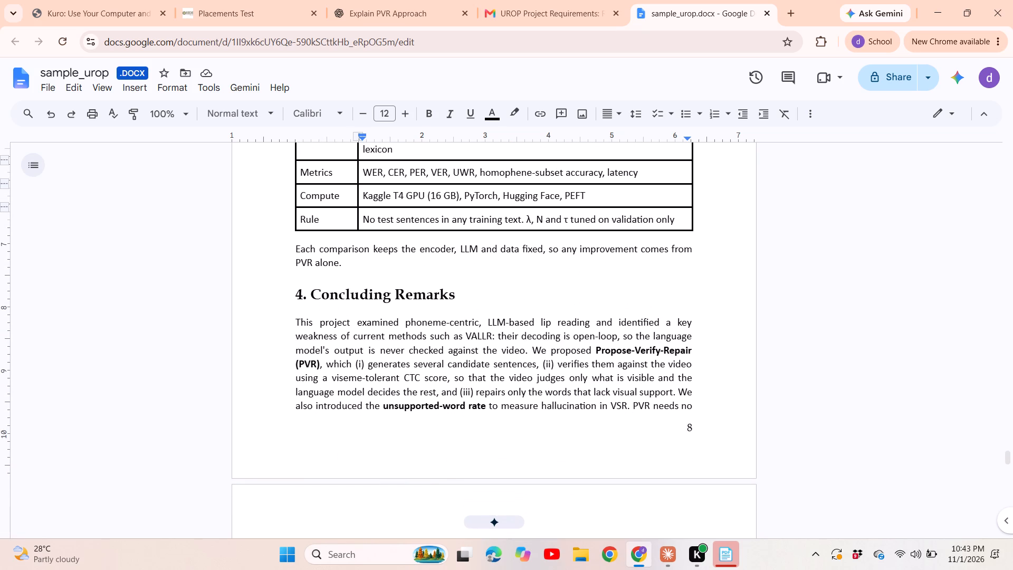
click(509, 322)
key(BackSpace)
key(space)
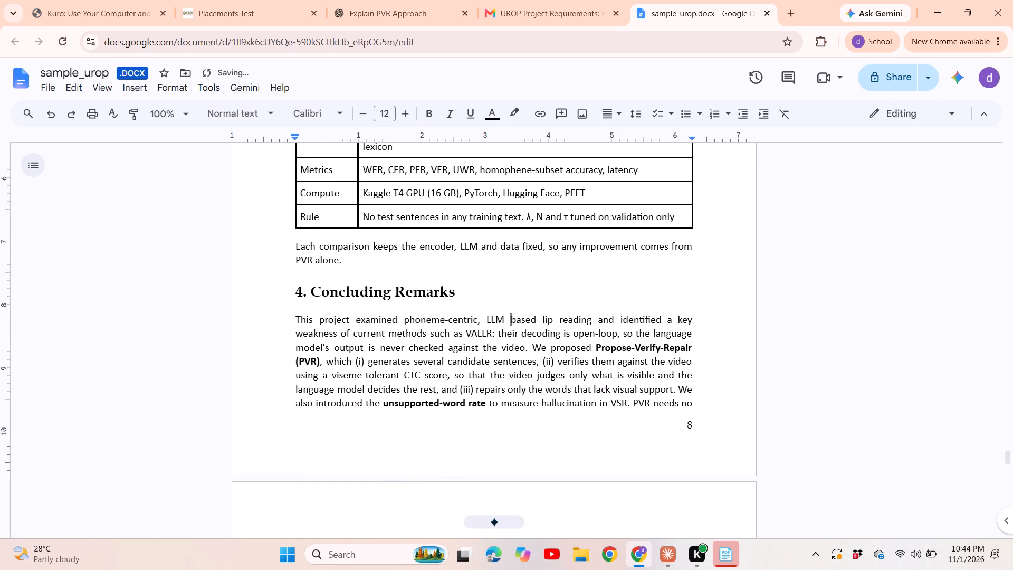
click(599, 334)
key(BackSpace)
key(space)
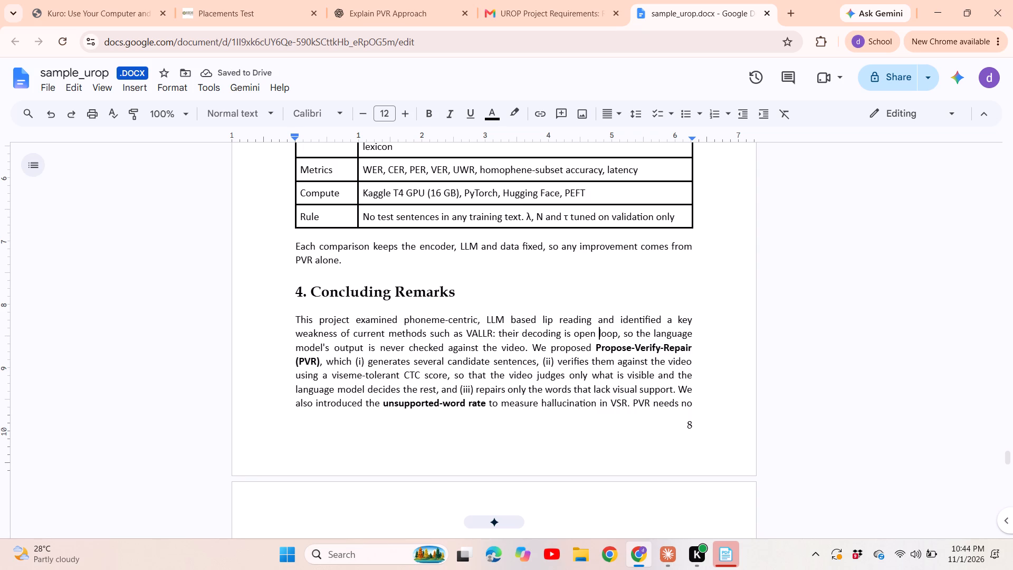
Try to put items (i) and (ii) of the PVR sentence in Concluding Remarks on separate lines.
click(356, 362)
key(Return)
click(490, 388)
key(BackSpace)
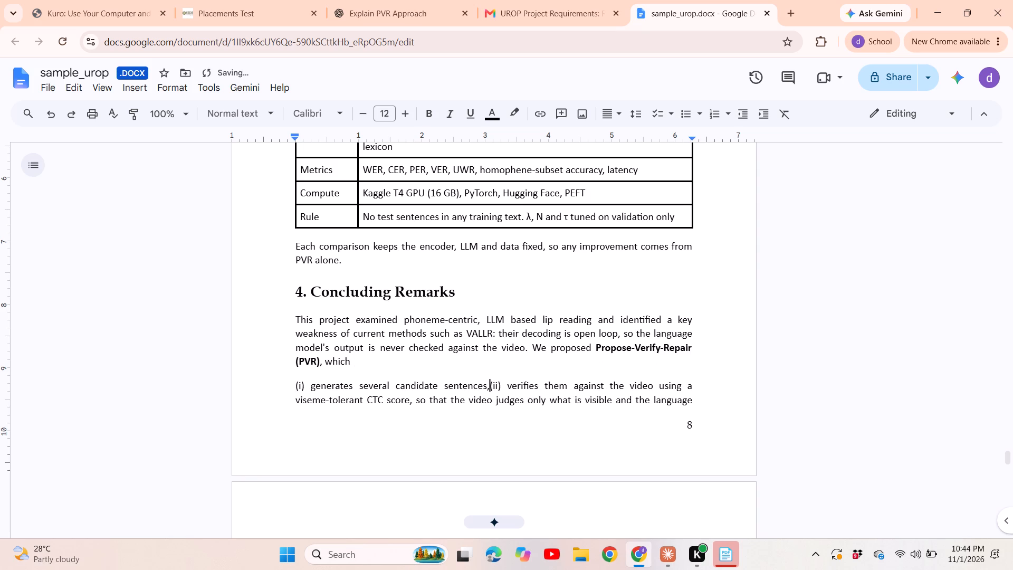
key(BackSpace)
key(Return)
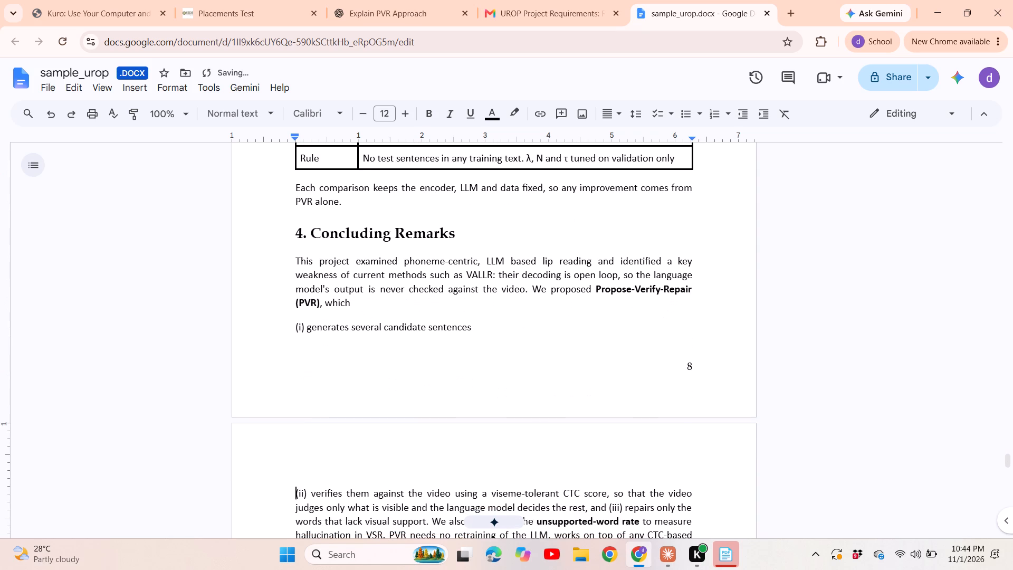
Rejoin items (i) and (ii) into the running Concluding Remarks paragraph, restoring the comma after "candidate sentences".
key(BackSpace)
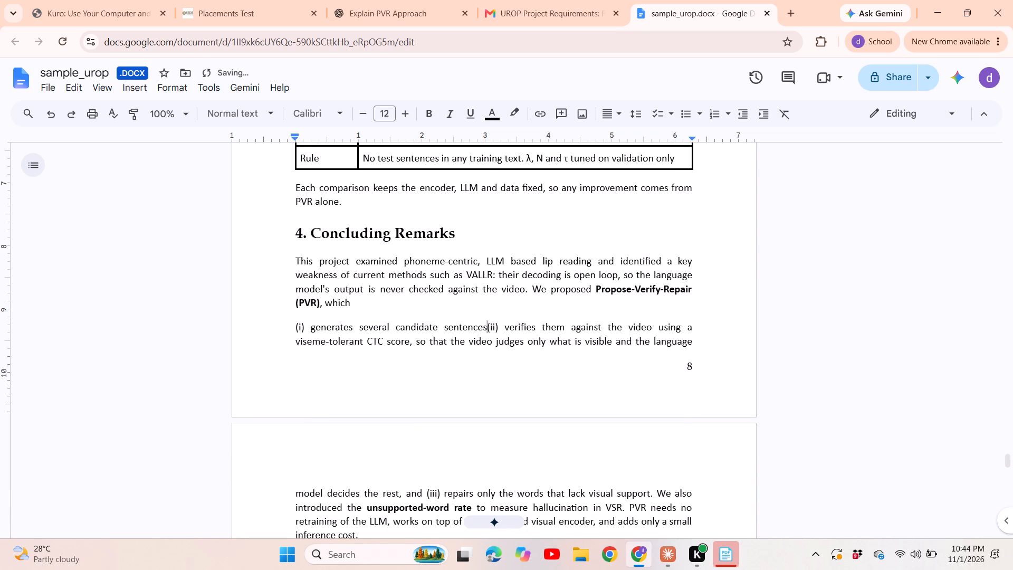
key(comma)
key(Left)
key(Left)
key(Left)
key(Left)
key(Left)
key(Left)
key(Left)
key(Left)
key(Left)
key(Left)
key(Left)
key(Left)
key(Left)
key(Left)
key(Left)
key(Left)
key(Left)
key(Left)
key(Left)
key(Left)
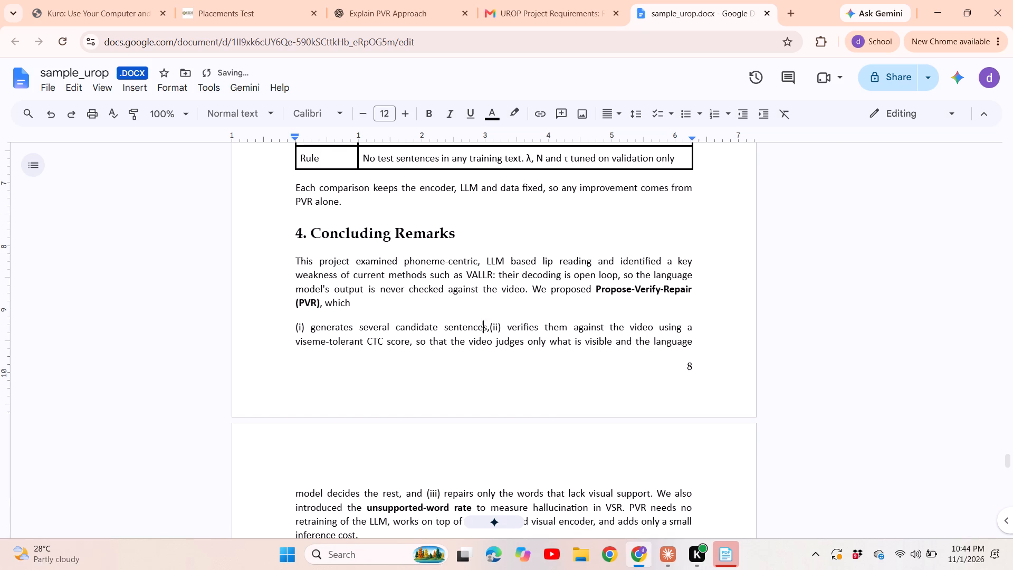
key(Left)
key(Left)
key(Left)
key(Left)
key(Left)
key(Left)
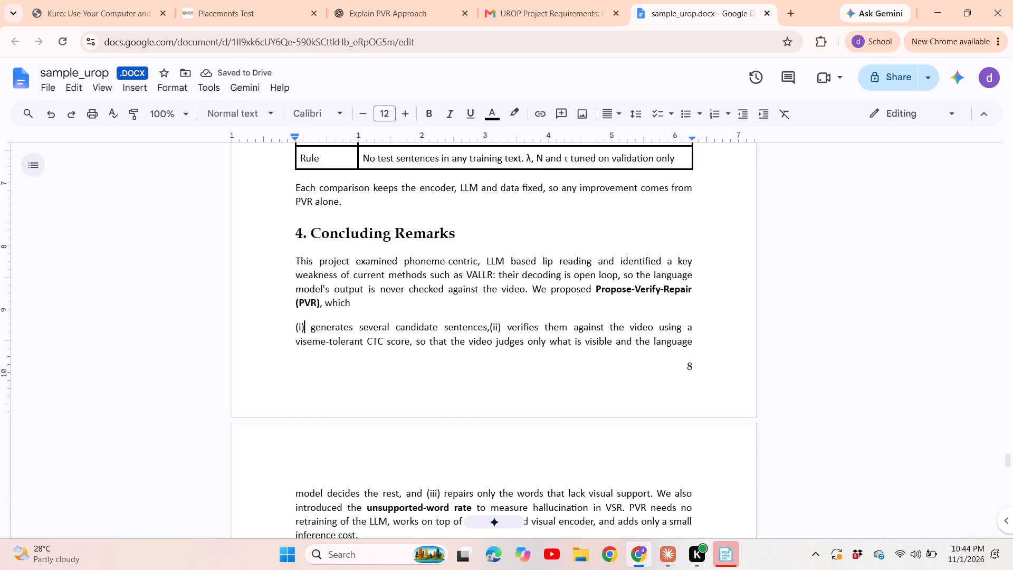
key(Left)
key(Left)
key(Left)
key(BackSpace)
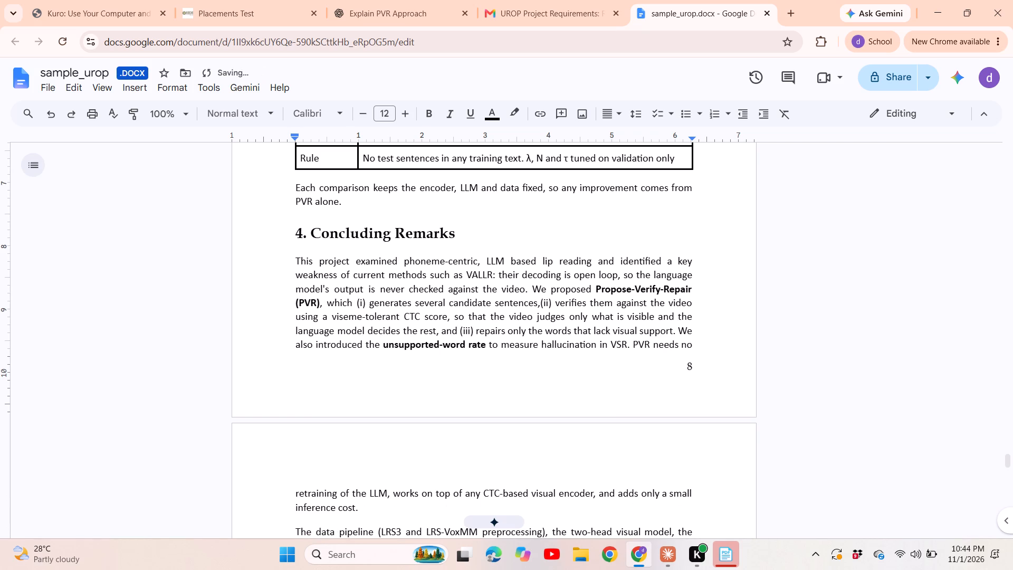
Replace the hyphen in the bold term "unsupported-word rate" with a space in the first Concluding Remarks paragraph.
click(442, 347)
key(BackSpace)
key(space)
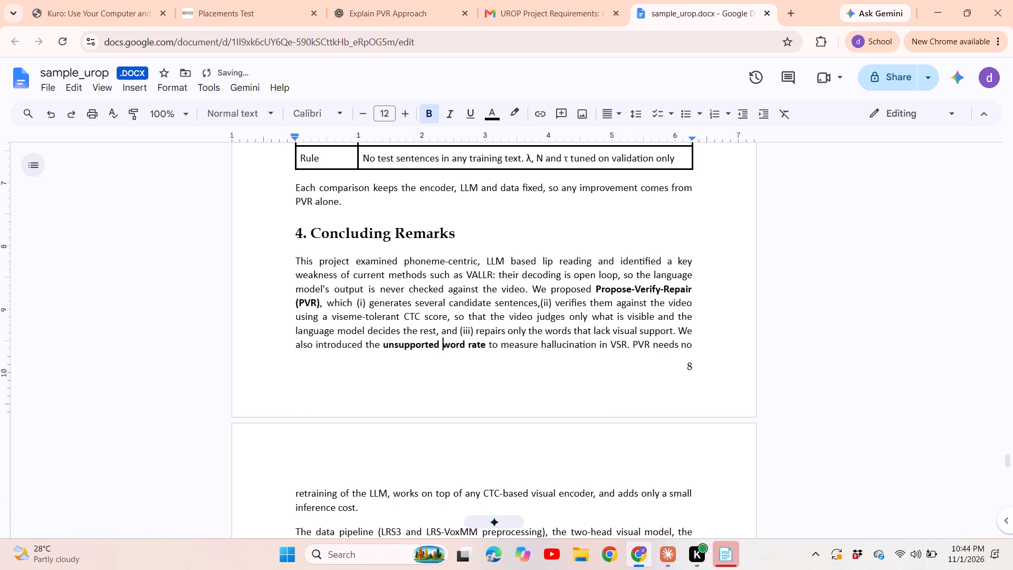
Remove the two blank lines between the Limitations paragraph and the "5.Future work" heading.
scroll(460, 411, down, 2)
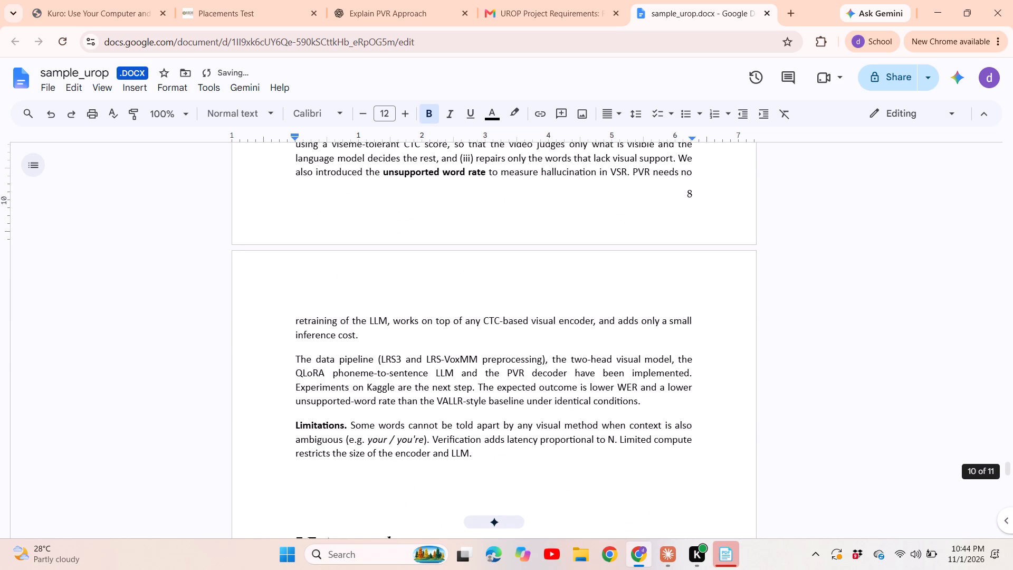
scroll(460, 411, down, 1)
click(296, 426)
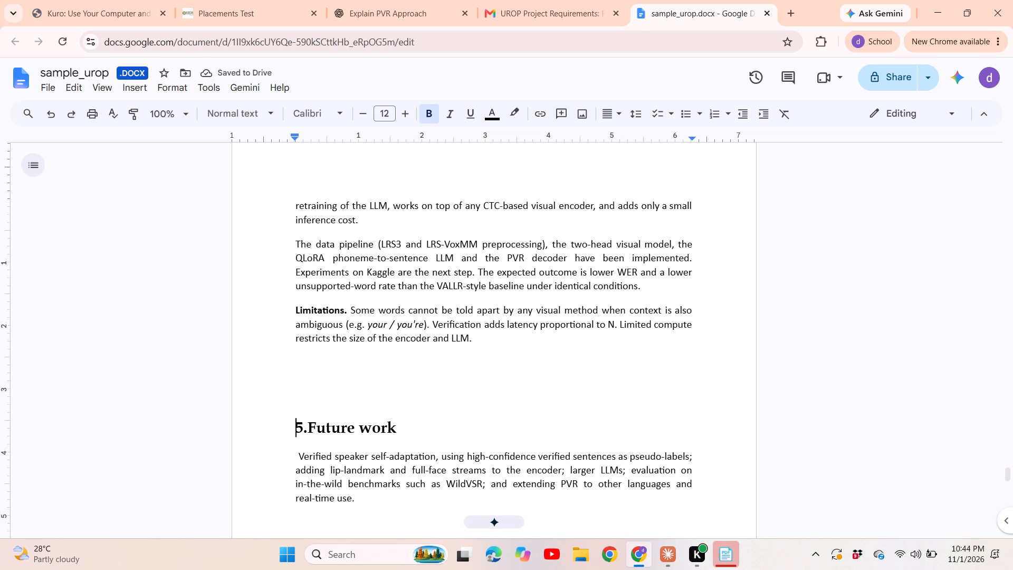
key(BackSpace)
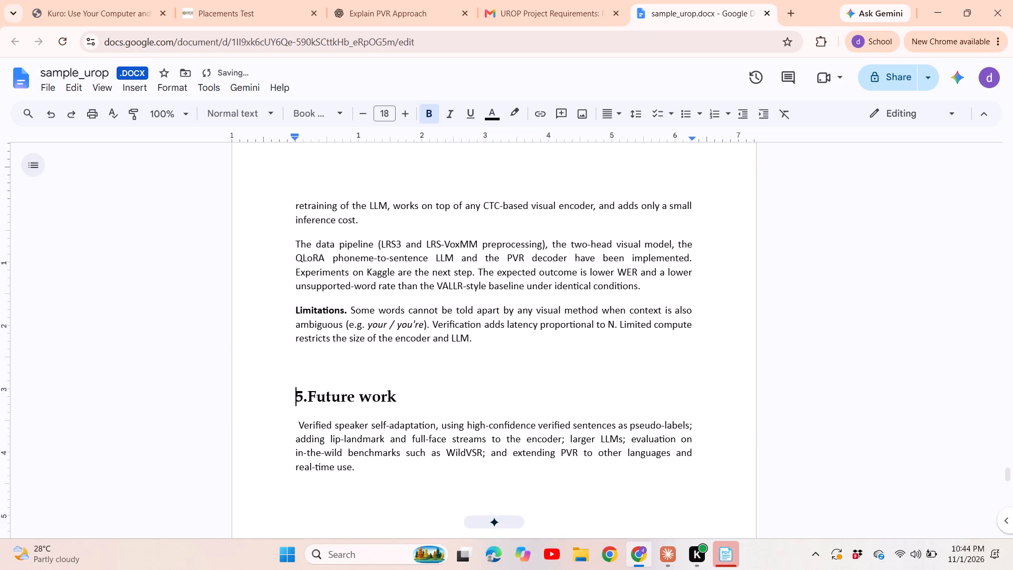
key(BackSpace)
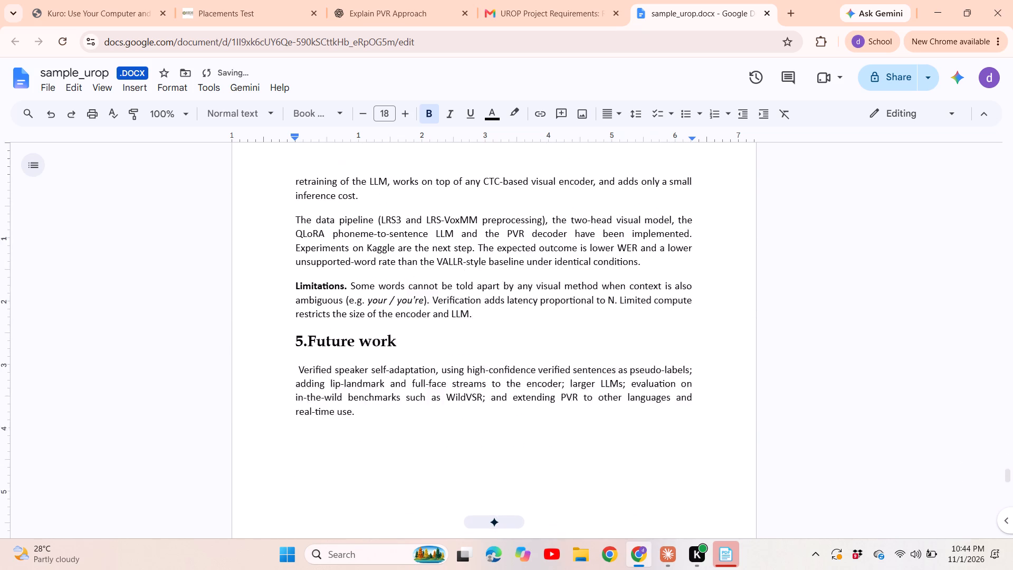
Replace the hyphen in "CTC-based" with a space in the first Concluding Remarks paragraph.
click(501, 212)
key(Right)
key(BackSpace)
key(space)
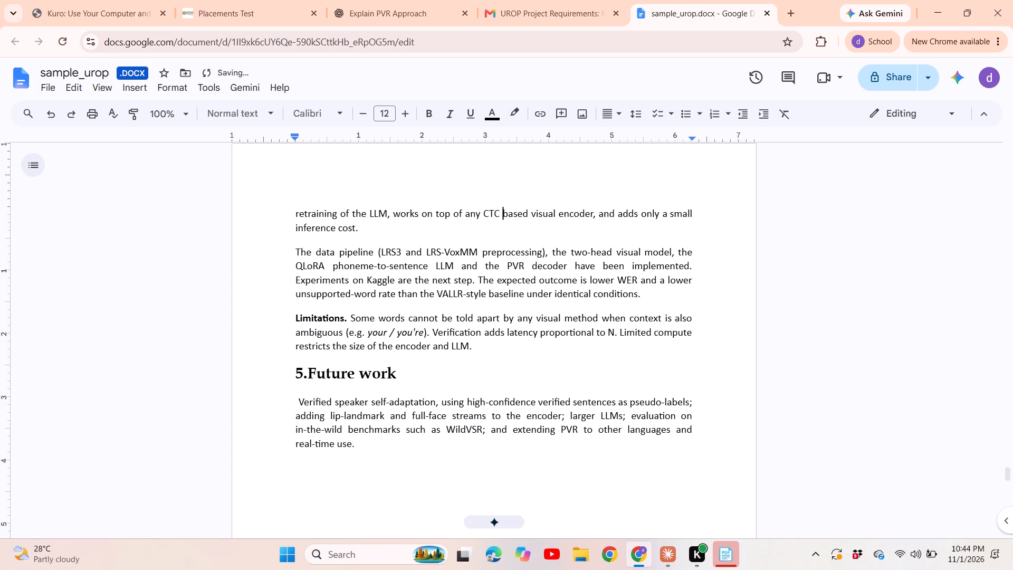
Replace the hyphens in "LRS-VoxMM" and "two-head" with spaces in the data pipeline paragraph.
click(445, 251)
key(BackSpace)
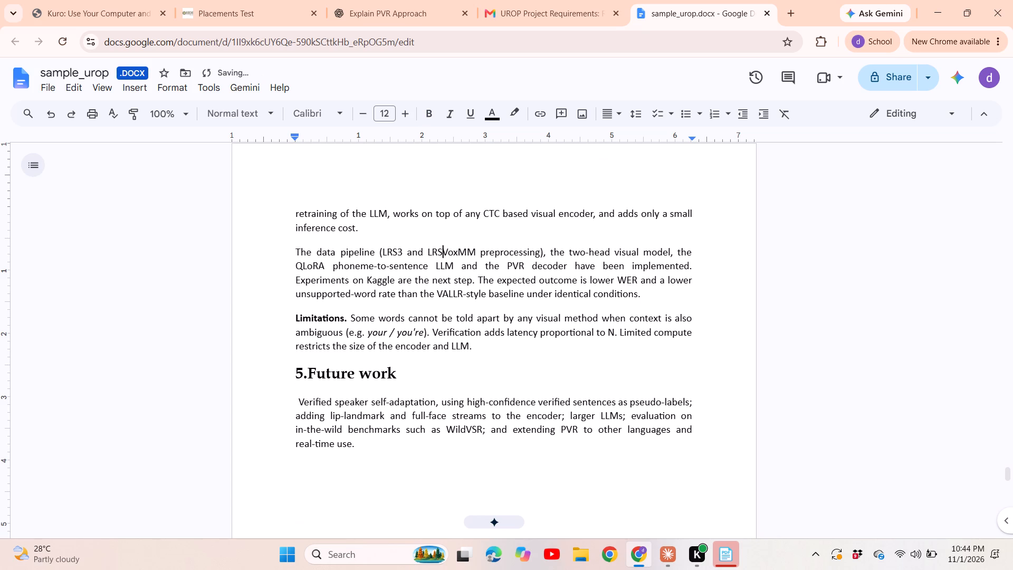
key(space)
click(592, 251)
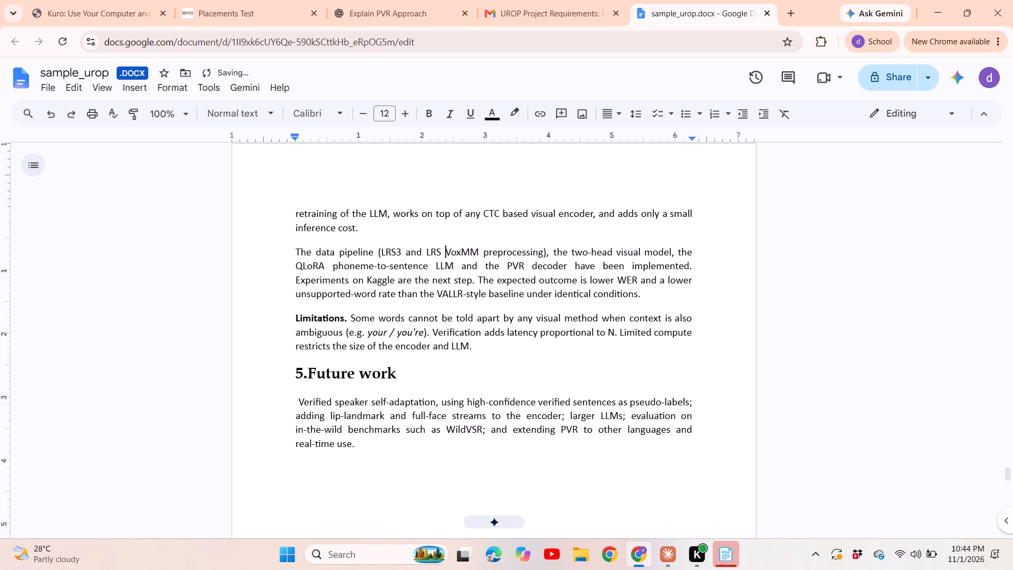
key(BackSpace)
key(space)
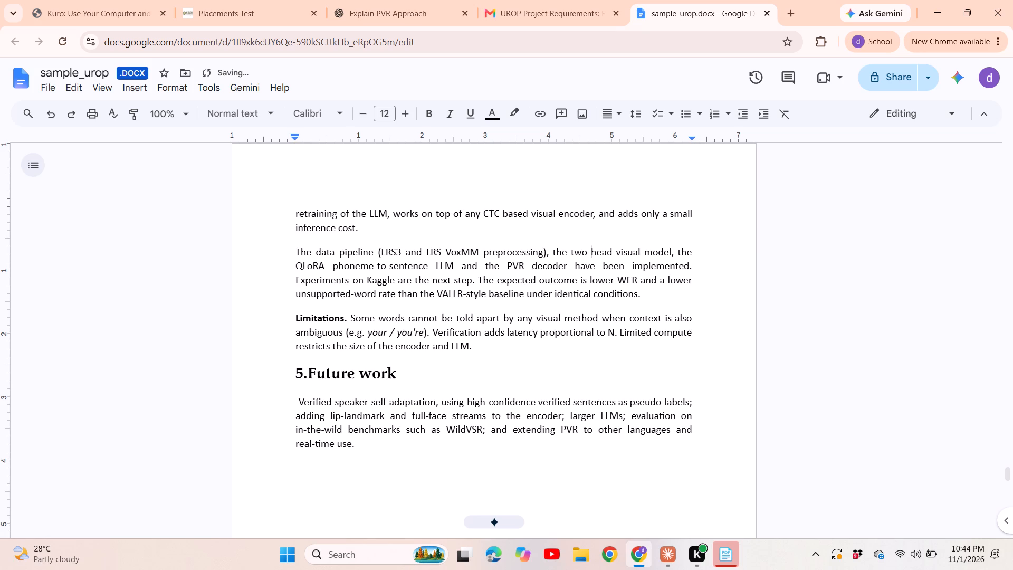
Change "phoneme-to-sentence" to "phoneme to sentence" in the data pipeline paragraph.
click(378, 268)
key(BackSpace)
key(space)
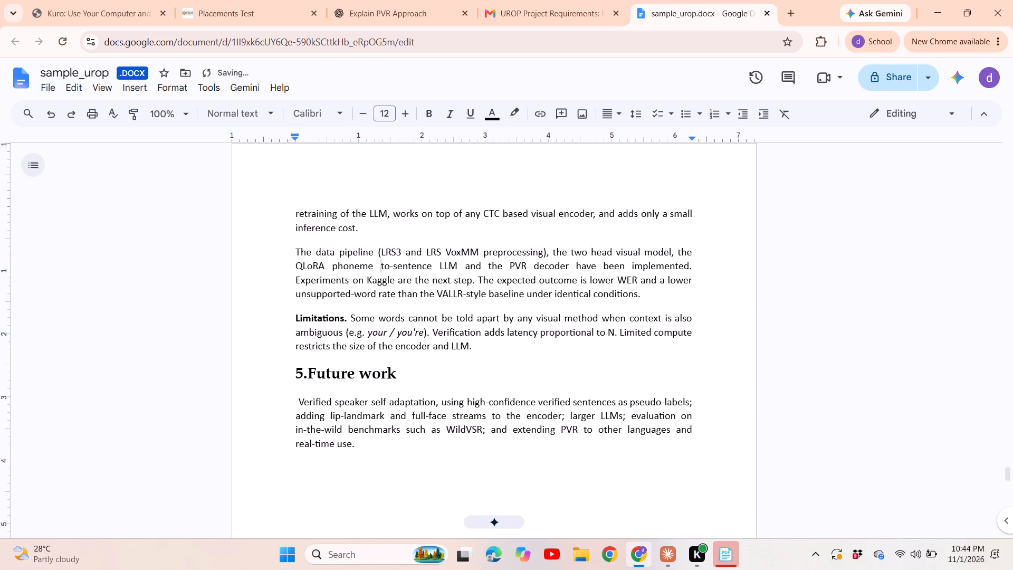
key(Right)
key(Left)
key(BackSpace)
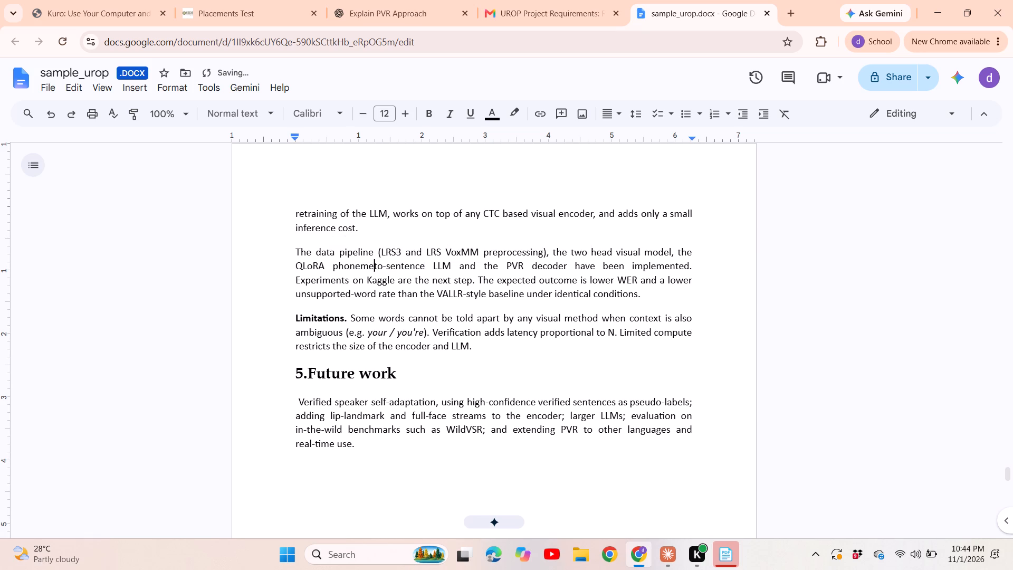
key(space)
key(Right)
key(Right)
key(Right)
key(BackSpace)
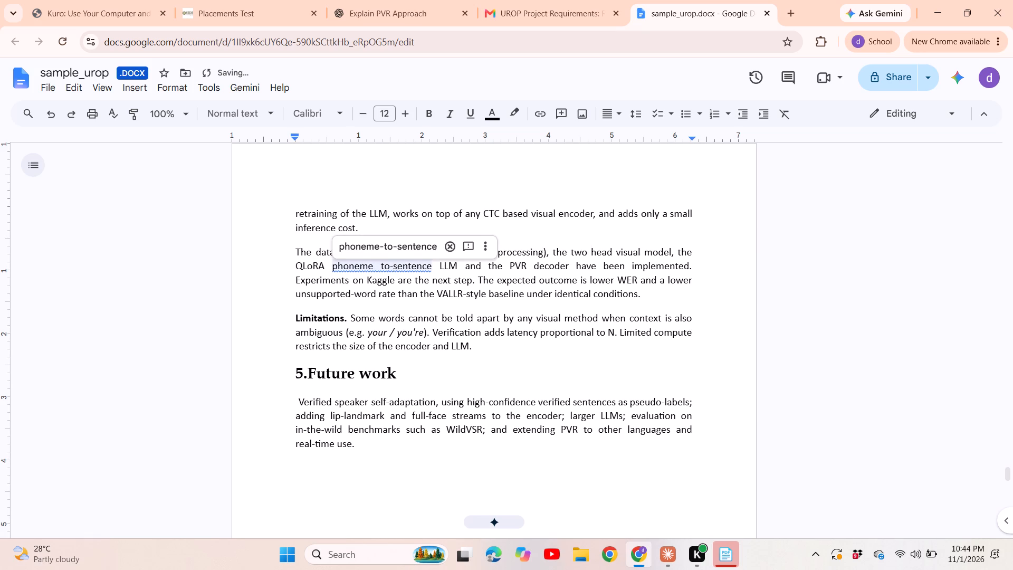
key(space)
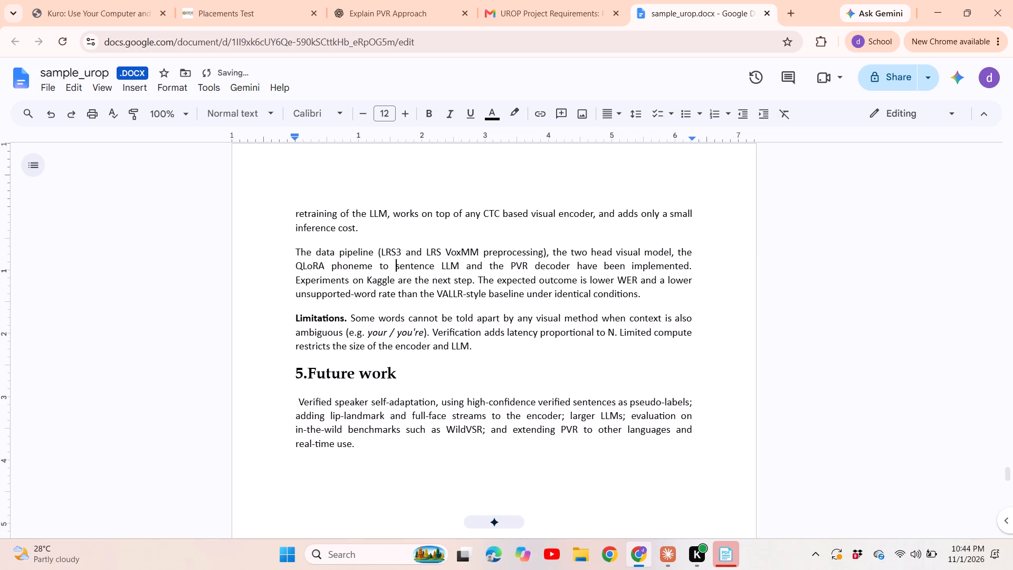
Replace the hyphens in "unsupported-word rate" and "VALLR-style" with spaces in the last sentence of the data pipeline paragraph.
click(356, 292)
key(BackSpace)
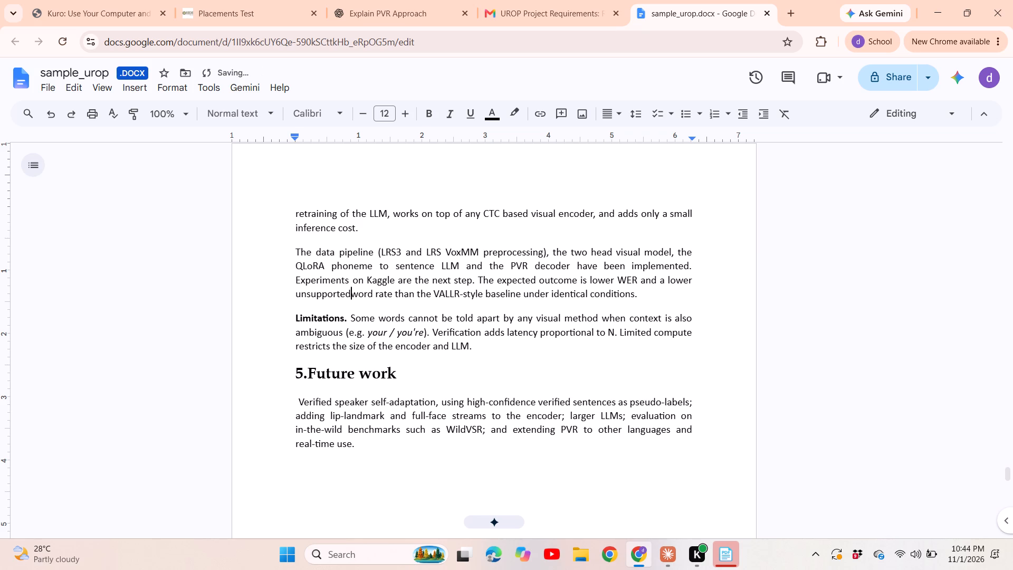
key(space)
click(467, 296)
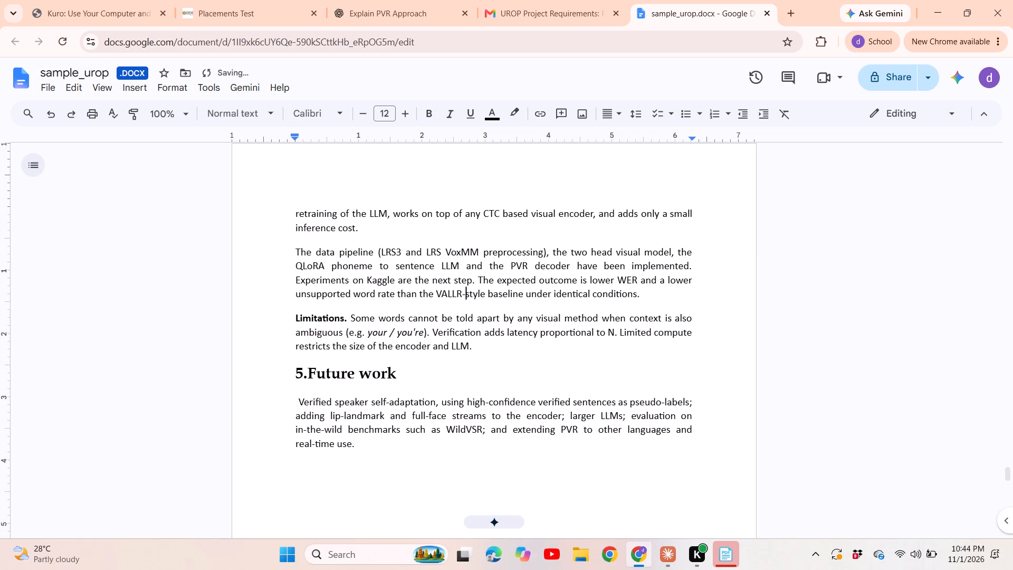
key(BackSpace)
key(space)
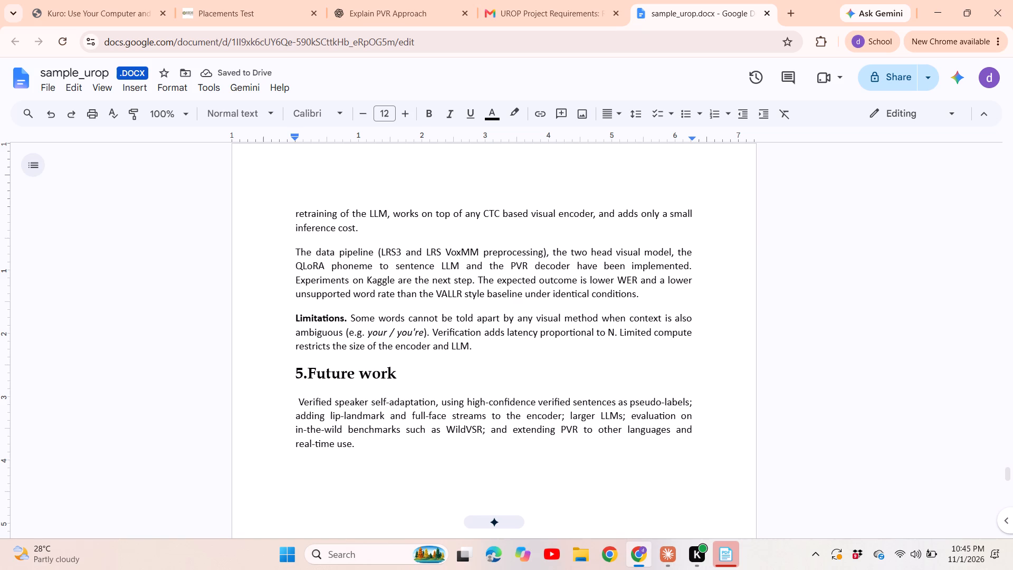
Replace the hyphens in "self-adaptation" and "high-confidence" with spaces in the Future work paragraph.
scroll(513, 361, down, 1)
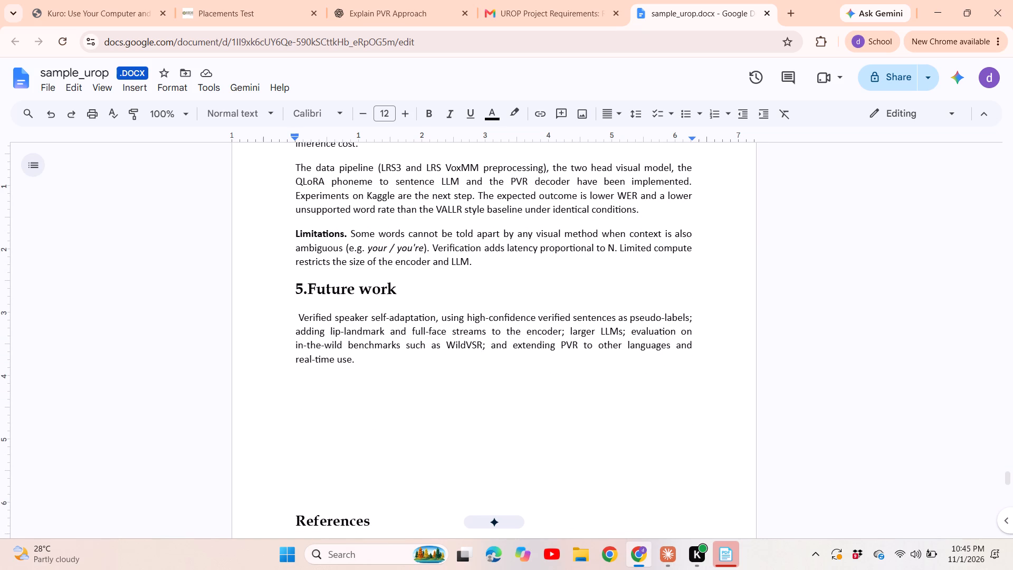
click(389, 319)
key(BackSpace)
key(space)
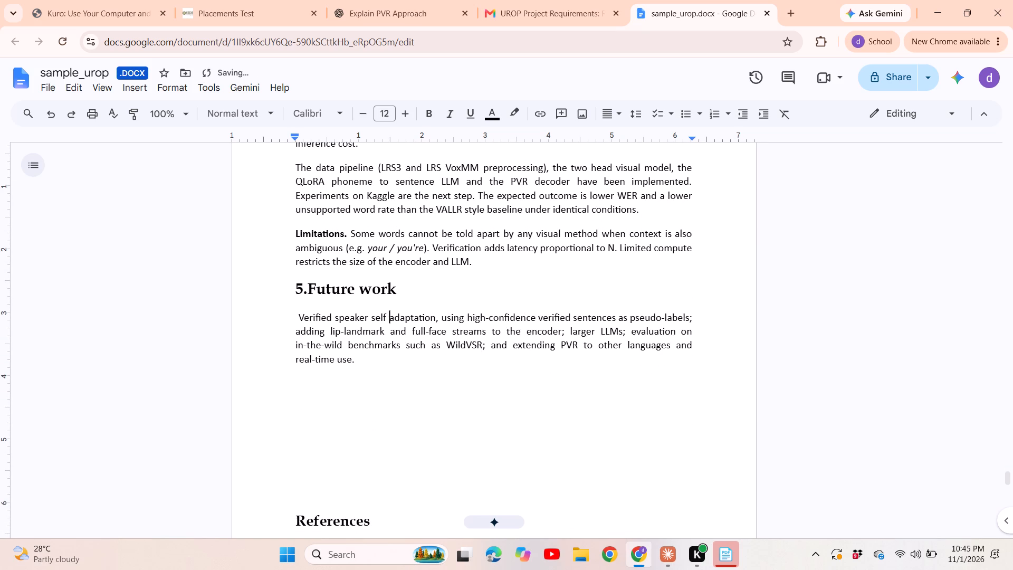
key(Right)
key(Right)
key(Right)
key(Right)
key(Right)
key(Right)
key(Right)
key(Right)
key(Right)
key(Right)
key(Right)
key(Right)
key(Right)
key(Right)
key(Right)
key(Right)
key(Right)
key(Right)
key(Right)
key(Right)
key(Right)
key(BackSpace)
key(space)
Change "pseudo-labels;" to "pseudo labels," in the Future work paragraph.
key(Right)
key(Right)
key(Right)
key(Right)
key(Right)
key(Right)
key(Right)
key(Right)
key(Right)
key(Right)
key(Right)
key(Right)
key(Right)
key(Right)
key(Right)
key(Right)
key(Right)
key(Right)
key(Right)
key(Right)
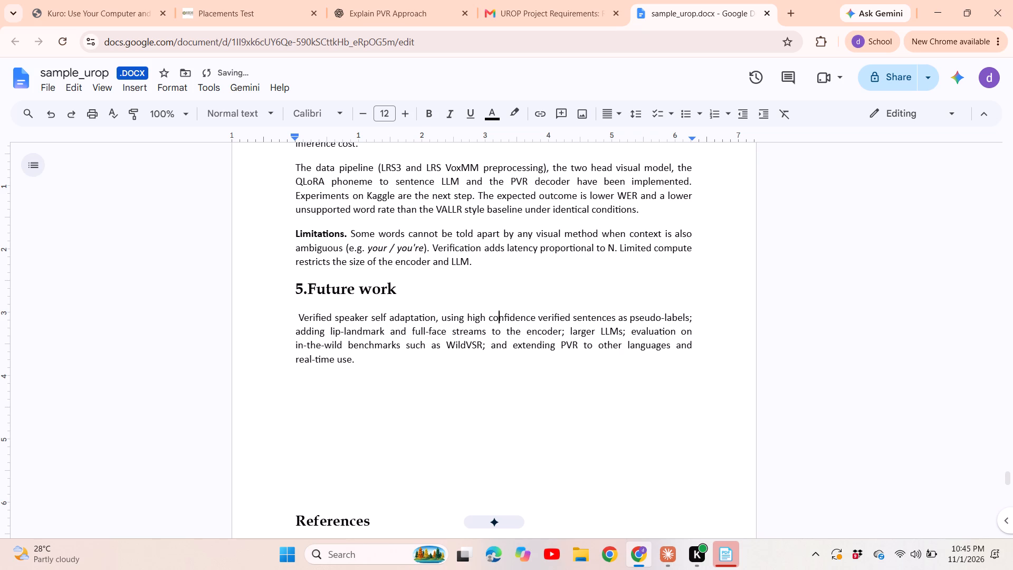
key(Right)
key(Right)
key(Right)
key(Right)
key(Right)
key(Right)
key(Right)
key(Right)
key(Right)
key(Right)
key(Right)
key(Right)
key(BackSpace)
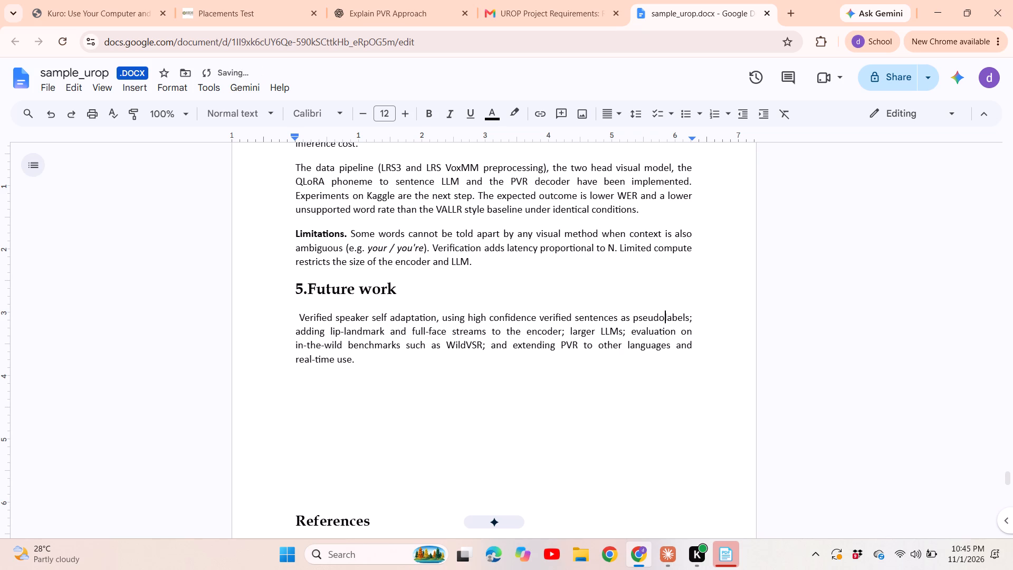
key(space)
key(Right)
key(Right)
key(Right)
key(Right)
key(Right)
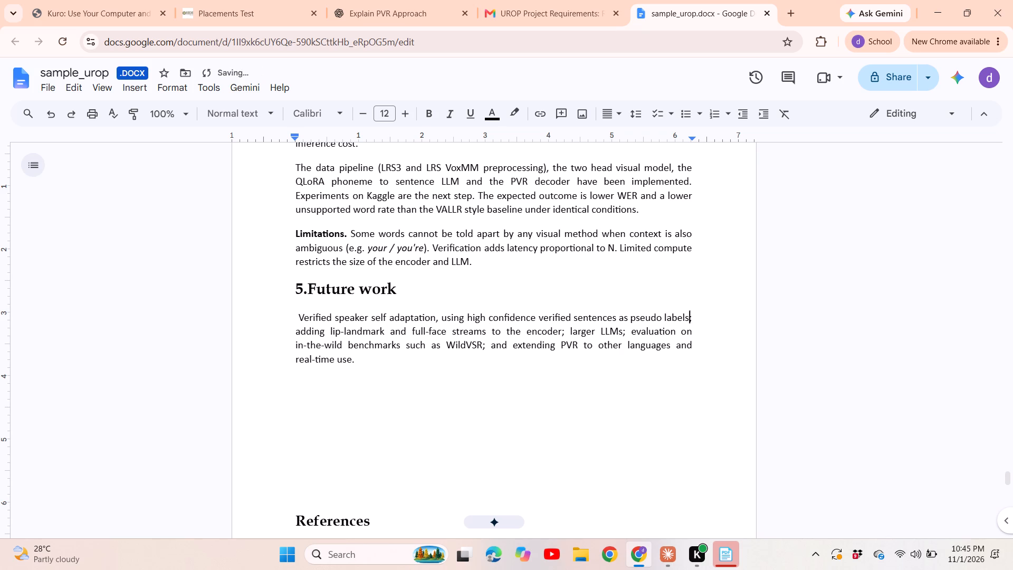
key(Right)
key(BackSpace)
key(comma)
Replace the hyphen in "full-face" with a space in the Future work paragraph.
click(430, 331)
key(BackSpace)
key(space)
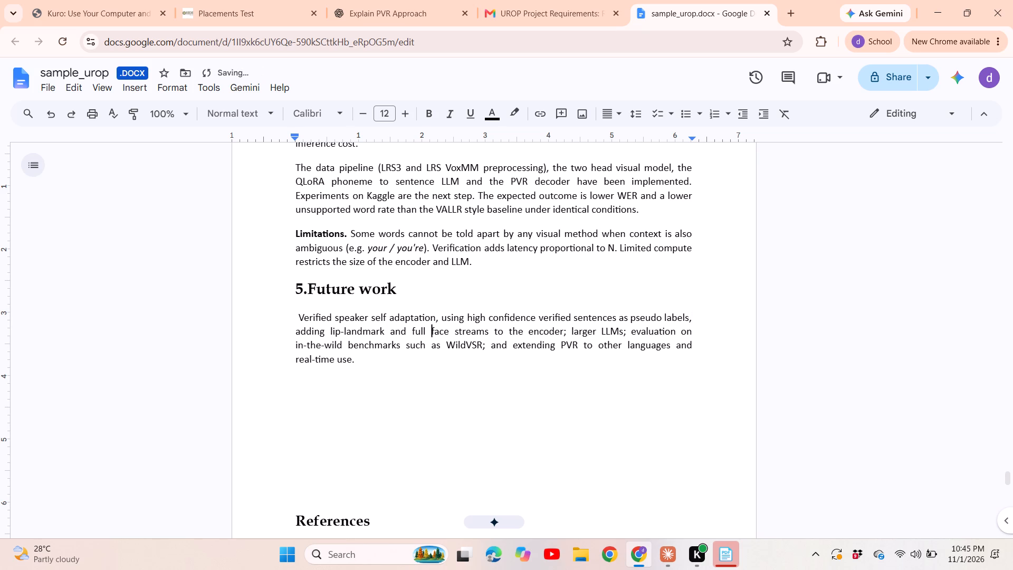
Replace the semicolons after "encoder" and "larger LLMs" with commas in the Future work paragraph.
click(569, 333)
key(BackSpace)
key(comma)
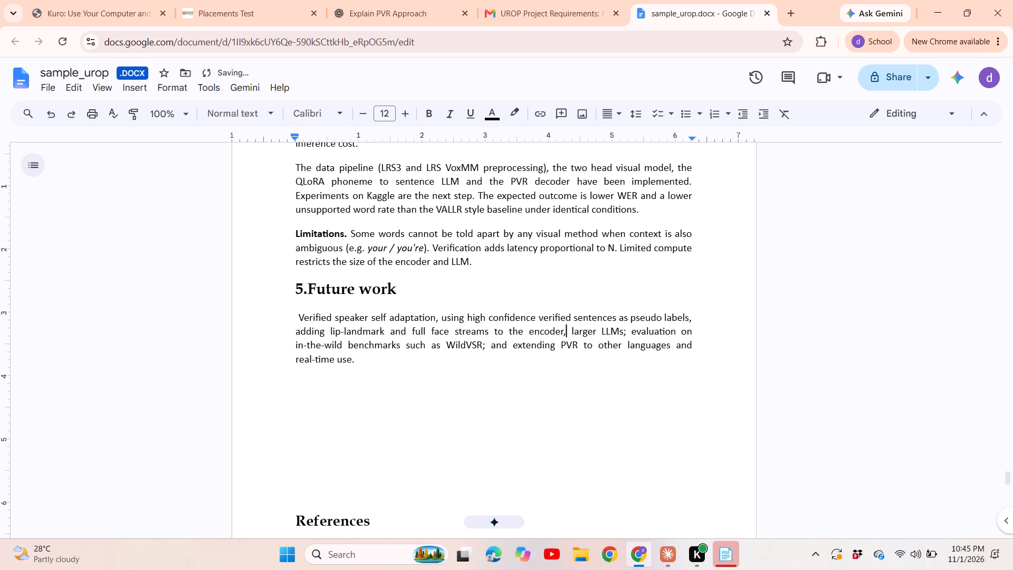
key(Right)
key(Right)
key(Right)
key(Right)
key(Right)
key(Right)
key(Right)
key(Right)
key(Right)
key(Right)
key(Right)
key(Right)
key(Right)
key(Right)
key(Right)
key(Right)
key(Right)
key(Right)
key(BackSpace)
key(comma)
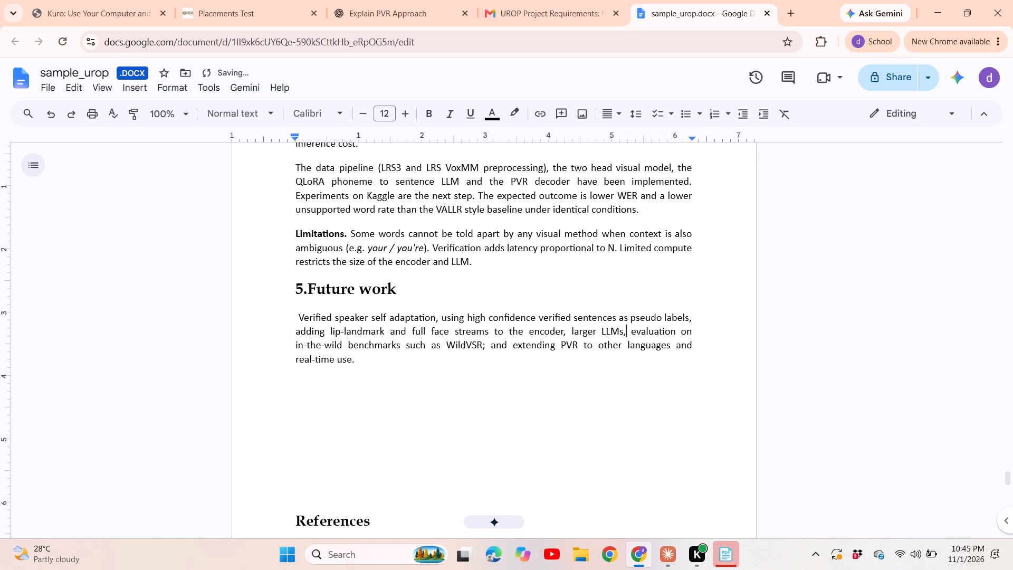
Change "in-the-wild" to "in the wild" in the Future work paragraph.
click(307, 346)
key(BackSpace)
key(space)
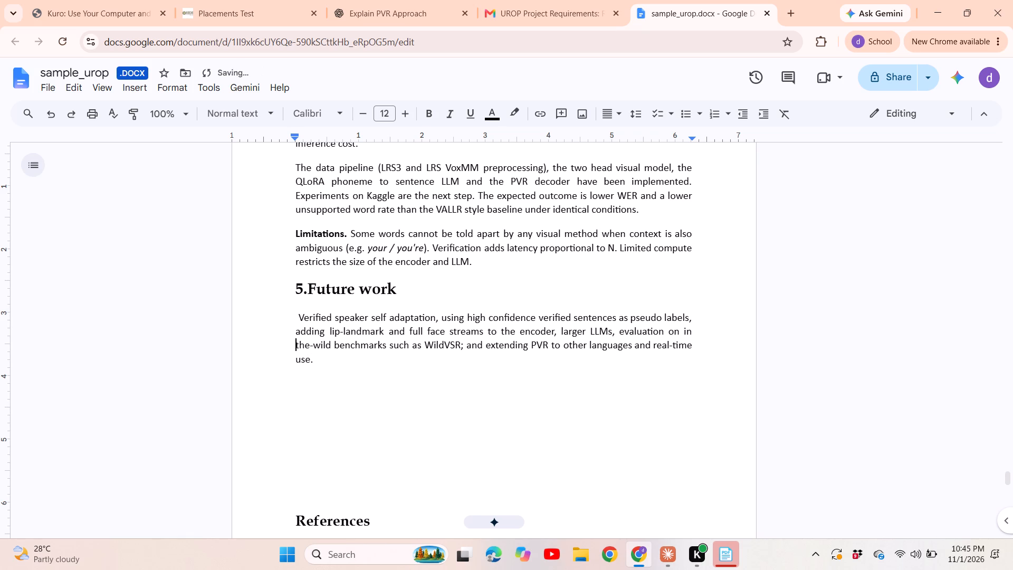
key(Right)
key(Right)
key(Right)
key(Right)
key(BackSpace)
key(space)
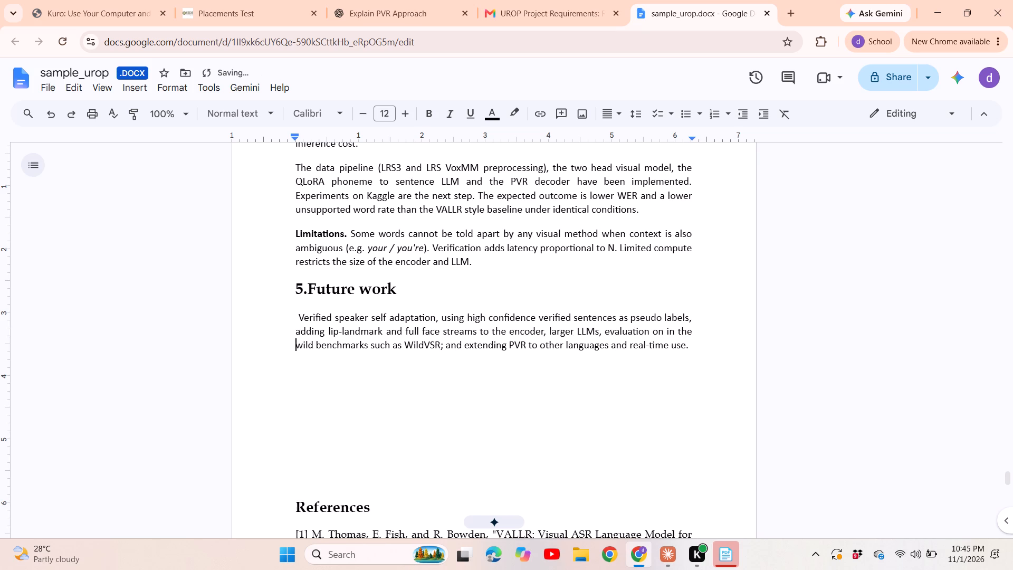
Replace the semicolon after "WildVSR" and the hyphen in "real-time" with spaces in the Future work paragraph.
click(443, 344)
key(BackSpace)
key(space)
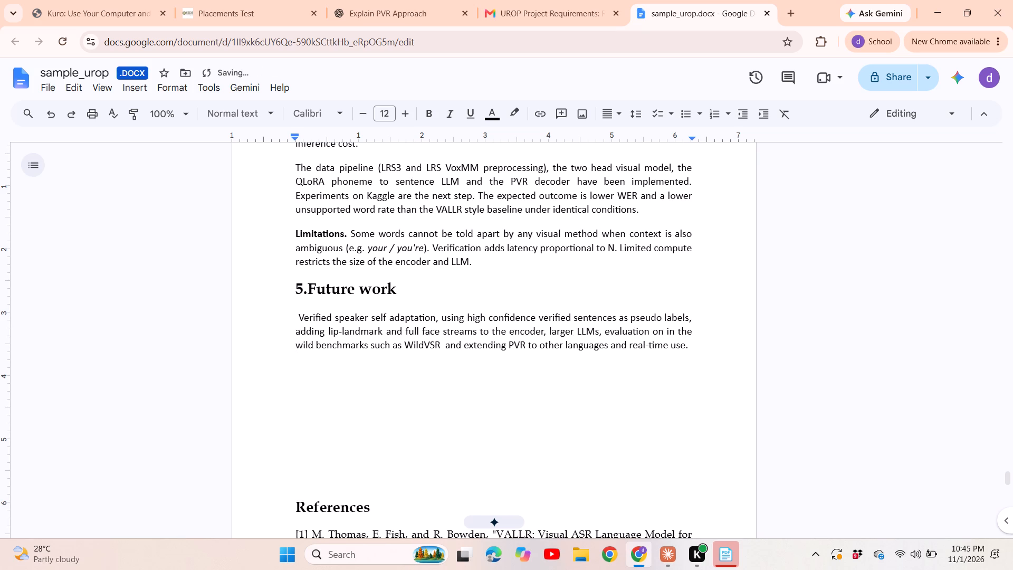
click(647, 345)
key(Right)
key(BackSpace)
key(space)
Remove all blank lines between the Future work paragraph and the "References" heading.
click(295, 507)
click(295, 507)
key(BackSpace)
key(BackSpace)
key(BackSpace)
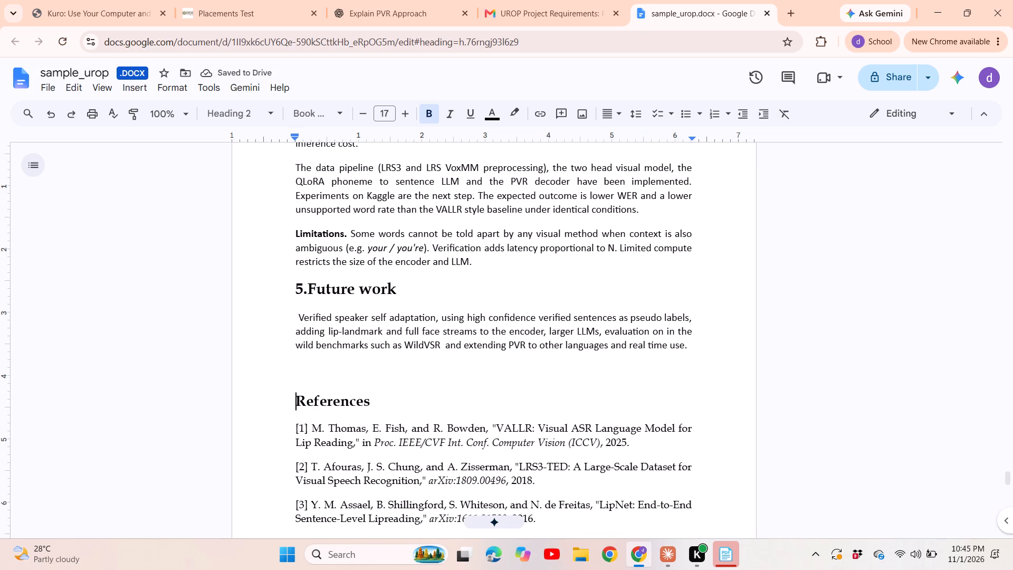
scroll(380, 461, down, 7)
scroll(380, 461, up, 6)
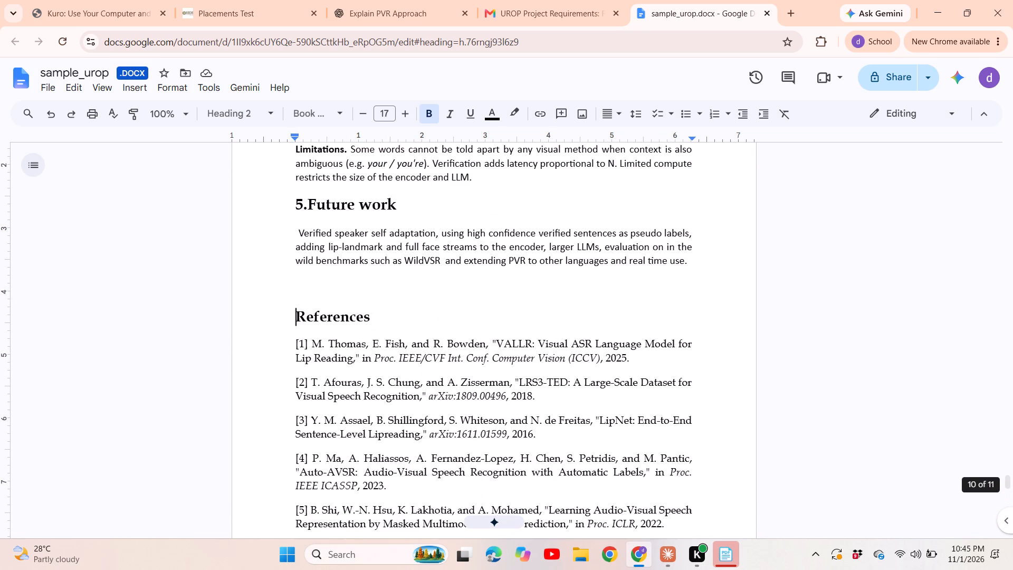
key(BackSpace)
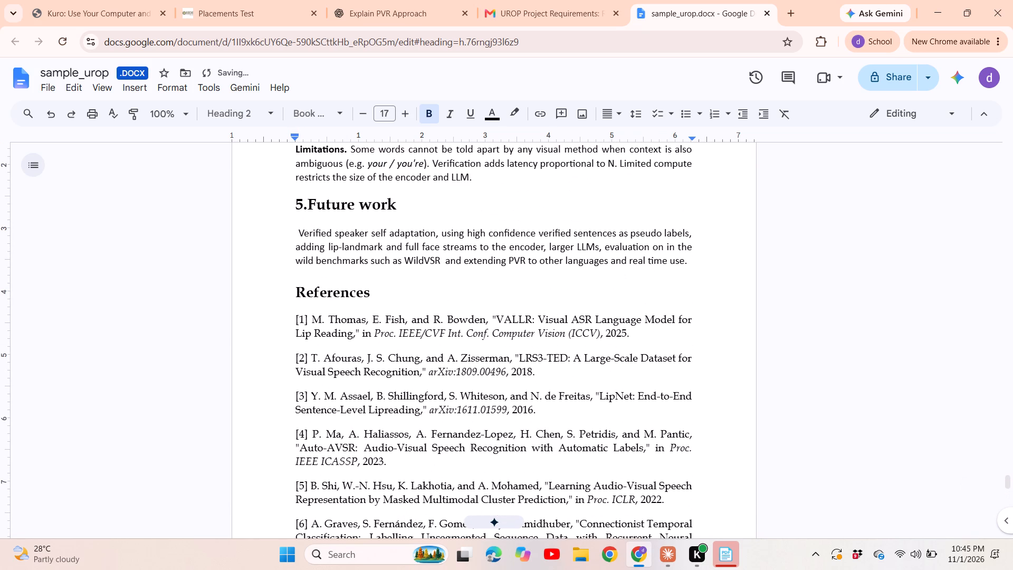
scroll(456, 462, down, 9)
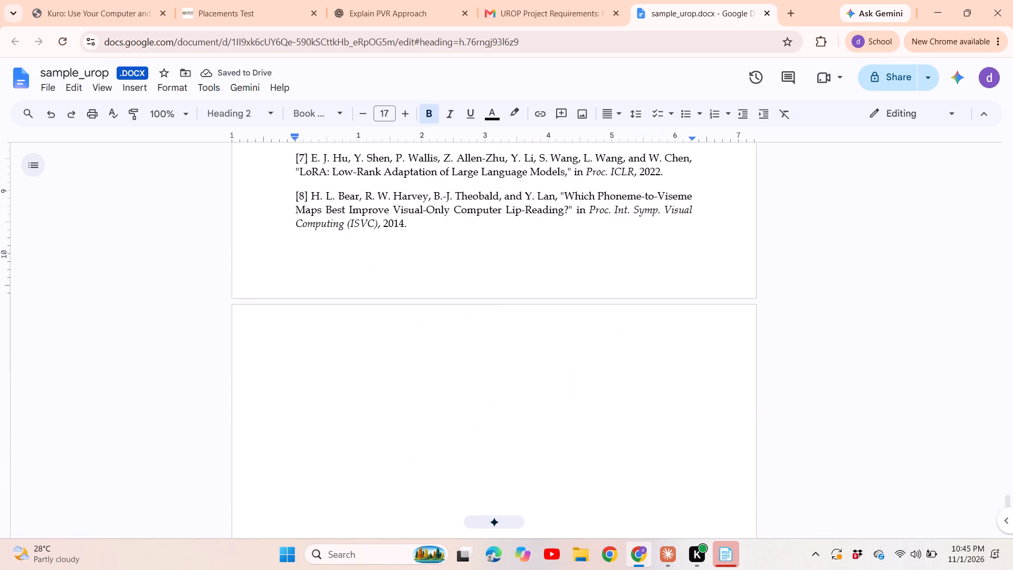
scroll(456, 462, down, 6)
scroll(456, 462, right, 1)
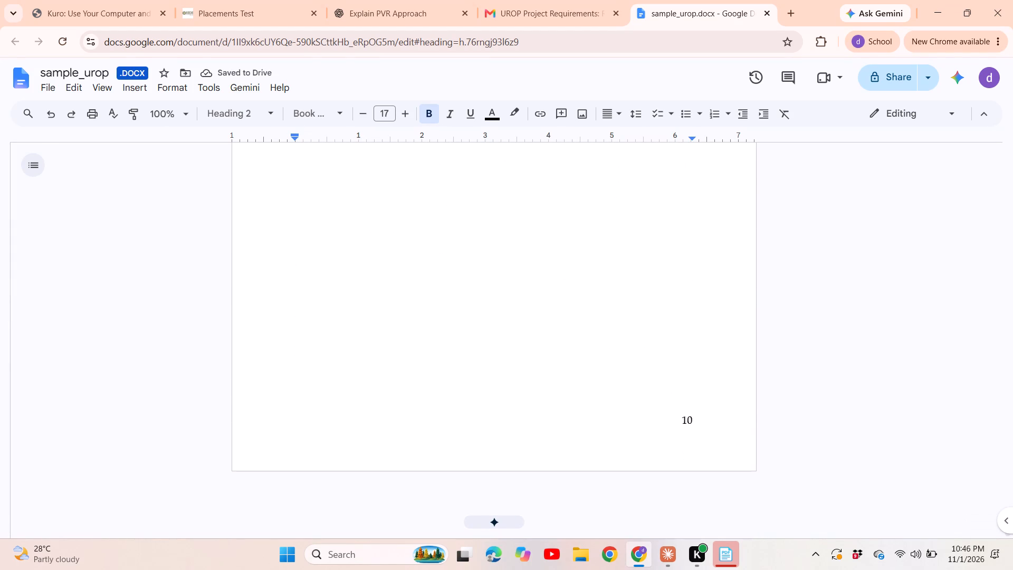
Remove the blank page content after reference [8] at the end of the References list.
scroll(413, 330, up, 6)
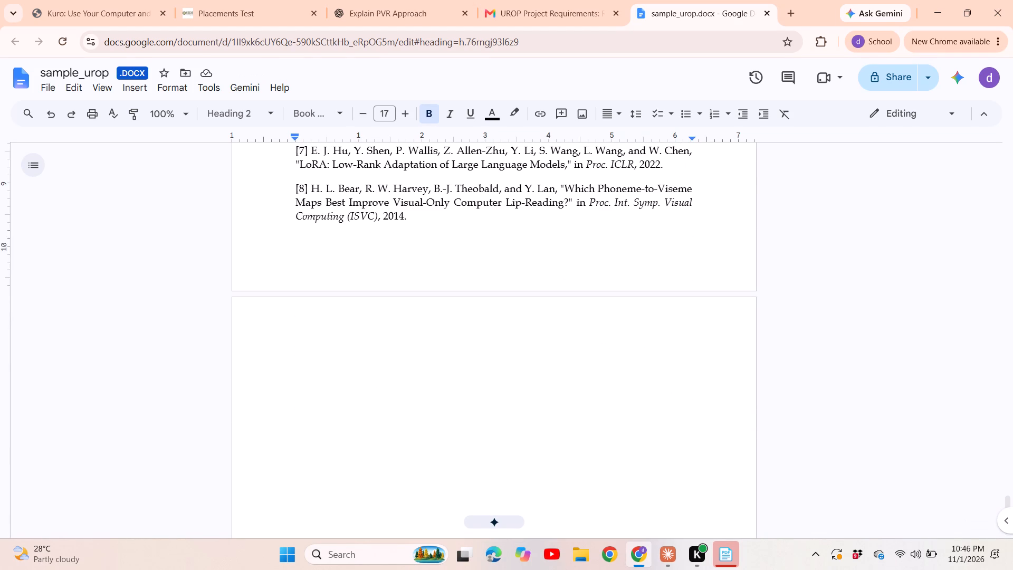
click(270, 312)
key(BackSpace)
key(BackSpace)
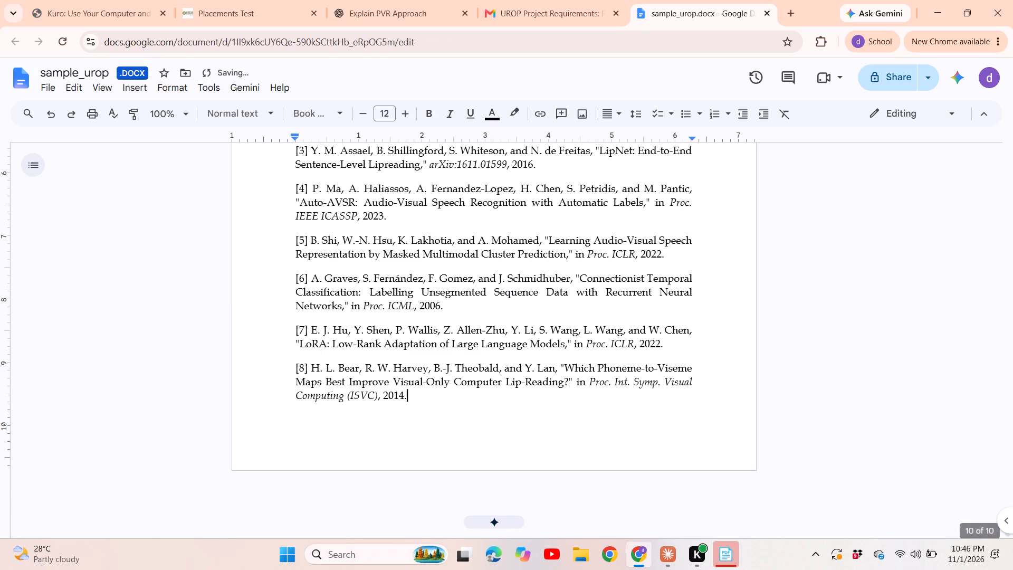
Replace the hyphen in "Unsupported-word" with a space in the section 3.7 heading.
scroll(405, 378, up, 2)
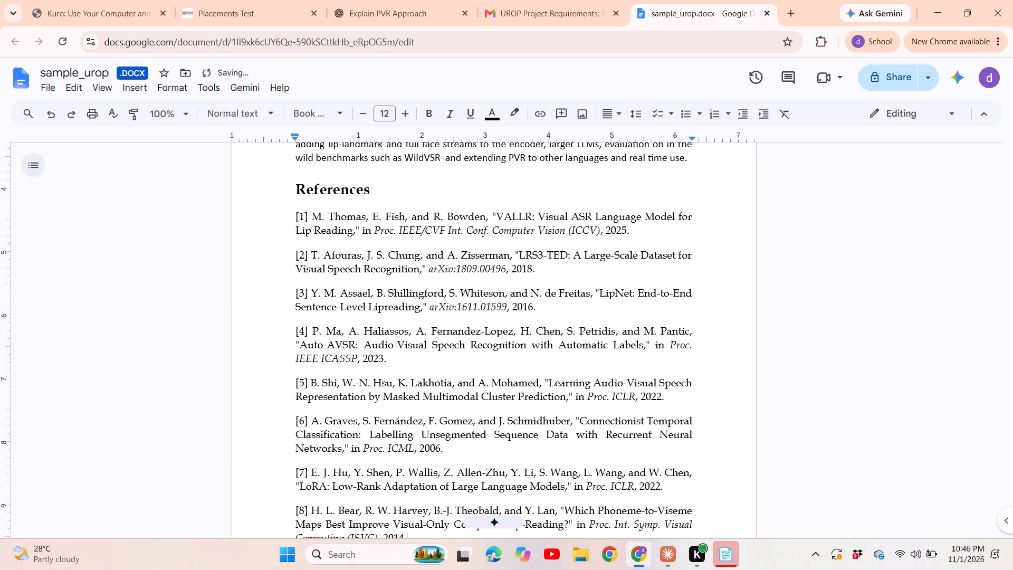
scroll(405, 378, up, 4)
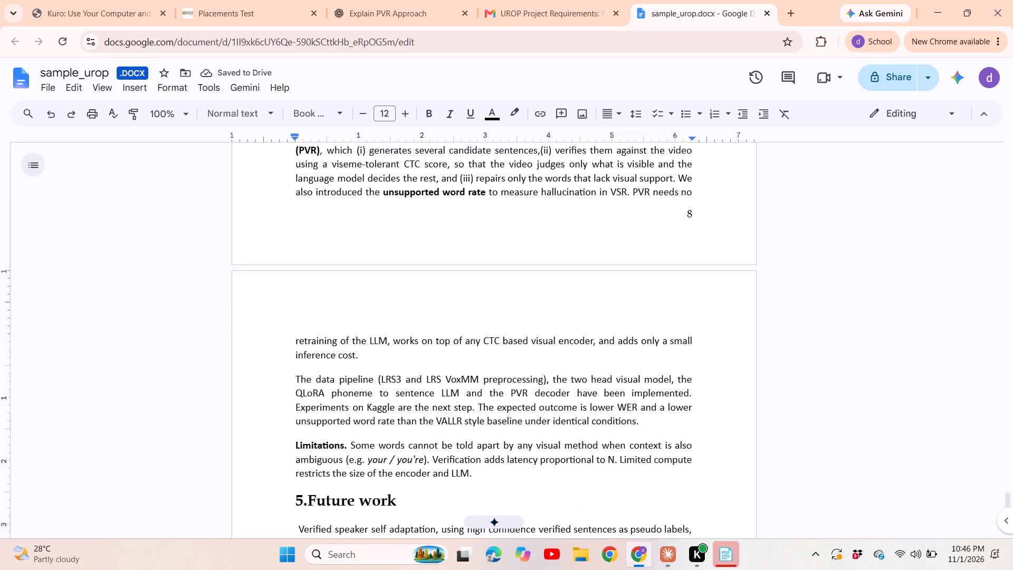
scroll(405, 378, up, 4)
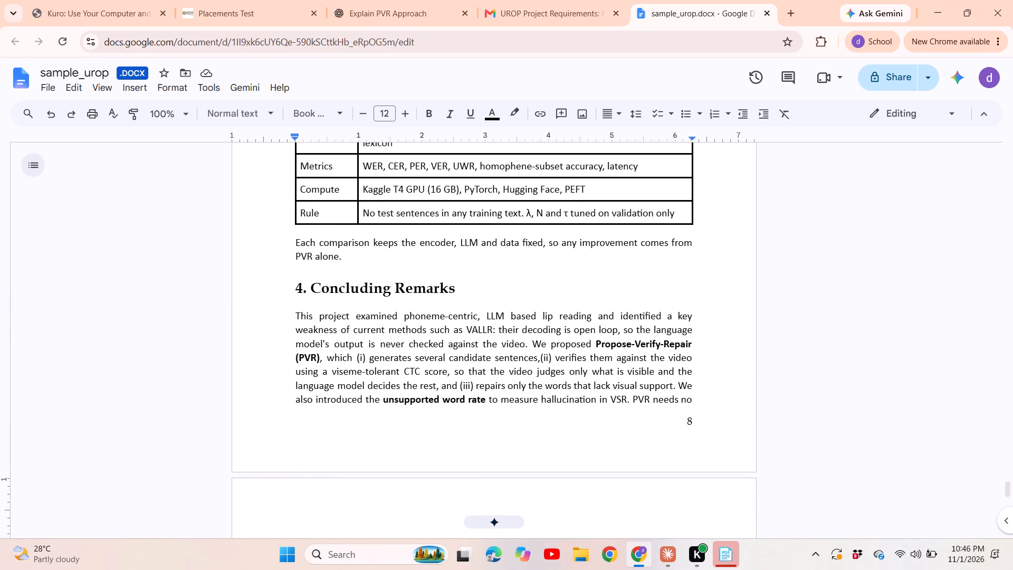
scroll(405, 378, up, 3)
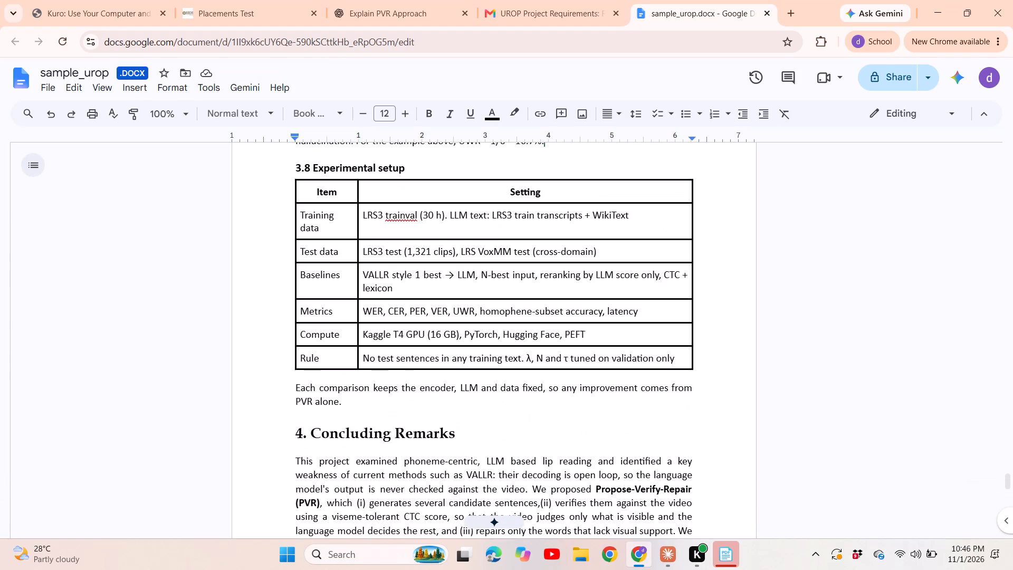
scroll(405, 378, up, 4)
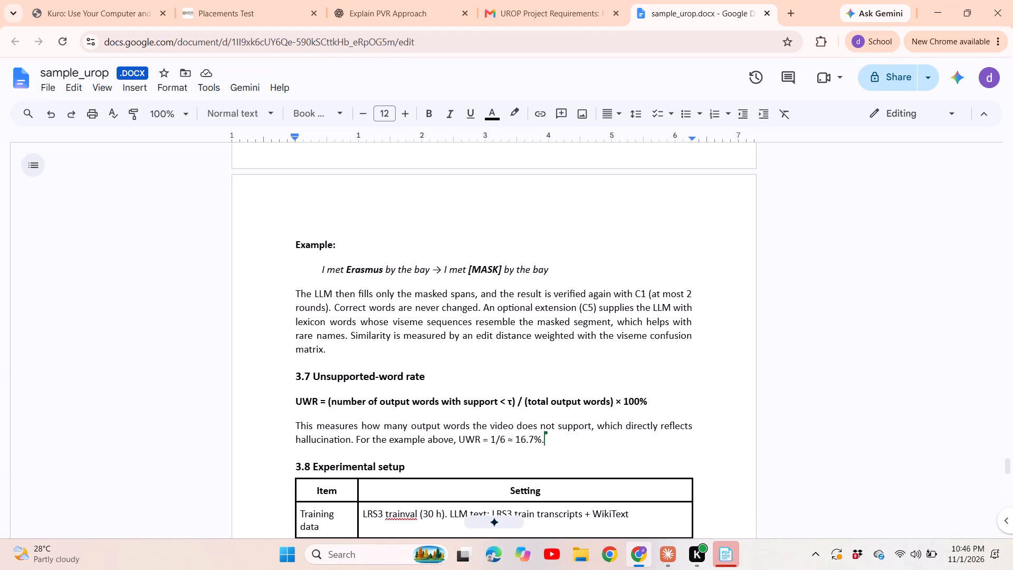
scroll(405, 378, up, 2)
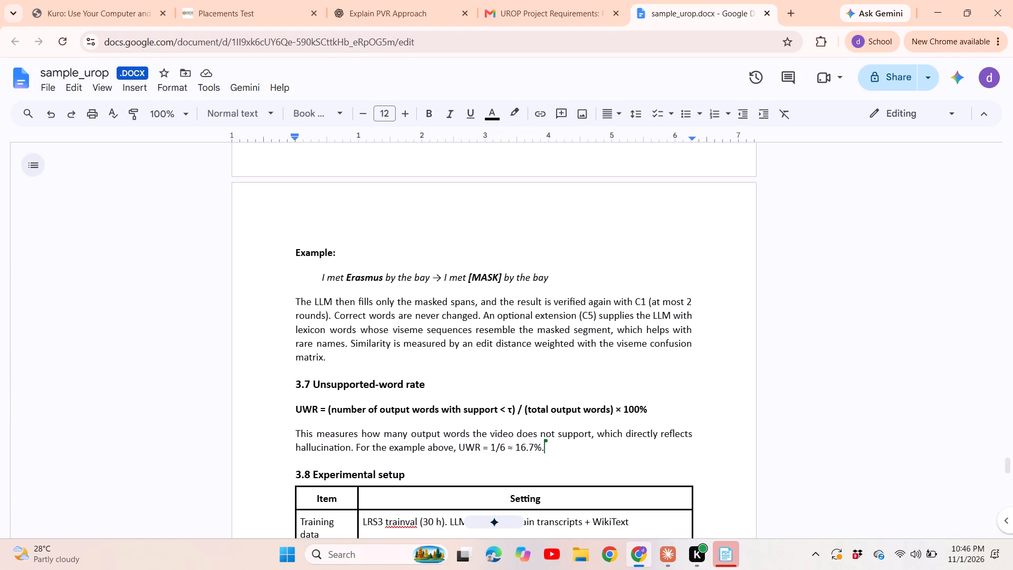
click(379, 385)
key(BackSpace)
key(space)
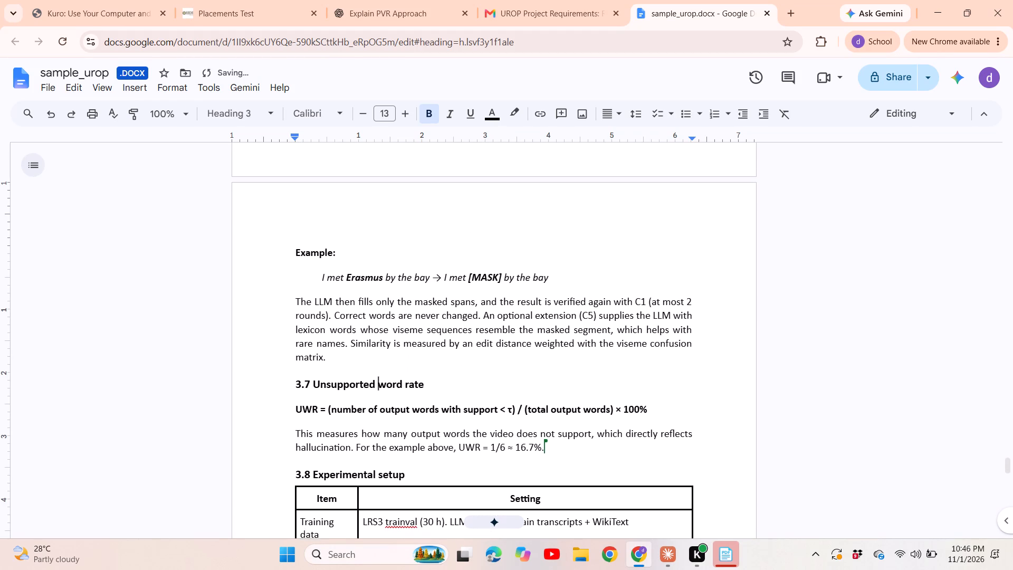
Change "log-likelihood" to "log likelihood" in the C1: Visual verification paragraph.
scroll(430, 453, down, 3)
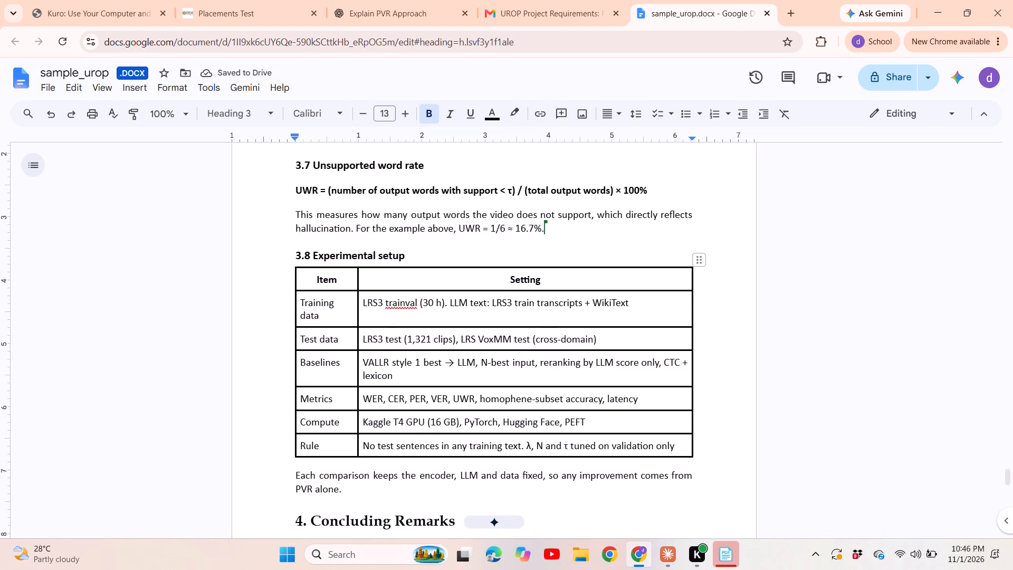
scroll(430, 453, down, 1)
scroll(430, 453, up, 5)
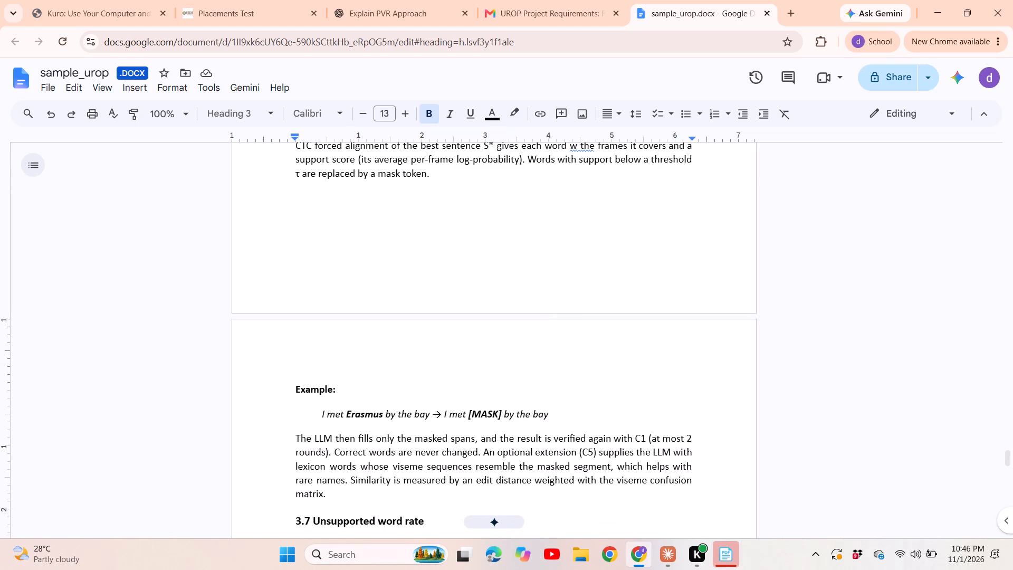
scroll(430, 453, up, 3)
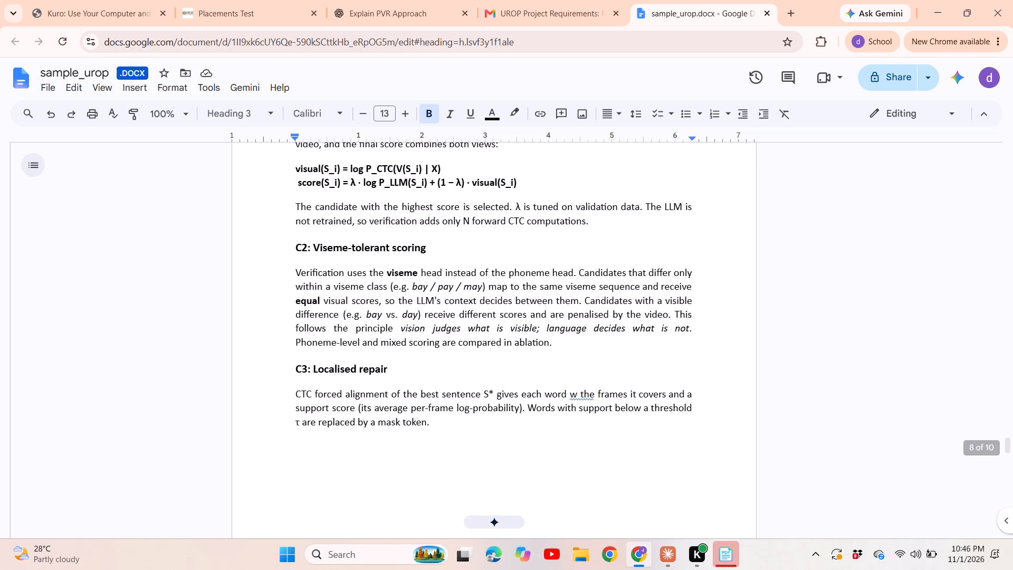
scroll(430, 453, up, 1)
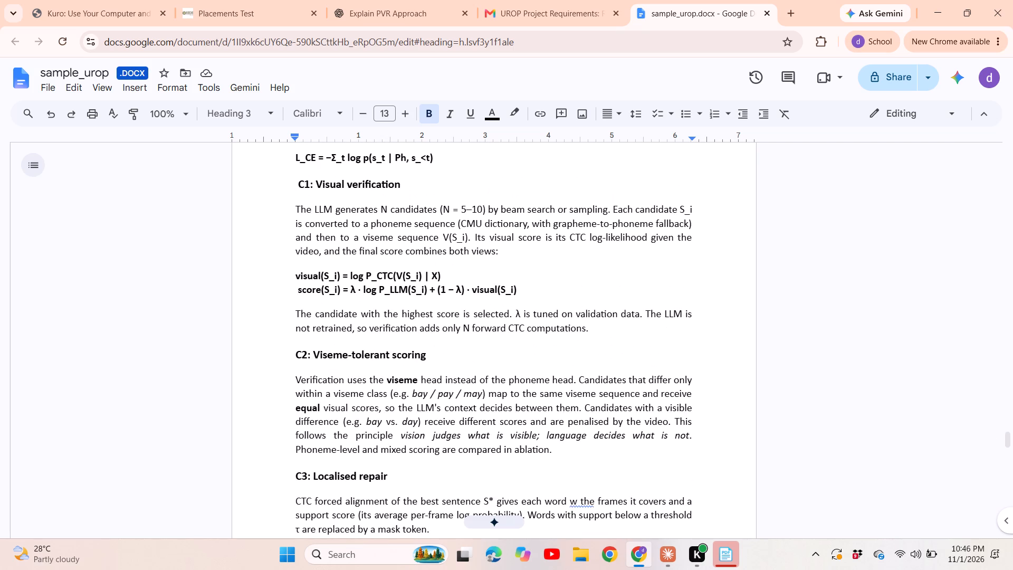
scroll(426, 369, up, 2)
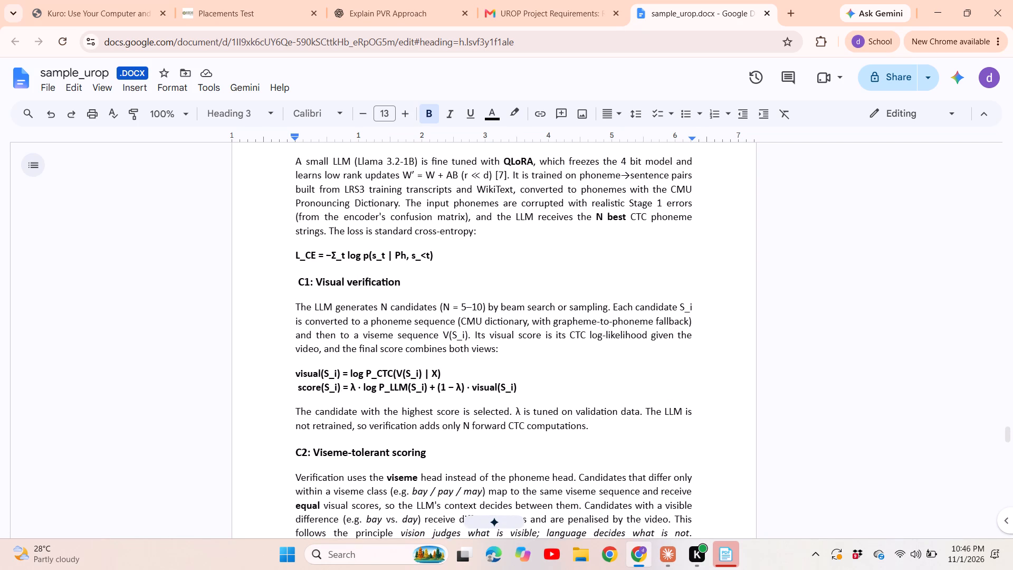
click(604, 336)
key(BackSpace)
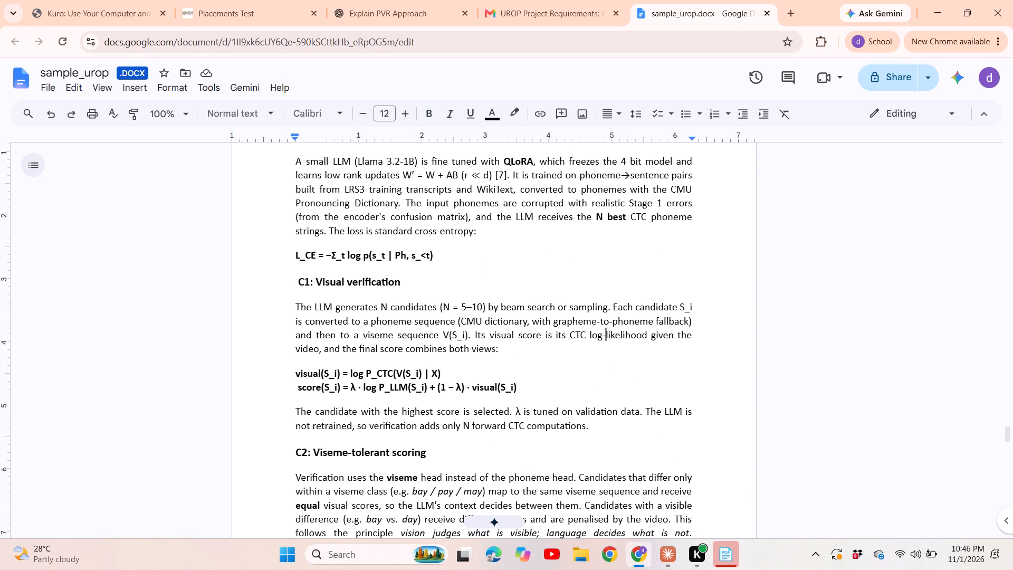
key(space)
Change "grapheme-to-phoneme" to "grapheme to phoneme" in the C1: Visual verification paragraph.
click(611, 321)
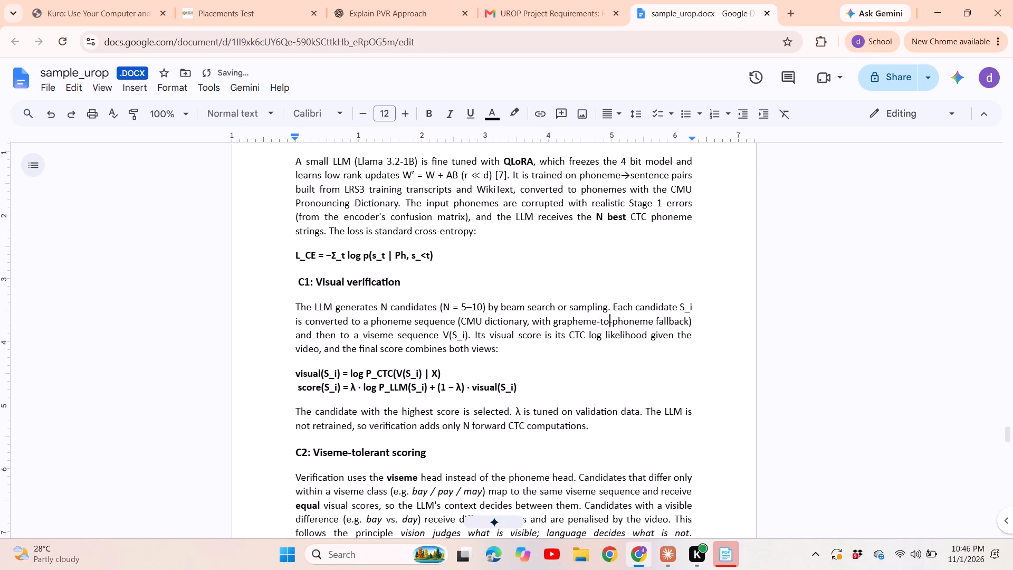
key(Right)
key(BackSpace)
key(space)
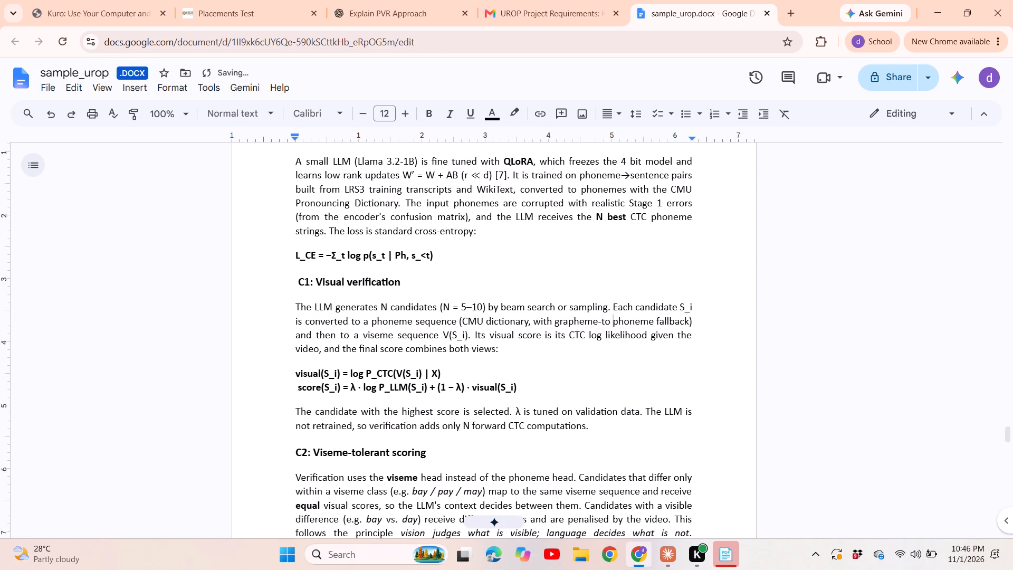
key(Left)
key(Left)
key(Left)
key(Left)
key(Right)
key(BackSpace)
key(space)
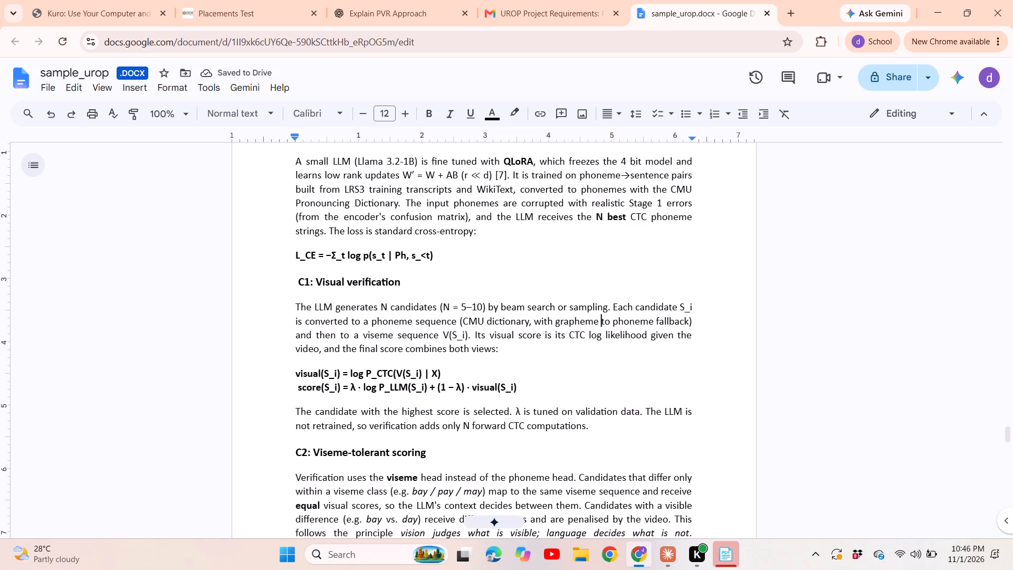
Remove the blank line between the Research gap paragraph and the section 3 System Model heading, keeping the heading on its own line.
scroll(527, 305, up, 1)
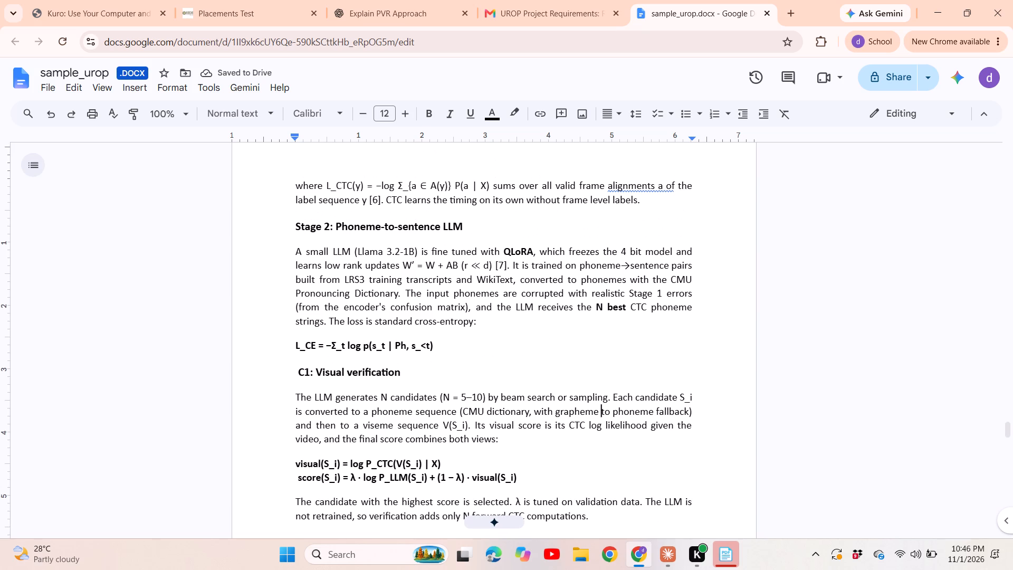
scroll(527, 305, up, 1)
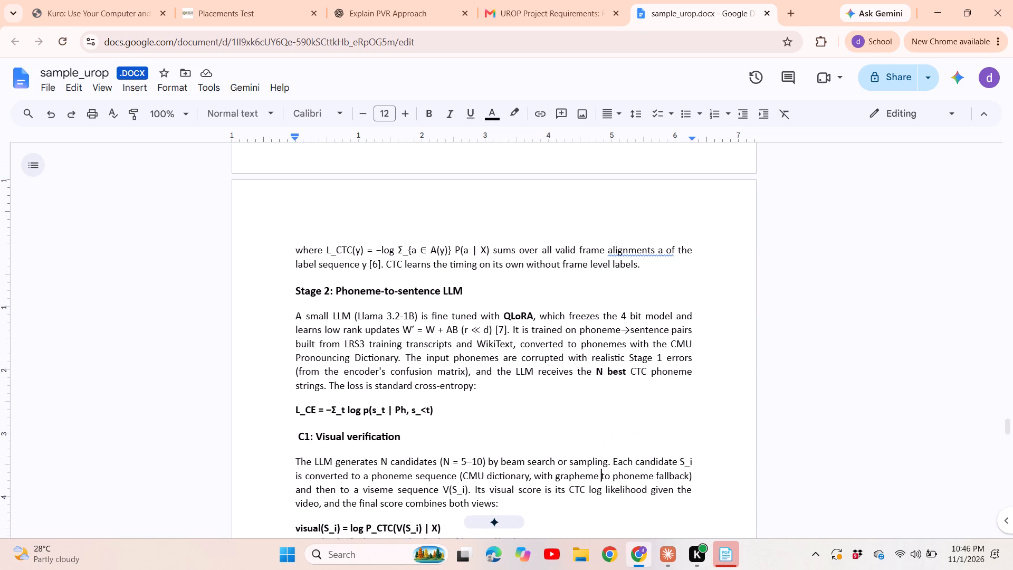
scroll(527, 305, up, 1)
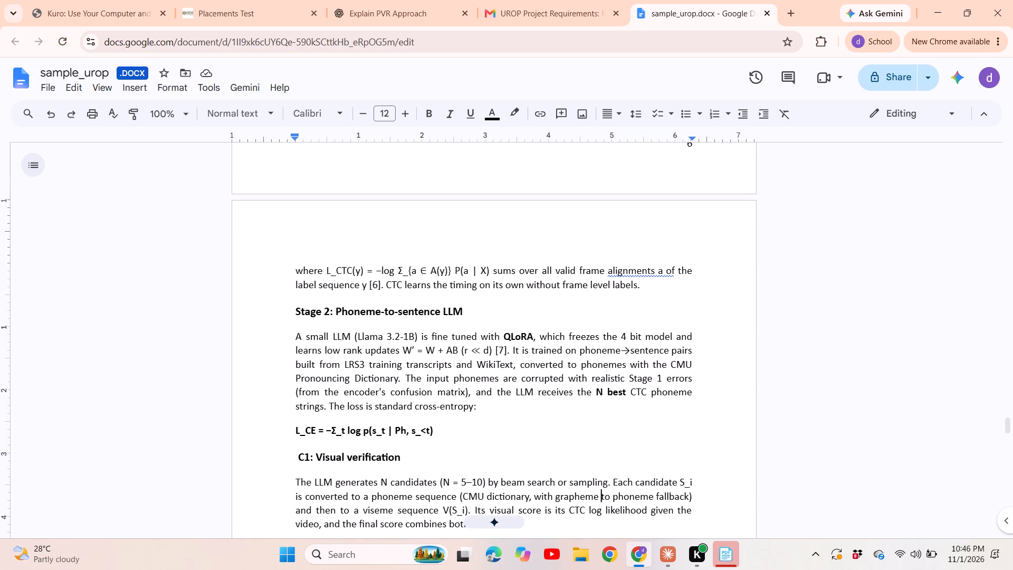
scroll(527, 305, up, 3)
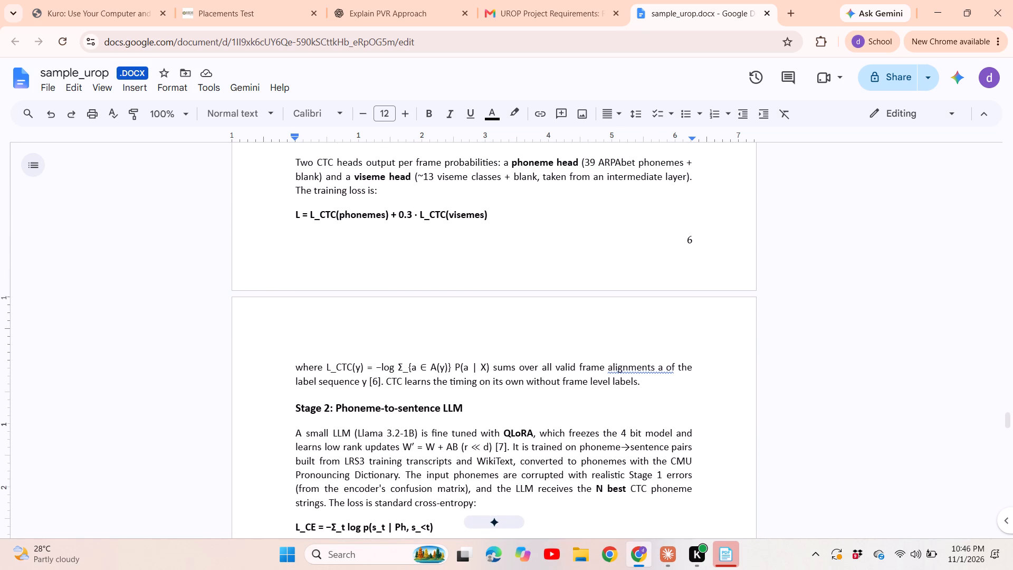
scroll(527, 305, up, 2)
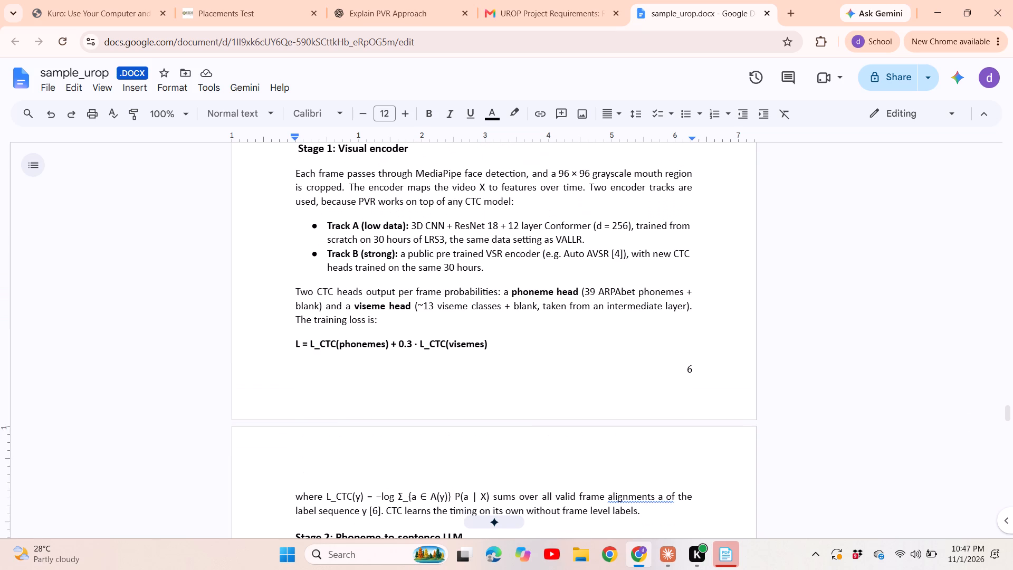
scroll(527, 305, up, 1)
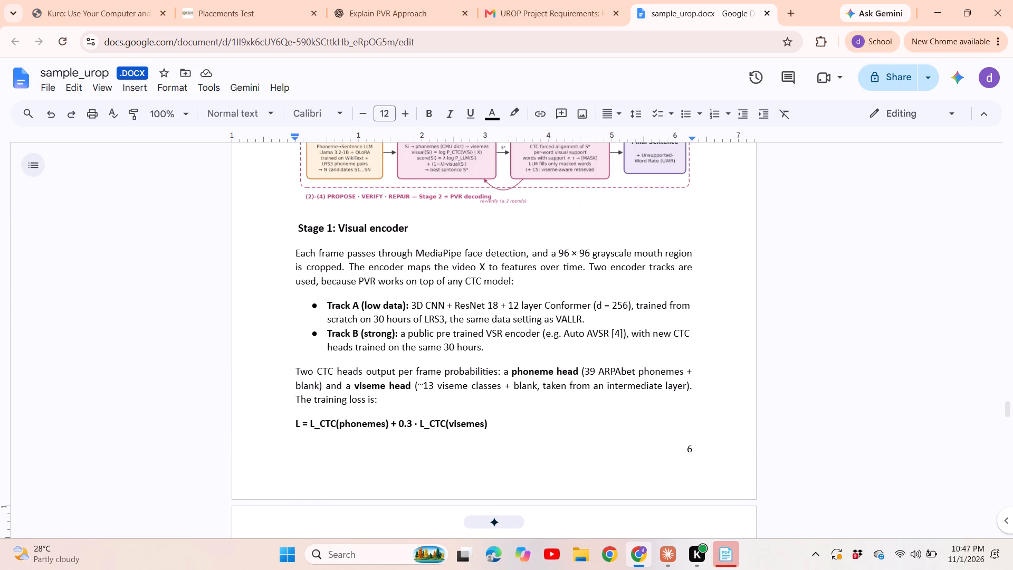
scroll(527, 305, up, 2)
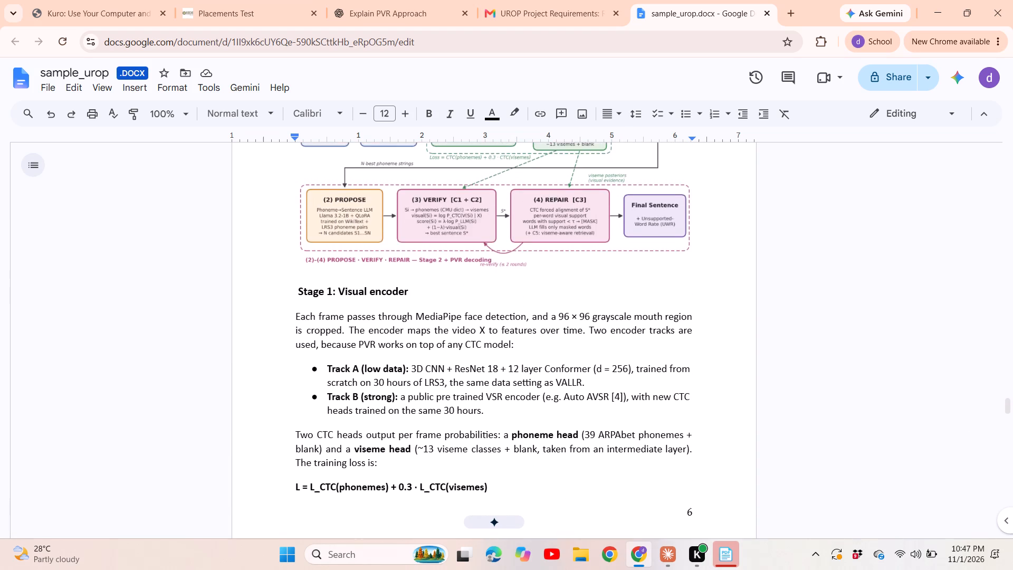
scroll(527, 305, up, 3)
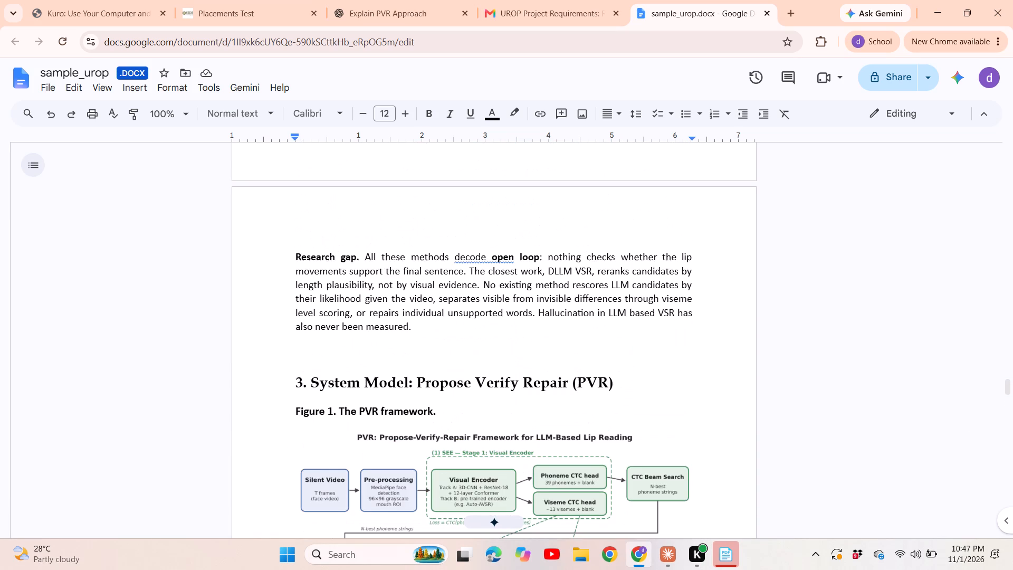
click(291, 387)
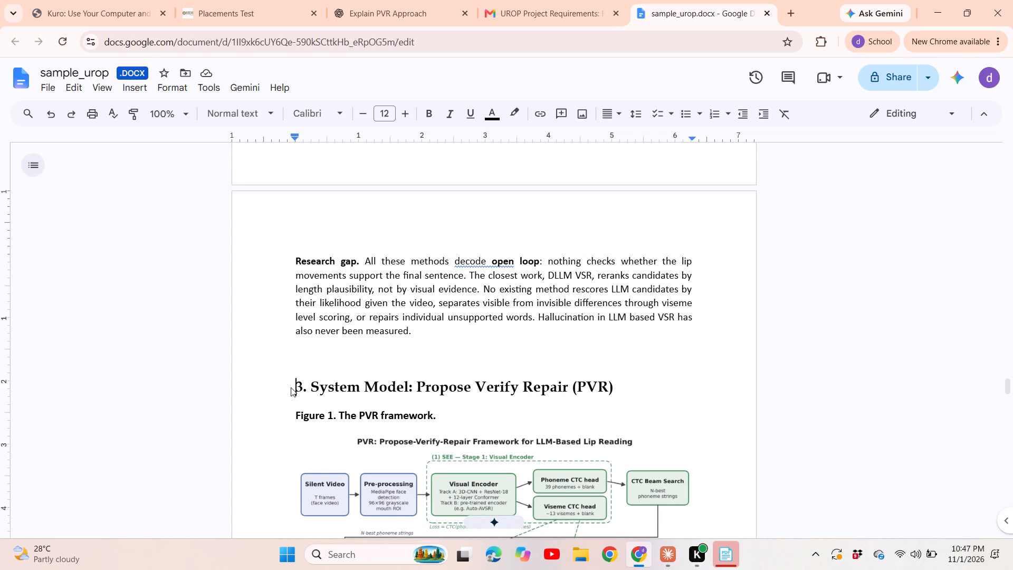
key(BackSpace)
key(BackSpace)
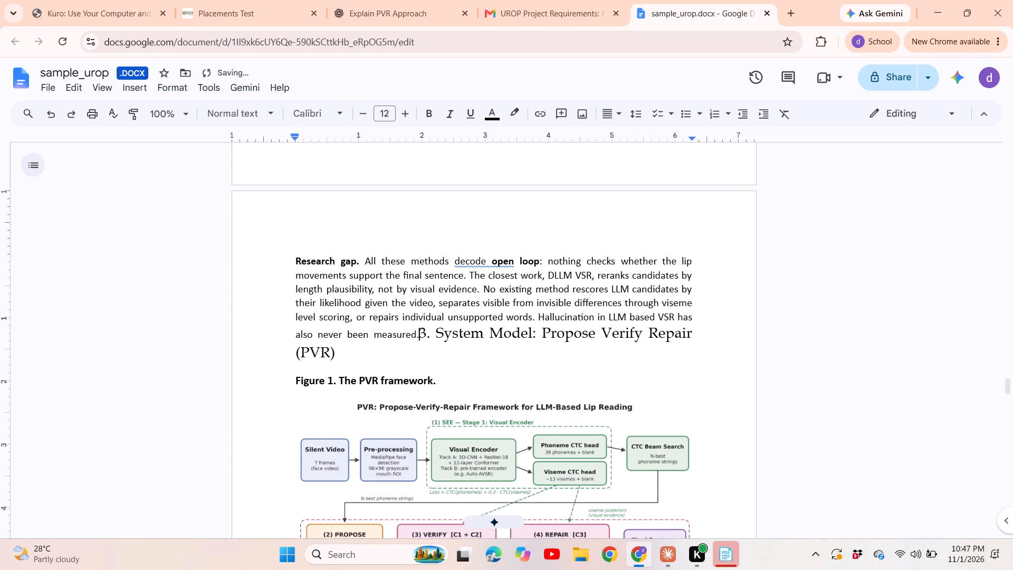
key(Return)
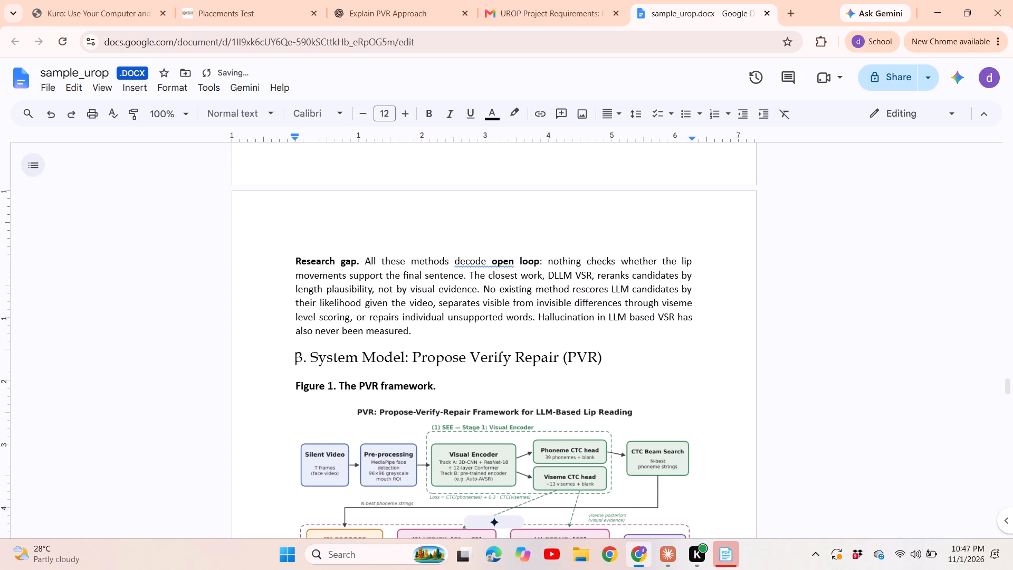
Make the "3. System Model: Propose Verify Repair (PVR)" heading bold.
drag(297, 357, 619, 354)
click(430, 111)
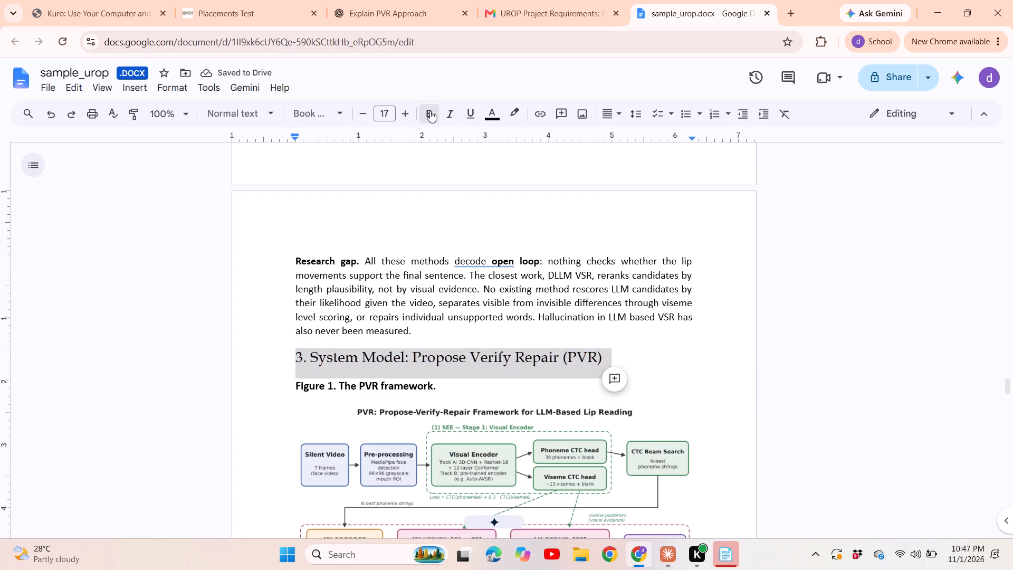
click(452, 317)
Insert a new line after "also never been measured." at the end of the Research gap paragraph.
scroll(452, 317, up, 1)
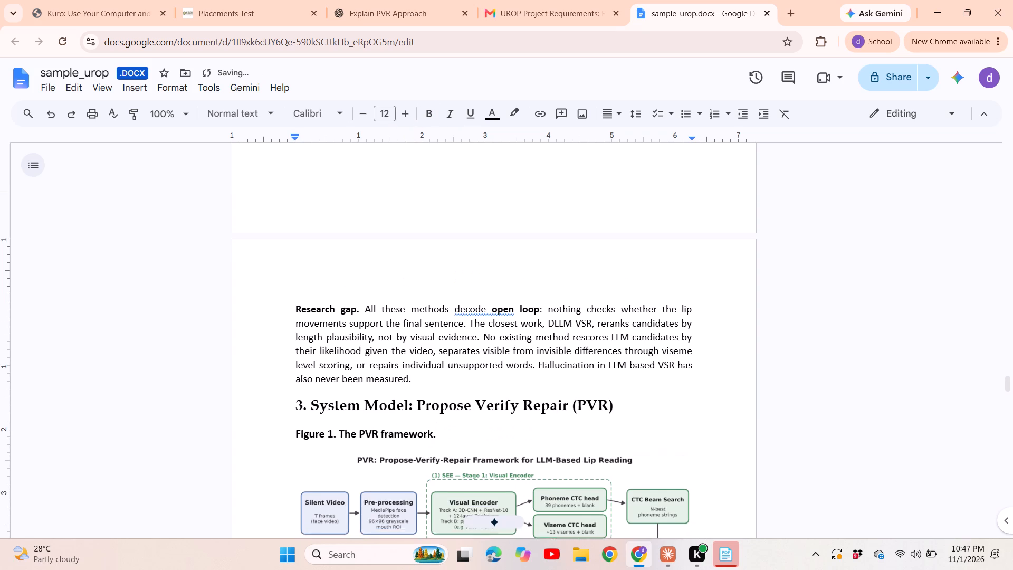
scroll(452, 317, up, 1)
click(416, 387)
key(Return)
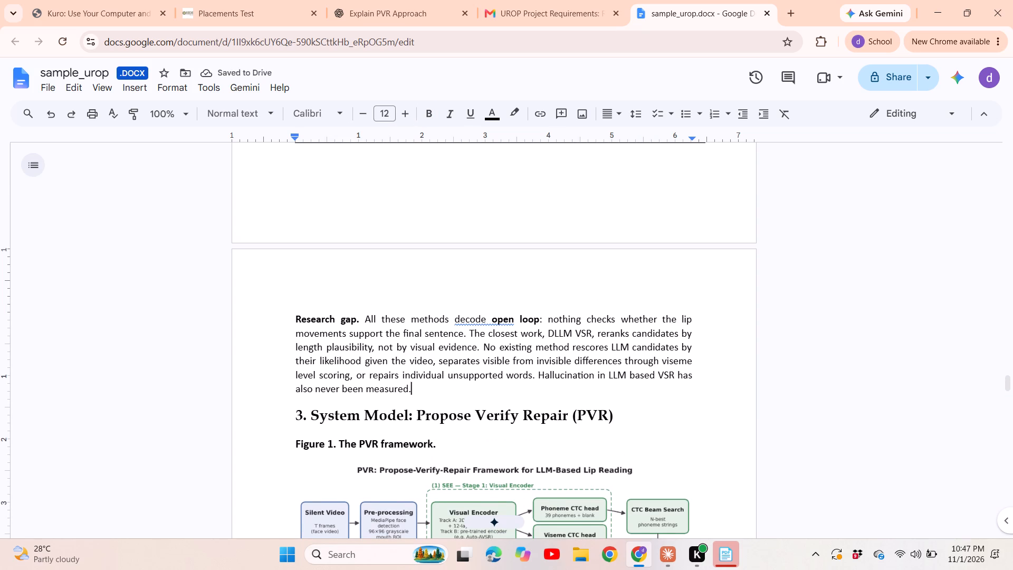
In the last sentence of the Abstract, change "VALLR-style" to "VALLR style" and "LRS-VoxMM" to "LRS VoxMM".
scroll(398, 355, up, 4)
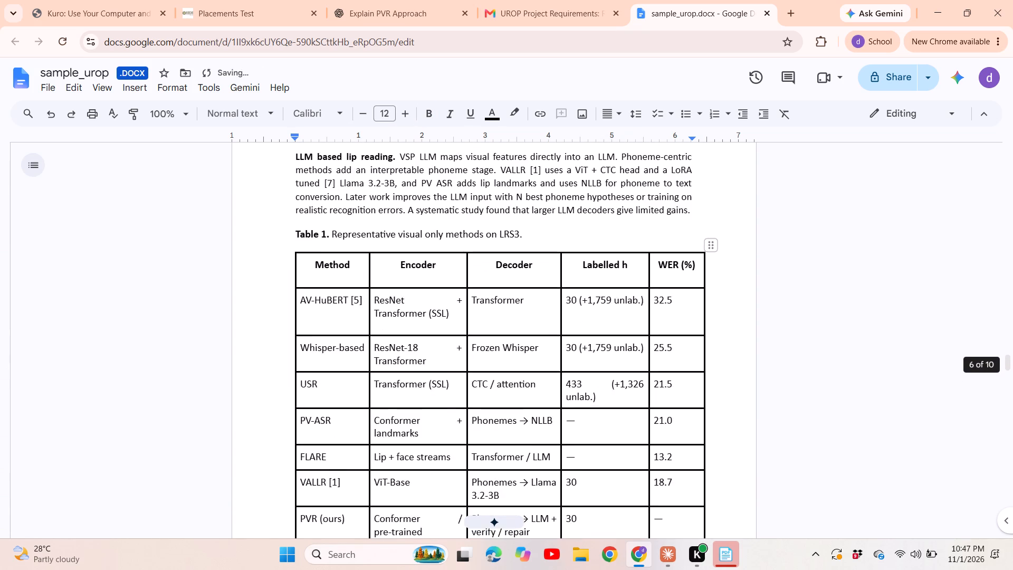
scroll(398, 355, up, 8)
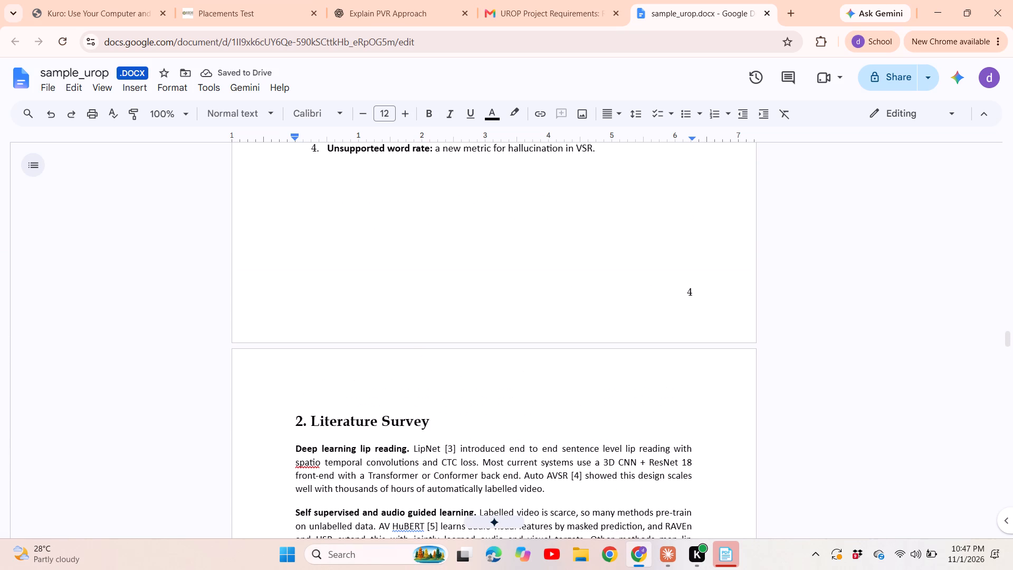
scroll(398, 355, up, 1)
scroll(481, 261, up, 8)
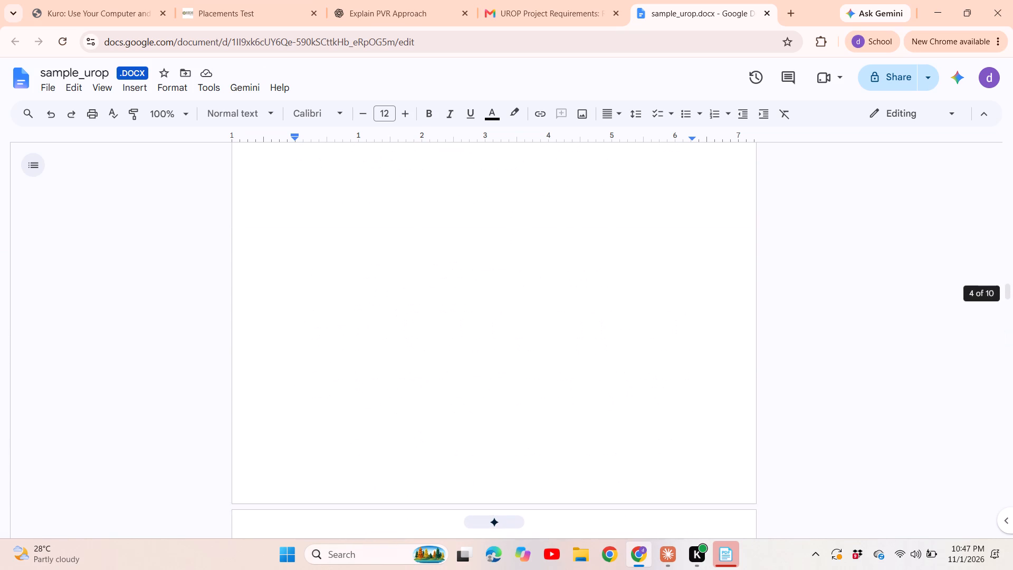
scroll(481, 261, up, 6)
scroll(481, 261, down, 2)
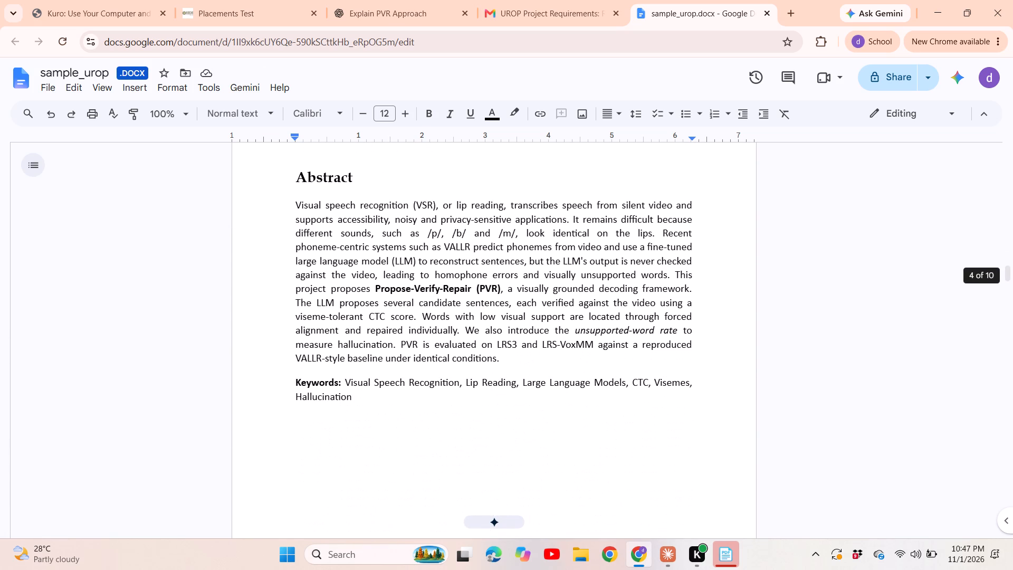
scroll(481, 261, down, 1)
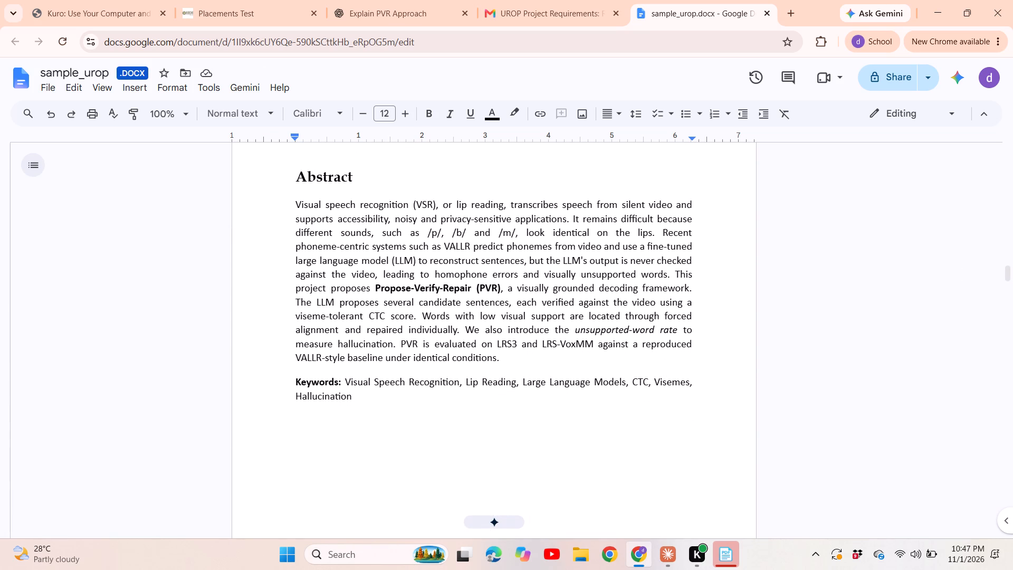
click(326, 358)
key(BackSpace)
key(space)
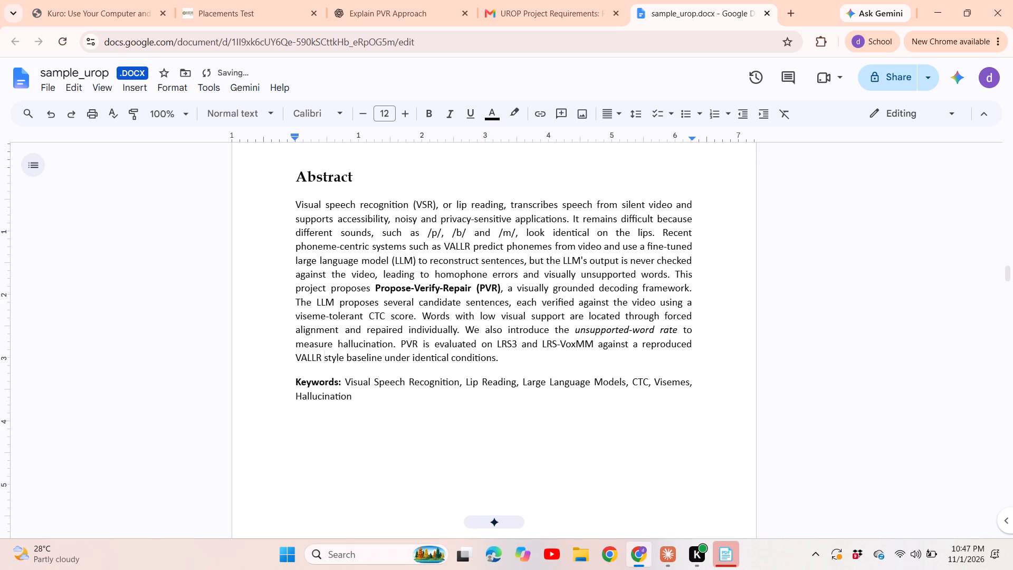
click(559, 345)
key(BackSpace)
key(space)
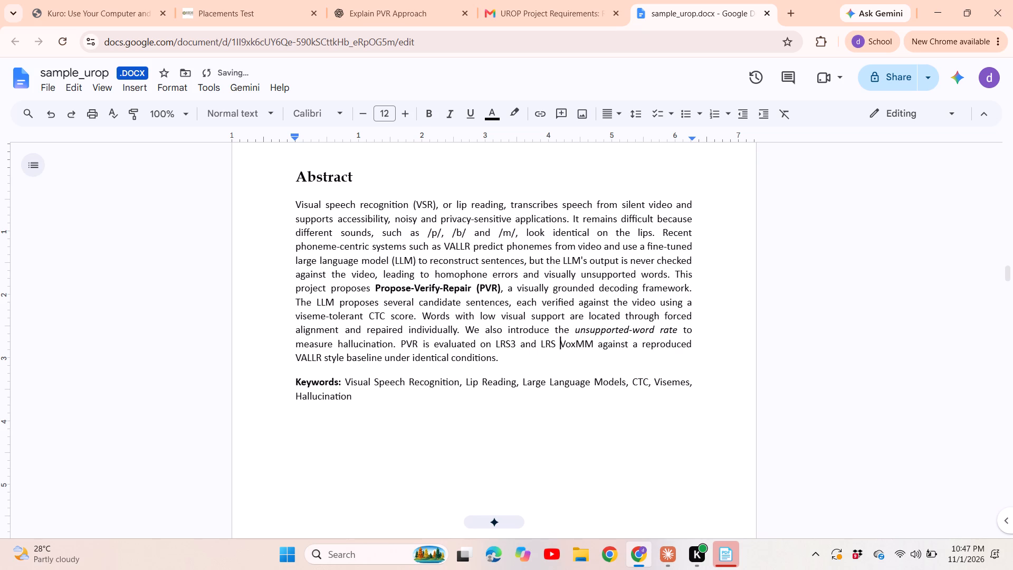
Replace the hyphens with spaces in the Abstract's "unsupported-word rate" and "viseme-tolerant CTC score".
click(630, 331)
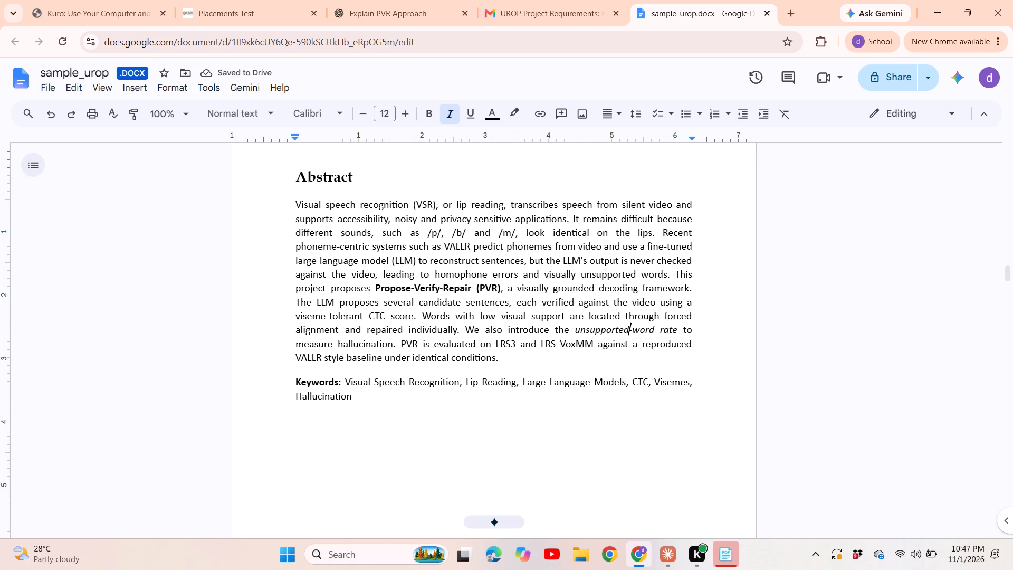
key(Right)
key(BackSpace)
key(space)
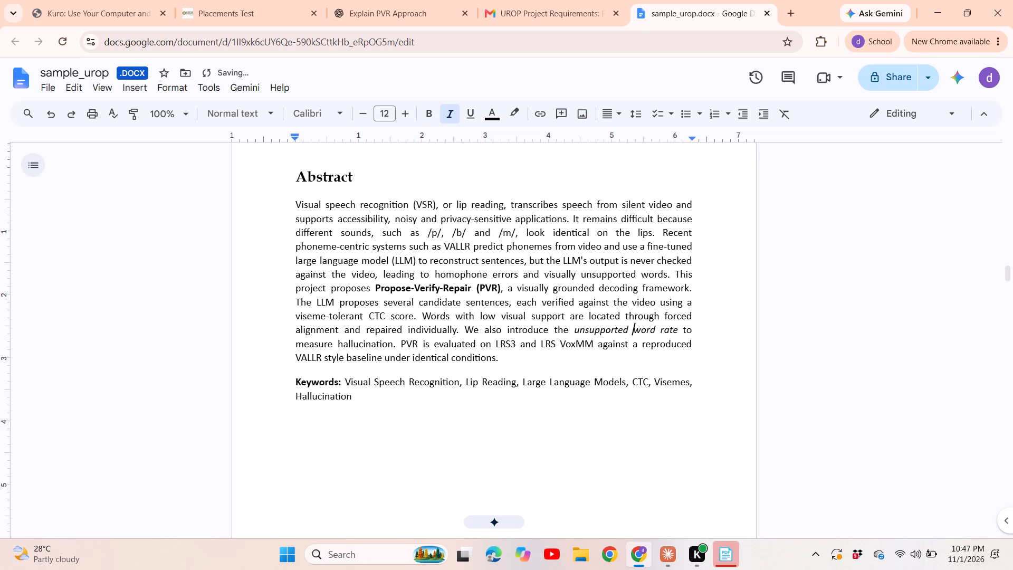
click(329, 316)
key(BackSpace)
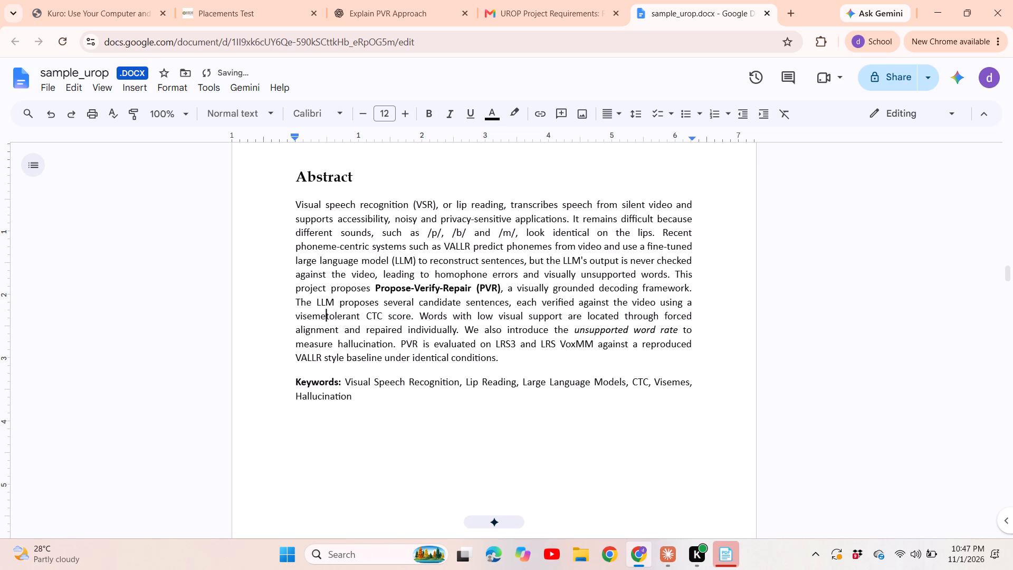
key(space)
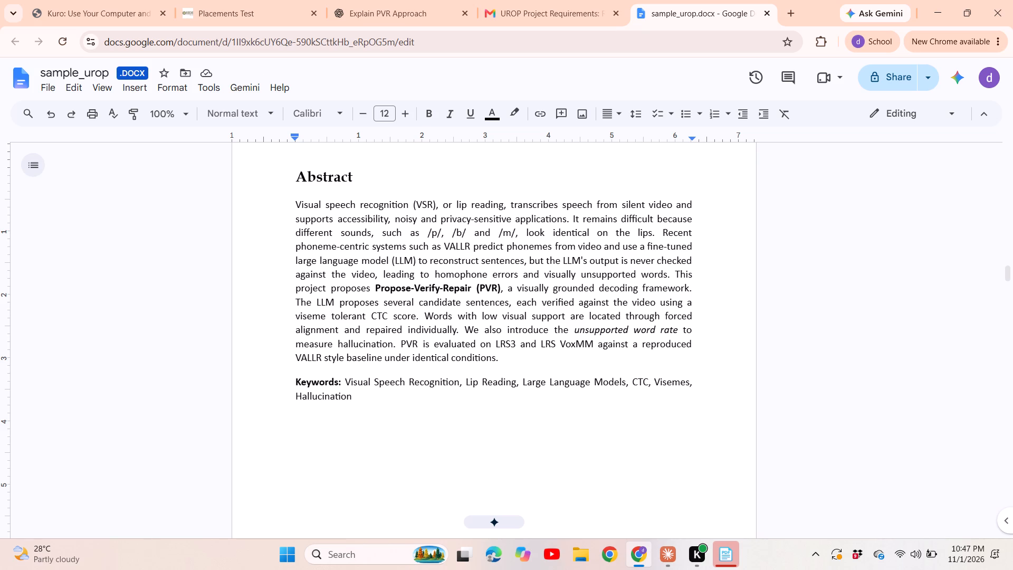
Compare the numbered entries in the table of contents with the section and subsection headings in the body.
scroll(519, 275, up, 9)
scroll(519, 275, down, 1)
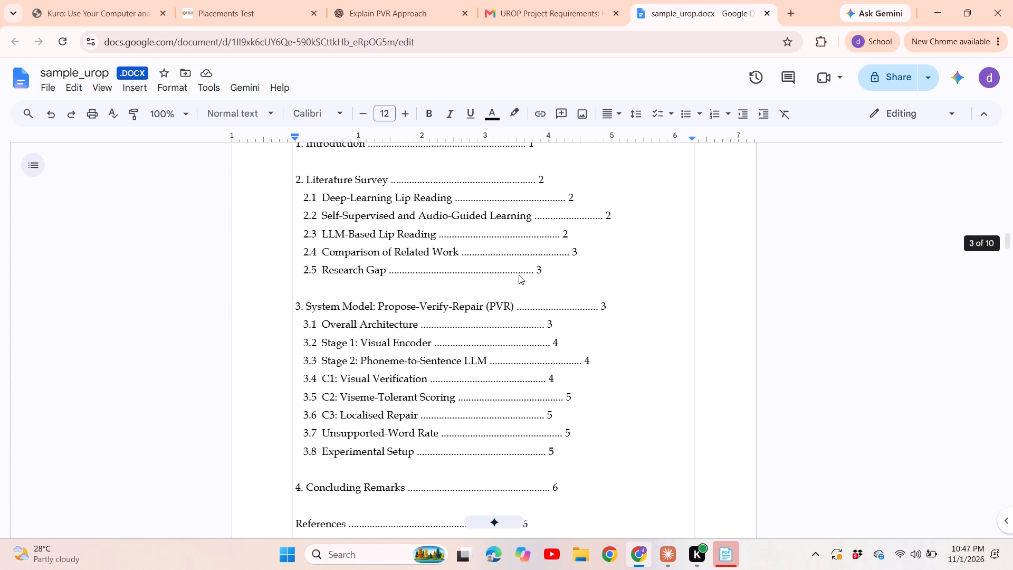
scroll(519, 275, down, 2)
scroll(519, 275, up, 1)
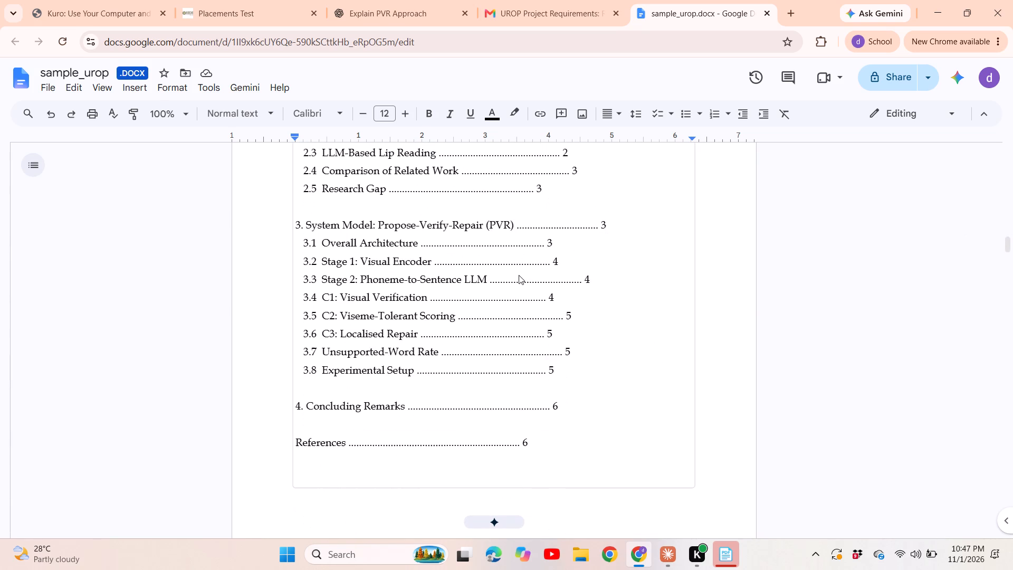
scroll(519, 275, up, 1)
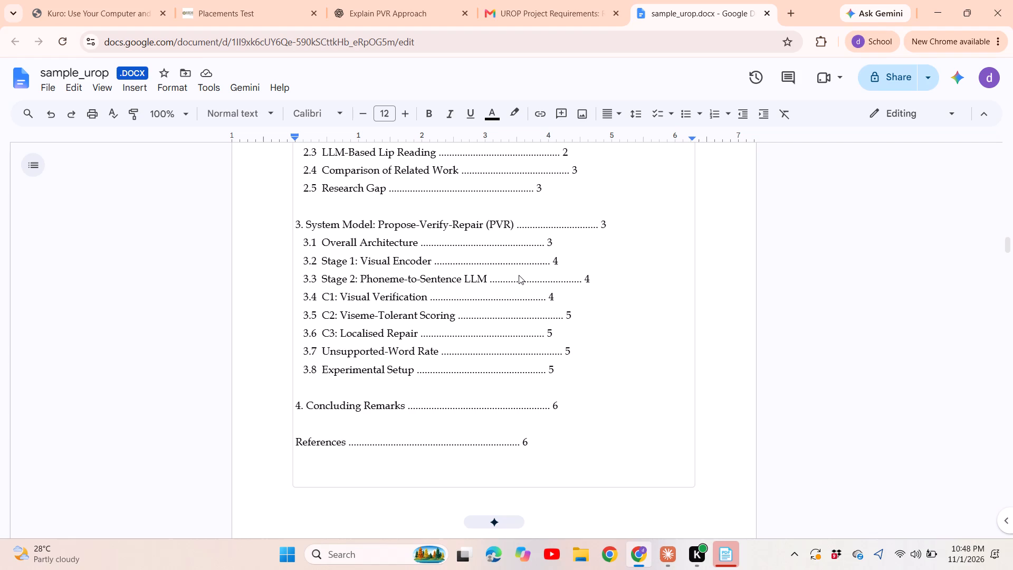
scroll(519, 275, down, 9)
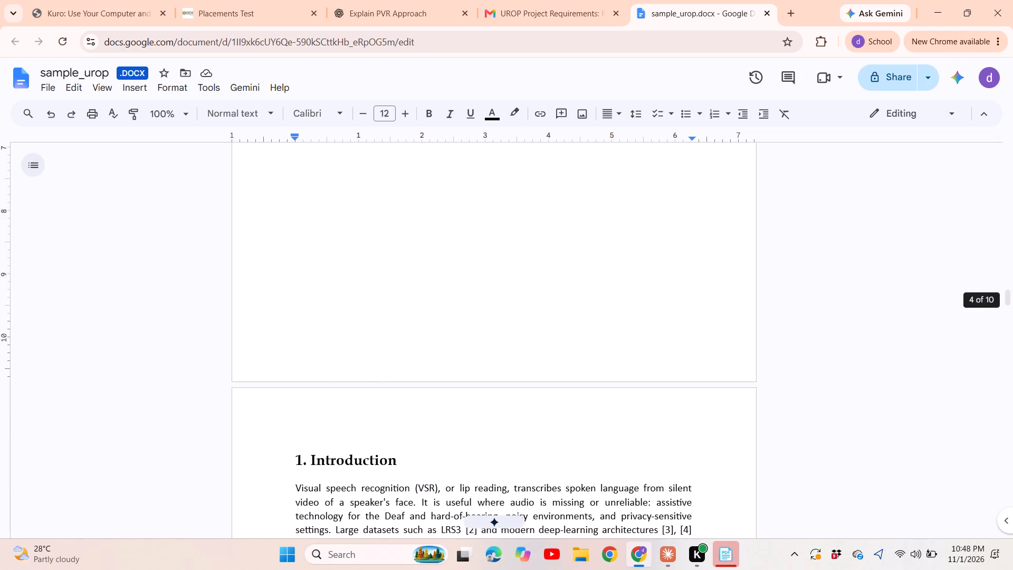
scroll(480, 431, down, 17)
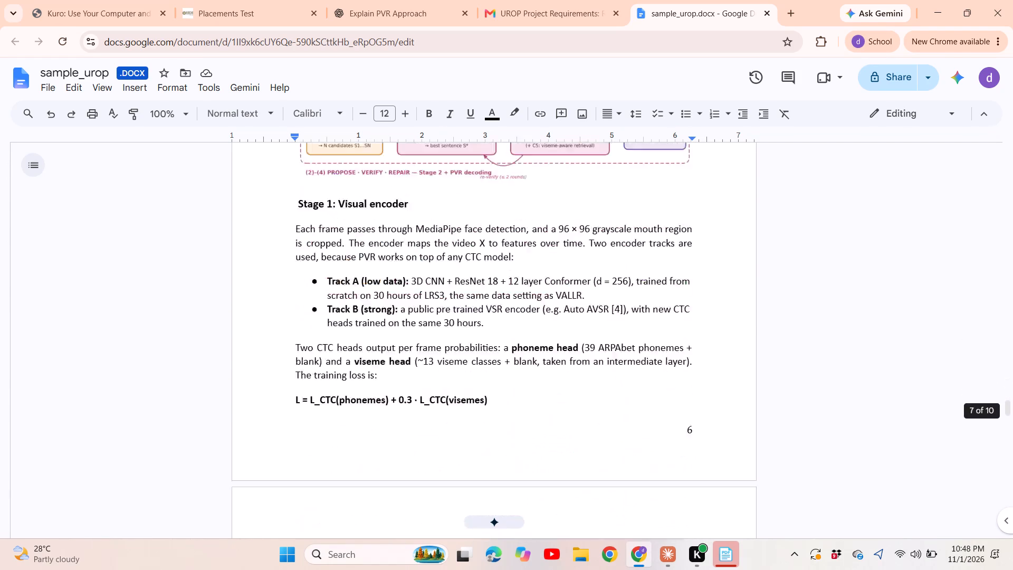
scroll(480, 431, down, 6)
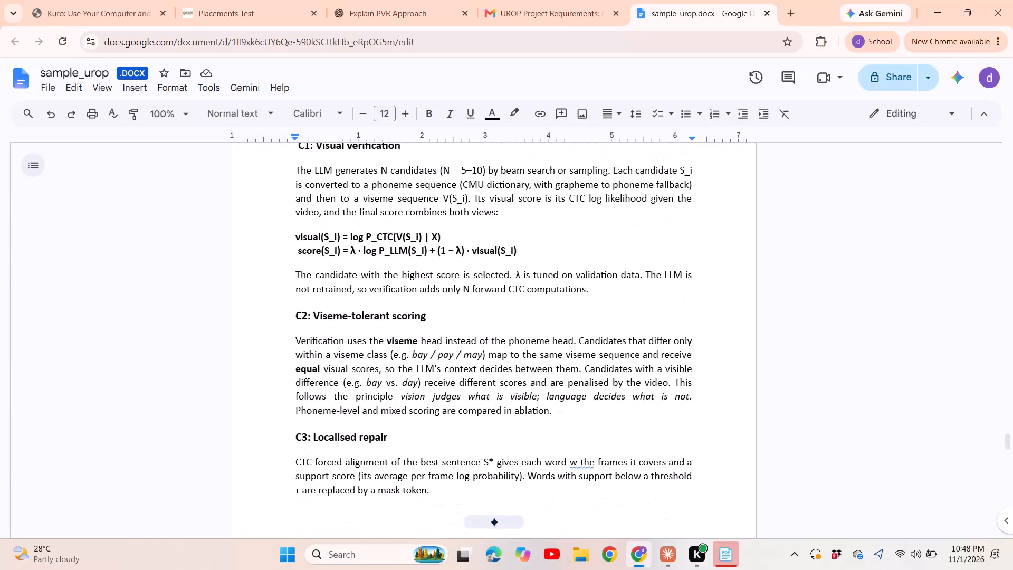
scroll(480, 431, down, 5)
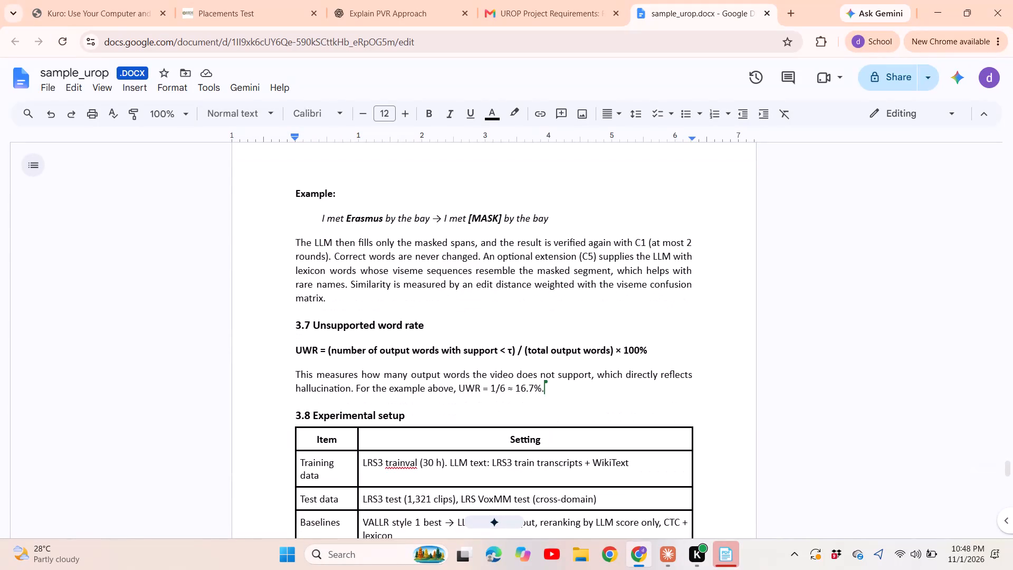
scroll(480, 431, down, 4)
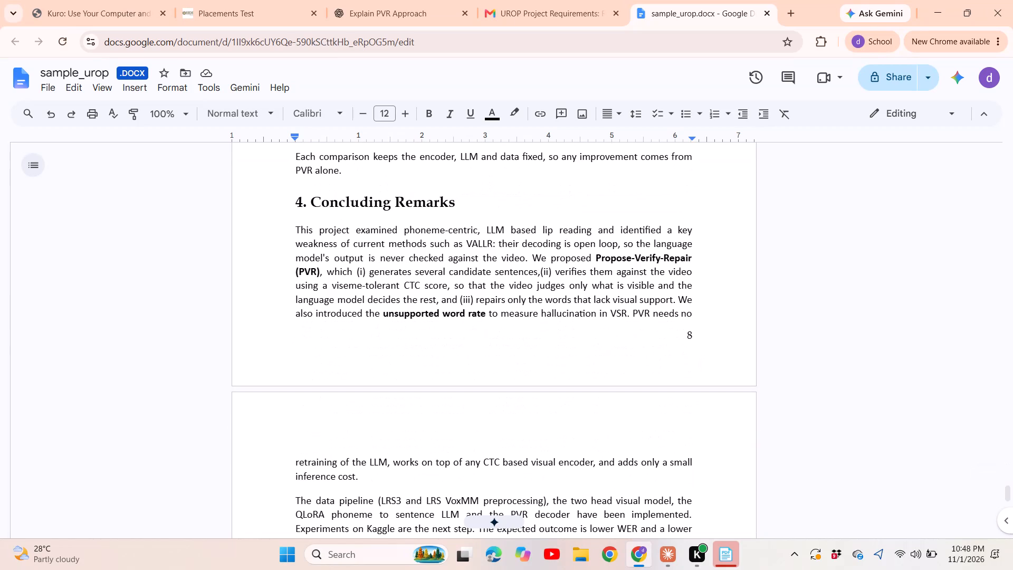
scroll(480, 431, up, 1)
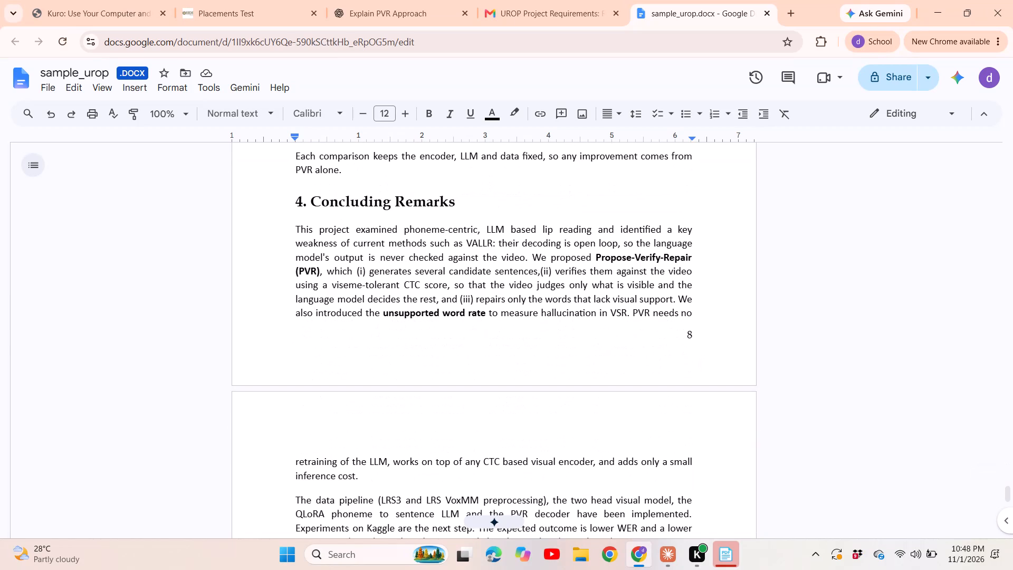
scroll(480, 431, up, 2)
scroll(480, 431, right, 1)
scroll(480, 431, up, 2)
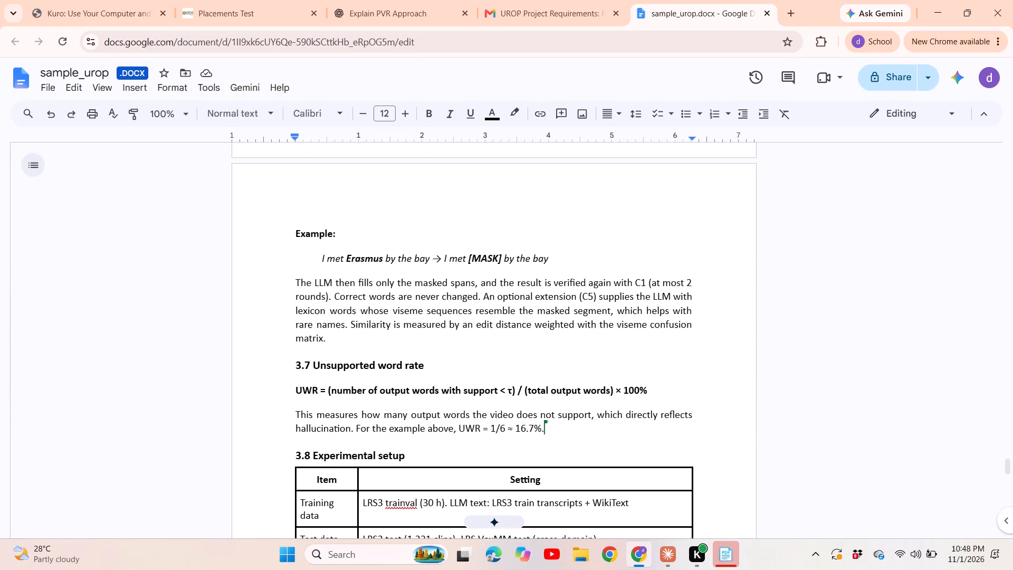
scroll(480, 431, up, 5)
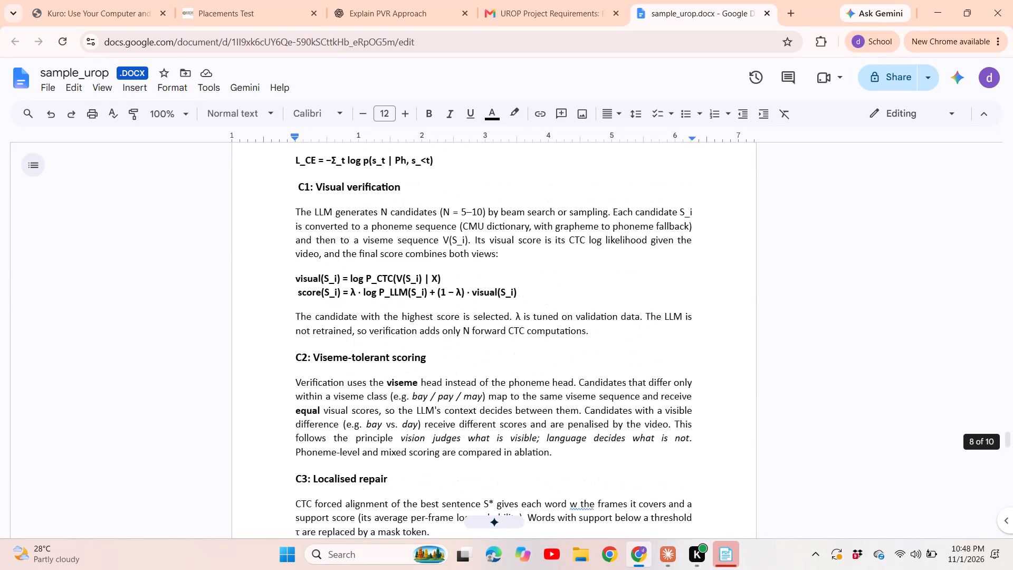
scroll(400, 457, up, 4)
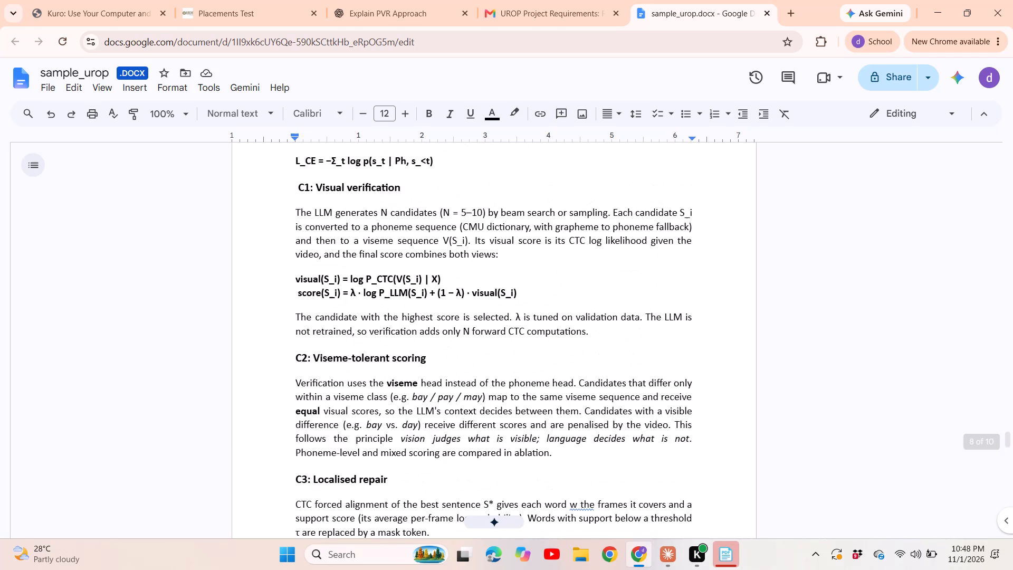
scroll(424, 448, up, 1)
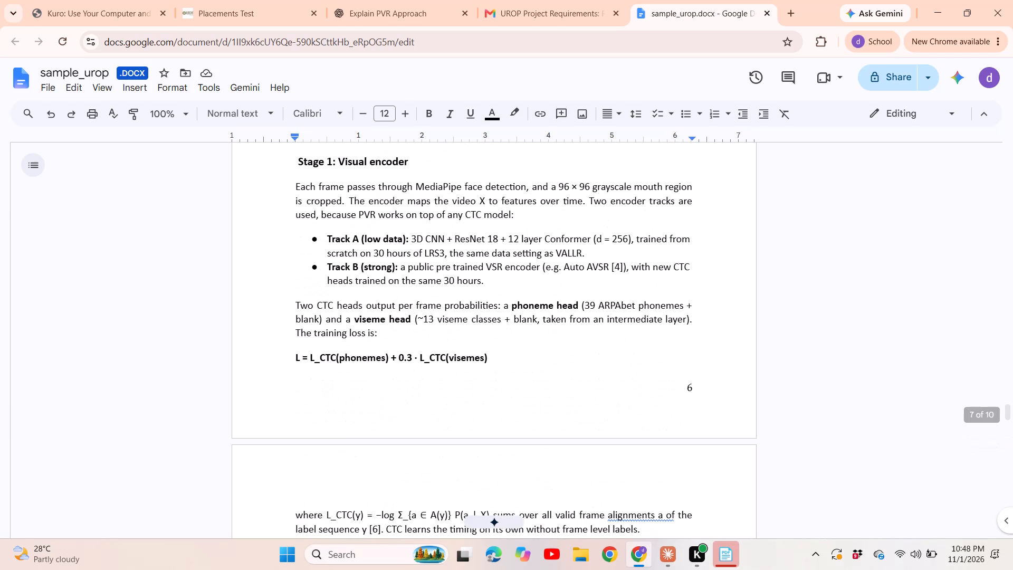
Add the subheading "3.1 Overall Architecture" on its own line between the section 3 heading and the Figure 1 caption.
scroll(400, 457, up, 5)
scroll(400, 457, right, 1)
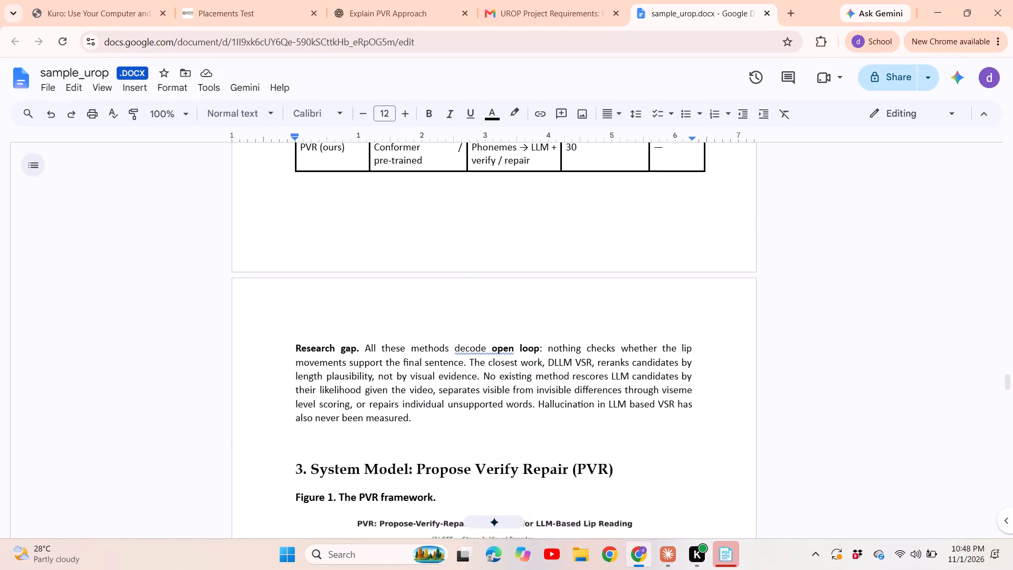
scroll(400, 457, right, 1)
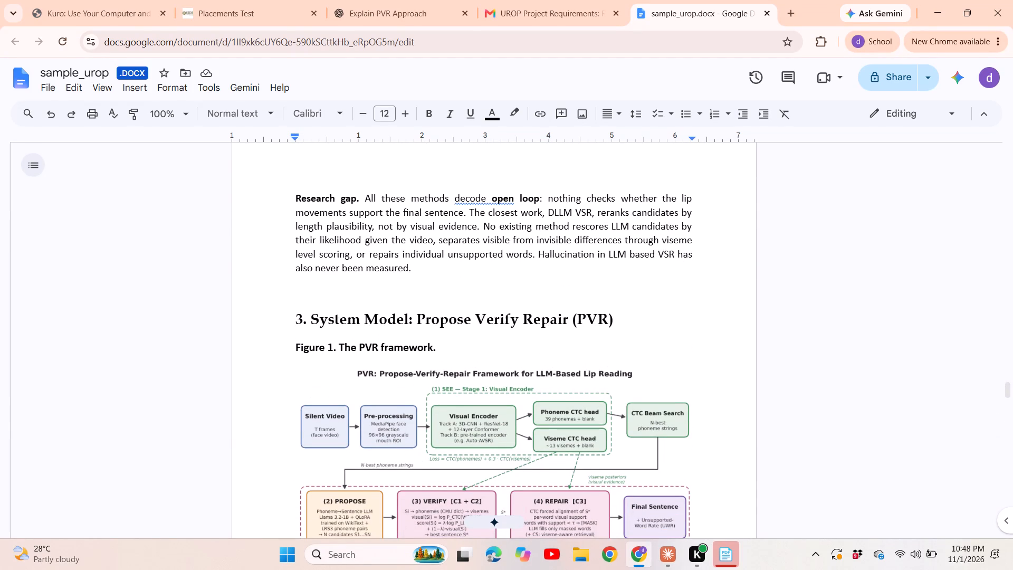
click(295, 343)
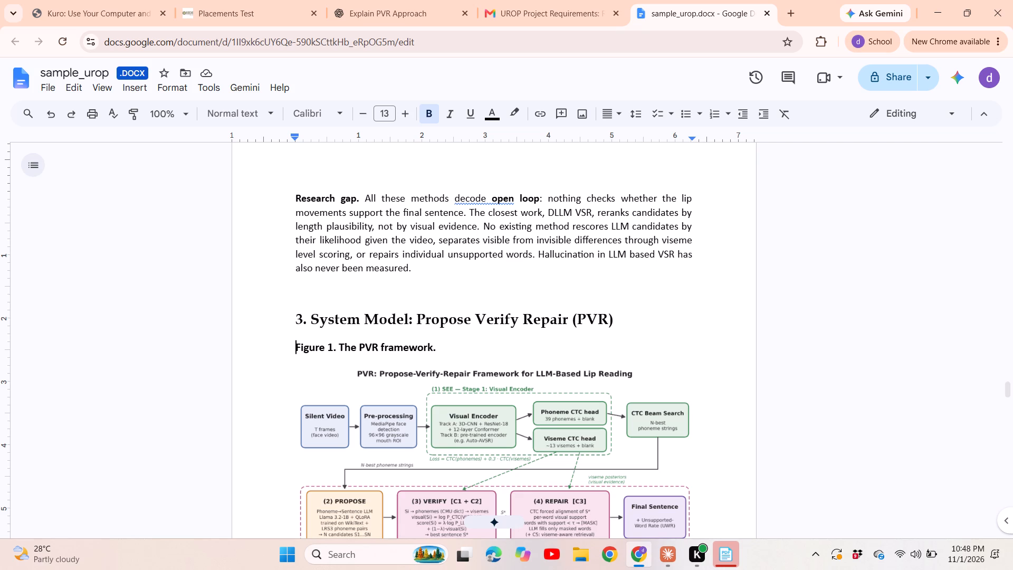
text(3.1)
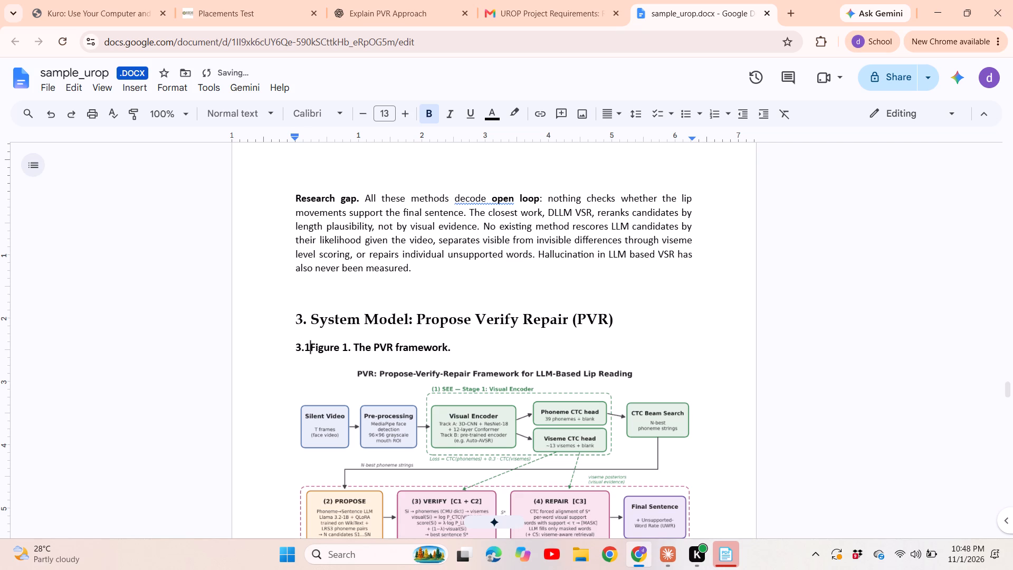
key(space)
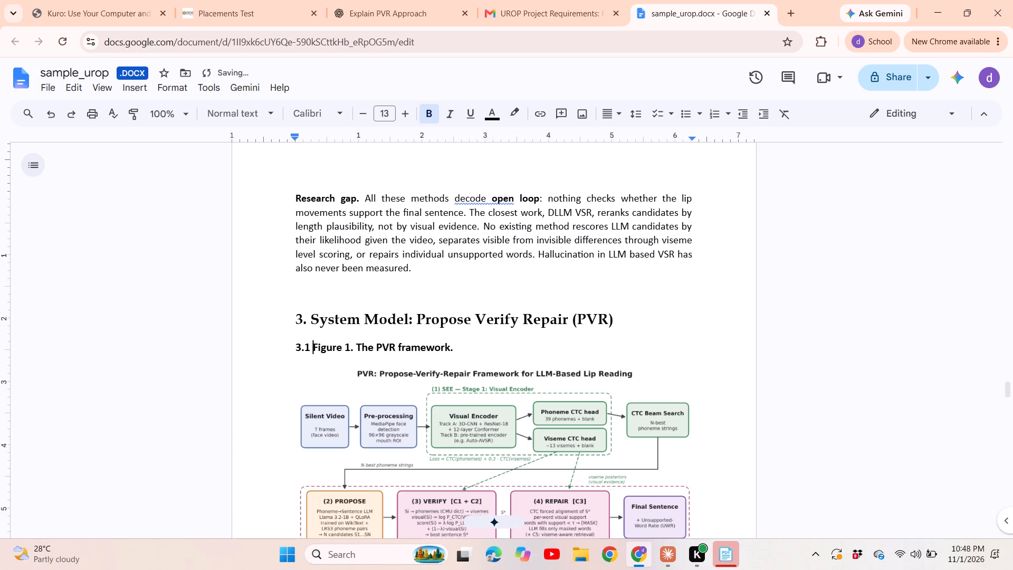
text(Overall)
key(space)
text(Architecture)
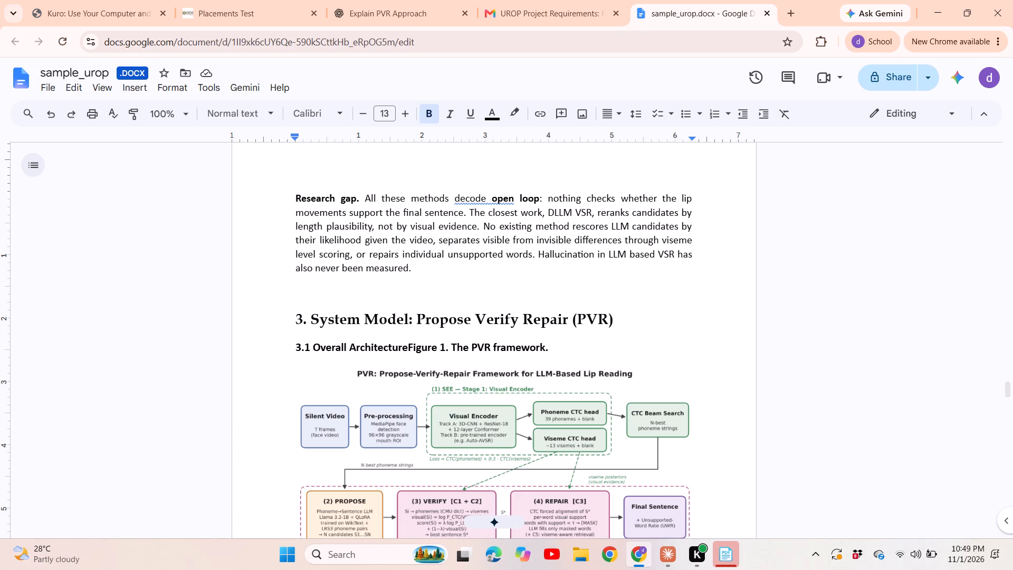
key(Return)
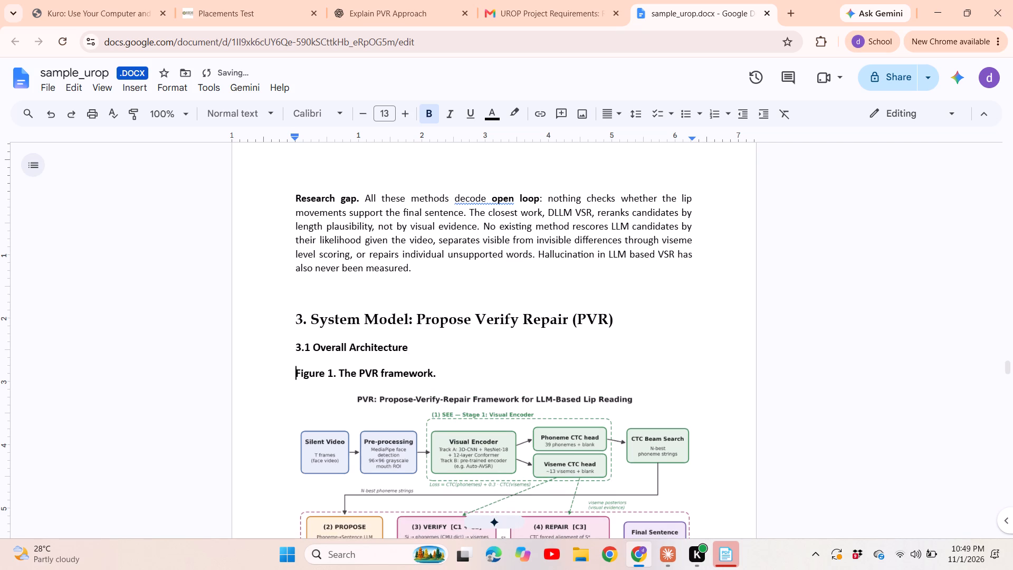
Number the "Stage 1: Visual encoder" heading below the PVR diagram as 3.2.
scroll(329, 363, down, 5)
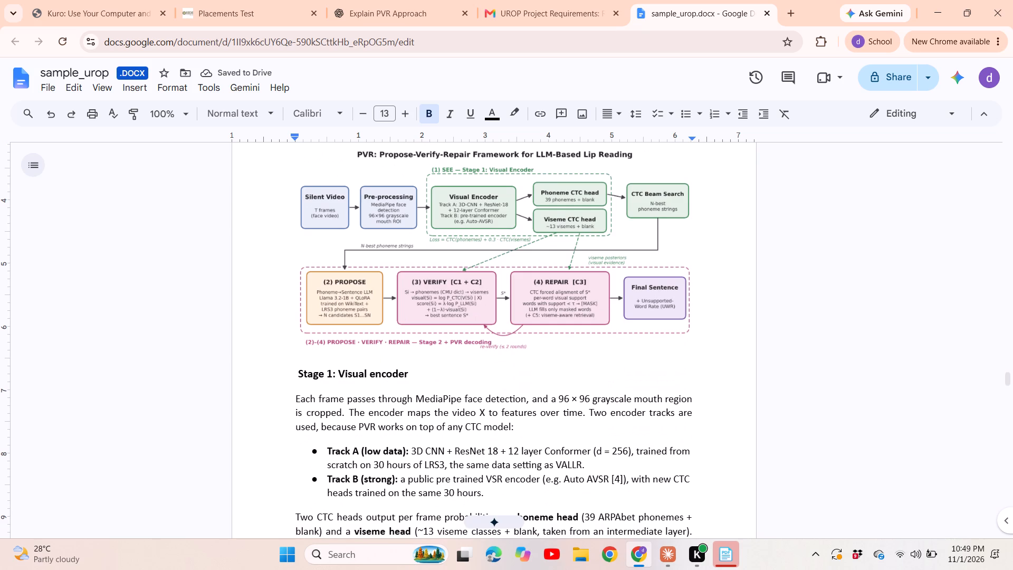
click(295, 374)
text(3.2)
key(space)
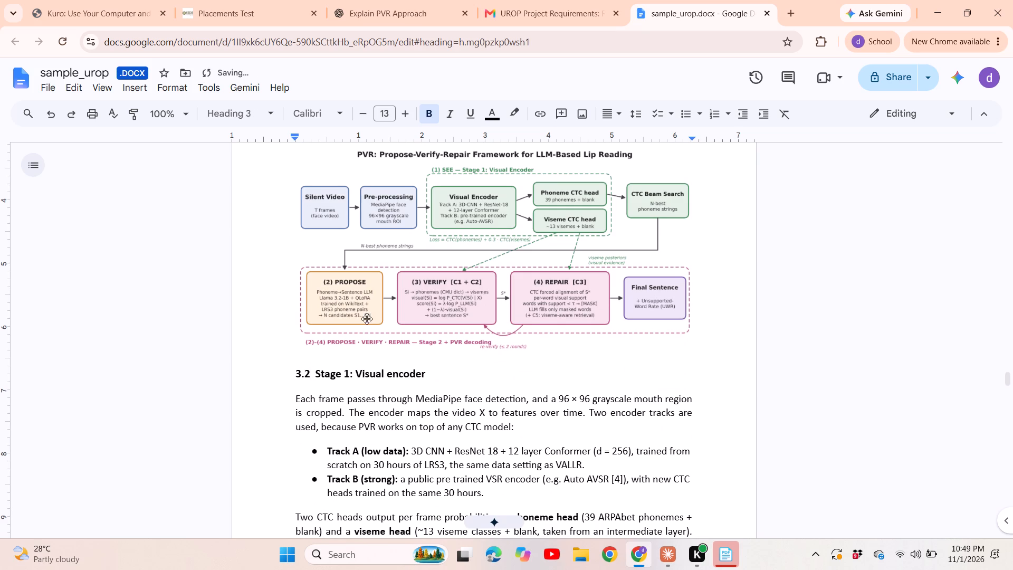
Number the "Stage 2: Phoneme-to-sentence LLM" heading as 3.3.
scroll(371, 317, up, 3)
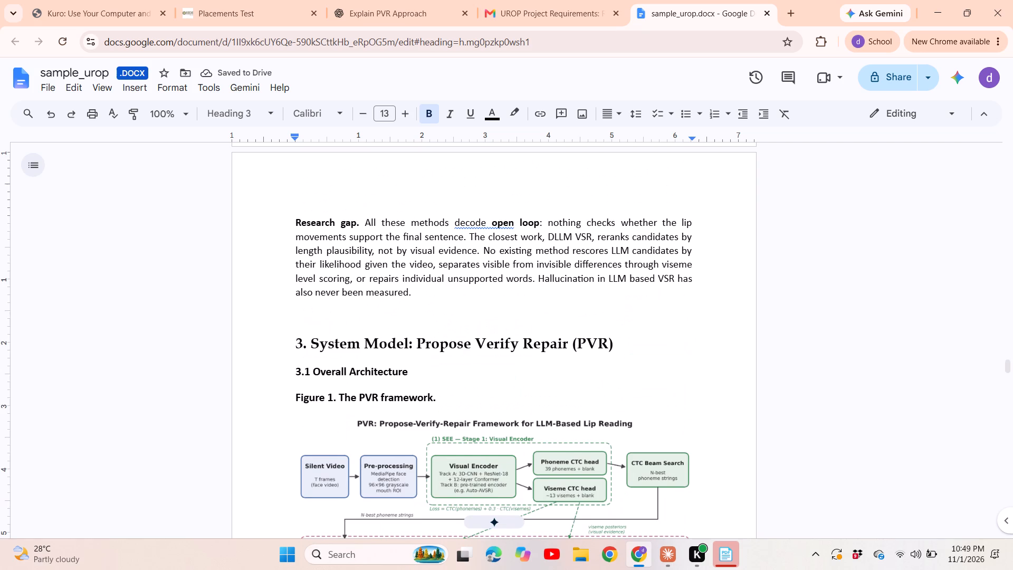
scroll(329, 346, down, 8)
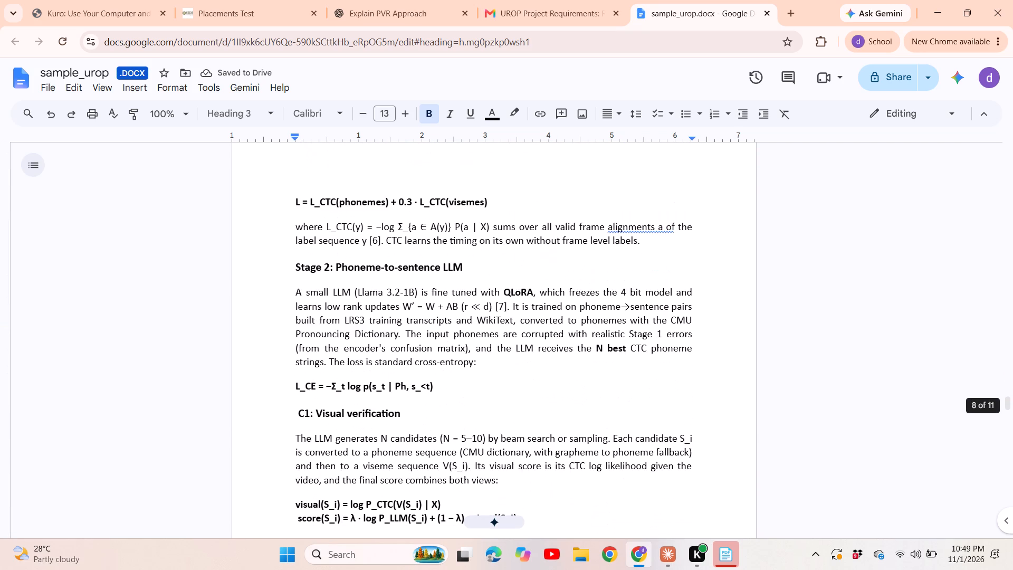
scroll(329, 346, down, 2)
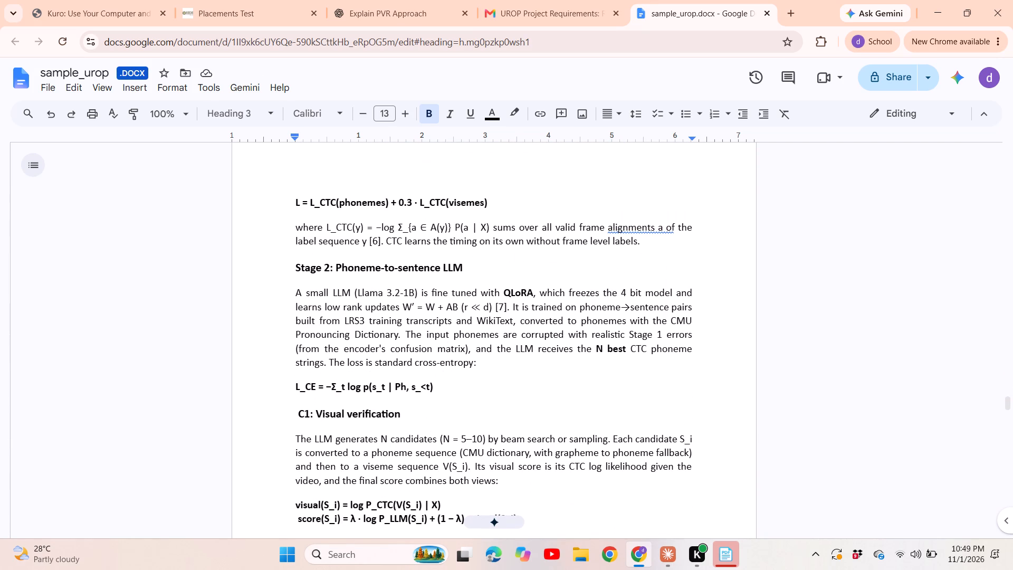
click(296, 270)
text(3.3)
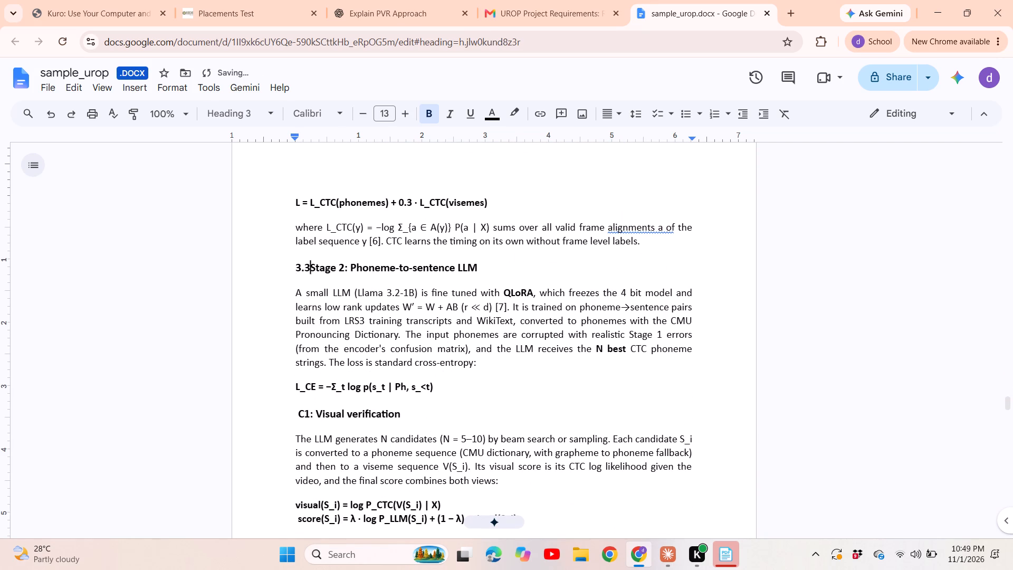
key(space)
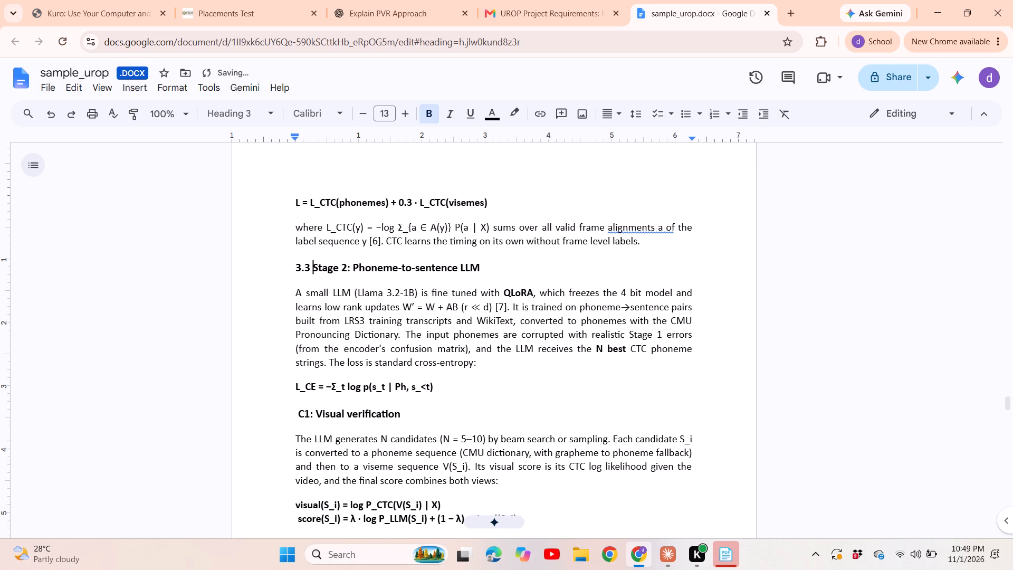
Replace the leading space of the "C1: Visual verification" heading with the number 3.4.
click(304, 413)
key(Left)
key(BackSpace)
text(3.4)
key(space)
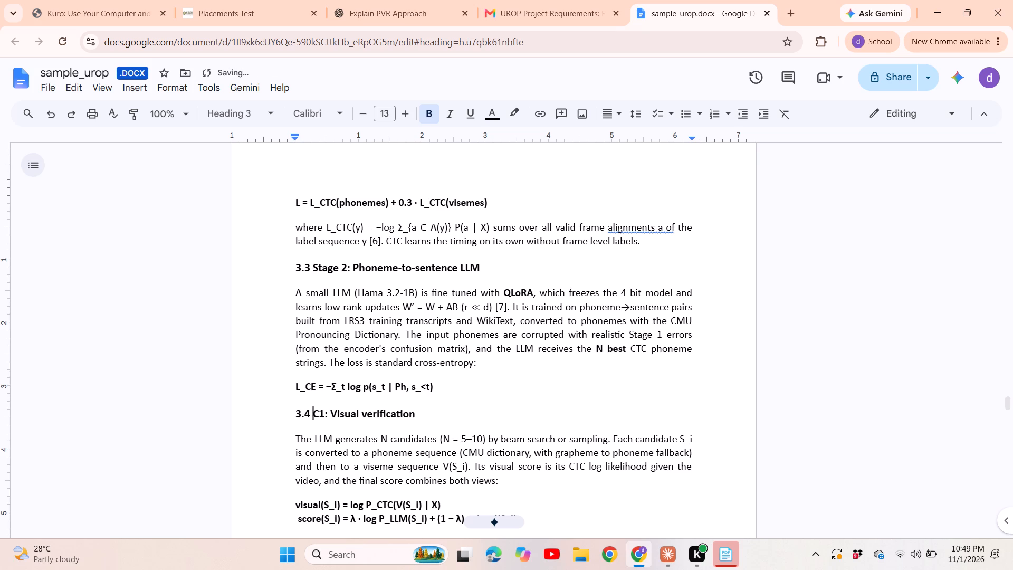
Number the "C2: Viseme-tolerant scoring" heading as 3.5.
scroll(362, 451, down, 2)
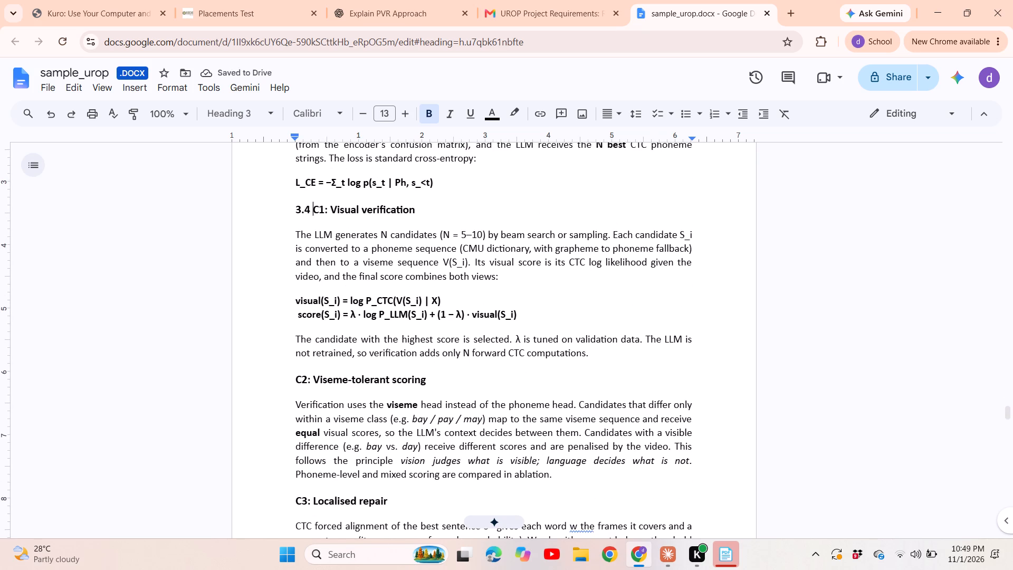
click(298, 382)
text(3,5)
key(space)
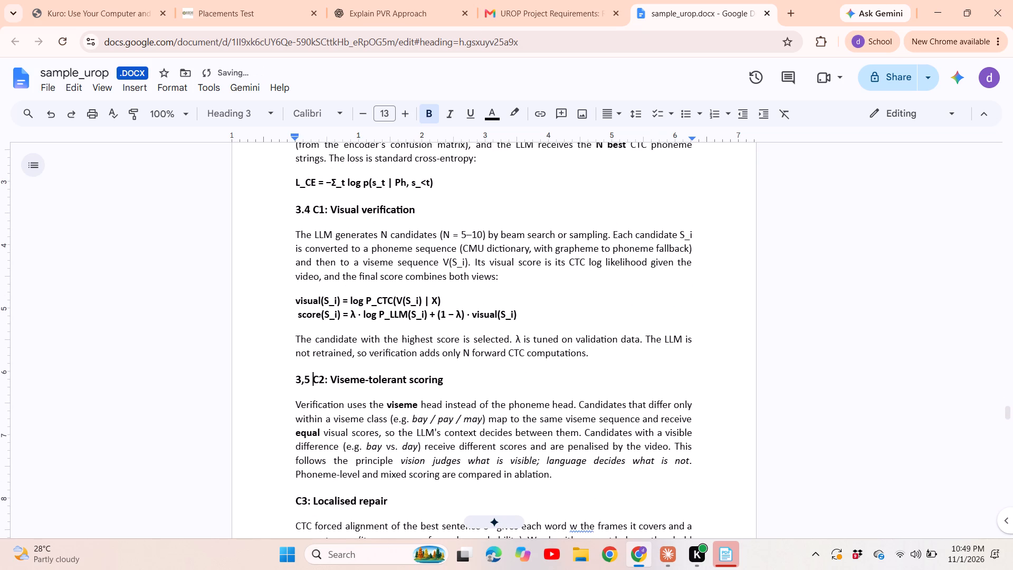
key(BackSpace)
key(BackSpace)
key(BackSpace)
text(.5)
key(space)
Number the "C3: Localised repair" heading as 3.6.
scroll(358, 454, down, 1)
click(293, 397)
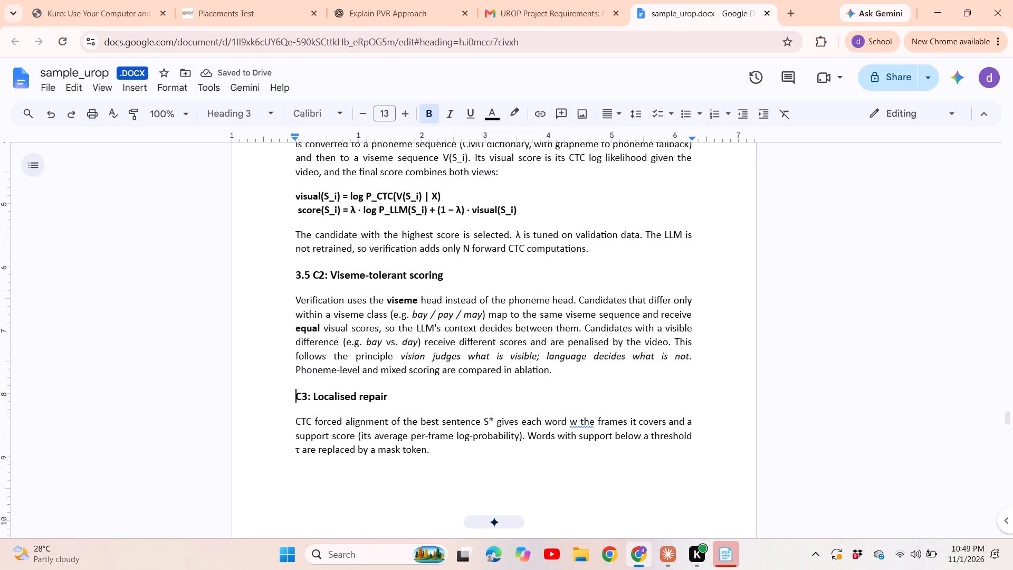
text(3.6)
key(space)
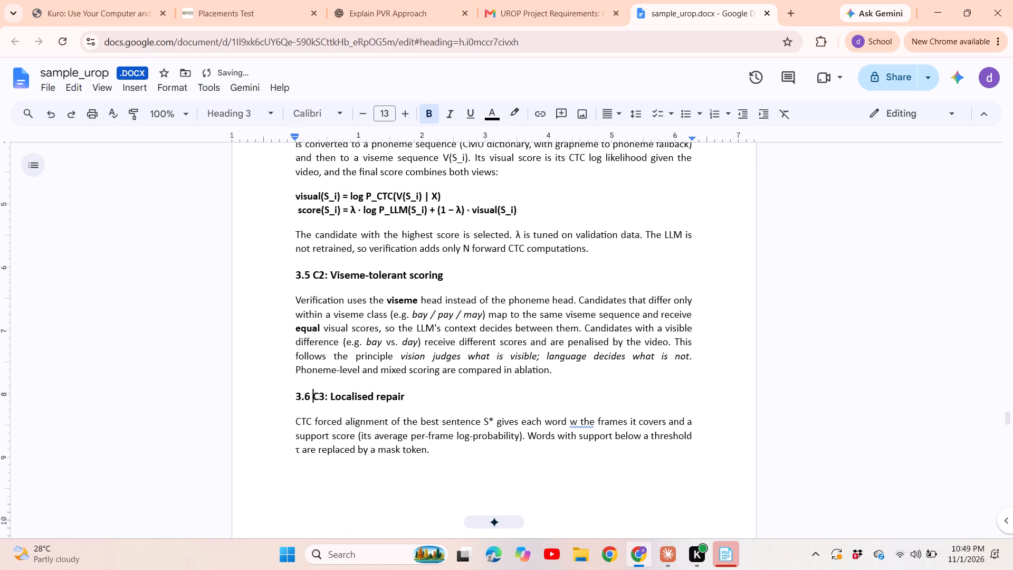
Check the numbering of the remaining headings from section 3.6 through to the References.
scroll(428, 435, down, 5)
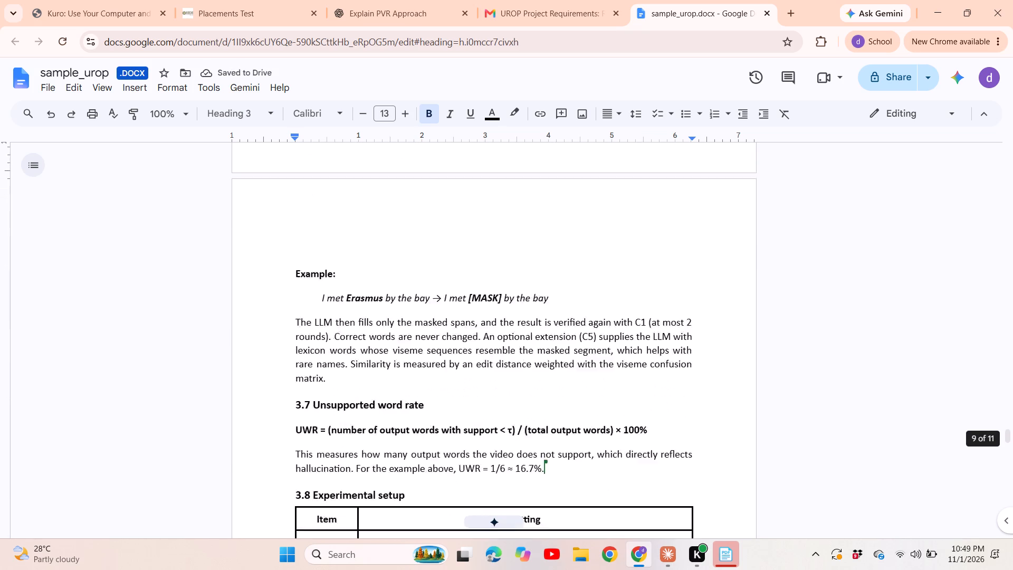
scroll(428, 435, down, 1)
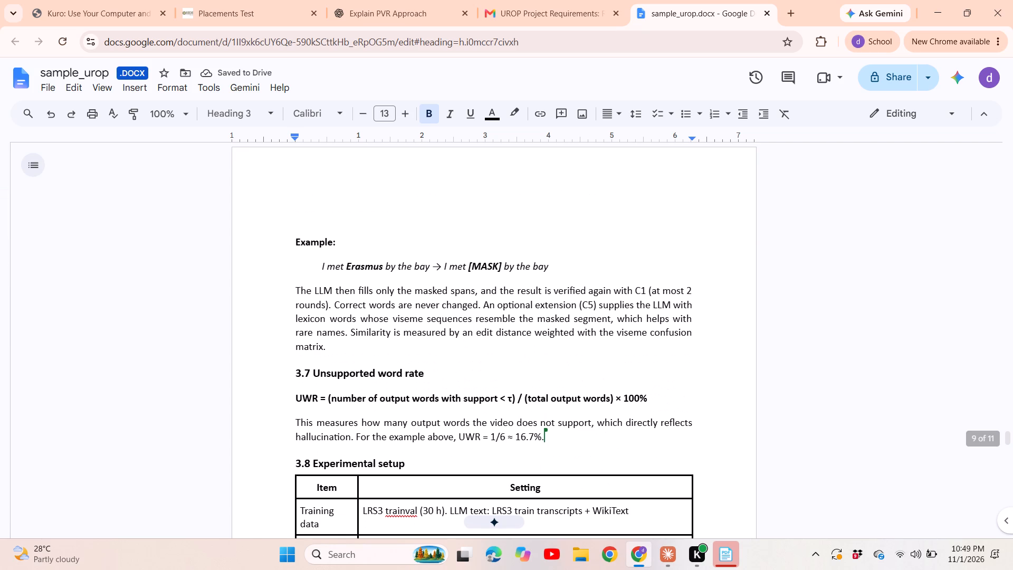
scroll(372, 408, down, 3)
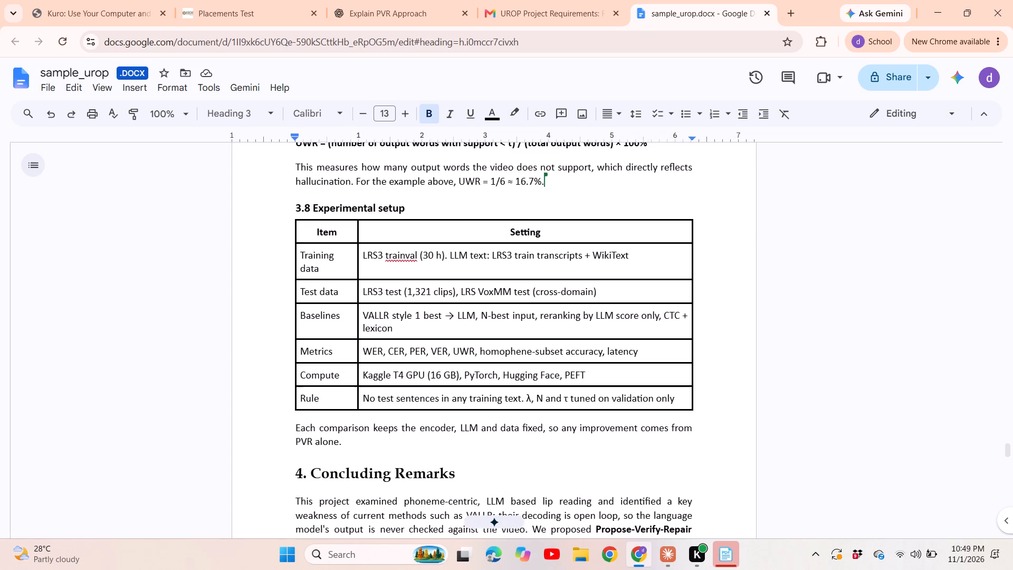
scroll(372, 408, down, 6)
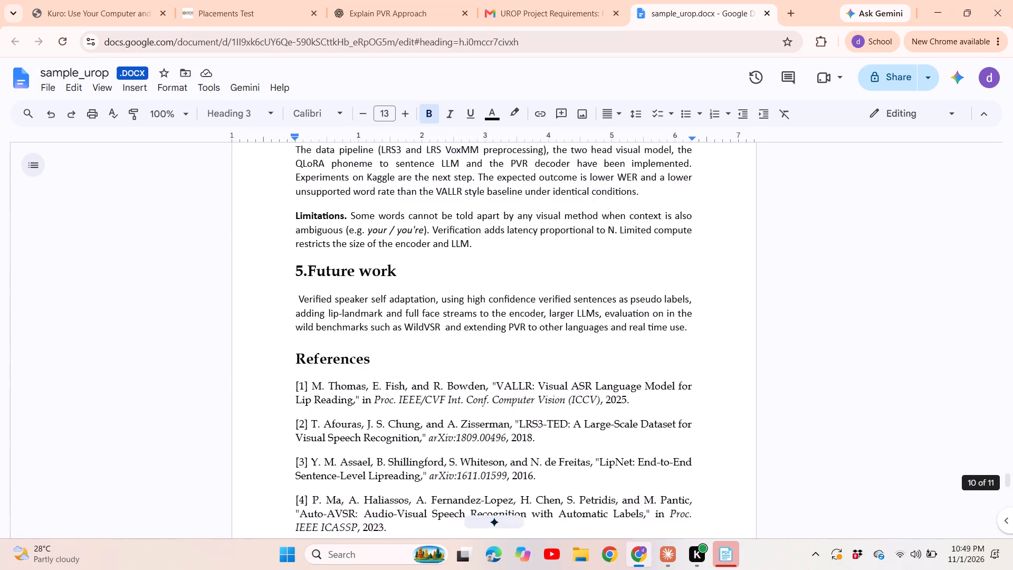
scroll(372, 408, down, 1)
Add the entry "5.FutureWork" on its own line below "4. Concluding Remarks" in the table of contents.
scroll(372, 408, up, 20)
scroll(372, 408, up, 11)
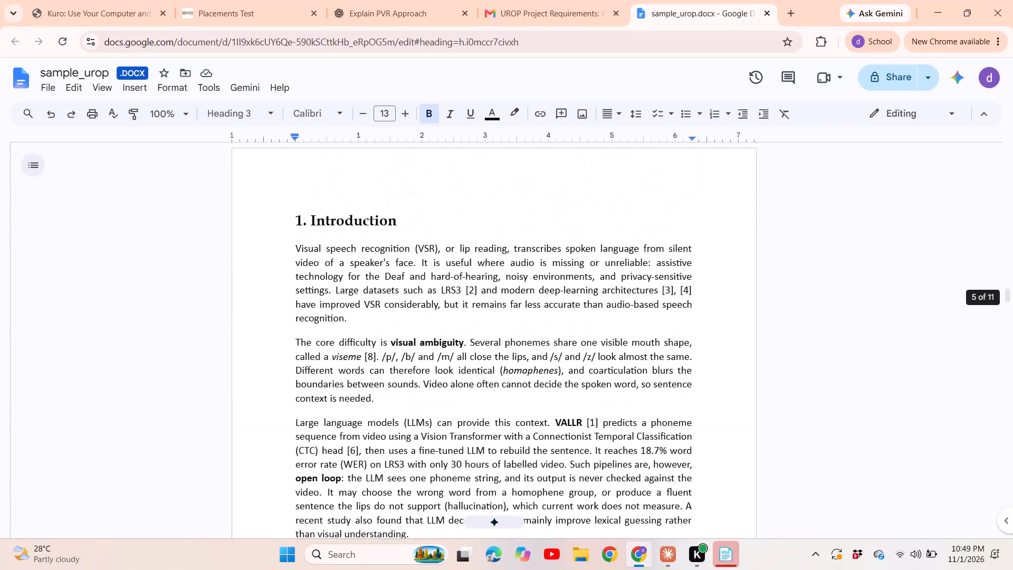
scroll(372, 408, up, 10)
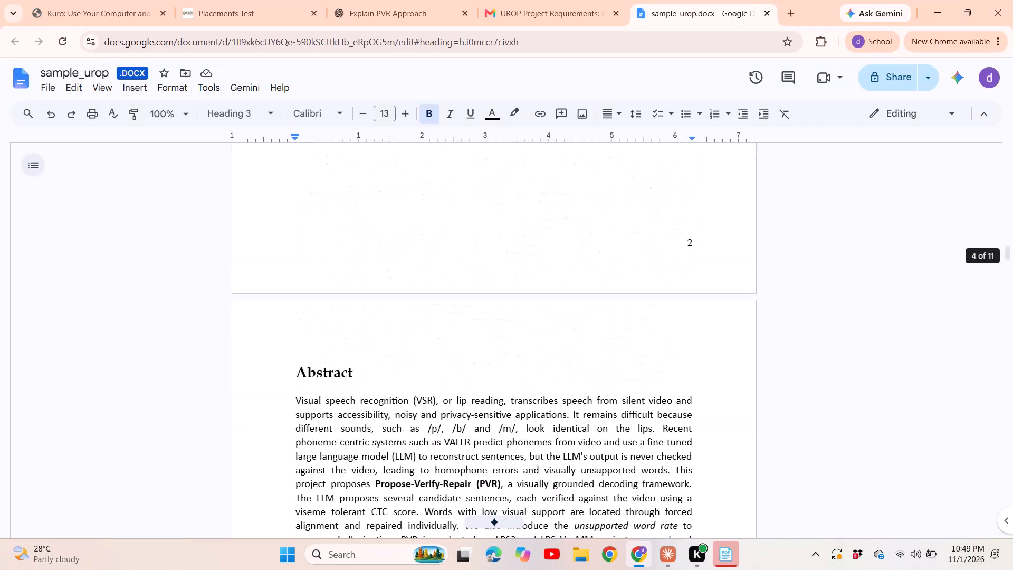
scroll(372, 408, up, 2)
scroll(379, 317, up, 7)
scroll(379, 317, down, 4)
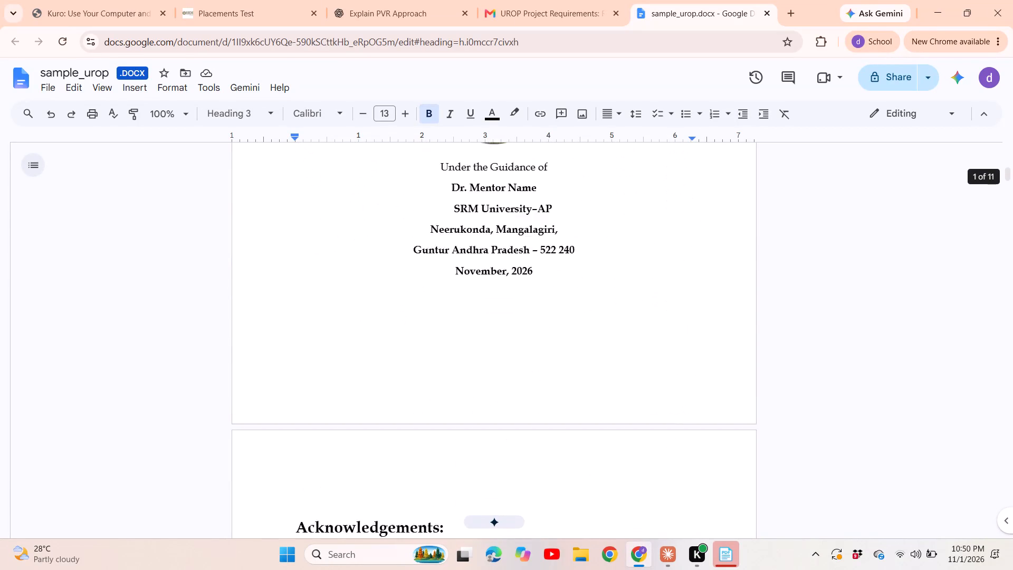
scroll(379, 317, down, 16)
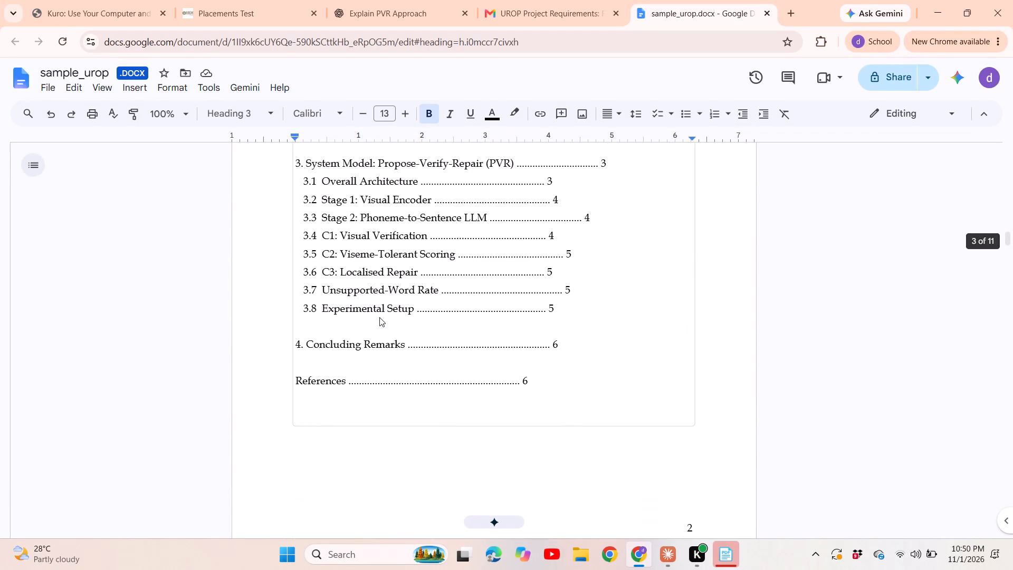
click(560, 342)
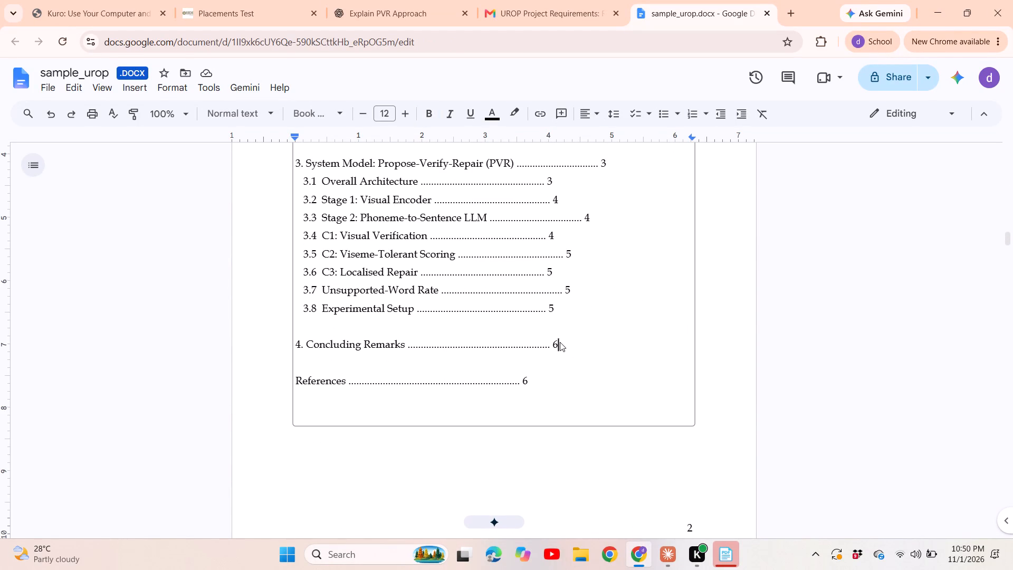
key(Return)
text(5.Futr)
key(BackSpace)
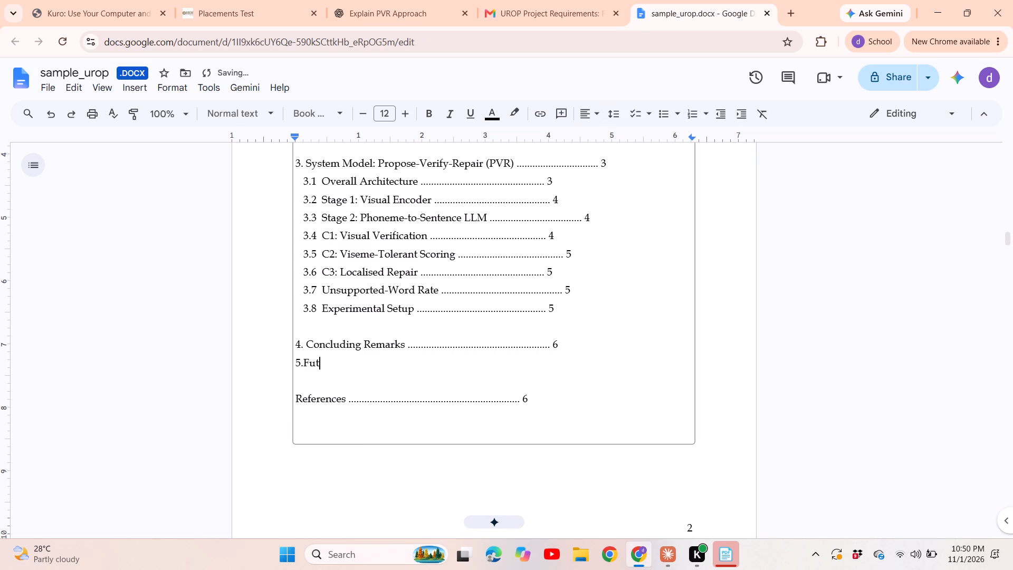
text(ureWork)
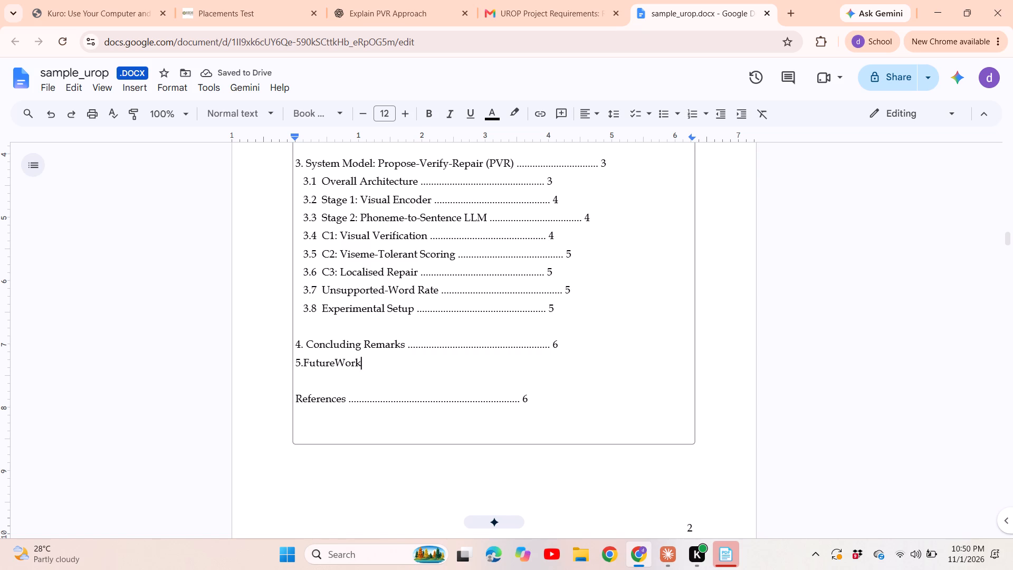
Compare the page numbers listed in the table of contents with the cover, acknowledgements and contents pages.
scroll(621, 295, up, 1)
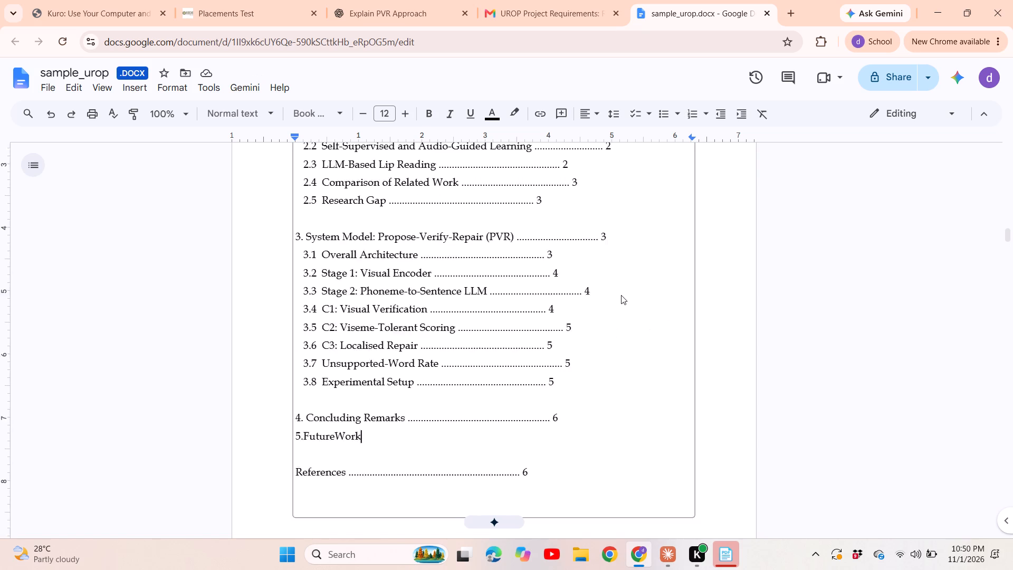
scroll(621, 295, up, 2)
scroll(621, 295, down, 2)
scroll(621, 295, up, 8)
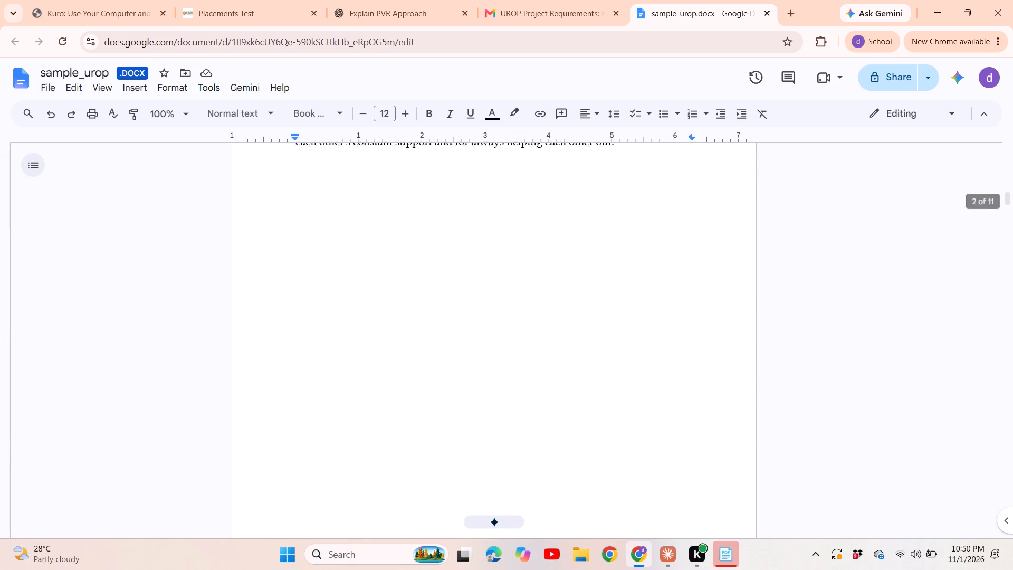
scroll(621, 295, up, 11)
scroll(621, 295, down, 7)
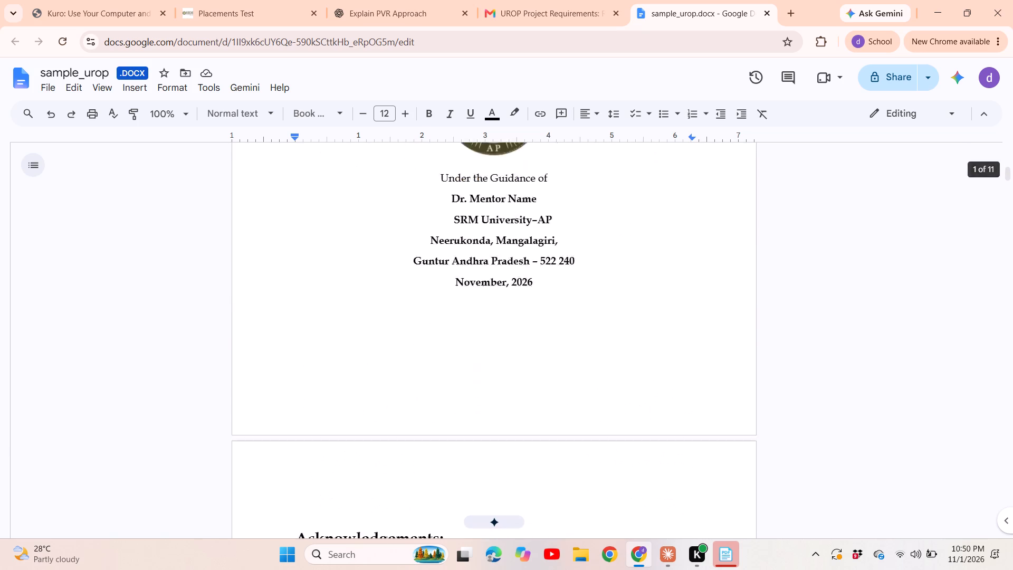
scroll(621, 295, down, 12)
scroll(621, 295, up, 2)
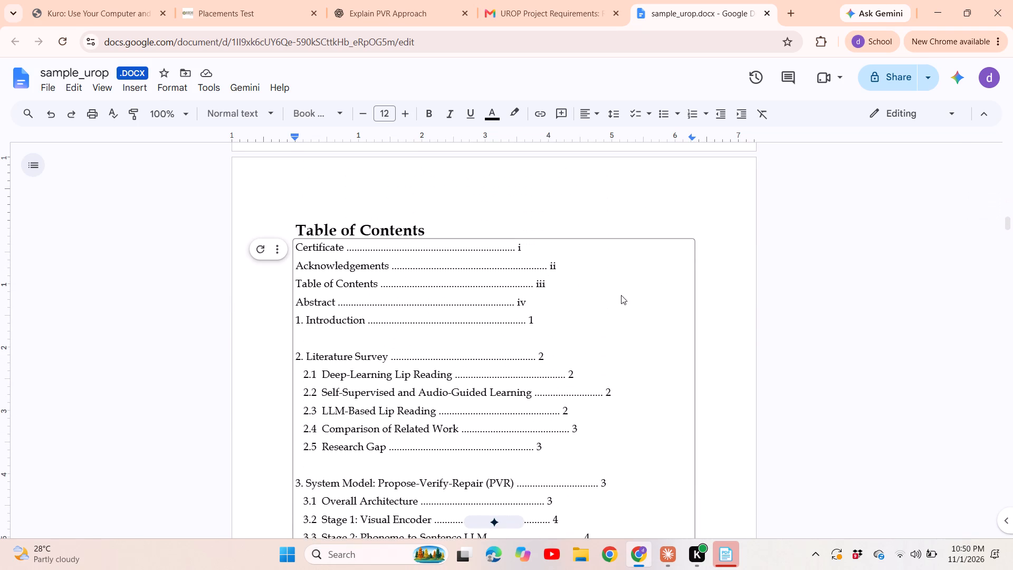
scroll(592, 348, down, 4)
scroll(592, 348, up, 5)
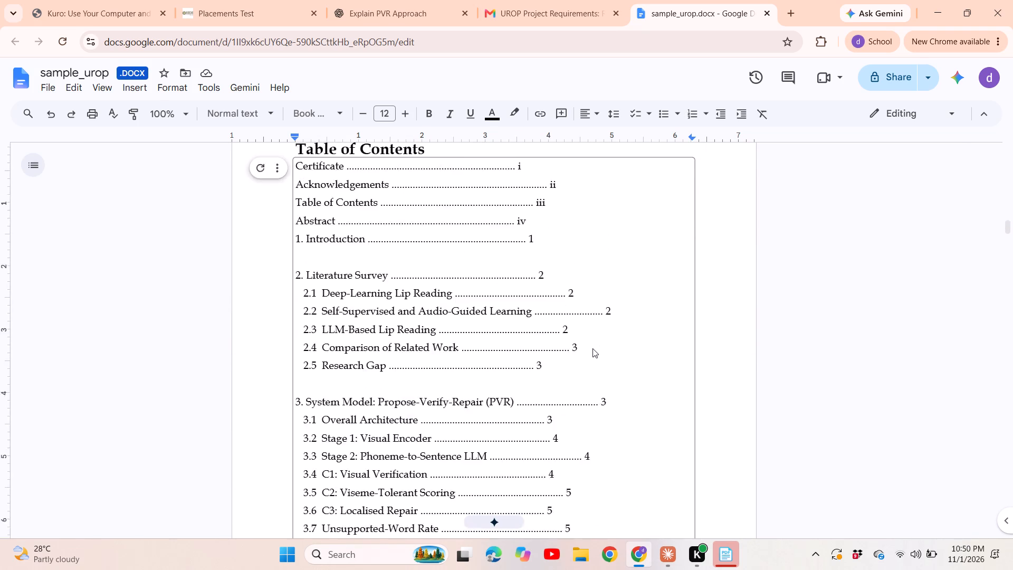
scroll(592, 348, up, 12)
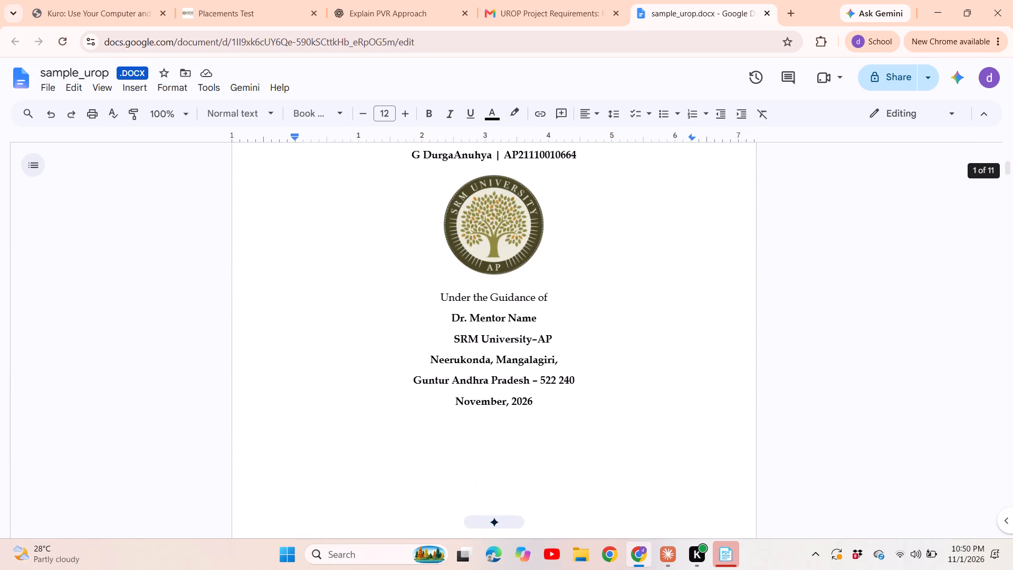
scroll(592, 348, down, 15)
scroll(592, 348, up, 2)
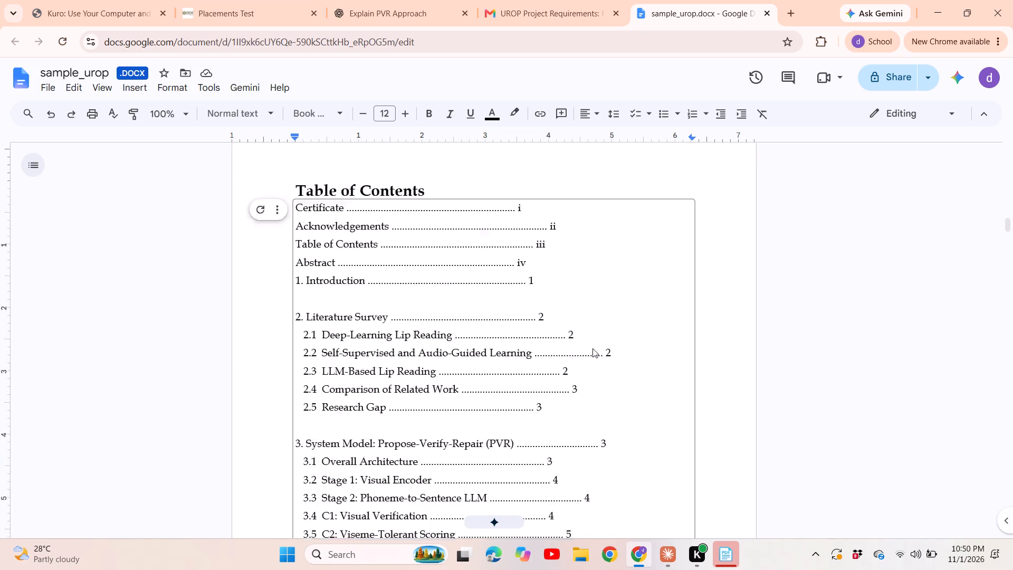
scroll(592, 348, up, 1)
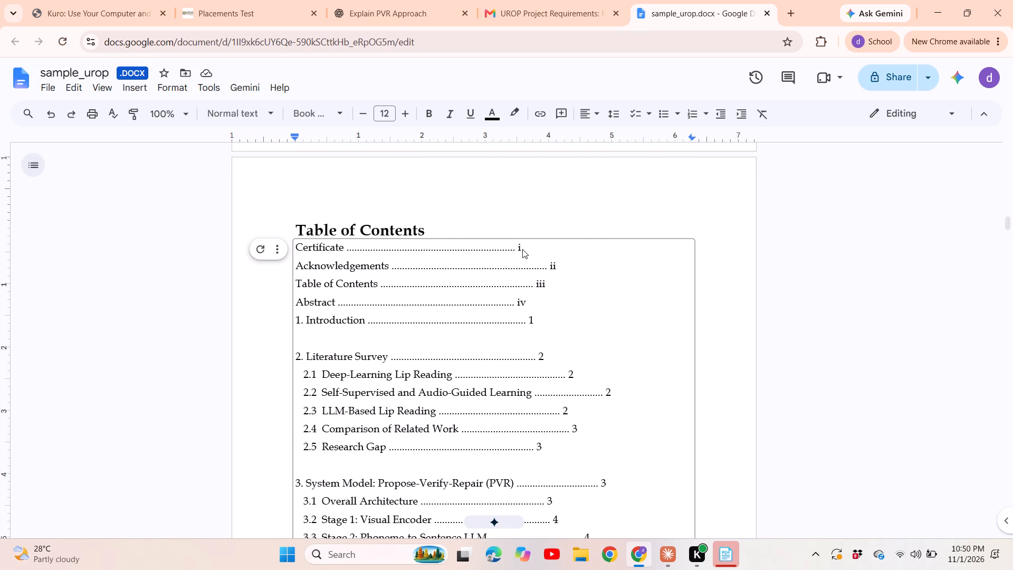
click(522, 249)
Replace the page number in the footer of the table of contents page with 3.
scroll(550, 321, down, 6)
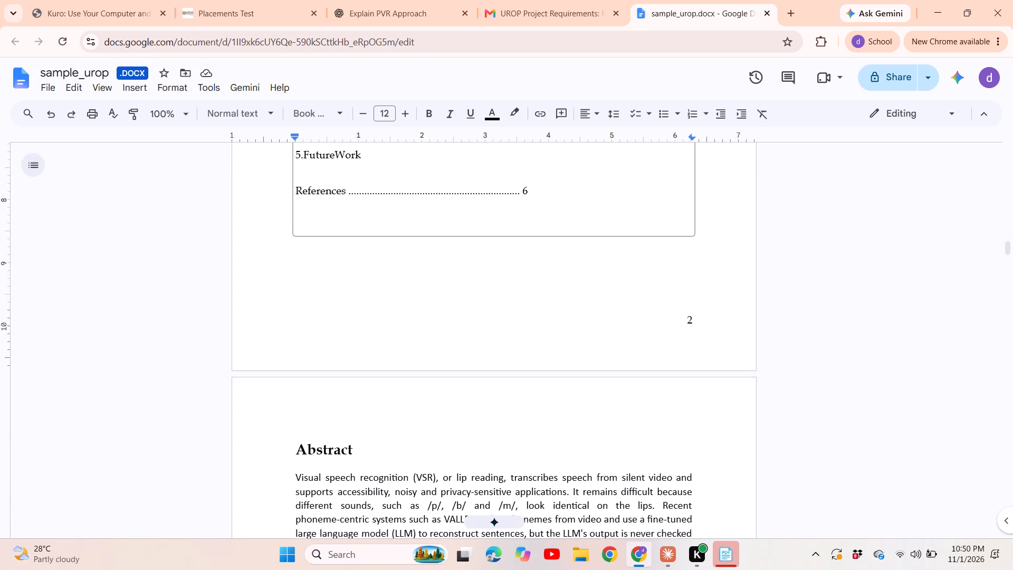
click(691, 321)
click(691, 321)
triple_click(691, 321)
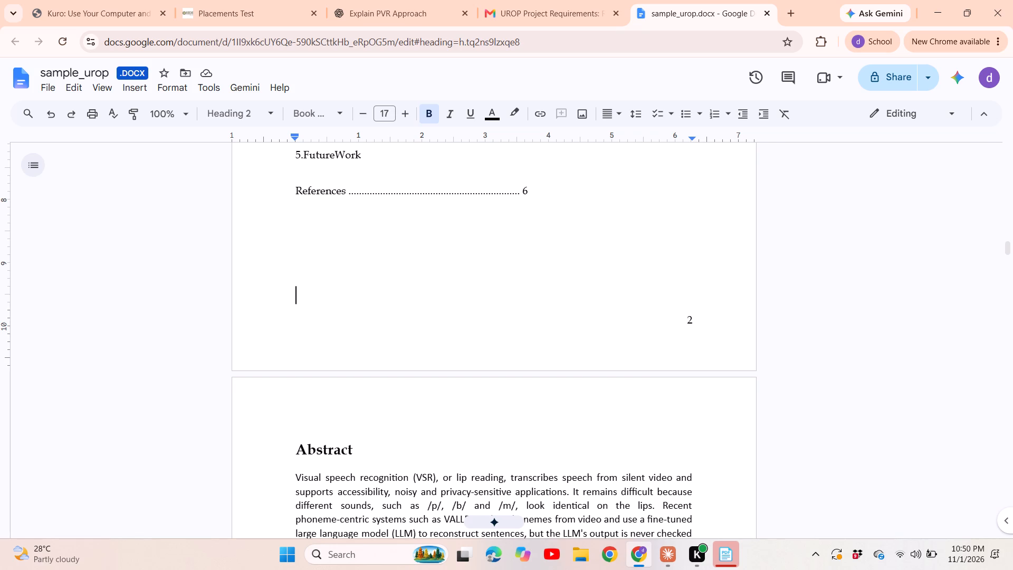
key(BackSpace)
key(3)
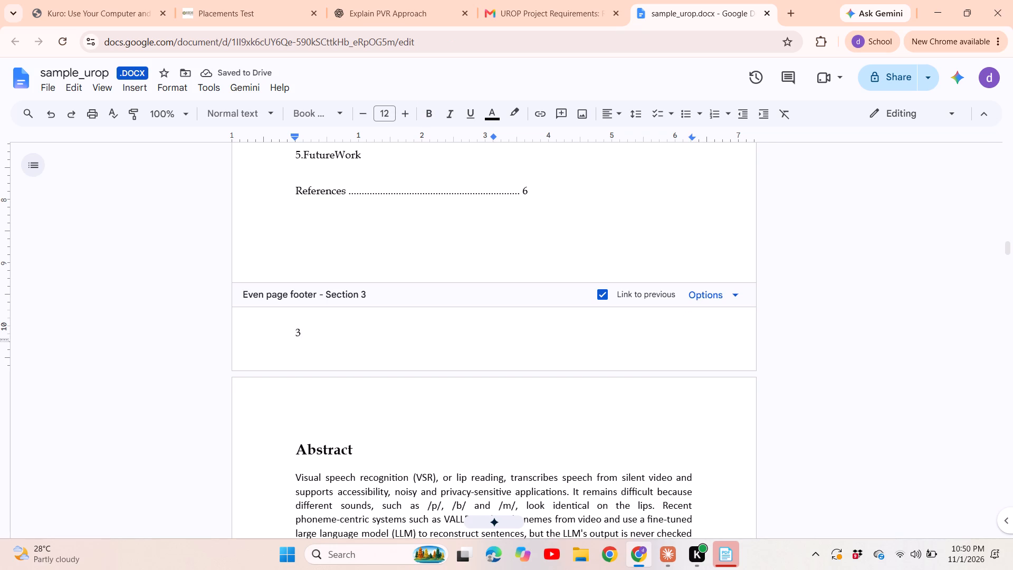
Add a blank line below the page number 3 in the footer of the table of contents page.
key(Return)
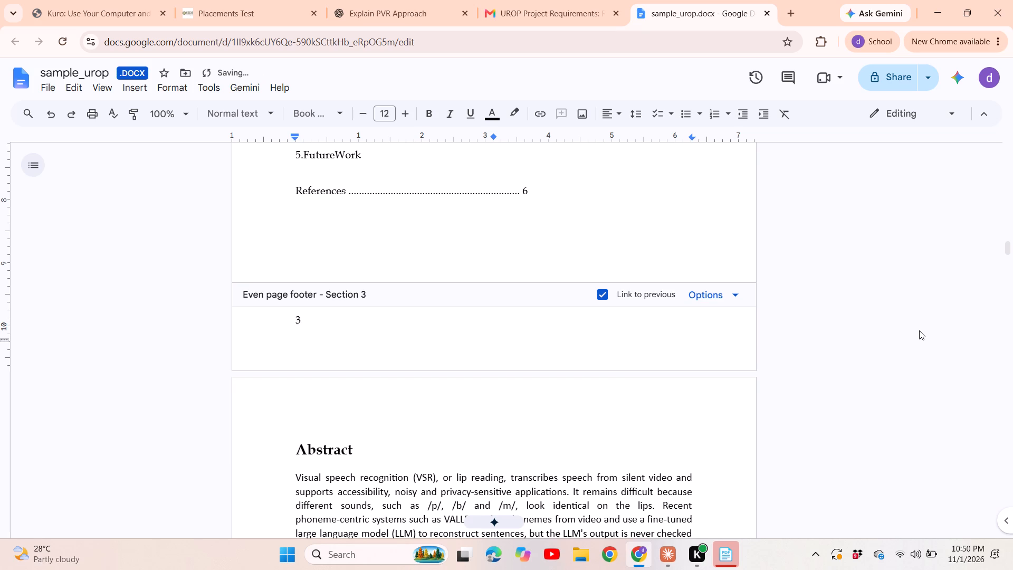
click(919, 330)
click(874, 278)
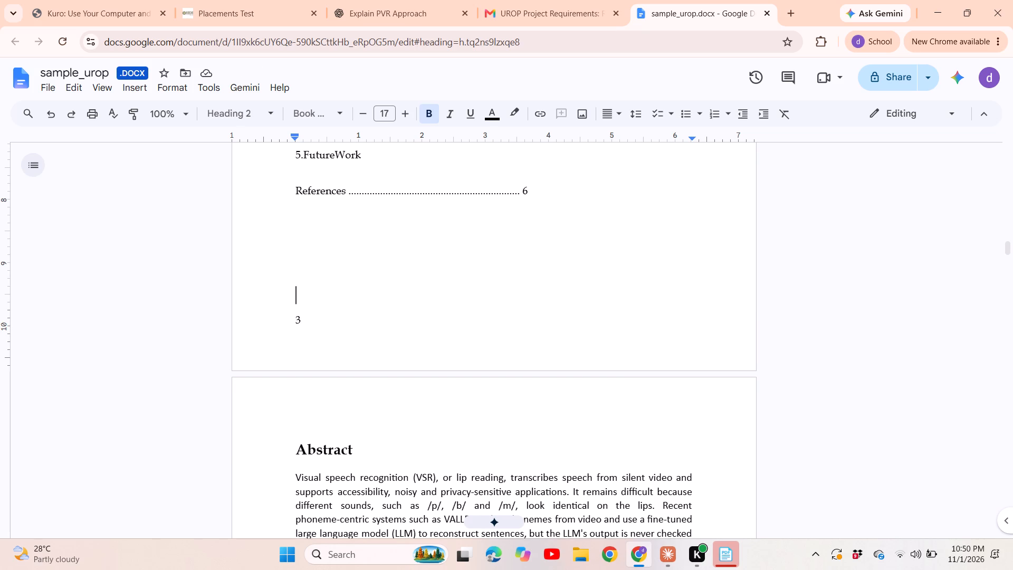
Replace the page number in the contents page's footer with a run of spaces reaching the right margin.
scroll(677, 268, up, 1)
click(292, 406)
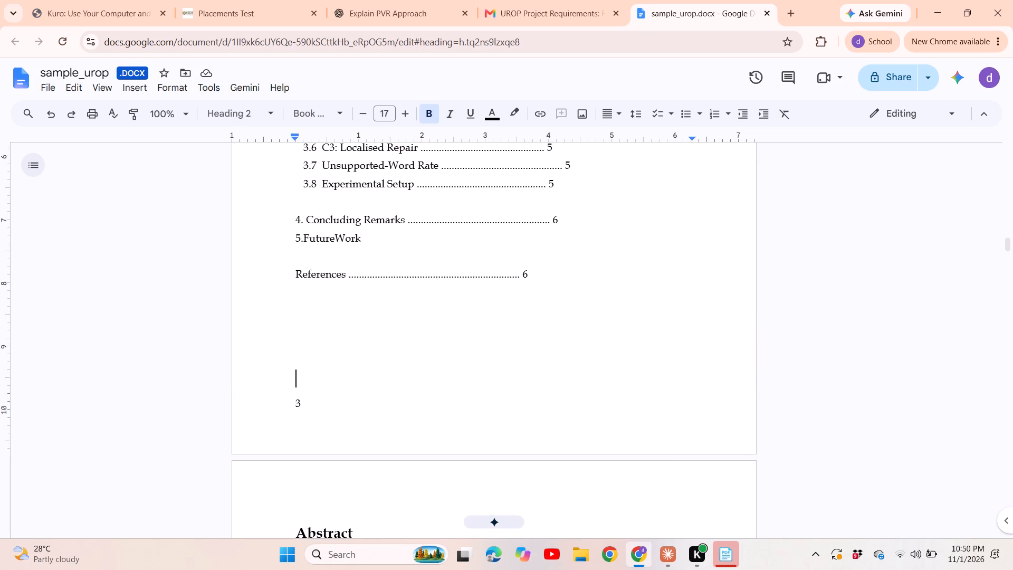
triple_click(295, 406)
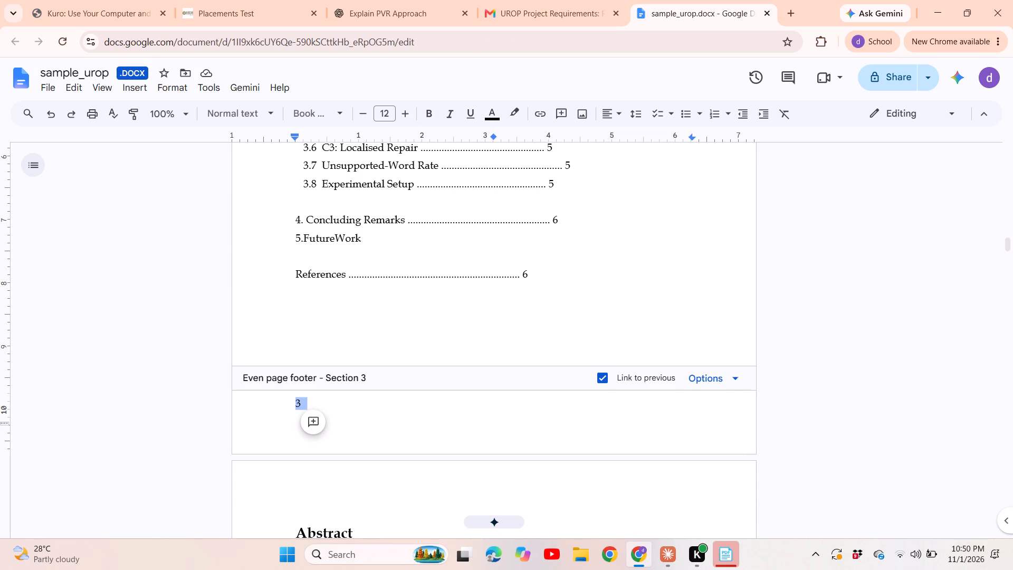
key(space)
key(space)
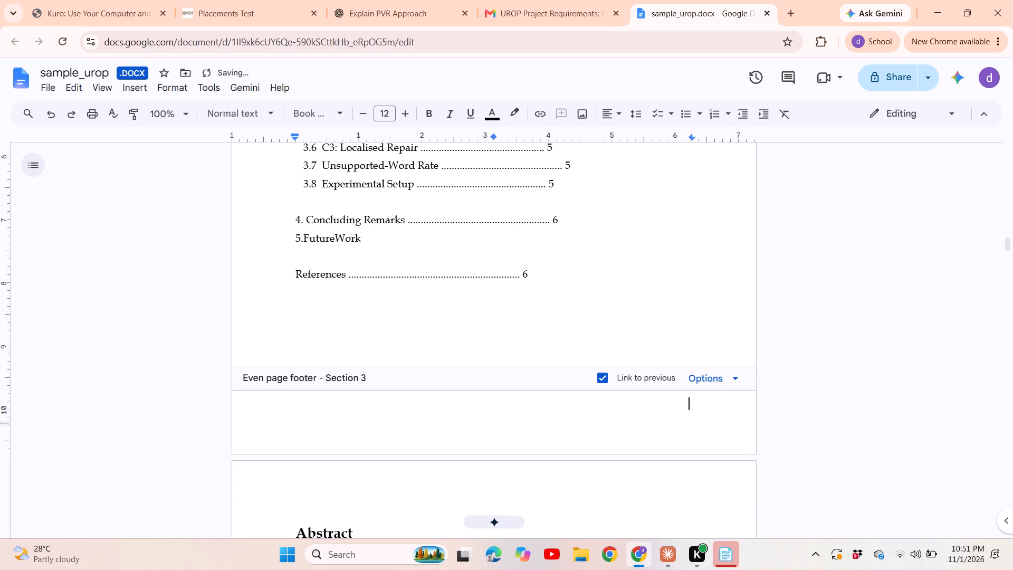
key(space)
key(space)
key(space)
key(space)
key(space)
key(space)
key(space)
text(3)
key(3)
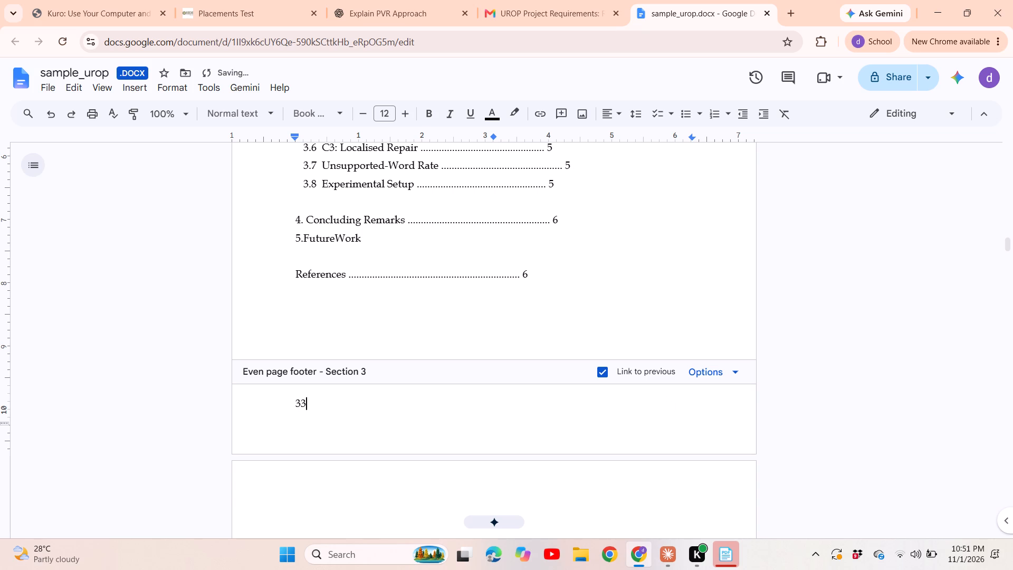
key(BackSpace)
key(BackSpace)
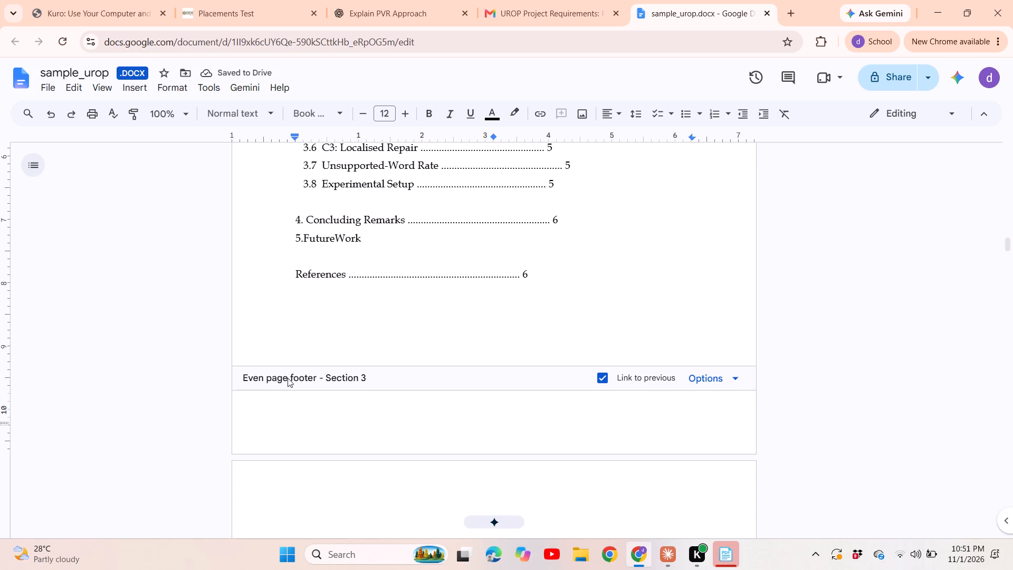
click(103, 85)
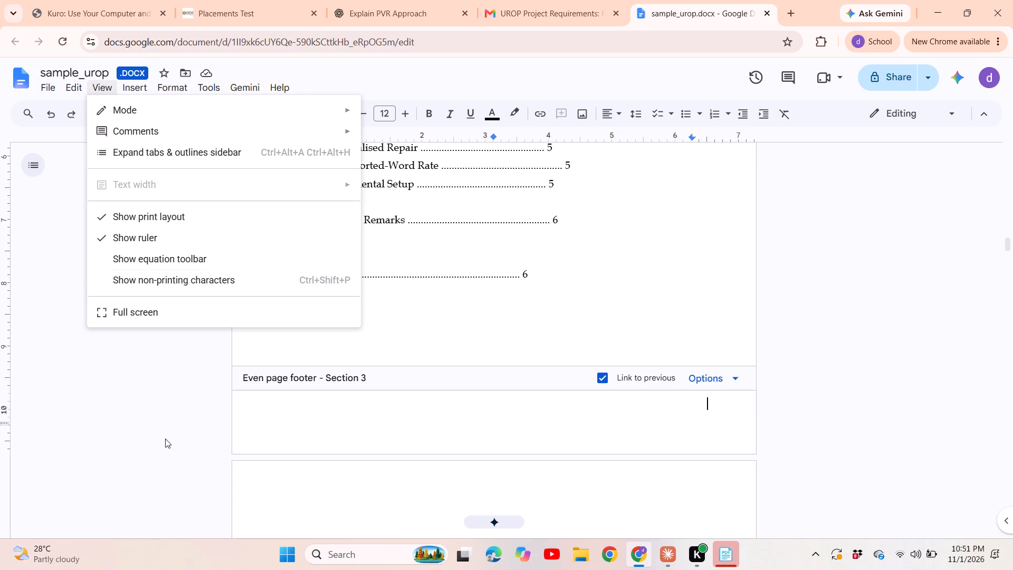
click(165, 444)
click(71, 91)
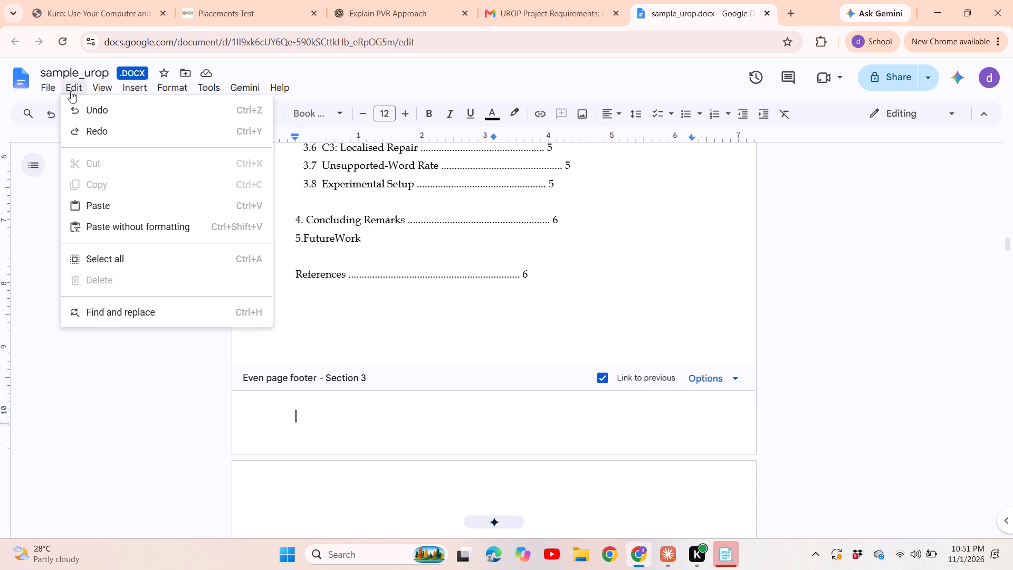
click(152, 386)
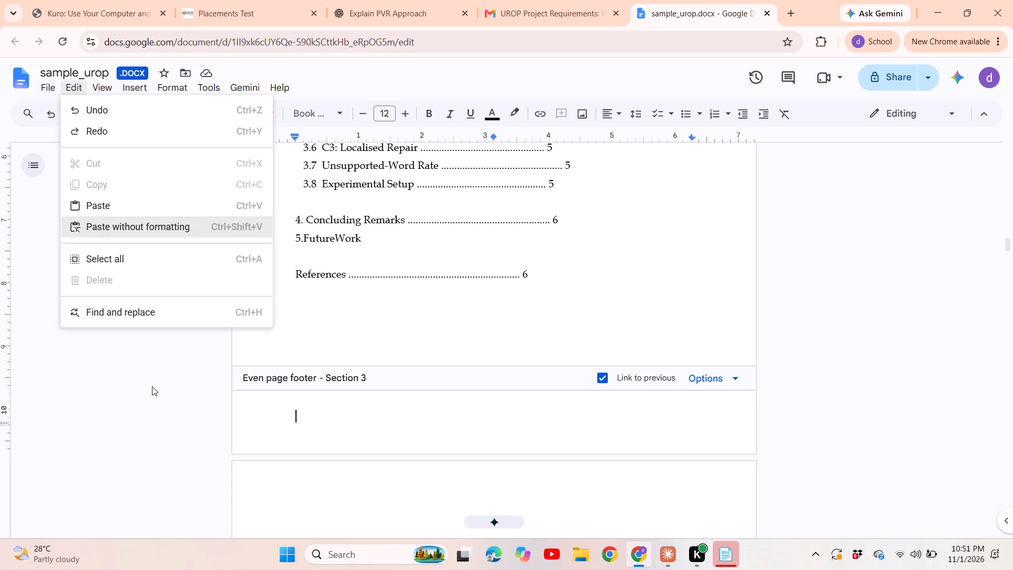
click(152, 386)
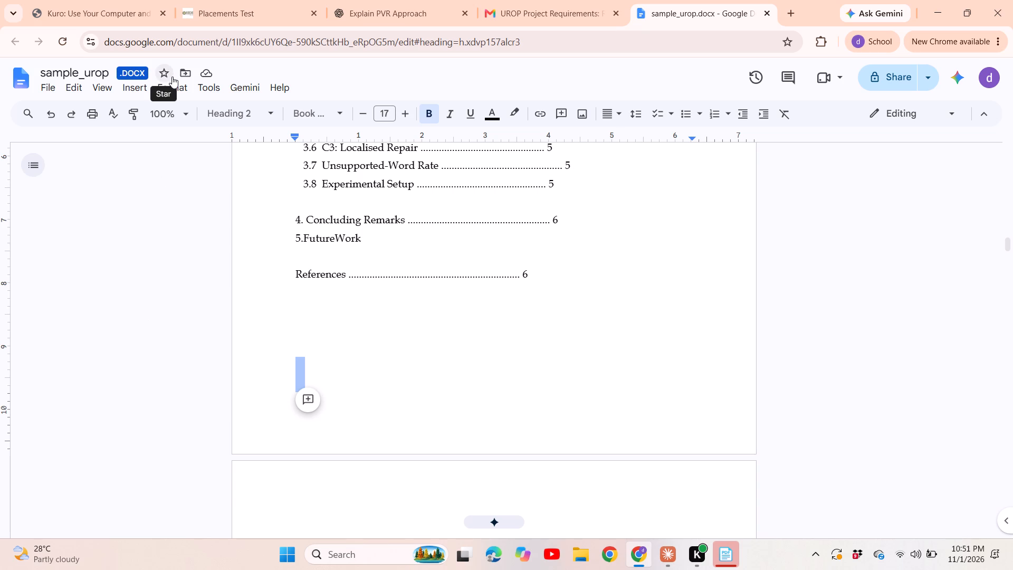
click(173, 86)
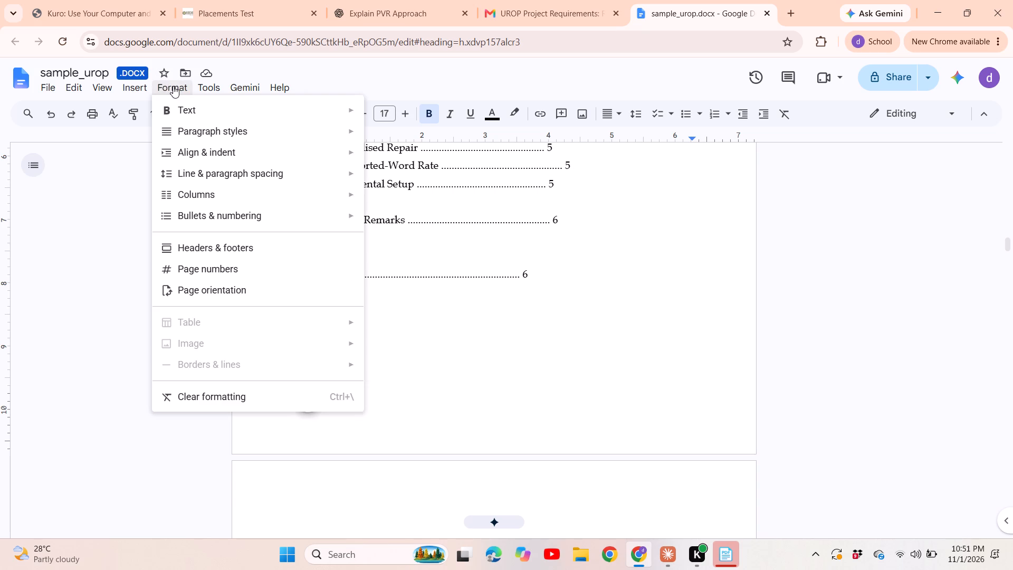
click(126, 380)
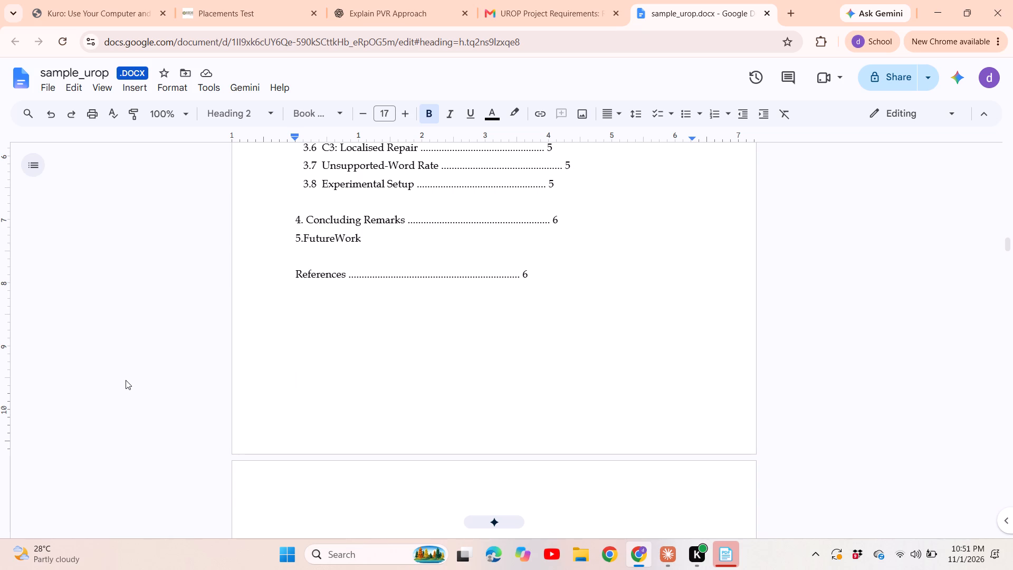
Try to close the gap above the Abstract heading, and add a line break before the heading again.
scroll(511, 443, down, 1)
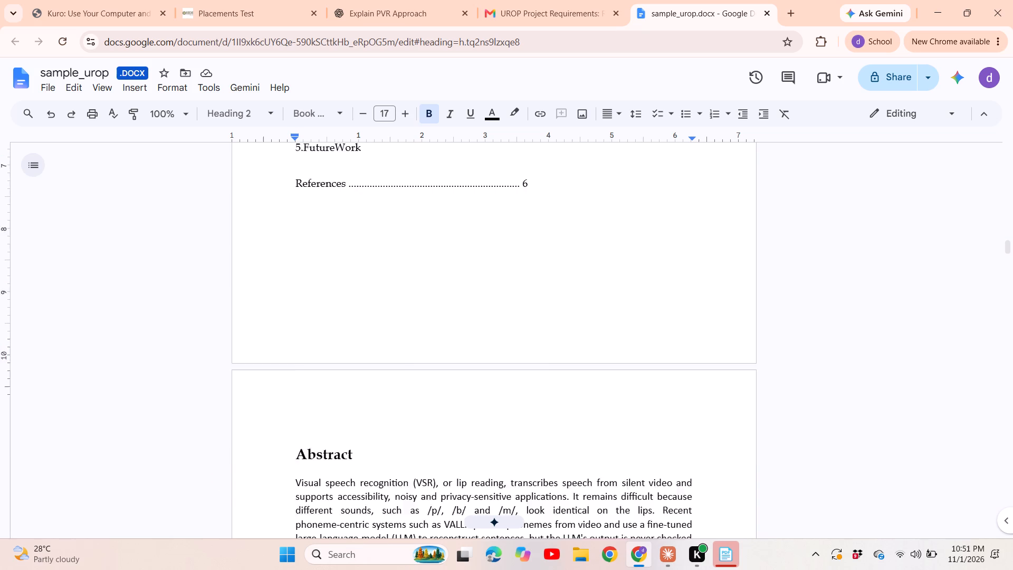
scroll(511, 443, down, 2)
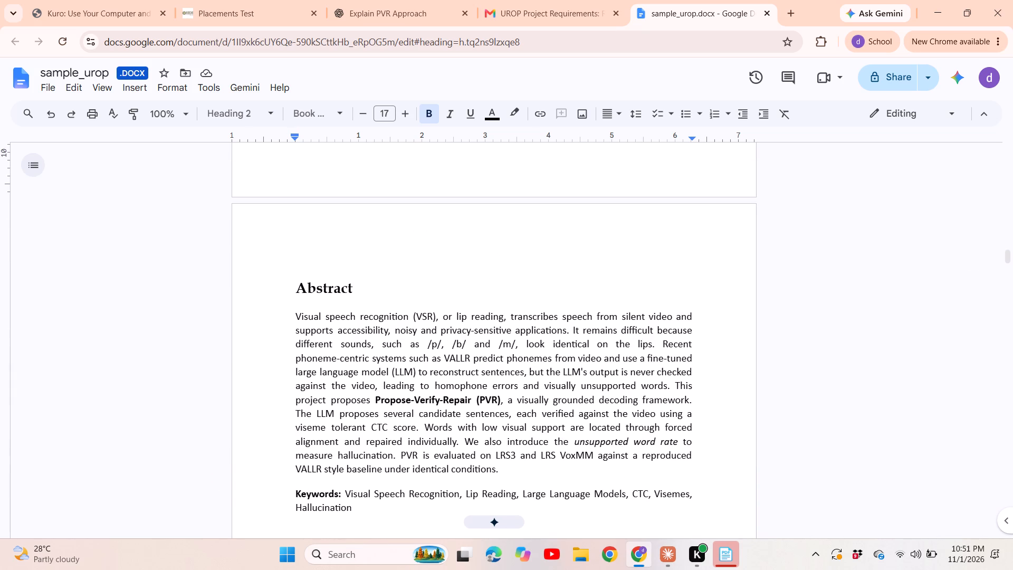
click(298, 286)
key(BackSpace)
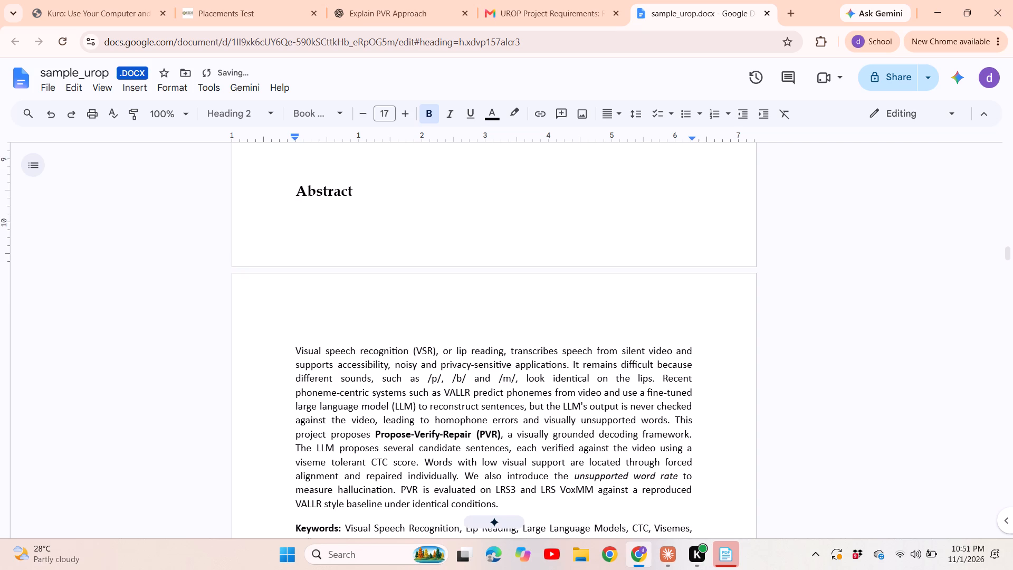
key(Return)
Review the pages from the Abstract to the Literature Survey and the Table of Contents.
scroll(426, 411, down, 3)
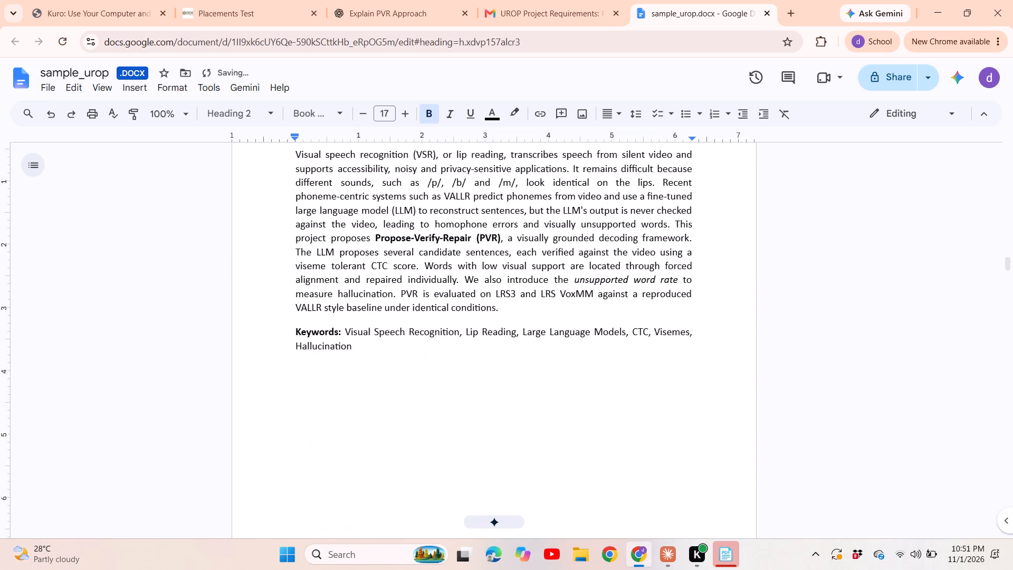
scroll(426, 411, down, 5)
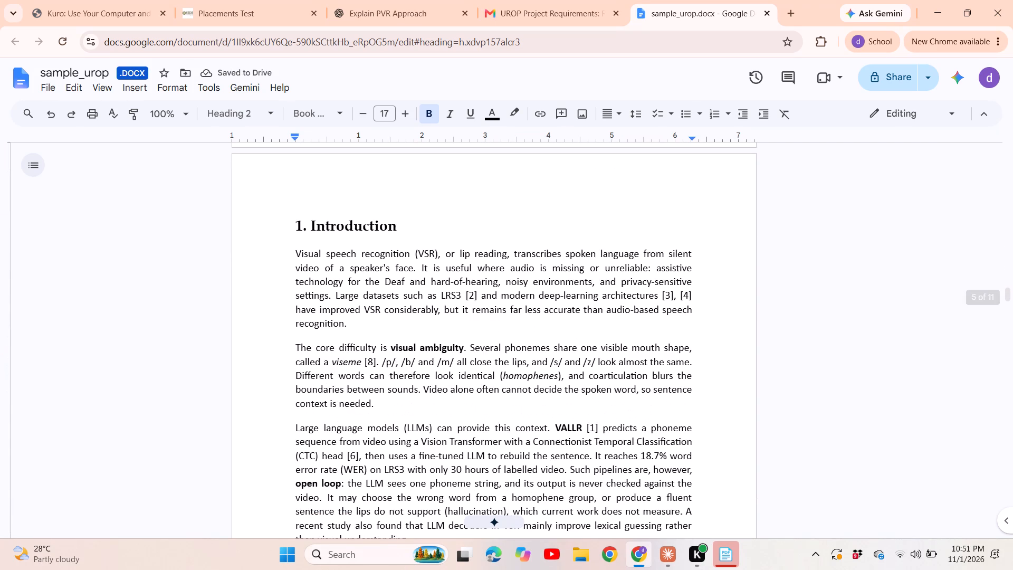
scroll(426, 411, down, 5)
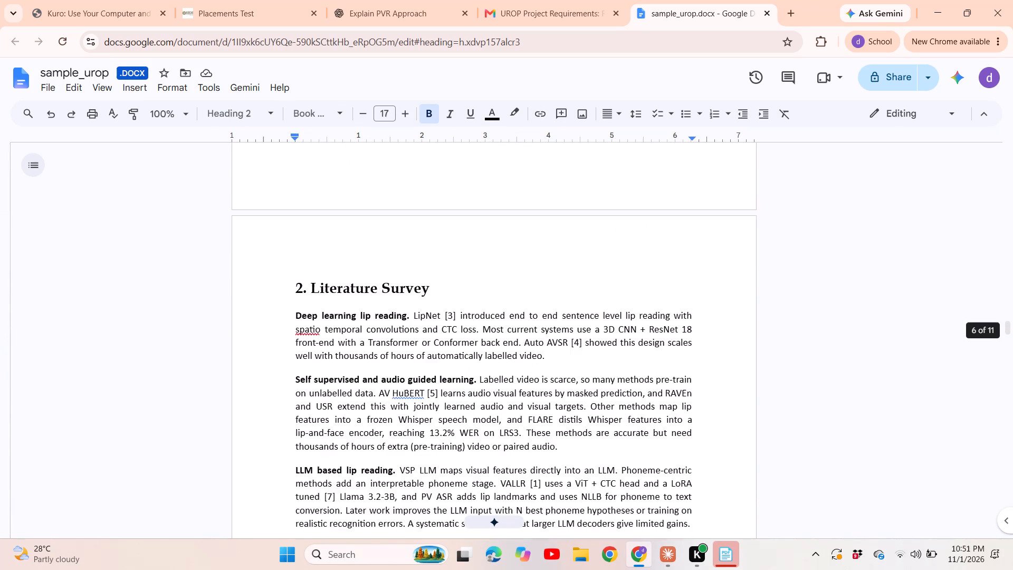
scroll(426, 411, down, 3)
scroll(426, 411, up, 11)
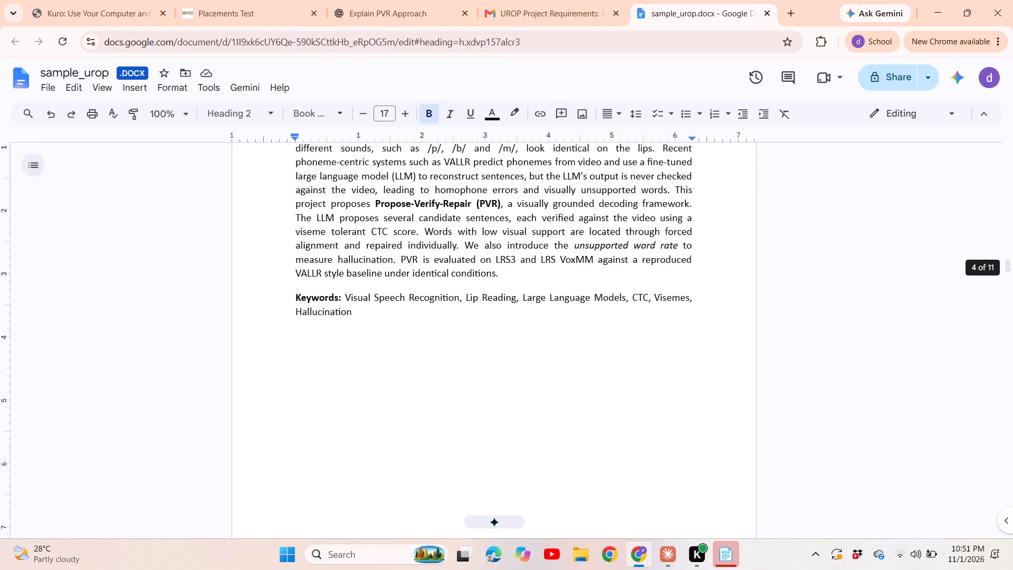
scroll(426, 411, up, 6)
scroll(426, 411, down, 2)
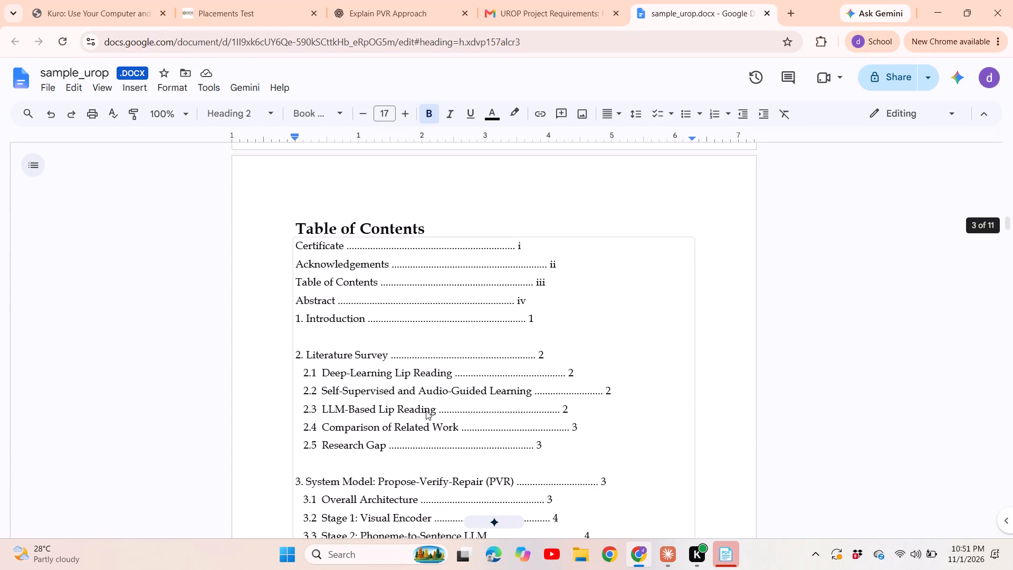
scroll(426, 411, down, 4)
scroll(440, 353, down, 1)
scroll(499, 118, down, 1)
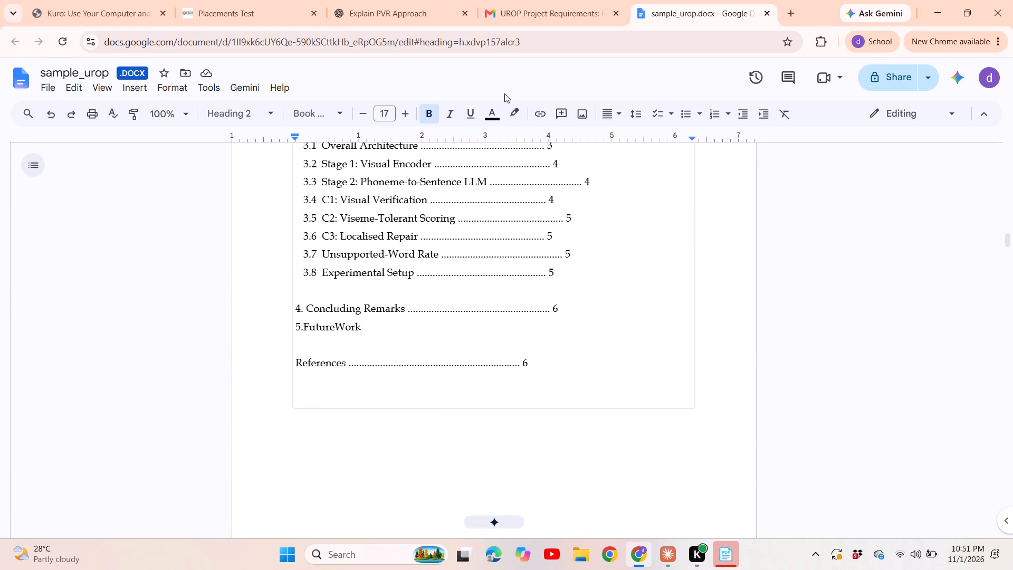
Replace the placeholder "Mentor Name" after "Dr." on the cover page with the mentor's actual name.
scroll(530, 331, up, 9)
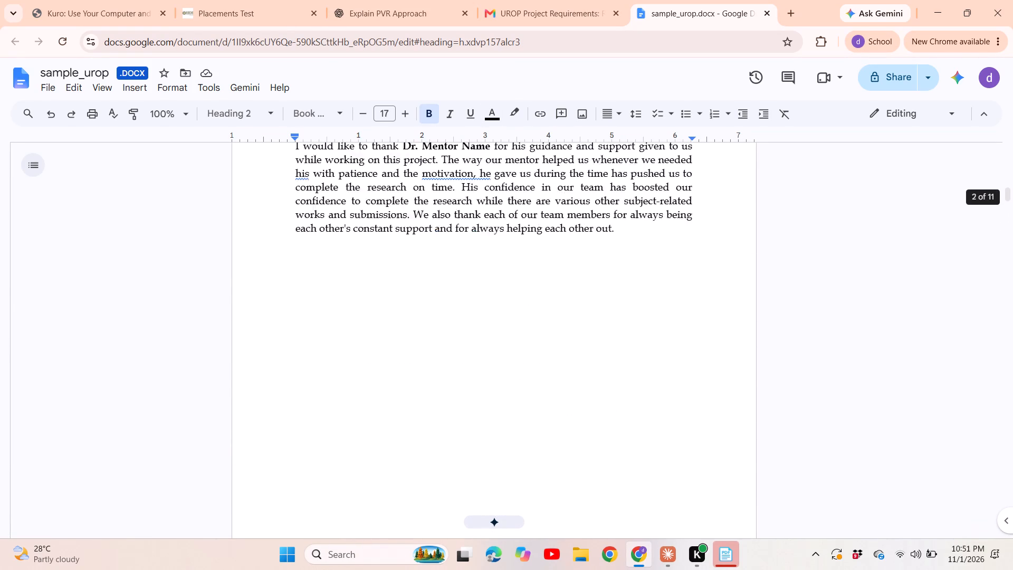
scroll(530, 331, up, 6)
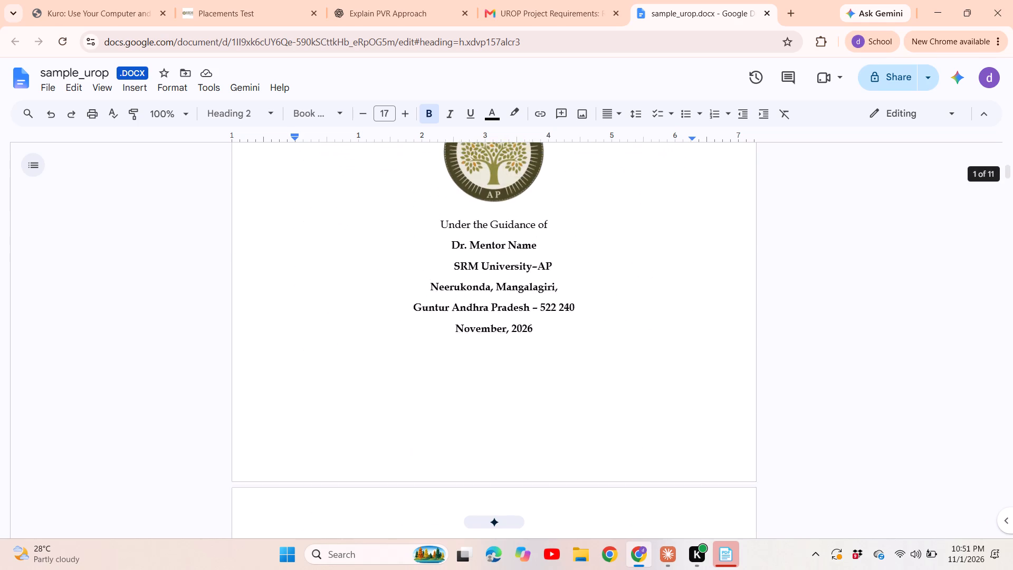
scroll(530, 331, up, 3)
scroll(530, 331, down, 1)
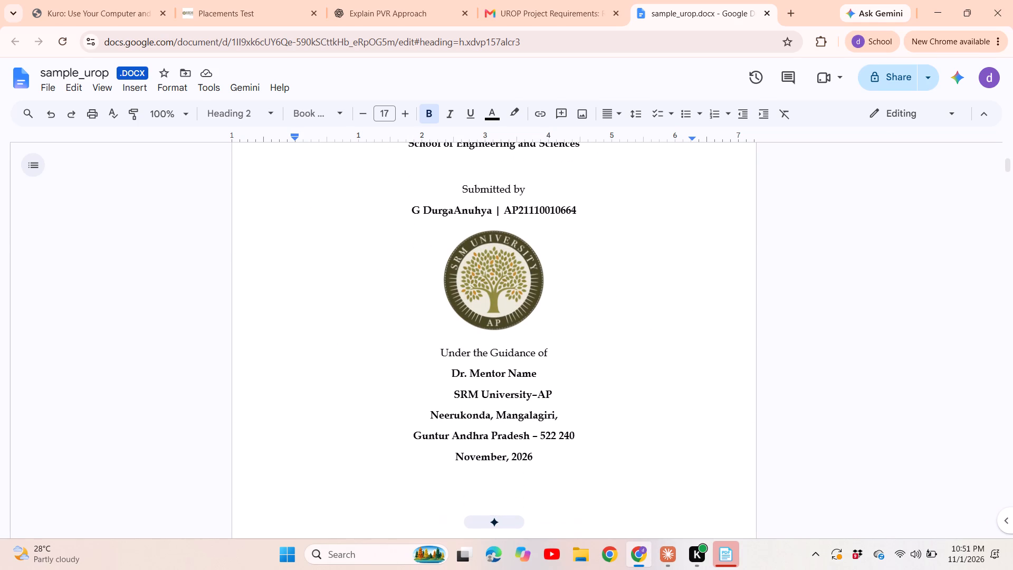
click(540, 376)
key(BackSpace)
key(BackSpace)
key(BackSpace)
key(BackSpace)
key(BackSpace)
key(BackSpace)
key(BackSpace)
key(BackSpace)
key(BackSpace)
key(BackSpace)
key(BackSpace)
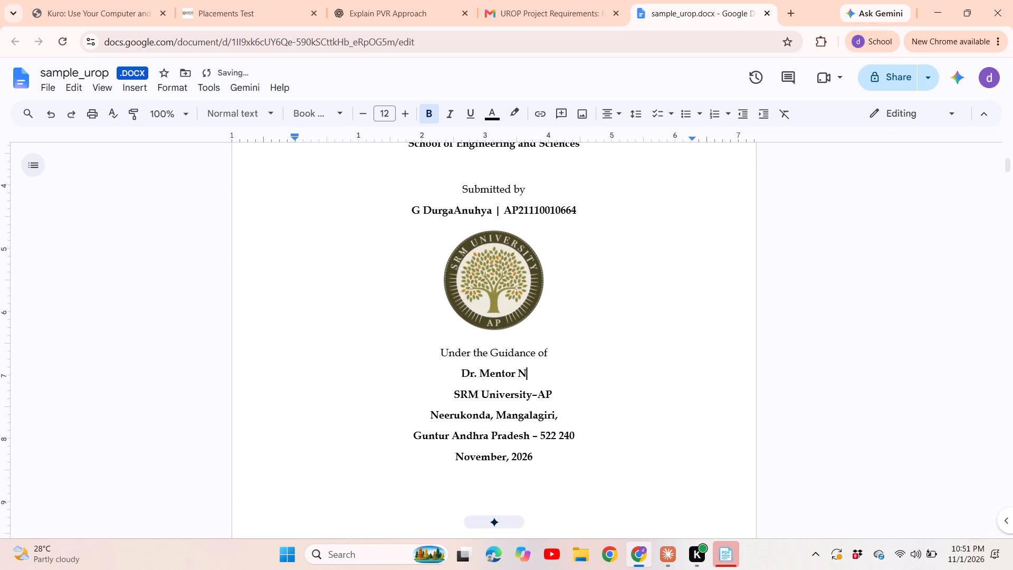
key(BackSpace)
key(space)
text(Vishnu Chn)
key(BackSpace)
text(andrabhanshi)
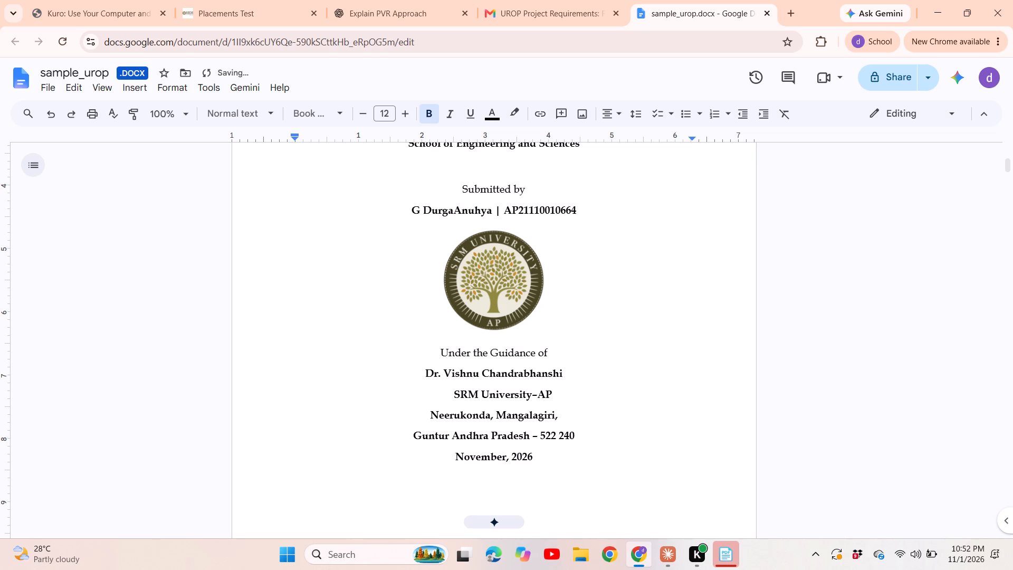
Search the web in a new tab for the mentor's name together with "srmap" to check its spelling.
click(790, 8)
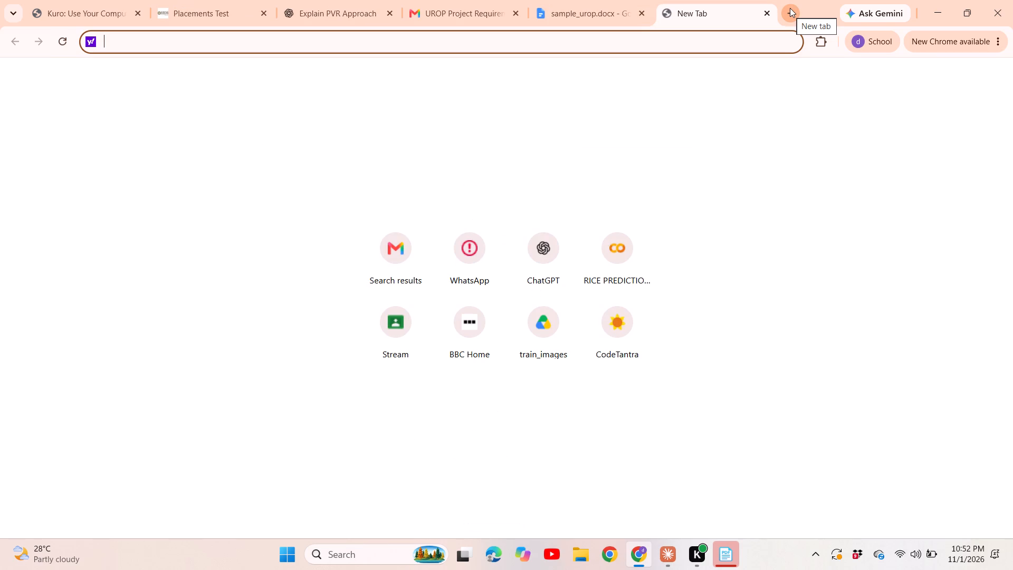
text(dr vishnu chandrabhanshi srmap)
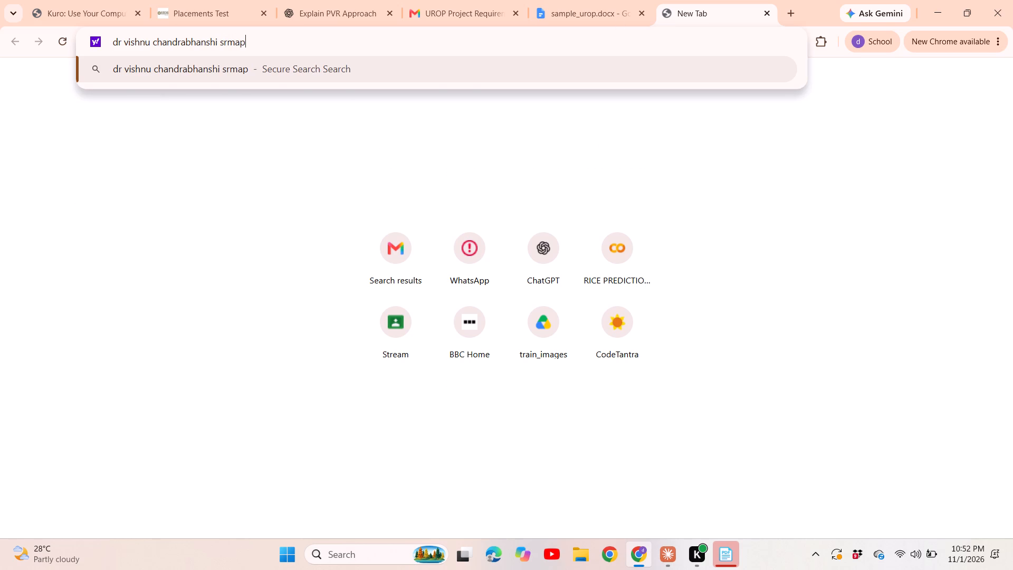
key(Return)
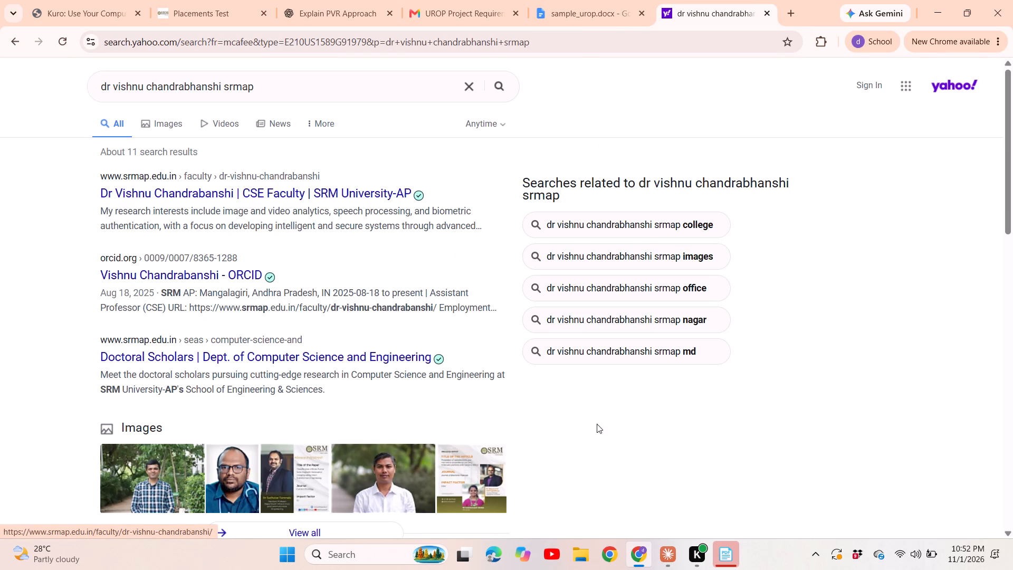
Delete the extra "h" after the "b" in the mentor's surname on the cover page and recheck it against the search results.
click(591, 20)
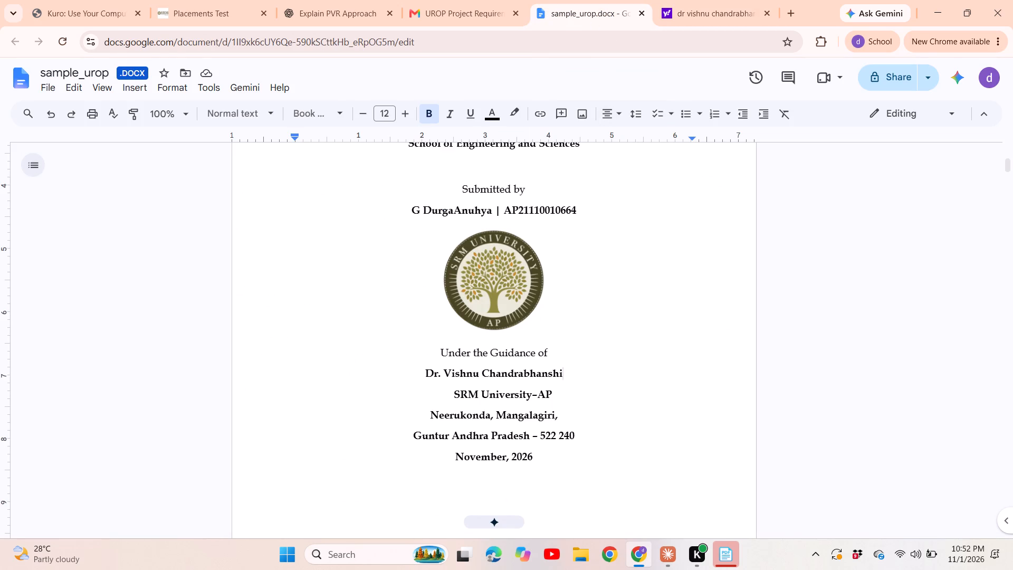
click(536, 374)
key(BackSpace)
click(717, 1)
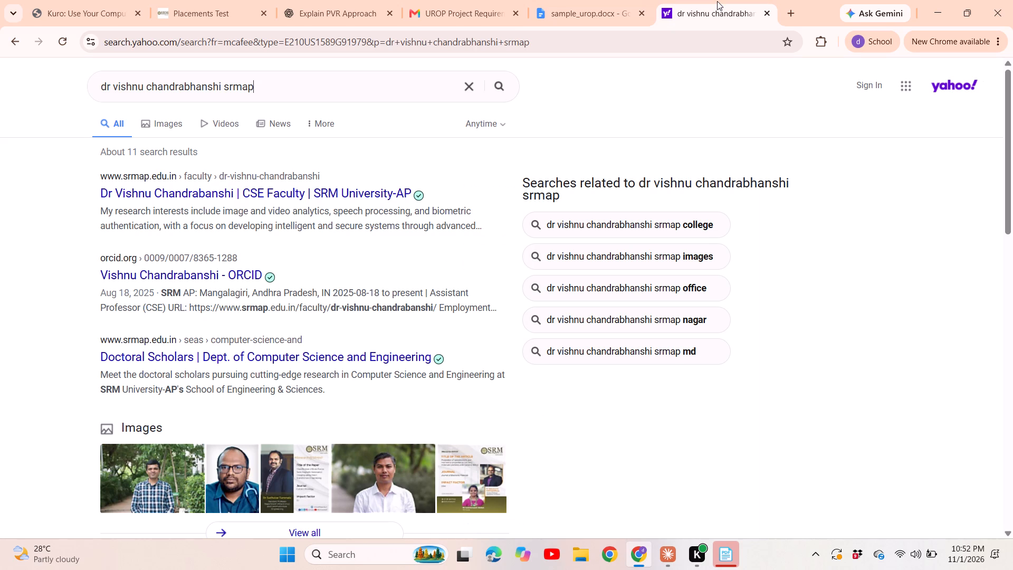
click(611, 2)
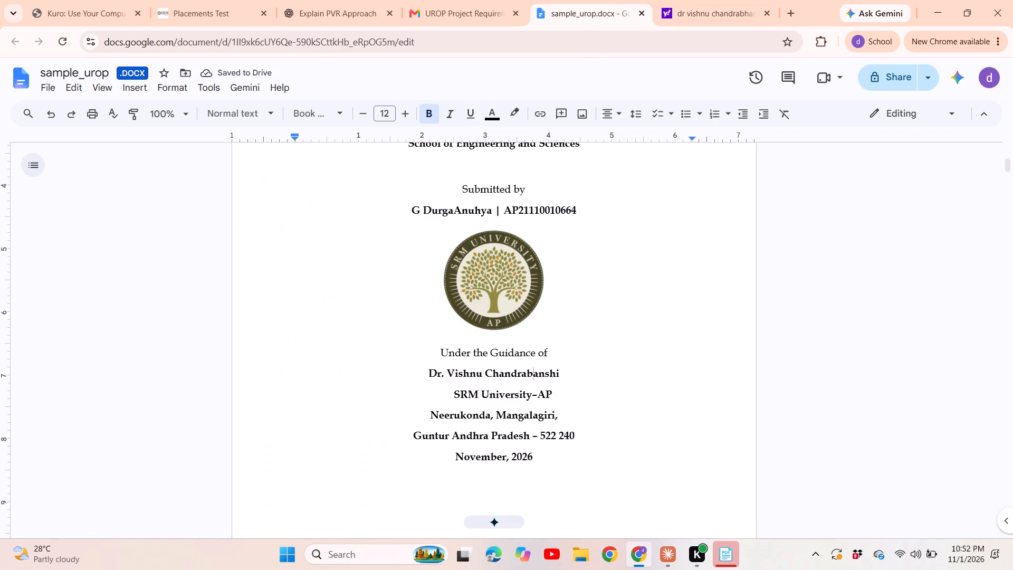
Copy the mentor's name from the cover page over "Mentor Name" in the Acknowledgements, keeping the sentence in one paragraph.
drag(446, 376, 576, 377)
key(ctrl+c)
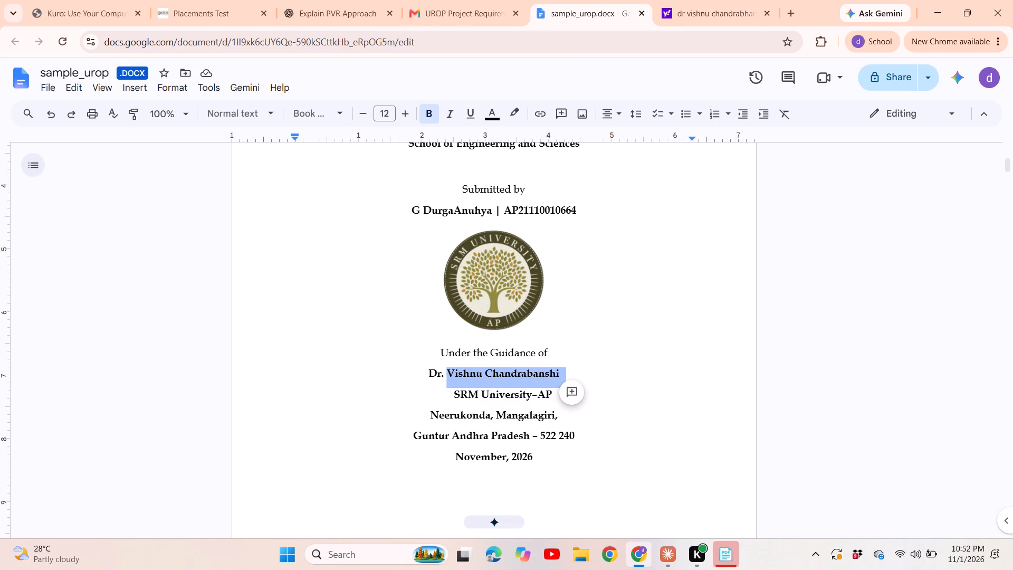
click(576, 377)
scroll(539, 436, down, 5)
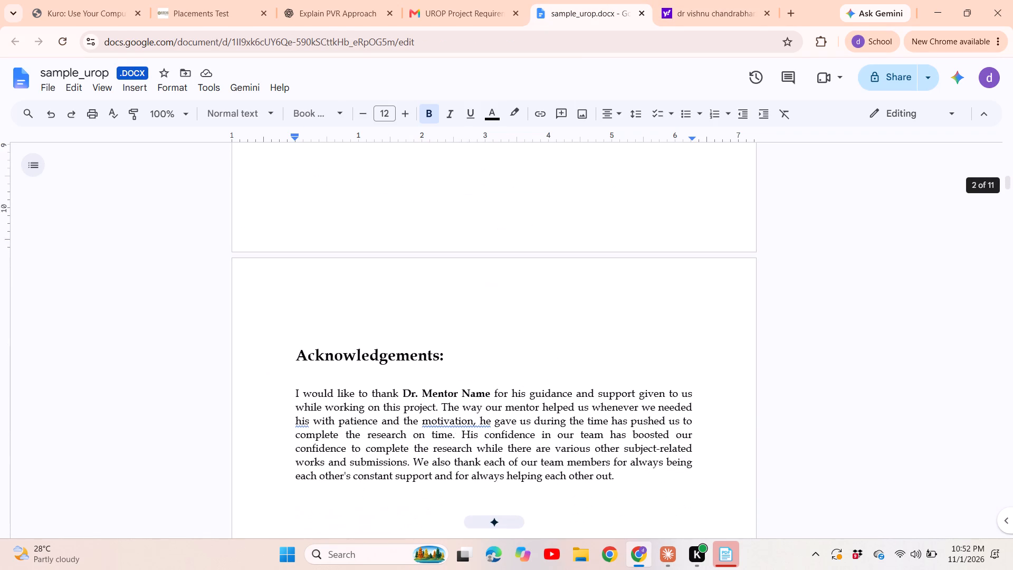
scroll(539, 436, down, 1)
drag(422, 367, 483, 367)
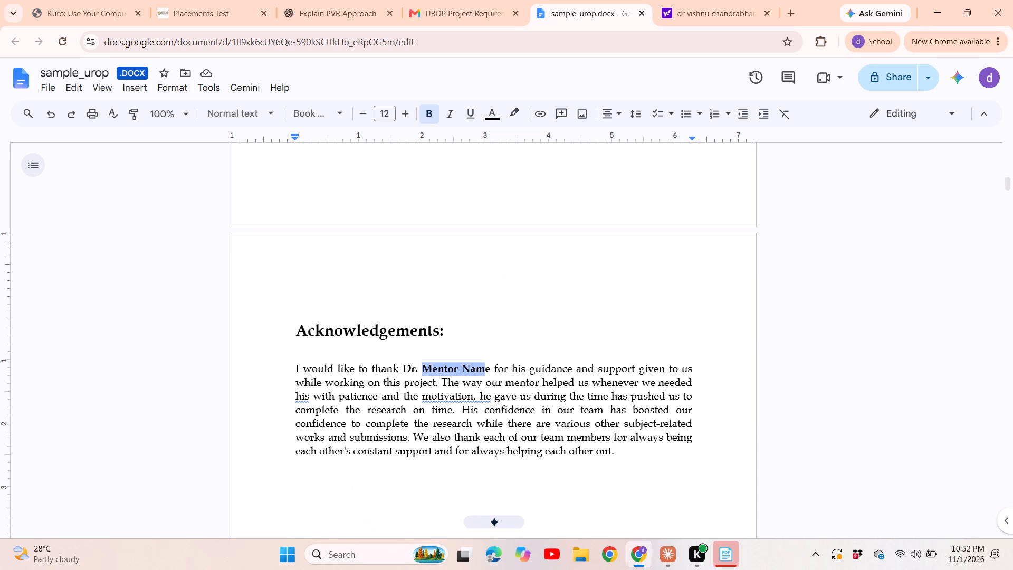
drag(483, 367, 491, 369)
key(ctrl+v)
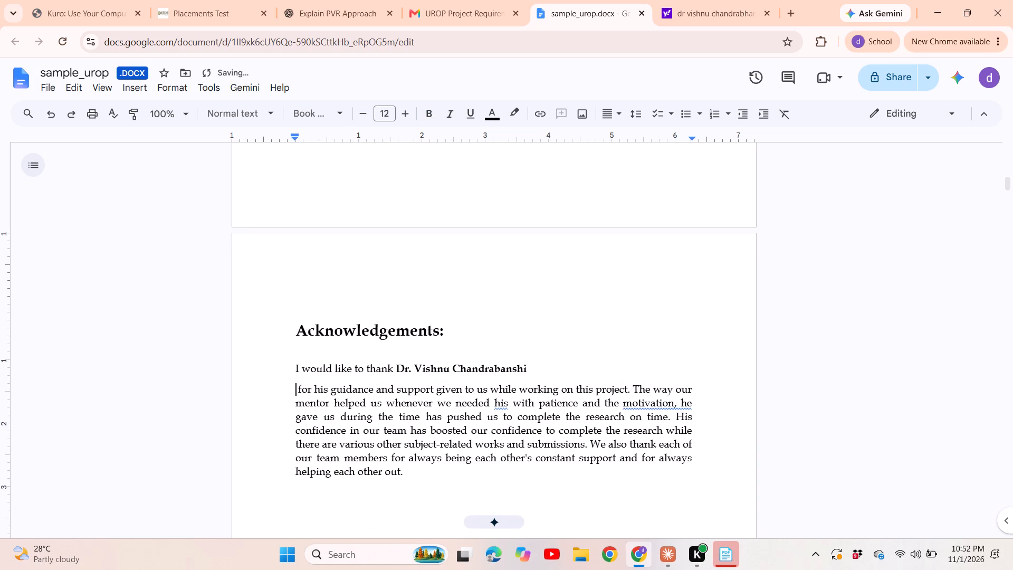
key(BackSpace)
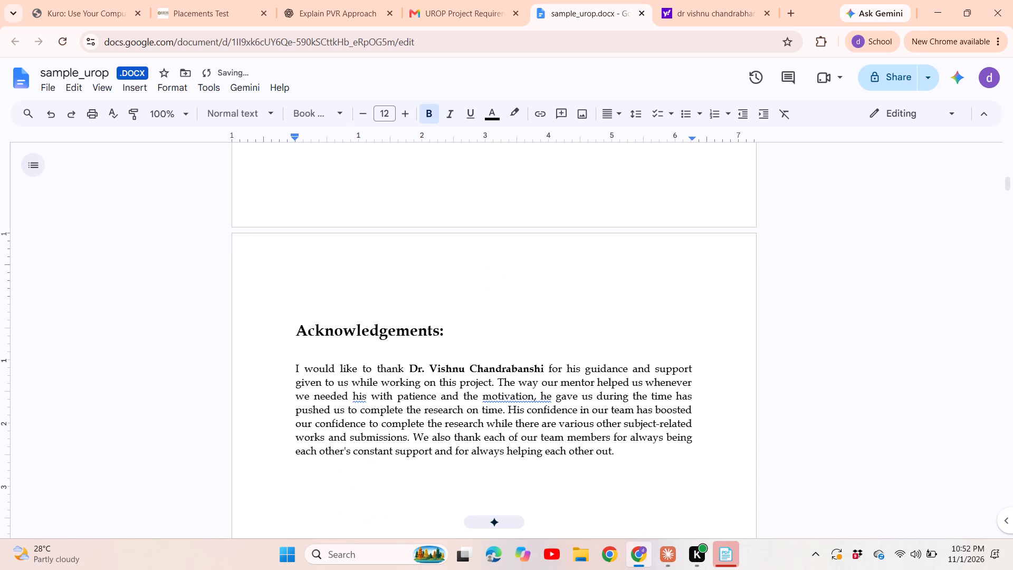
Review the report from the Acknowledgements through the Table of Contents, Abstract, Introduction and Literature Survey, examining content and page layout.
scroll(431, 457, down, 3)
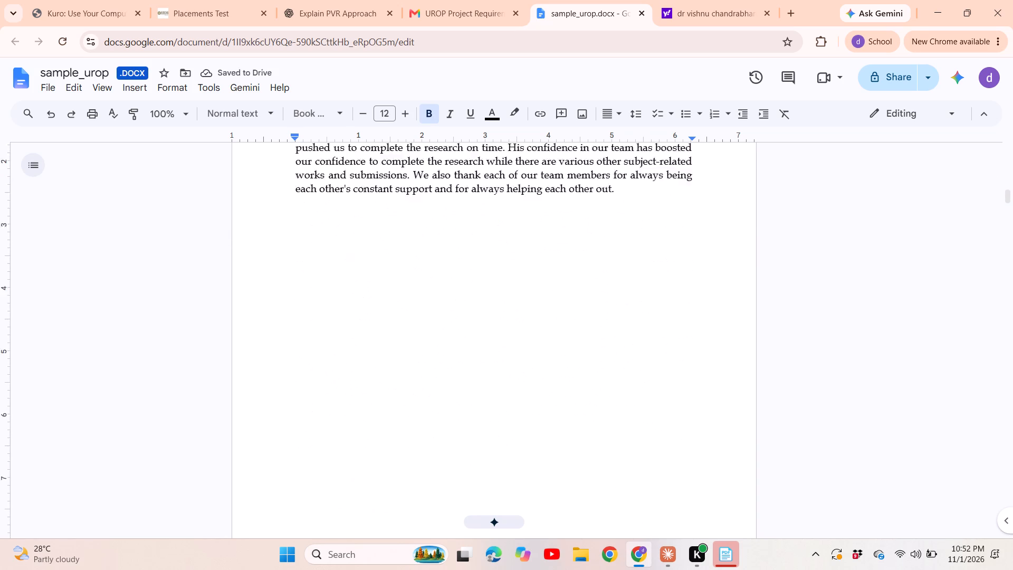
scroll(431, 457, down, 4)
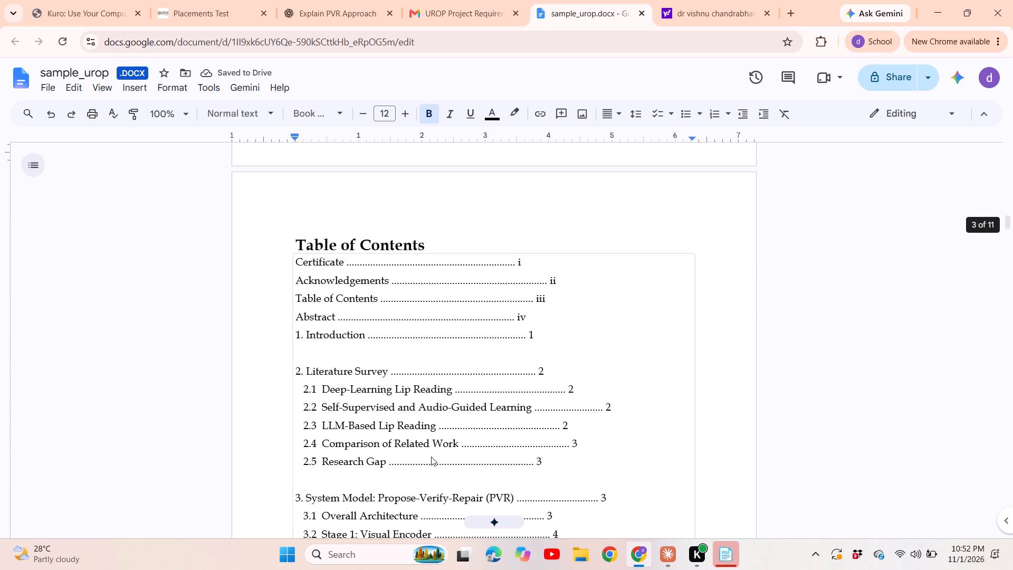
scroll(431, 457, down, 5)
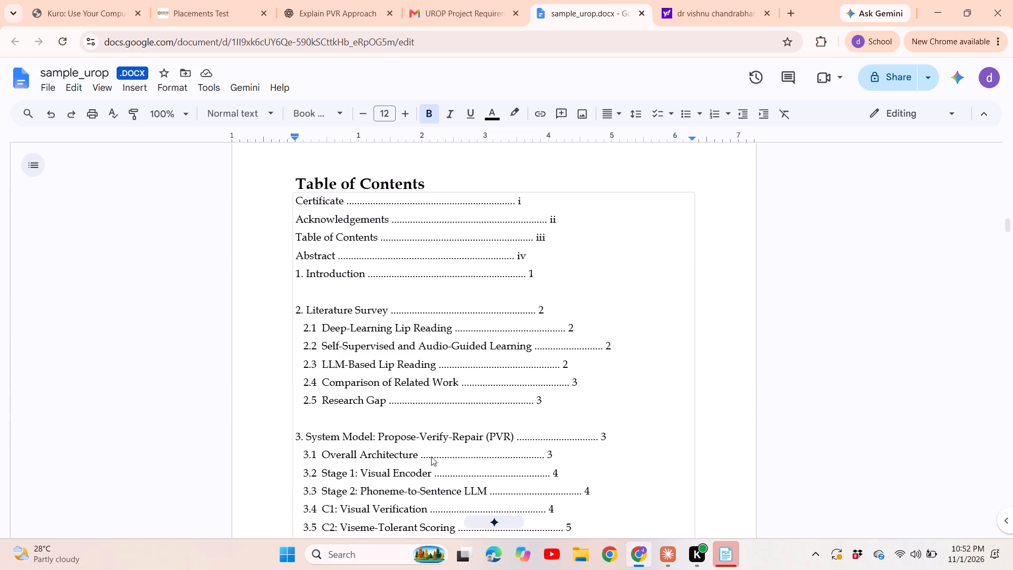
scroll(549, 342, down, 4)
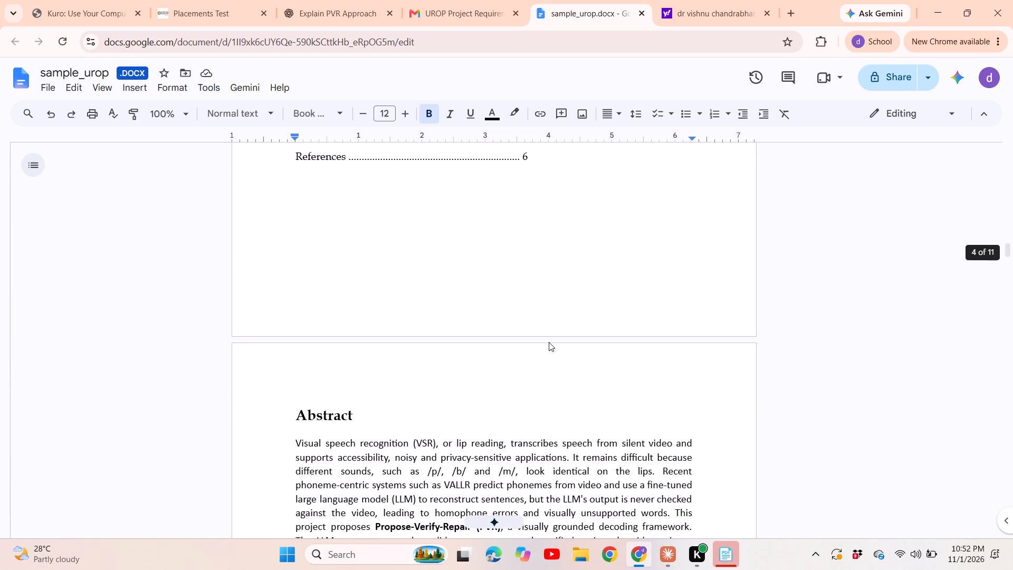
scroll(549, 342, down, 8)
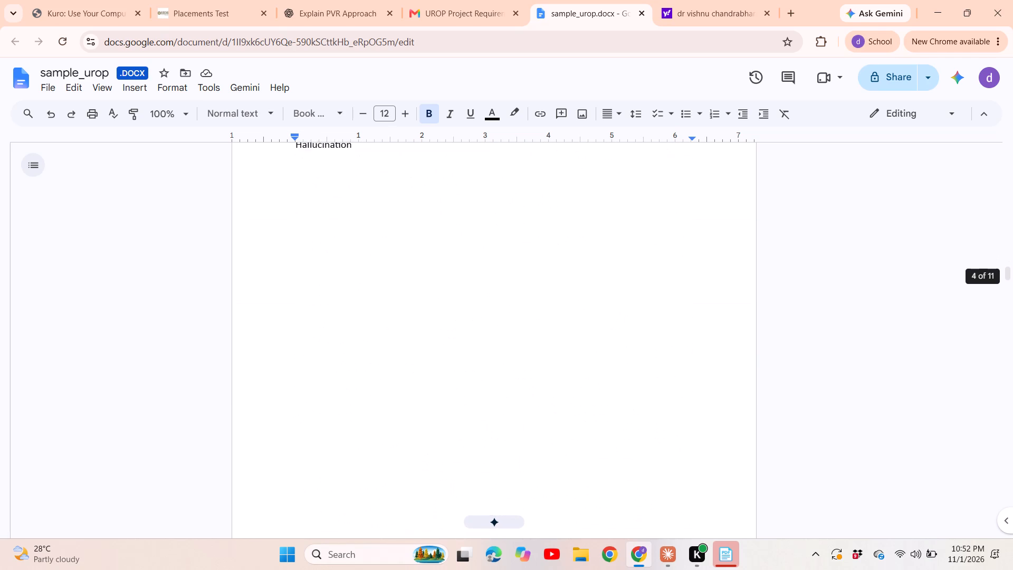
scroll(549, 342, down, 8)
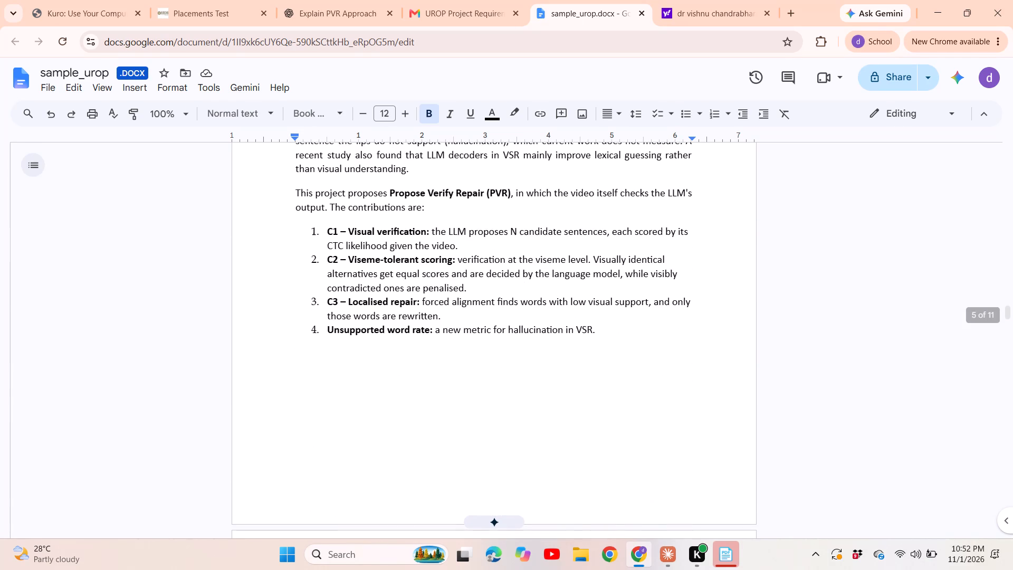
scroll(549, 342, down, 4)
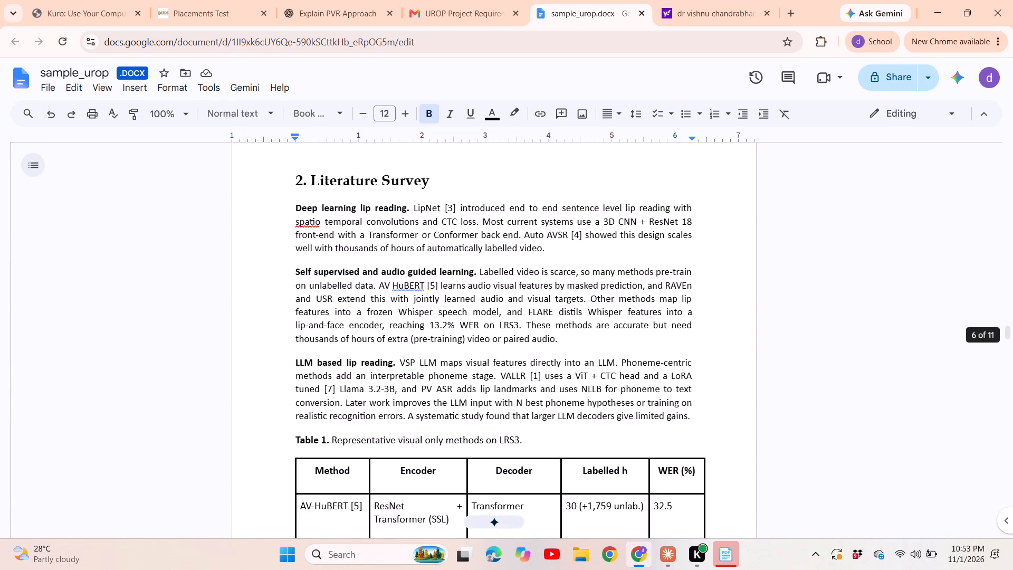
scroll(549, 342, down, 1)
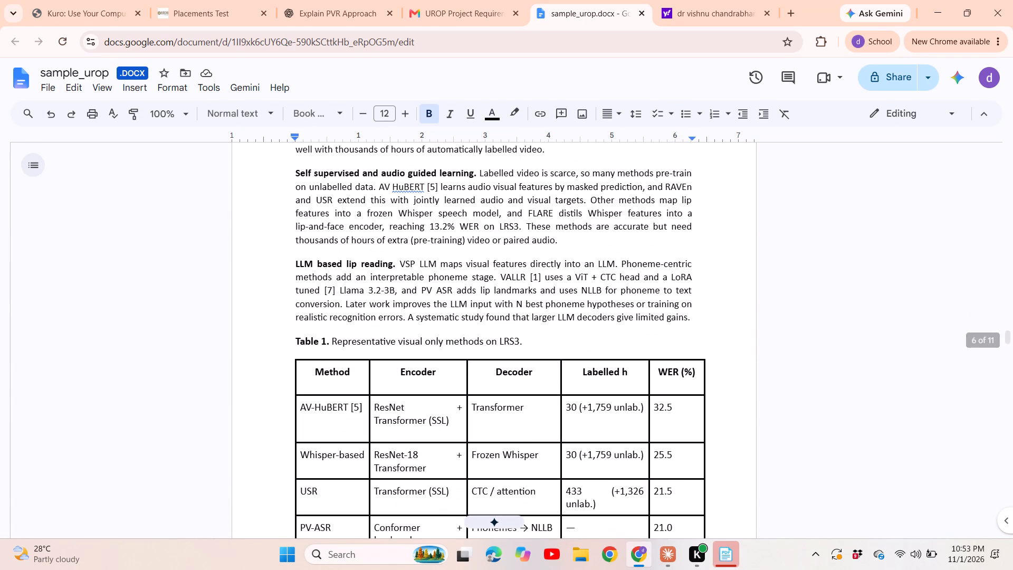
scroll(529, 450, down, 3)
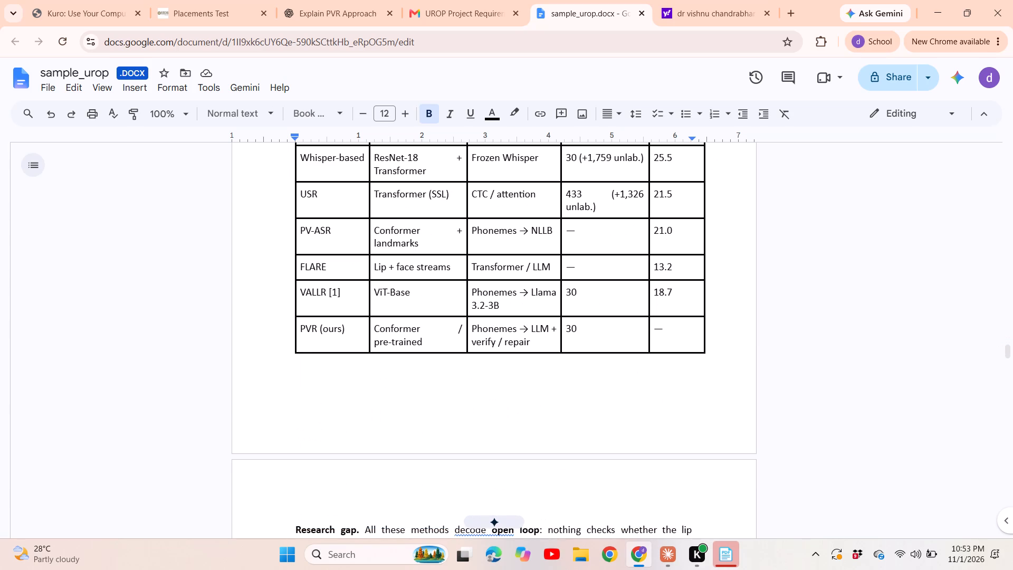
scroll(529, 450, down, 2)
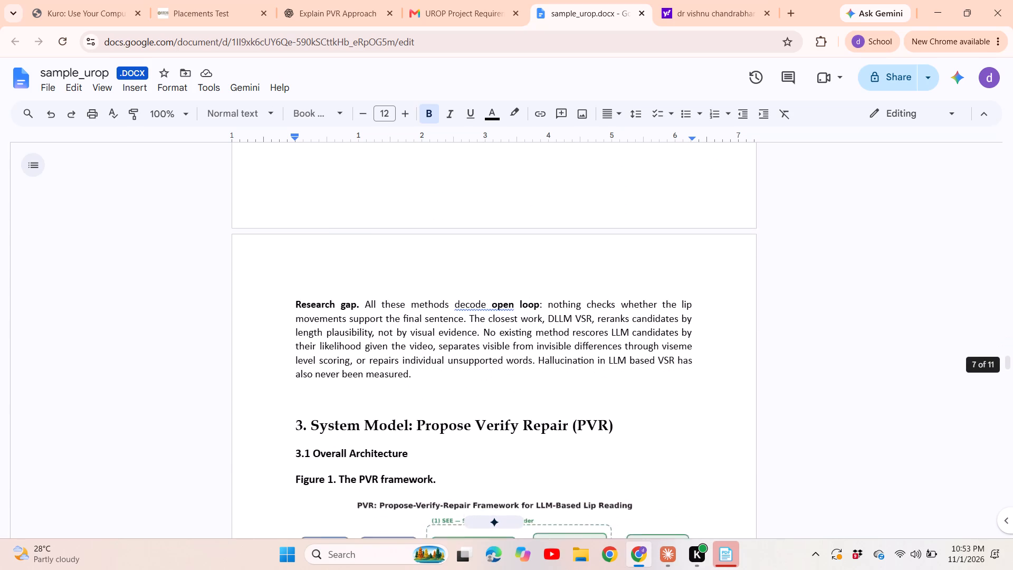
Review the System Model, Concluding Remarks, Future work and References sections through to the report's last page.
scroll(529, 450, down, 5)
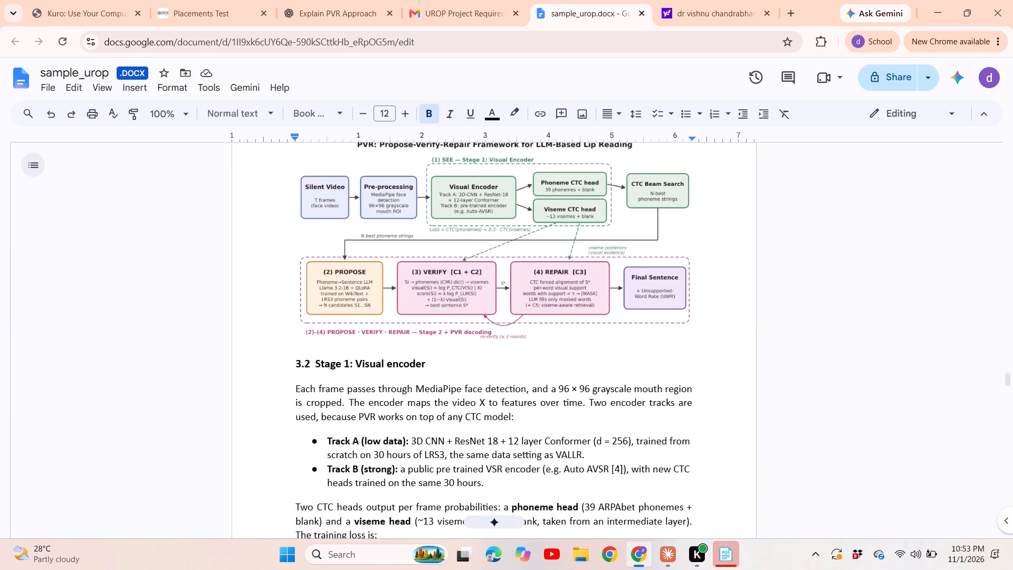
scroll(529, 450, down, 4)
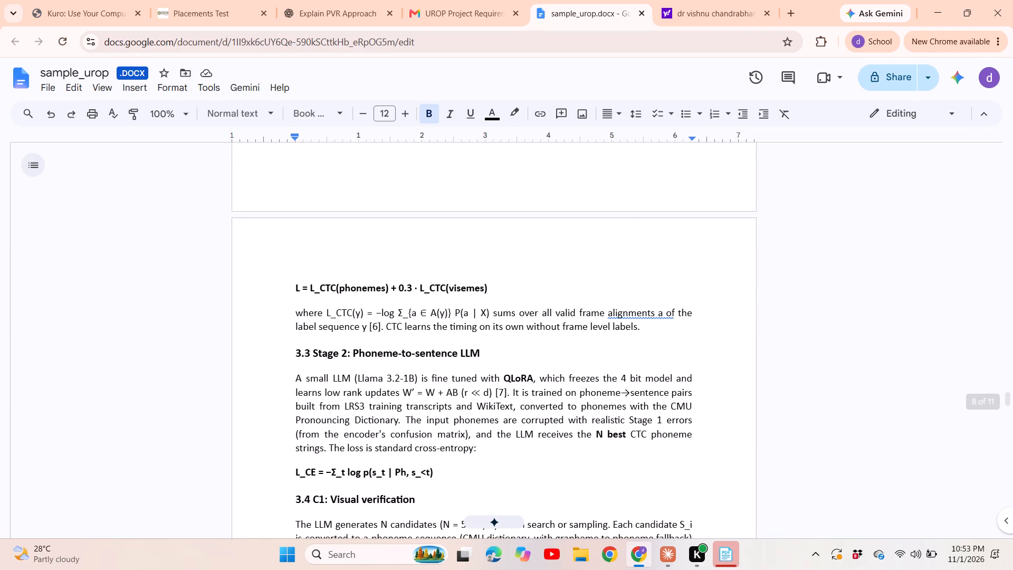
scroll(529, 450, down, 1)
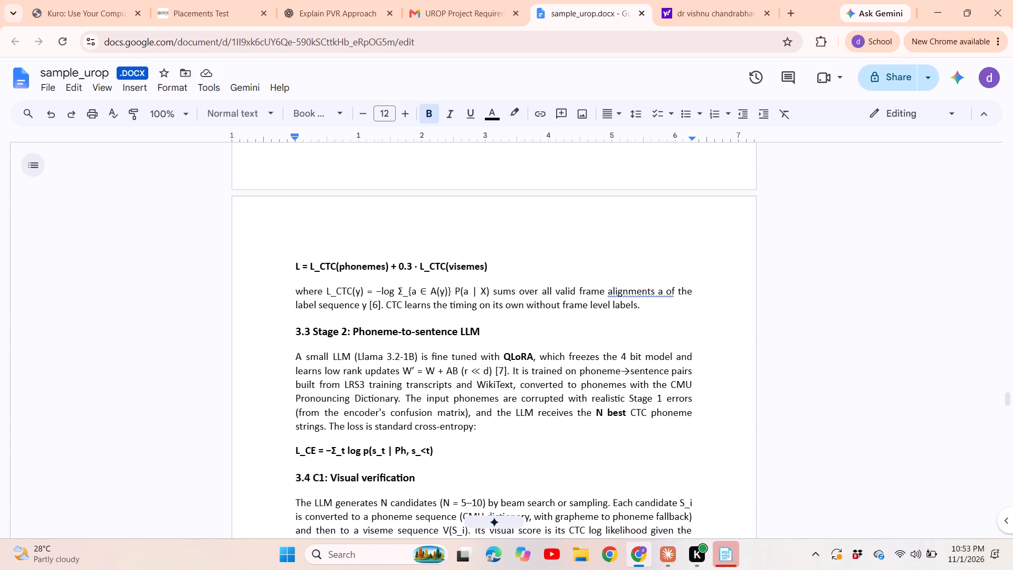
scroll(529, 450, down, 5)
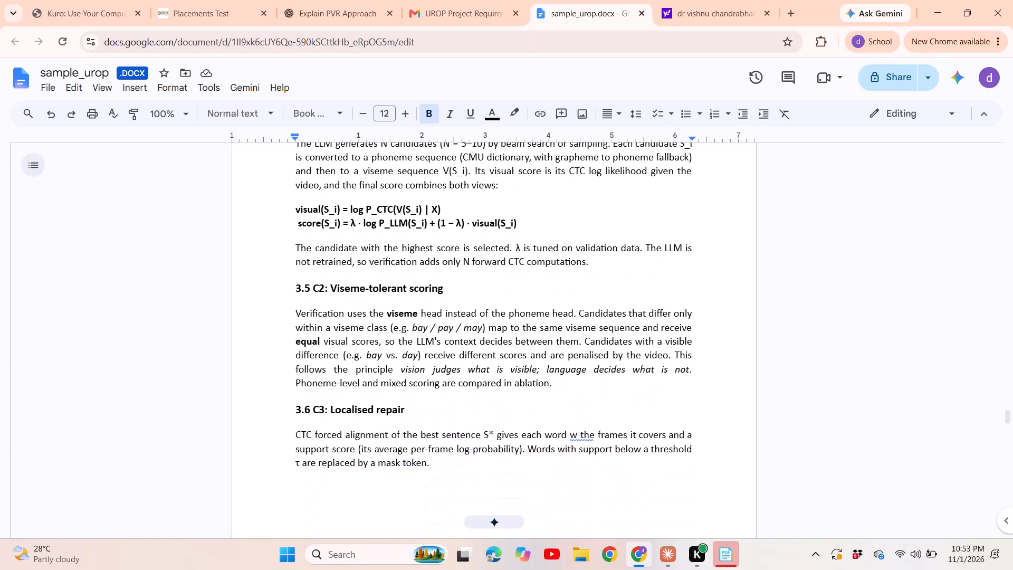
scroll(529, 450, down, 6)
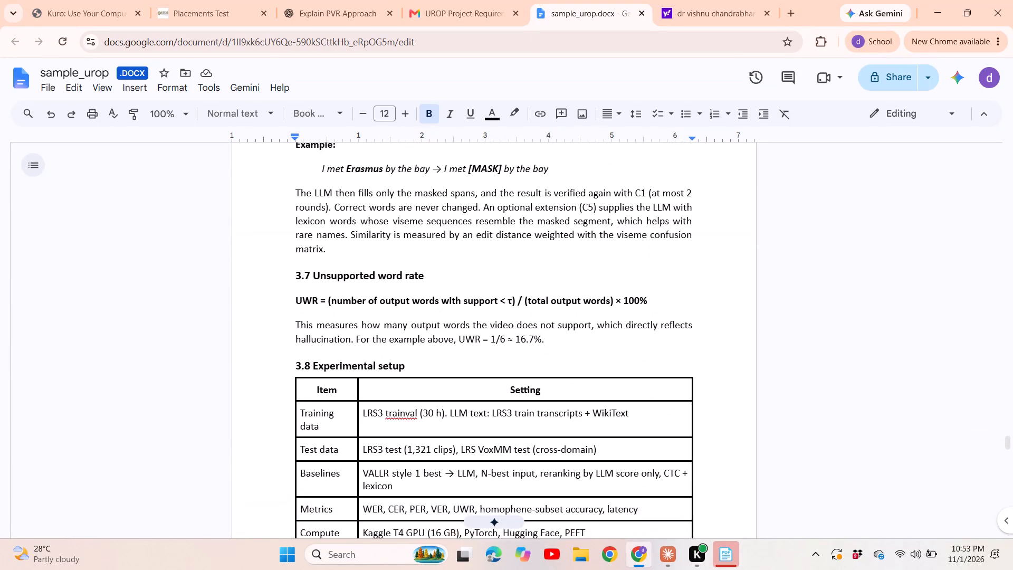
scroll(529, 450, down, 6)
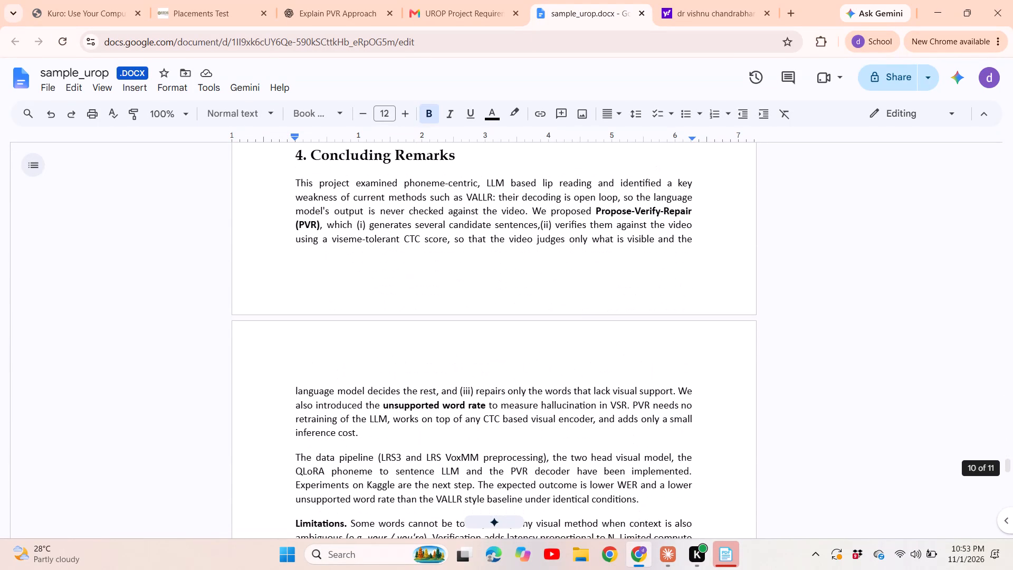
scroll(529, 450, right, 2)
scroll(529, 450, down, 2)
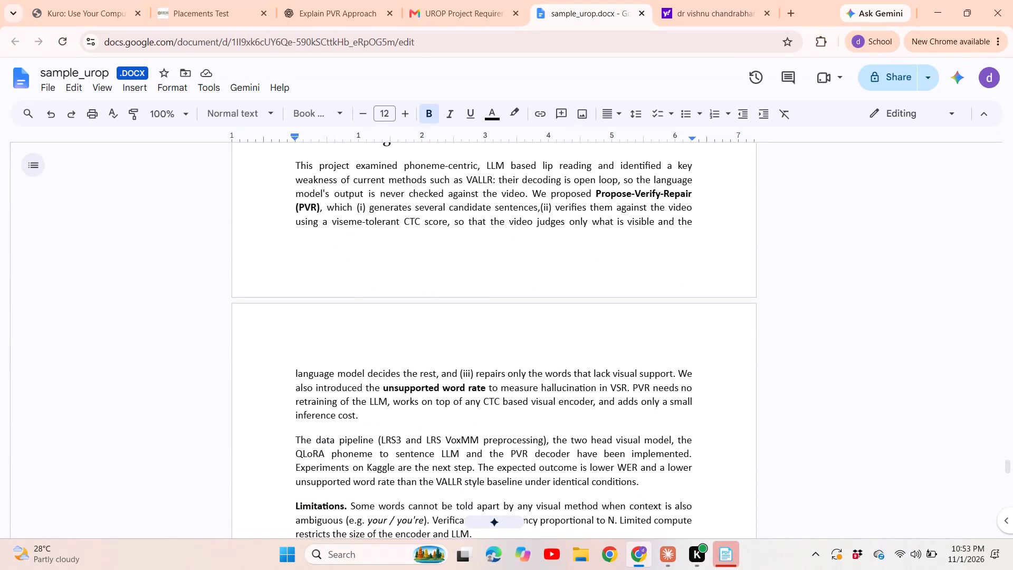
scroll(529, 450, down, 4)
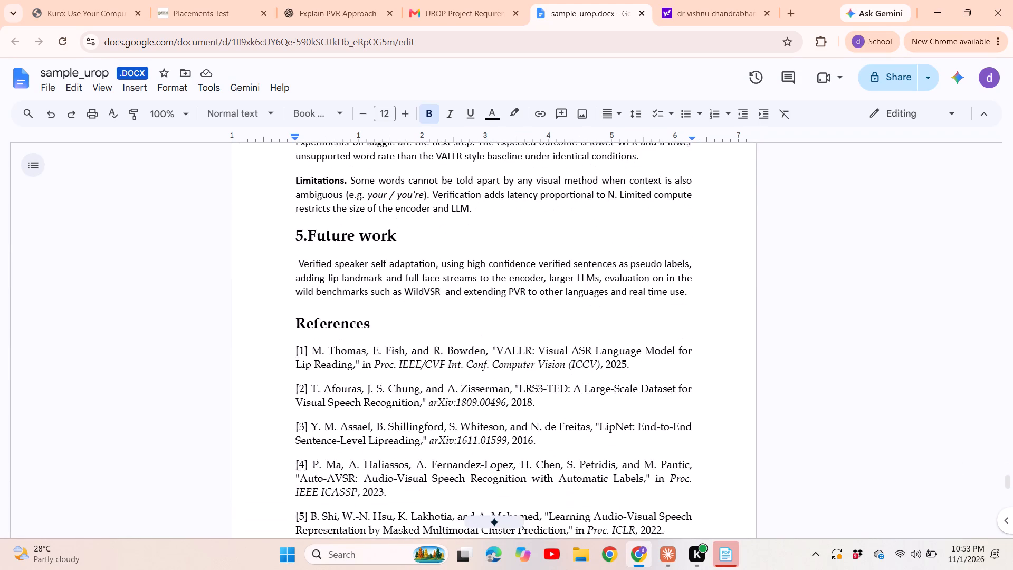
scroll(529, 450, down, 5)
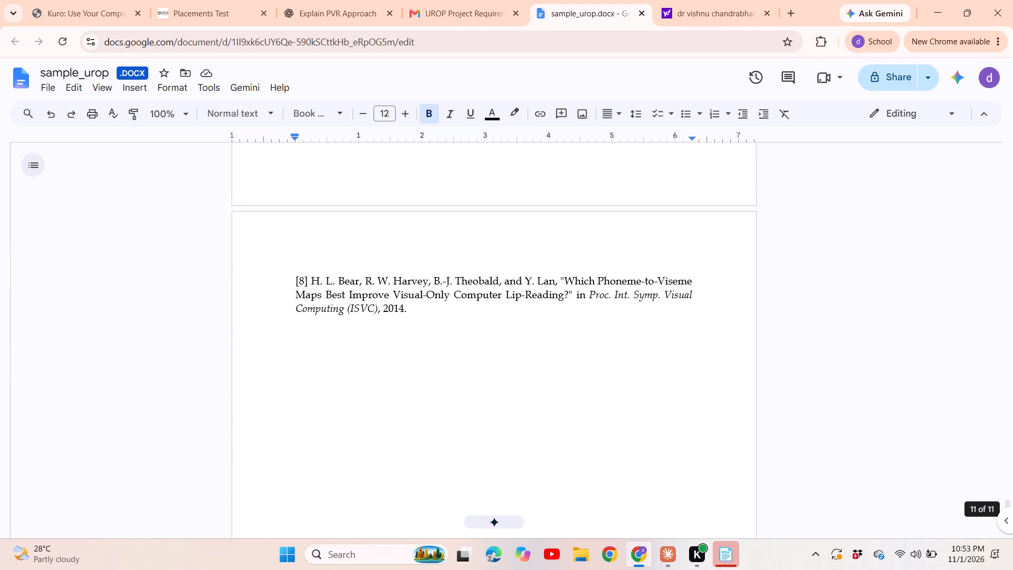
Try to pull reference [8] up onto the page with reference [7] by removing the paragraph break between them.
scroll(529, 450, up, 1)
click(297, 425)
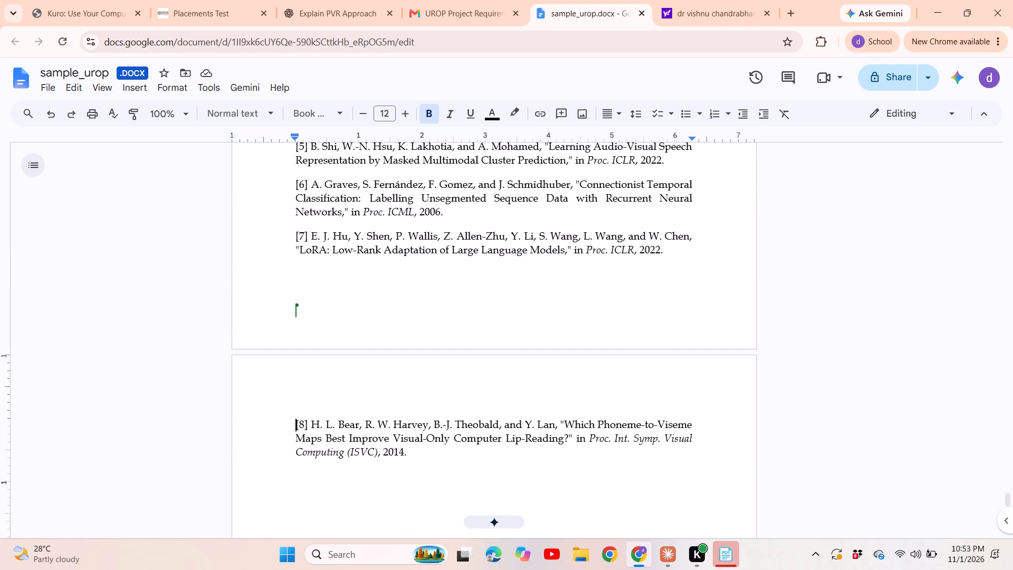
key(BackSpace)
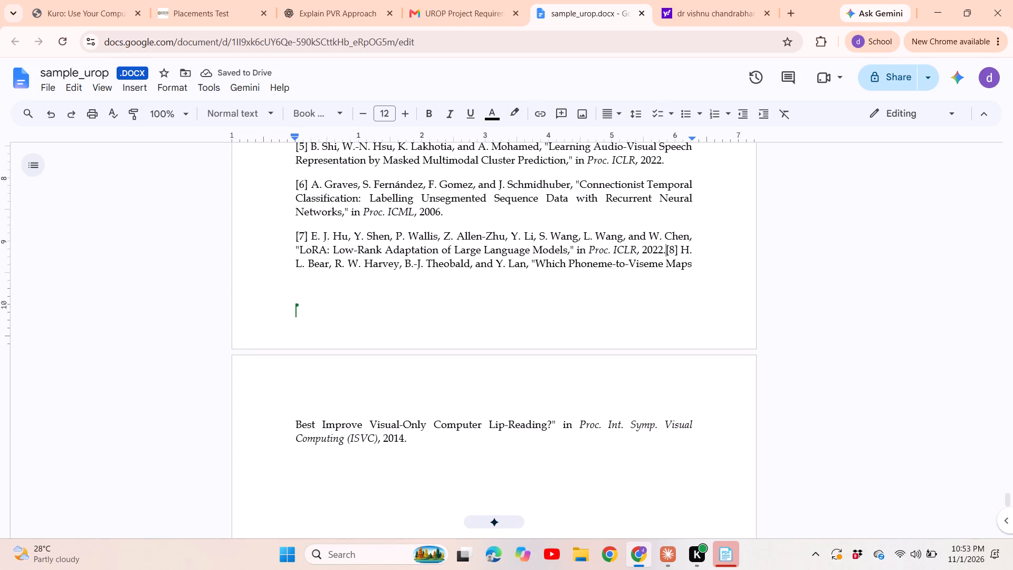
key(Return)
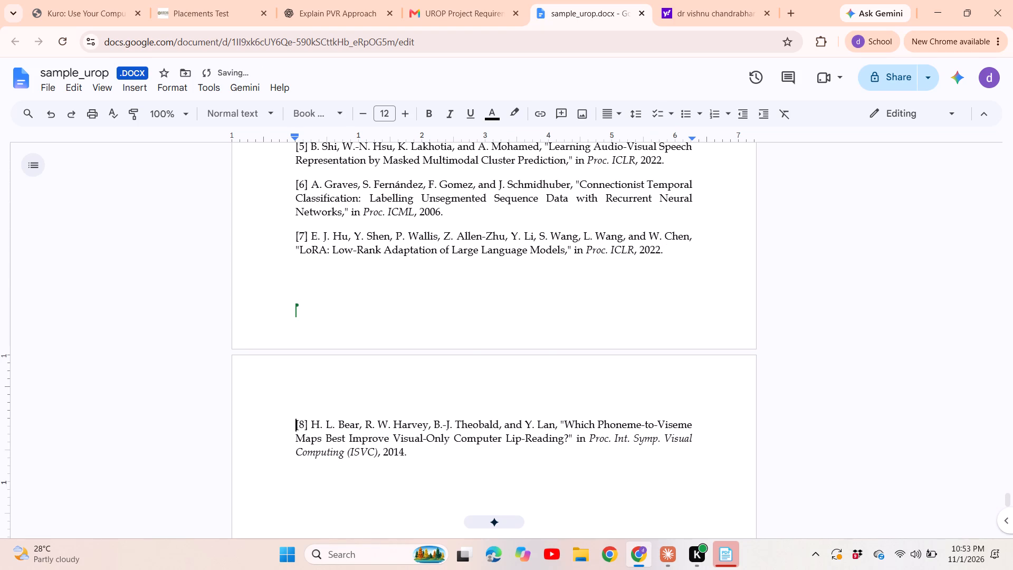
Delete the Limitations paragraph and its leftover blank line above the 5.Future work heading.
scroll(341, 363, up, 6)
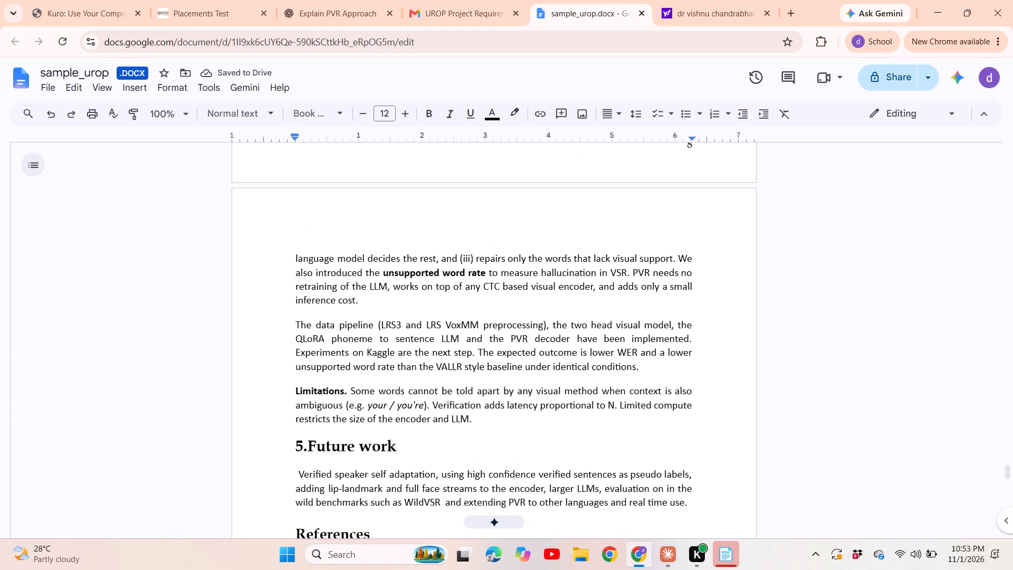
scroll(341, 363, up, 2)
scroll(341, 363, down, 1)
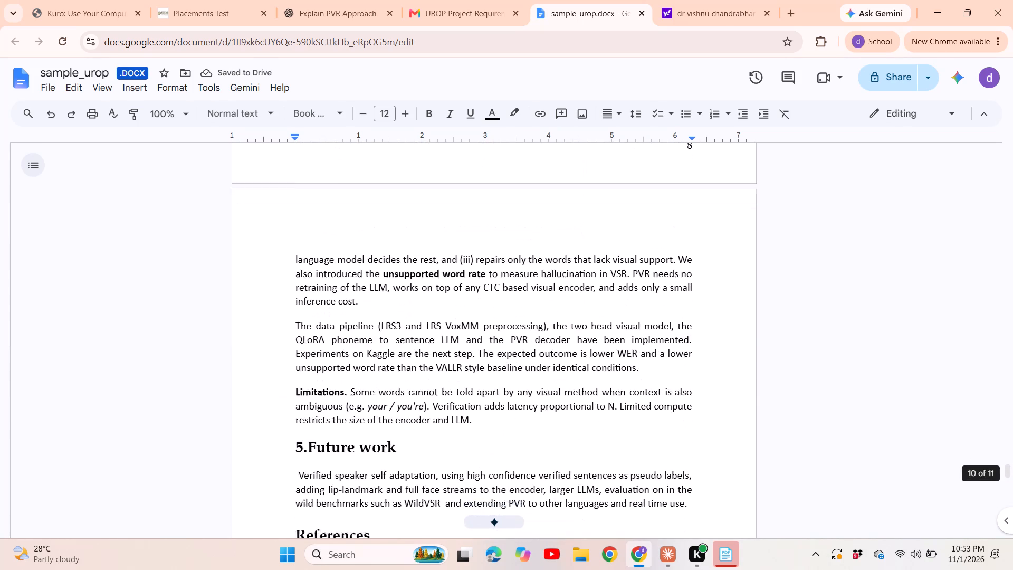
scroll(341, 363, down, 1)
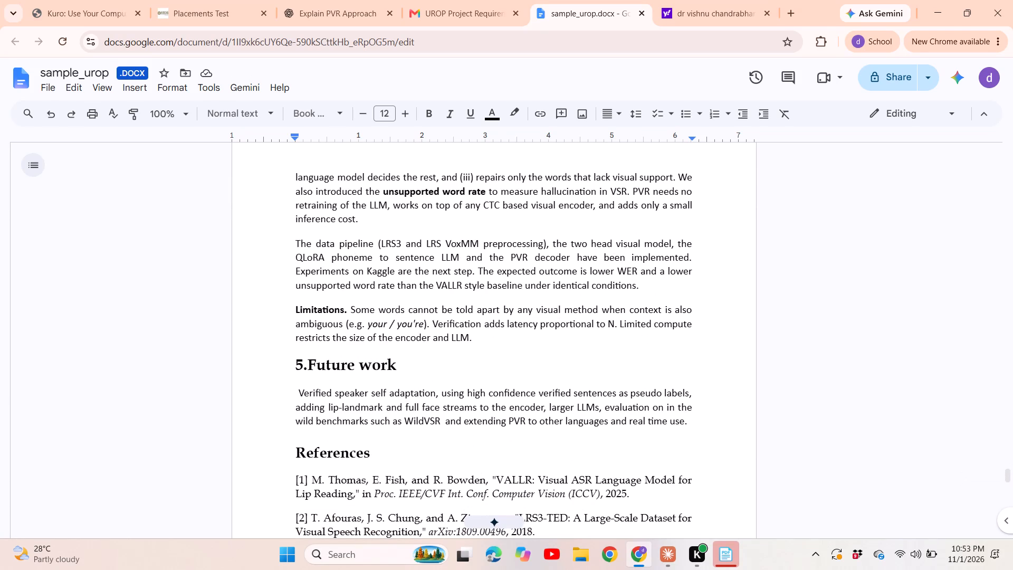
scroll(348, 427, up, 1)
drag(293, 365, 298, 351)
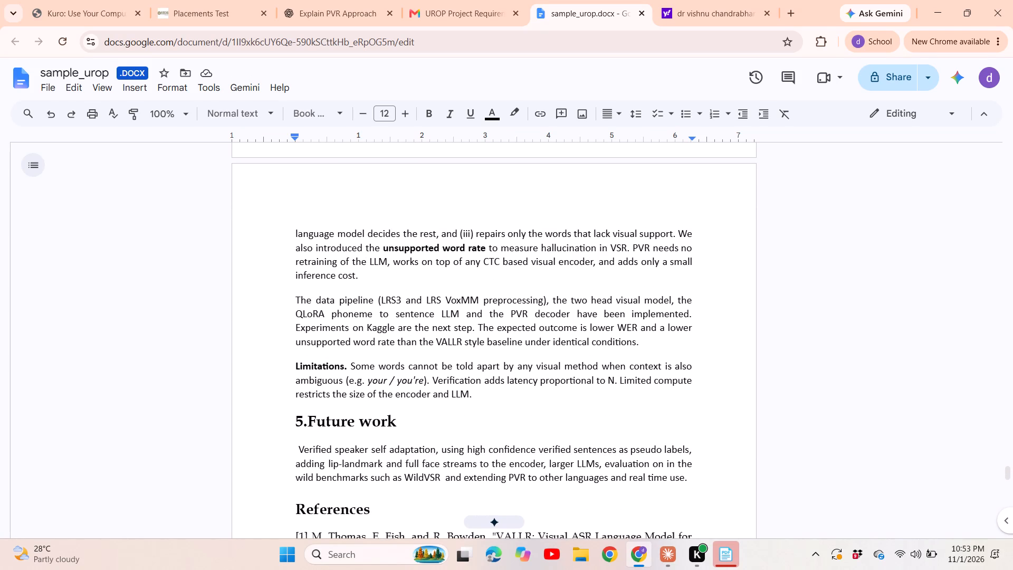
drag(298, 351, 473, 401)
key(BackSpace)
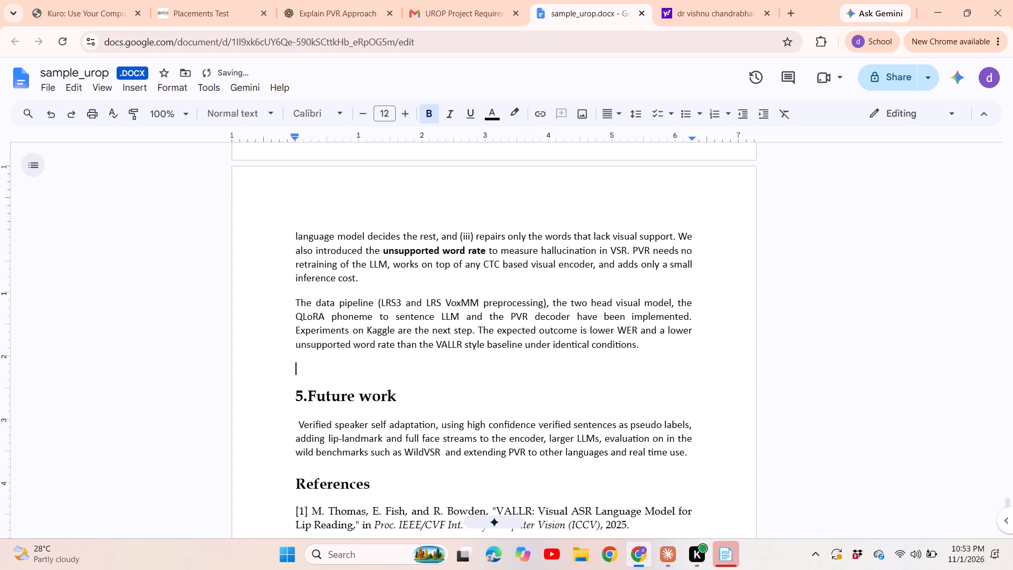
key(BackSpace)
Examine the page layout from the references back to the title page, including the introduction and section 3.
scroll(385, 460, down, 2)
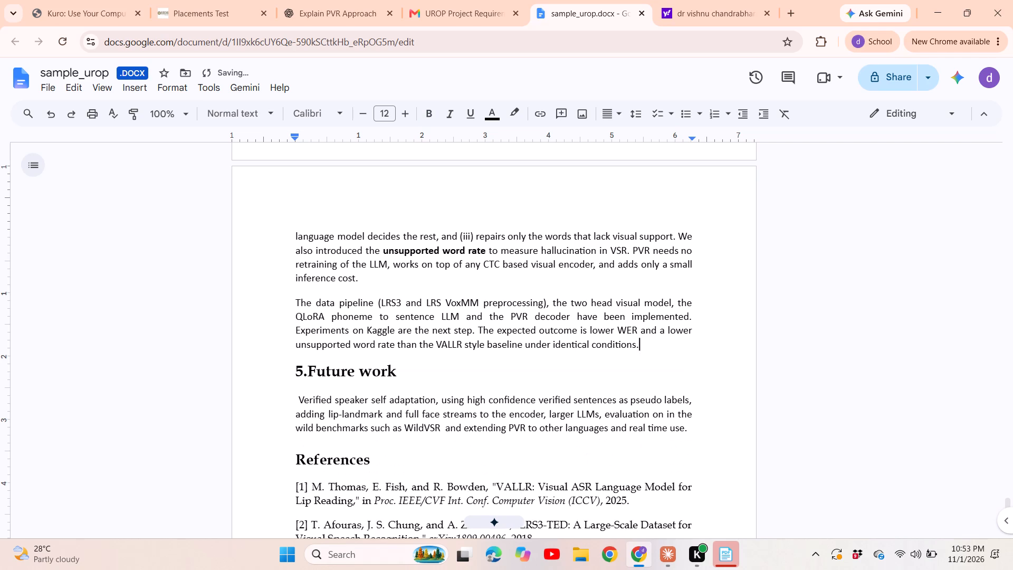
scroll(385, 460, down, 5)
scroll(487, 353, up, 9)
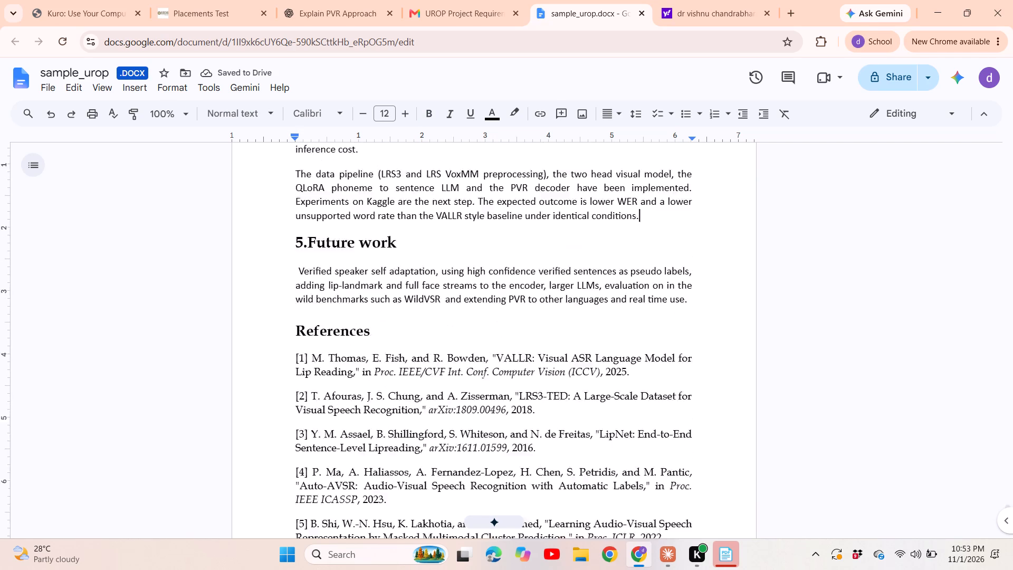
scroll(487, 353, up, 16)
scroll(487, 353, up, 18)
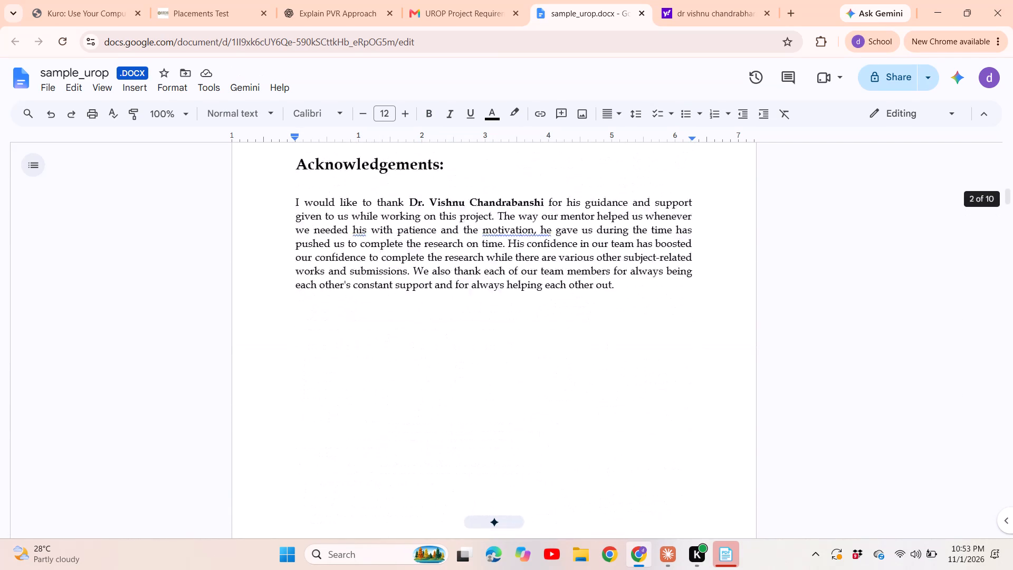
scroll(487, 353, down, 17)
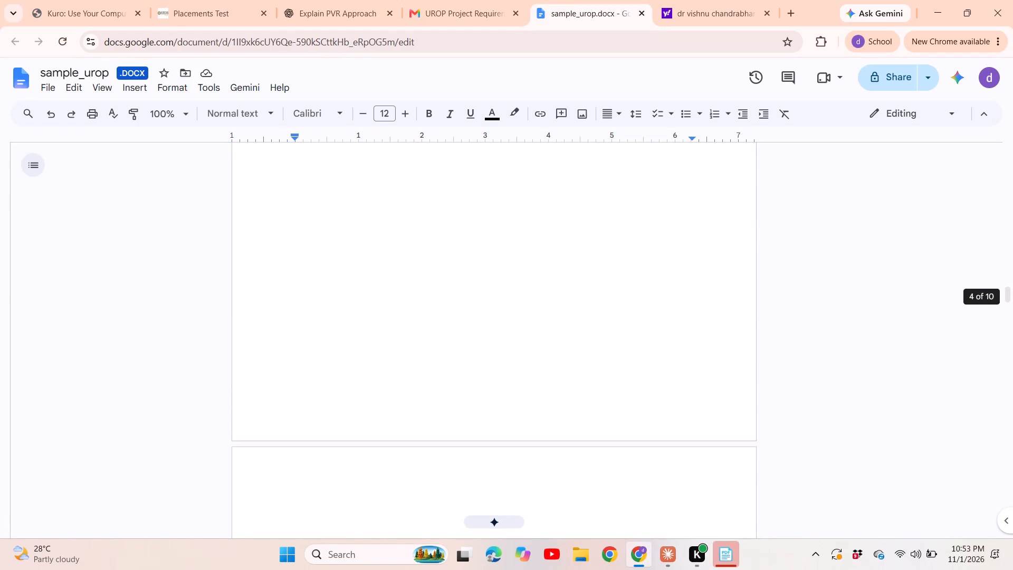
scroll(487, 353, down, 12)
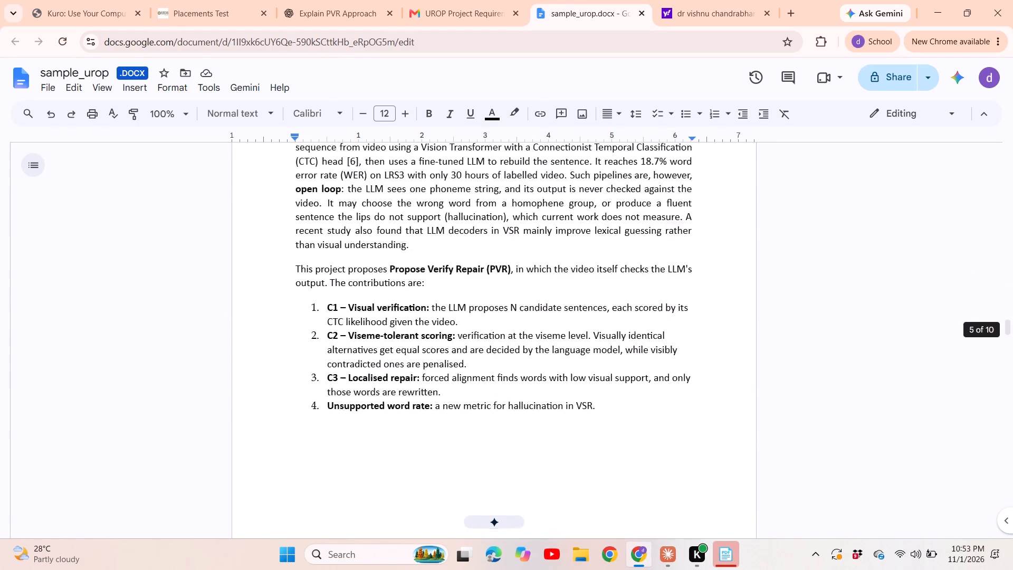
scroll(487, 353, down, 18)
scroll(487, 353, down, 5)
scroll(487, 353, up, 13)
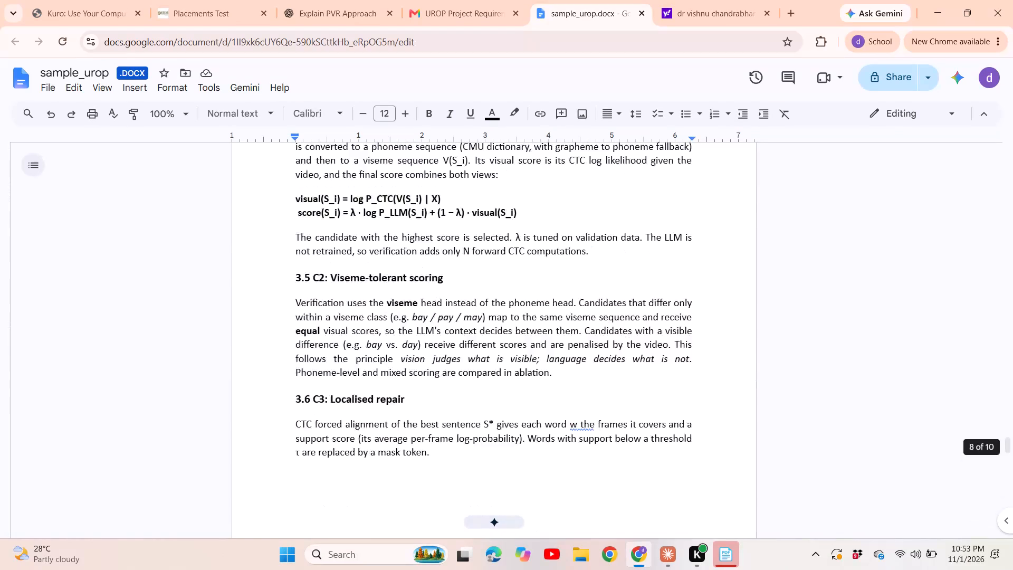
scroll(487, 353, up, 11)
scroll(487, 353, up, 18)
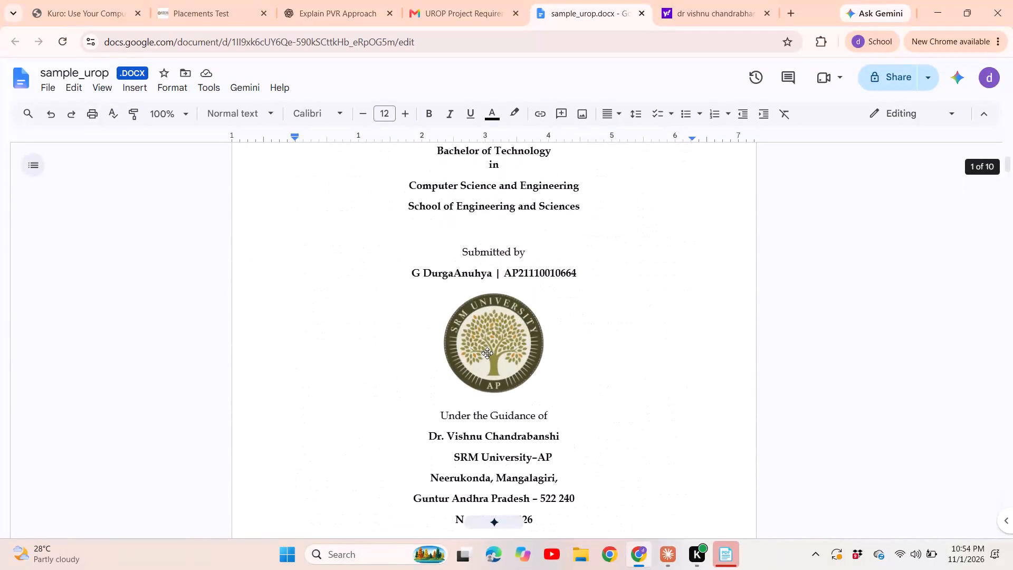
Change the second digit of the student's registration number on the title page to 3.
scroll(487, 353, down, 1)
scroll(487, 353, up, 2)
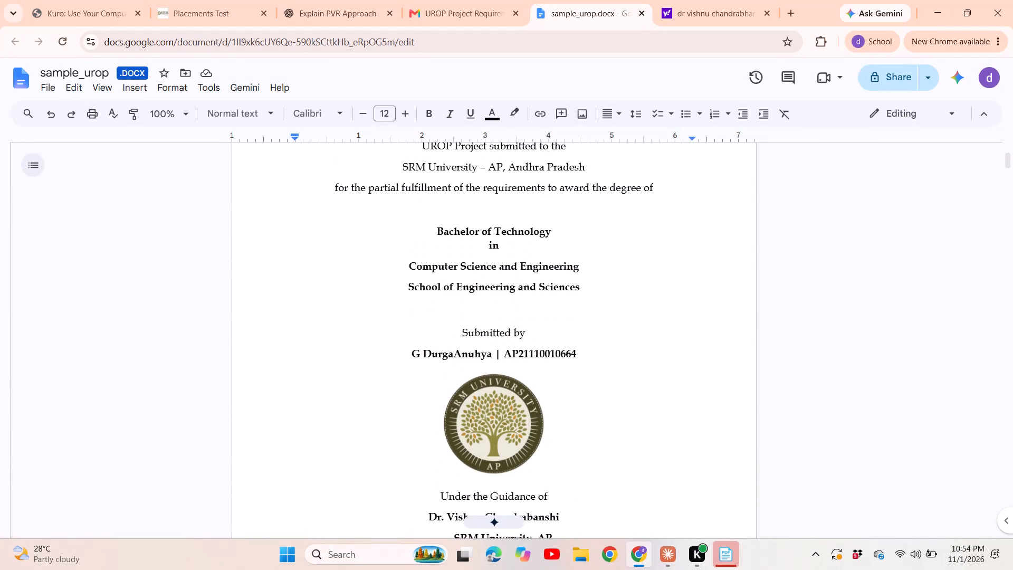
scroll(487, 353, up, 1)
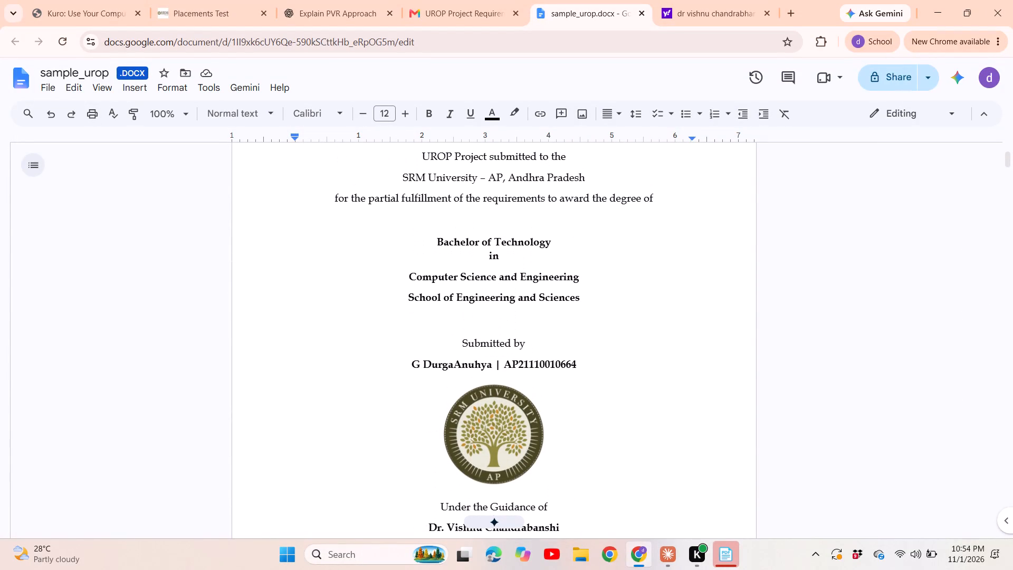
click(527, 363)
key(BackSpace)
key(3)
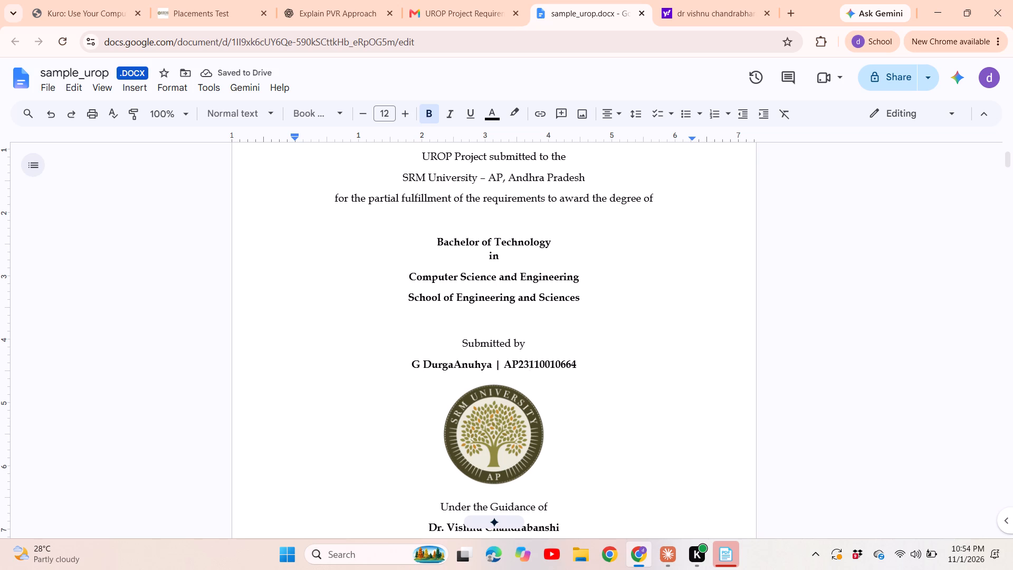
Examine the title page, acknowledgements, table of contents, abstract and introduction pages for layout and content.
scroll(546, 297, up, 1)
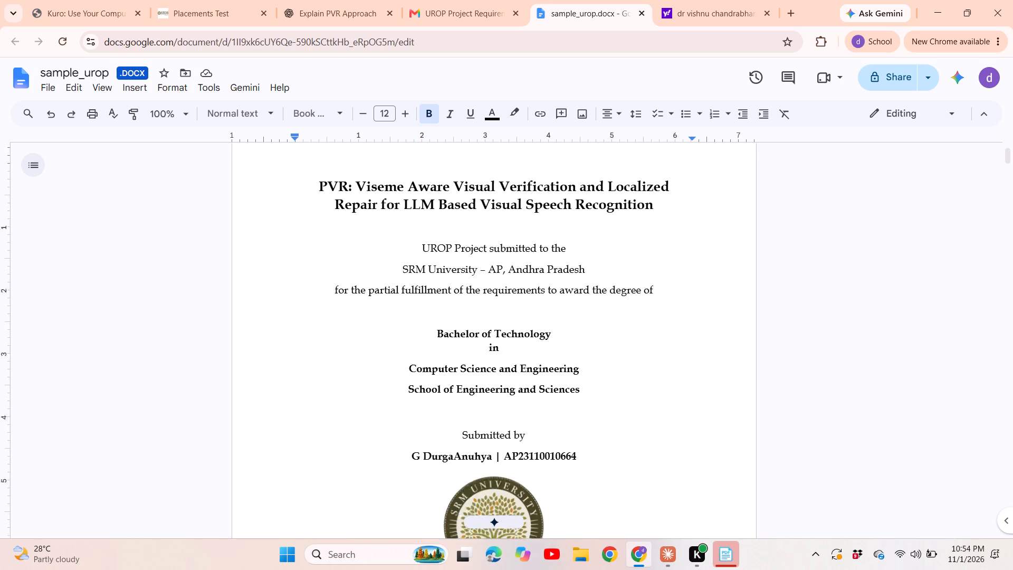
scroll(546, 297, up, 2)
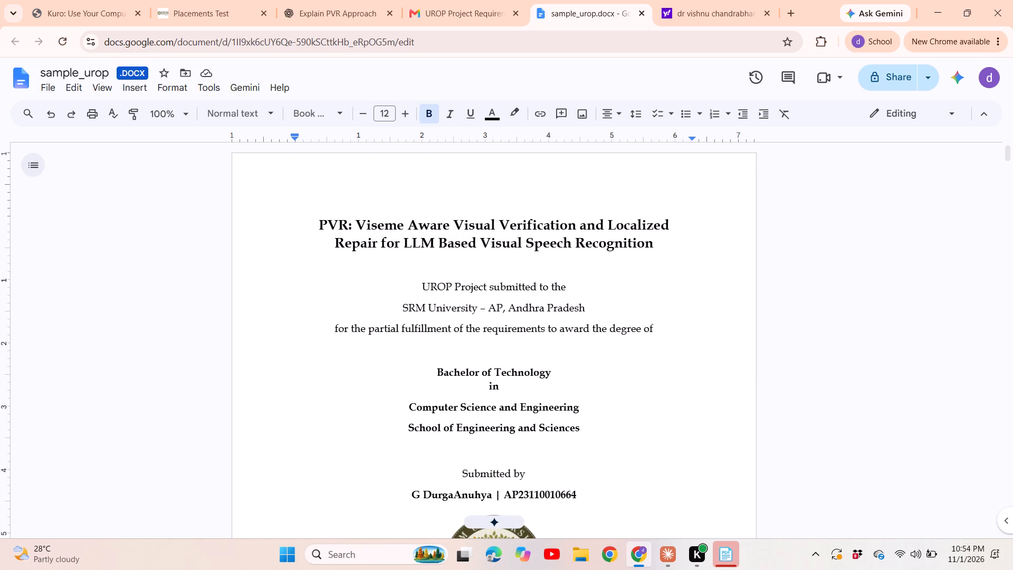
scroll(519, 318, down, 1)
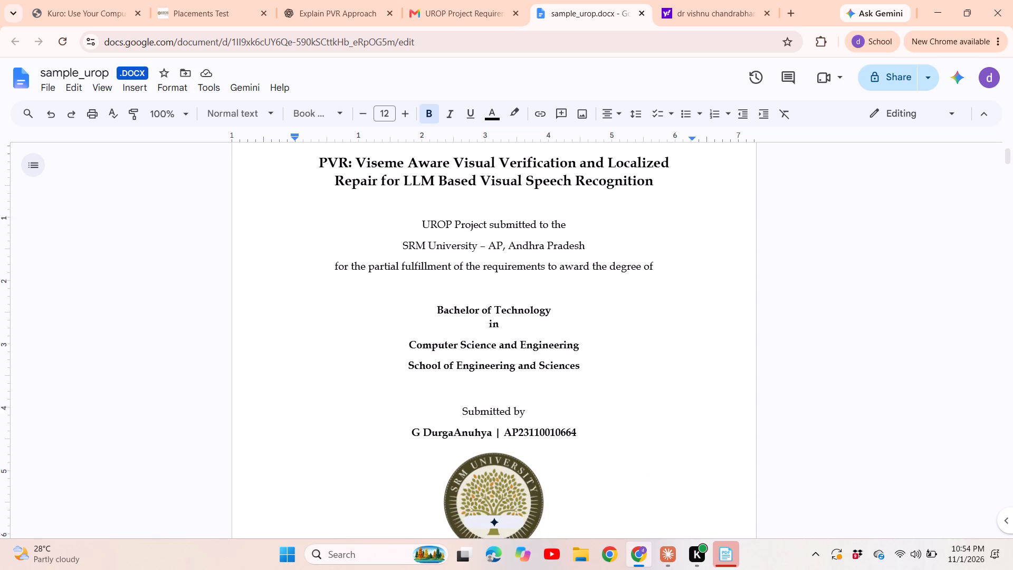
scroll(519, 318, down, 10)
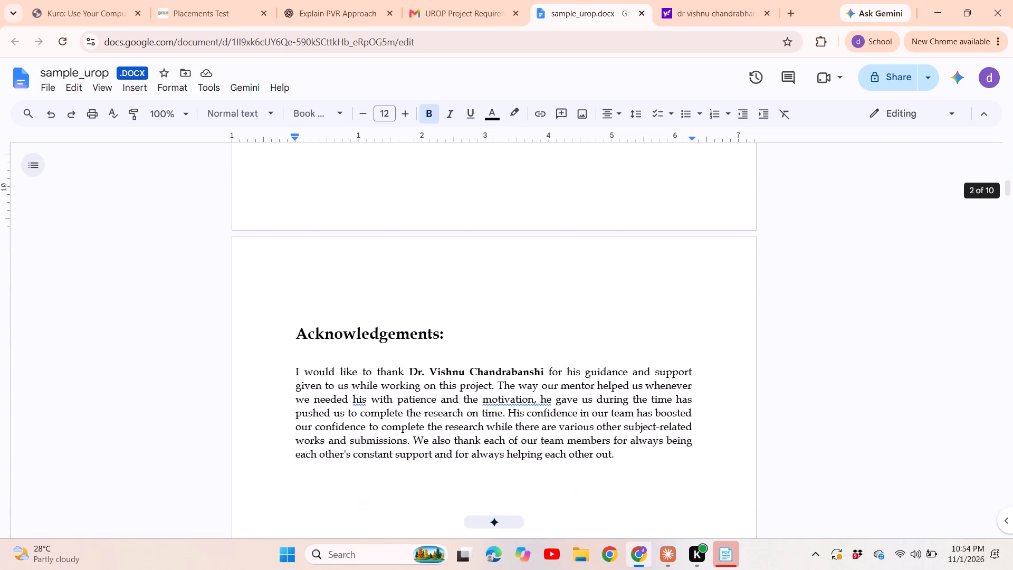
scroll(519, 318, down, 7)
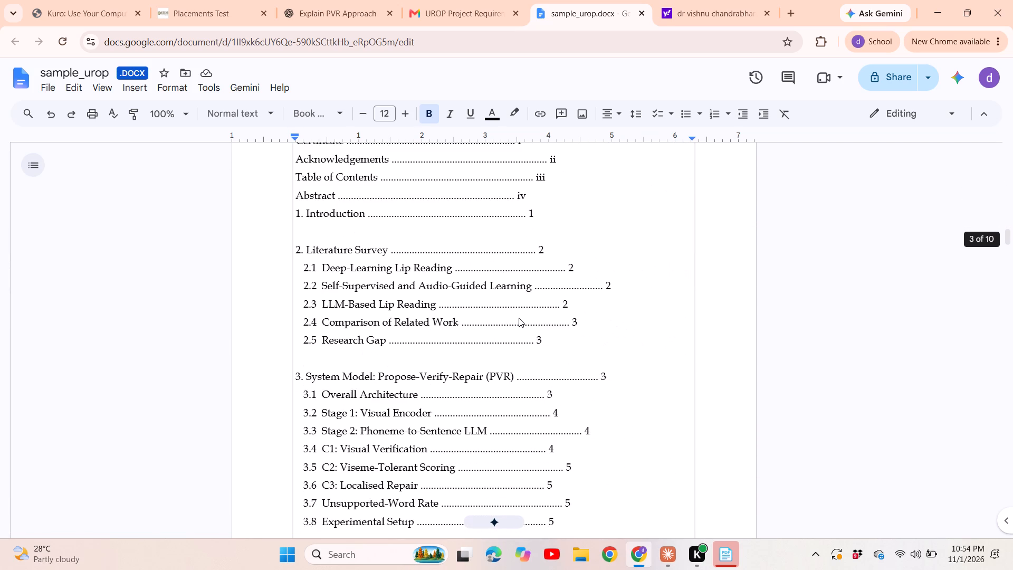
scroll(519, 318, down, 7)
scroll(519, 318, up, 2)
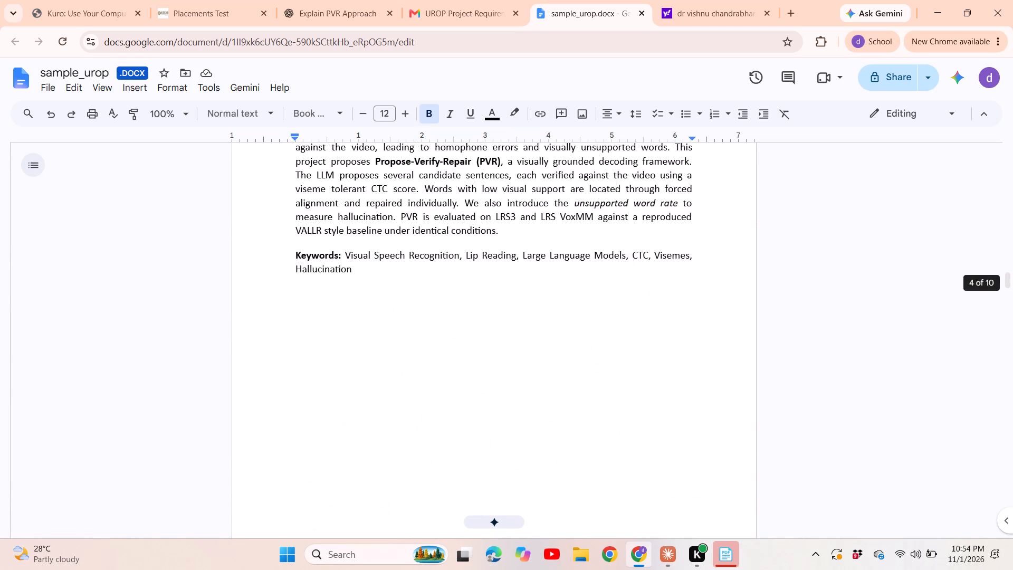
scroll(519, 318, up, 13)
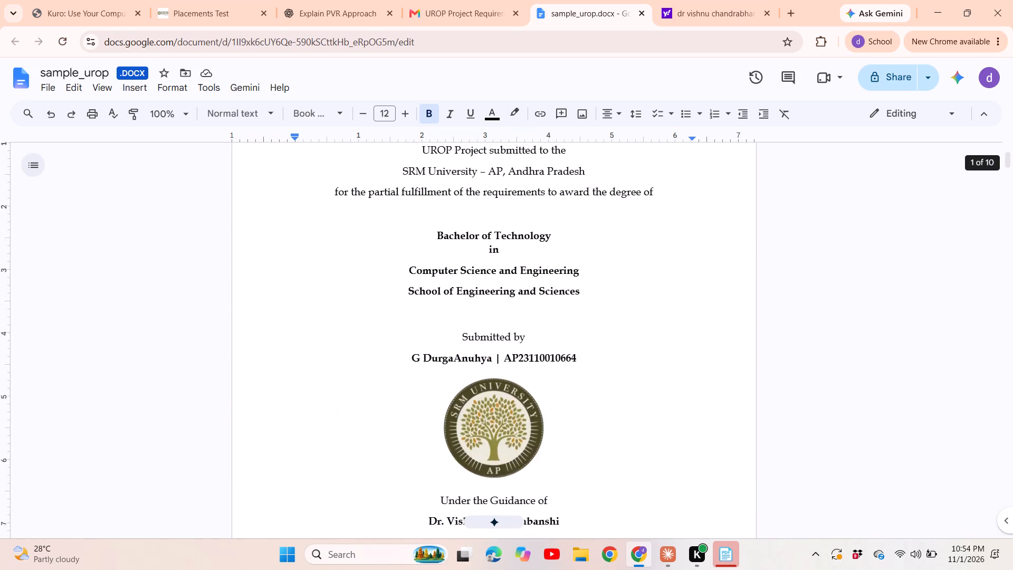
scroll(519, 318, up, 5)
scroll(519, 318, down, 12)
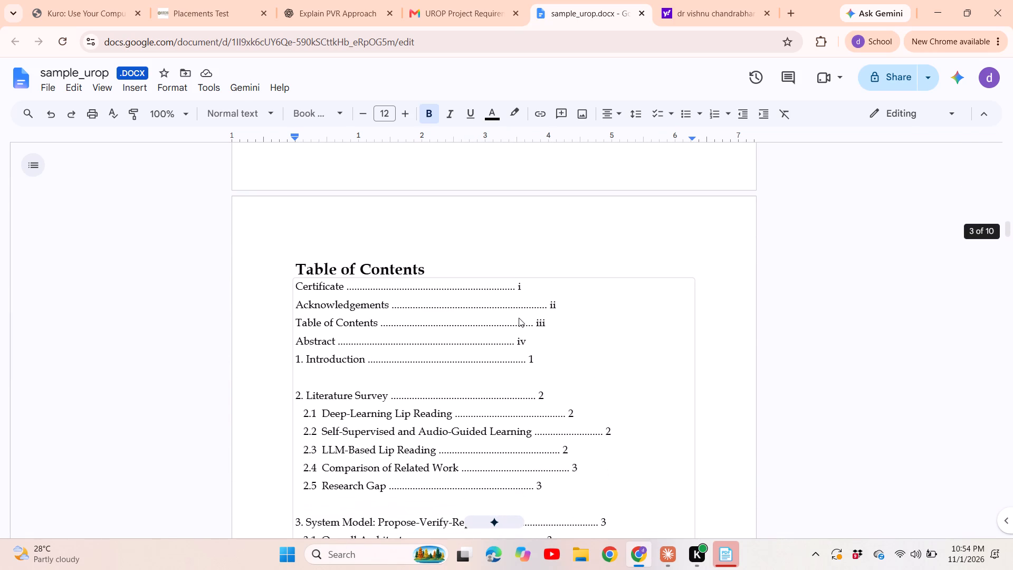
scroll(519, 318, down, 1)
scroll(495, 363, down, 1)
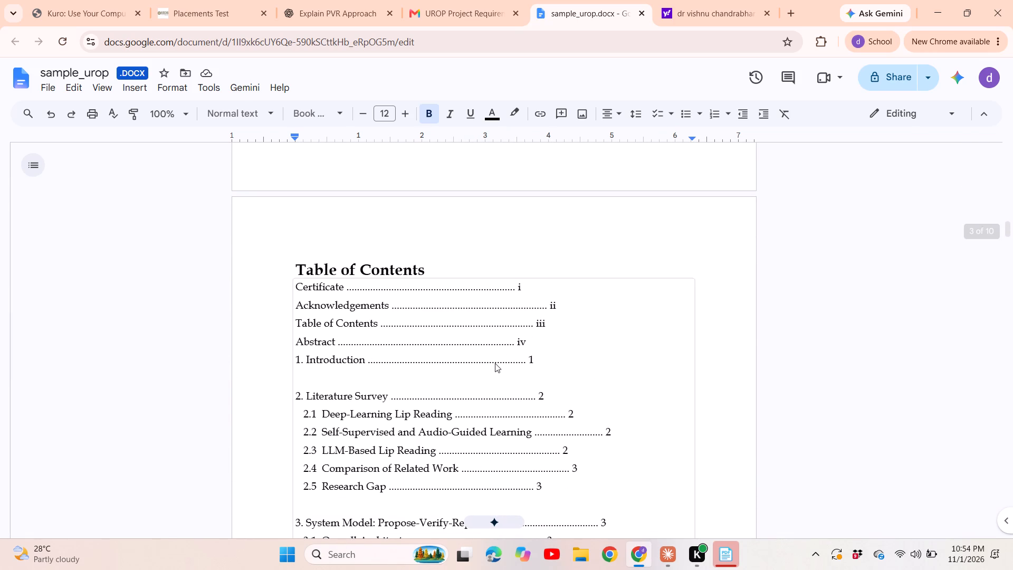
scroll(495, 363, down, 1)
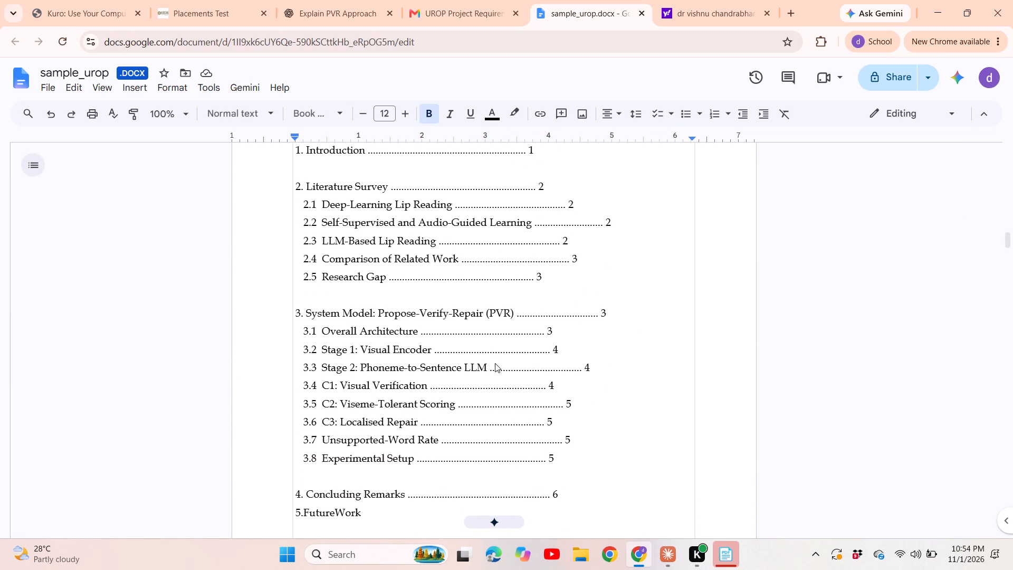
scroll(495, 363, down, 16)
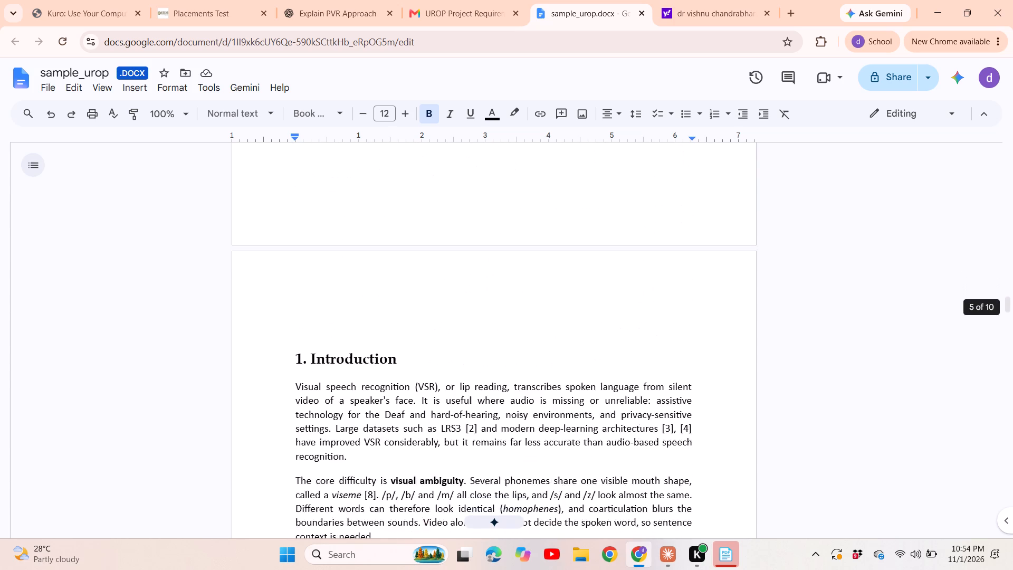
scroll(495, 363, down, 5)
scroll(495, 363, up, 2)
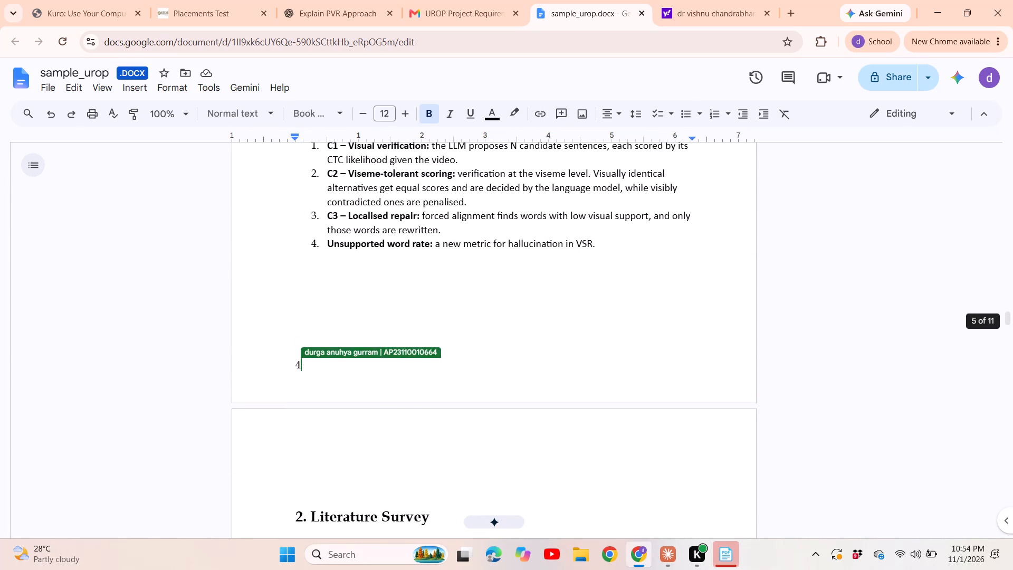
scroll(495, 363, up, 2)
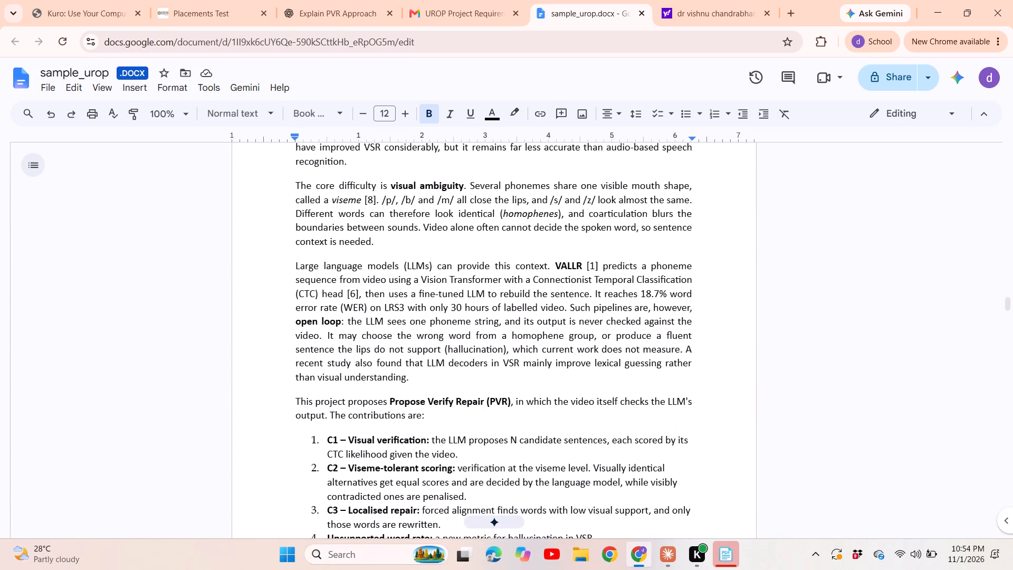
Remove the blank line above the 2. Literature Survey heading to move the section and Table 1 up the page.
scroll(495, 363, down, 10)
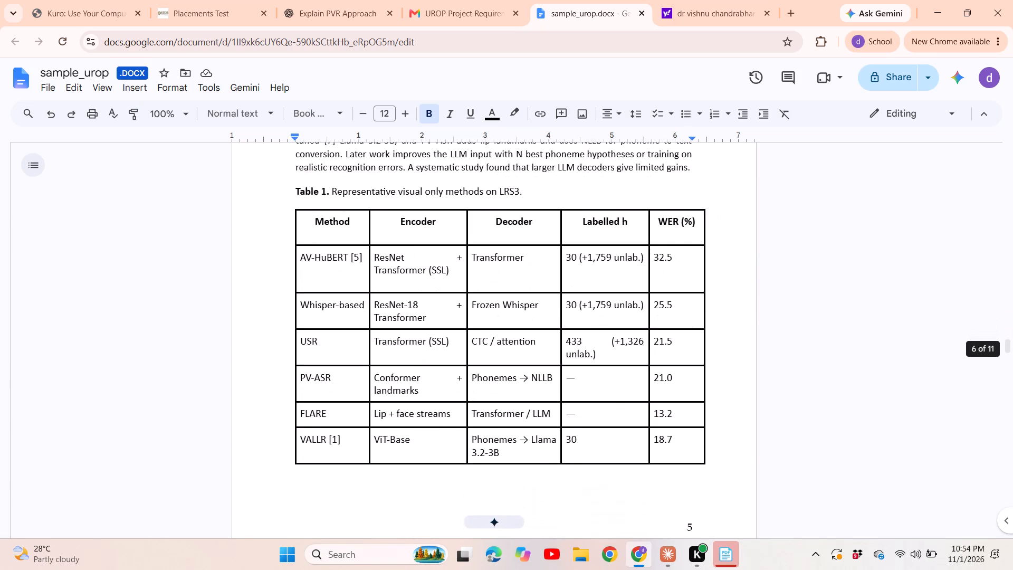
scroll(495, 363, down, 5)
scroll(495, 363, up, 3)
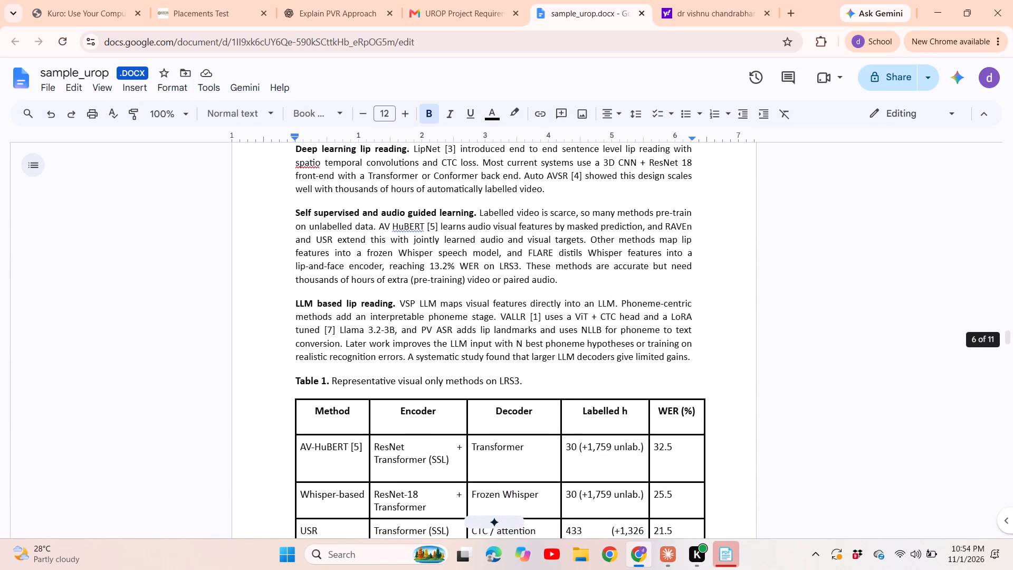
scroll(495, 363, up, 3)
scroll(495, 363, down, 2)
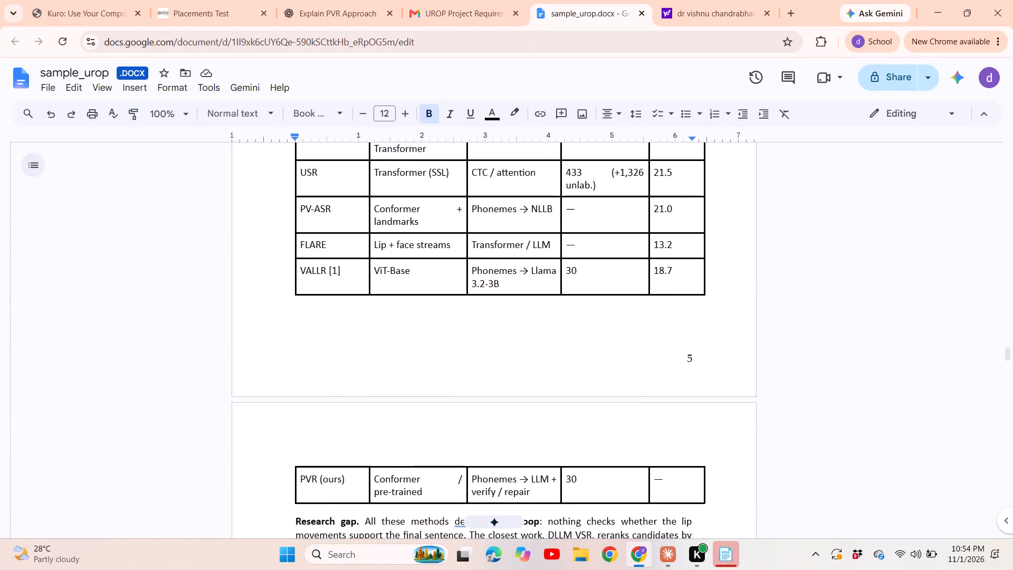
scroll(495, 363, down, 2)
scroll(495, 363, up, 1)
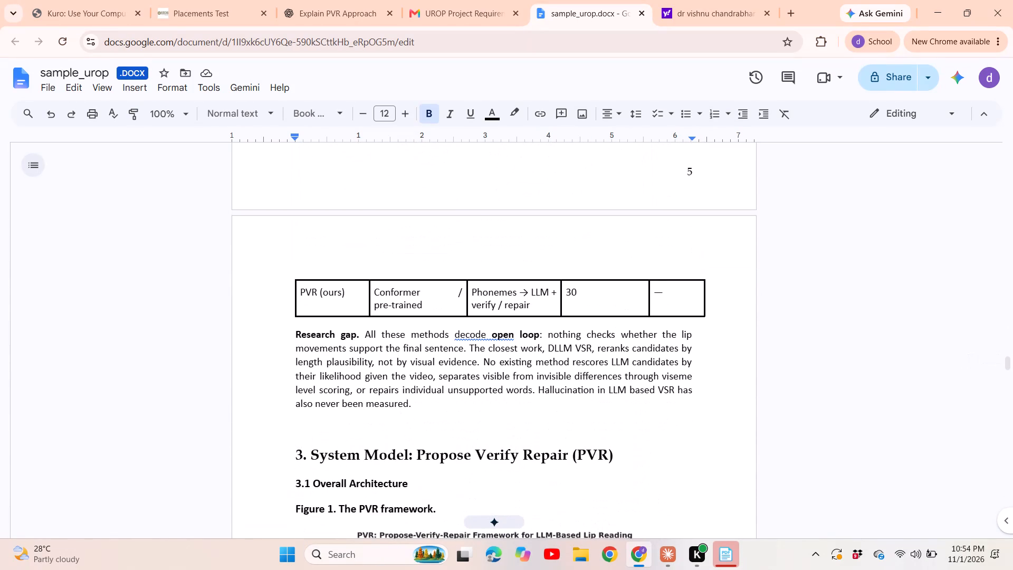
scroll(495, 363, up, 3)
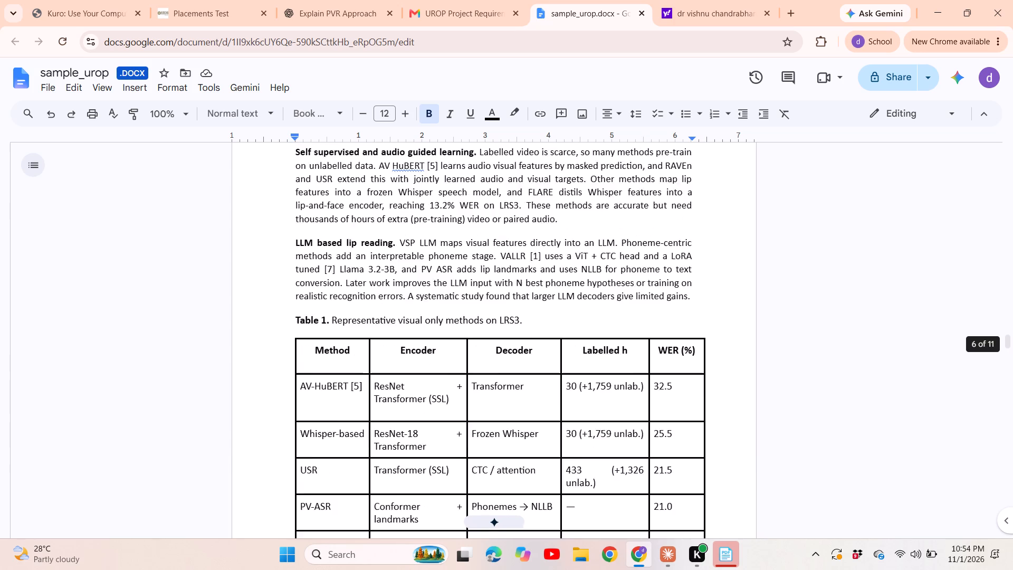
scroll(495, 363, up, 3)
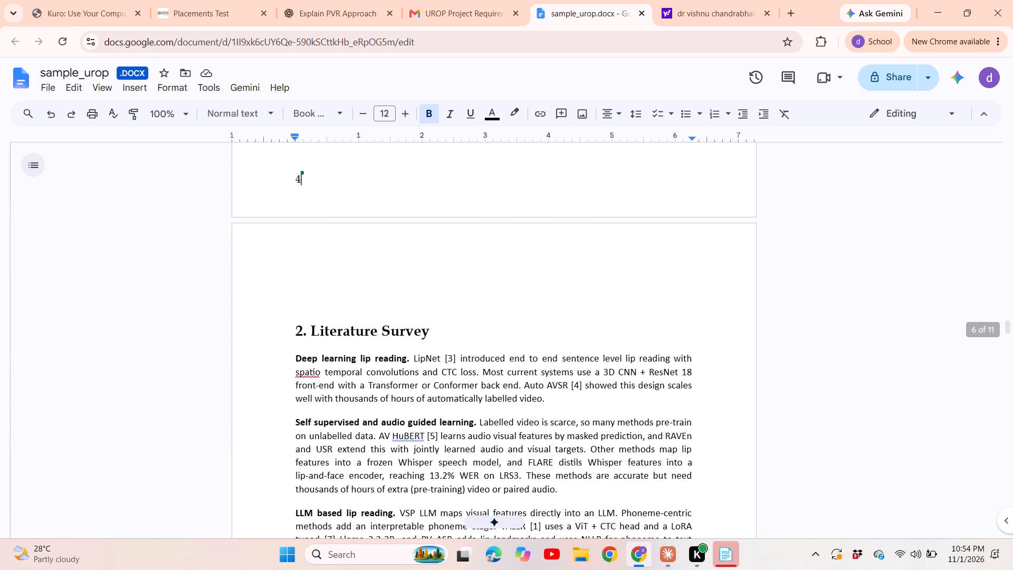
click(294, 331)
key(BackSpace)
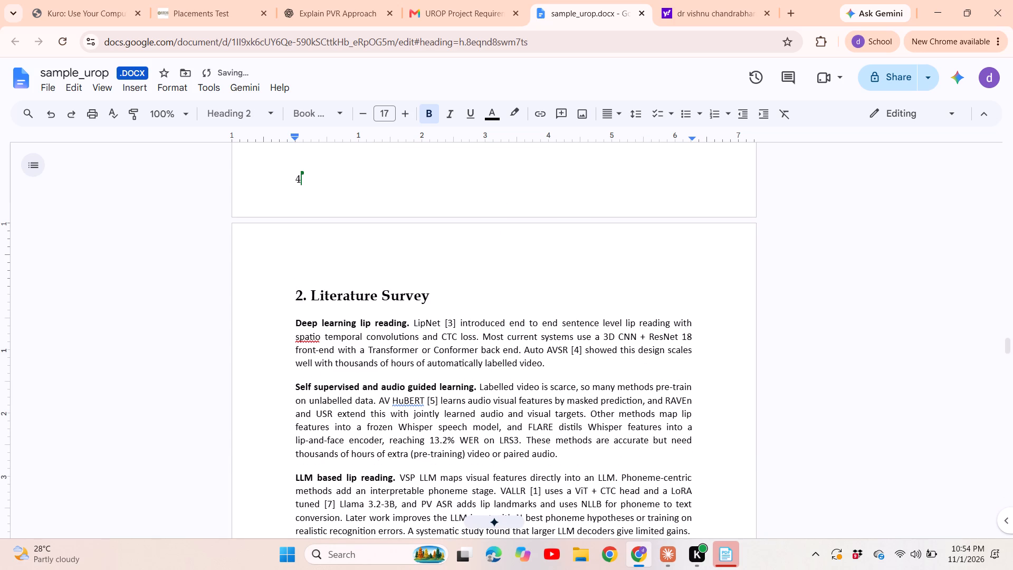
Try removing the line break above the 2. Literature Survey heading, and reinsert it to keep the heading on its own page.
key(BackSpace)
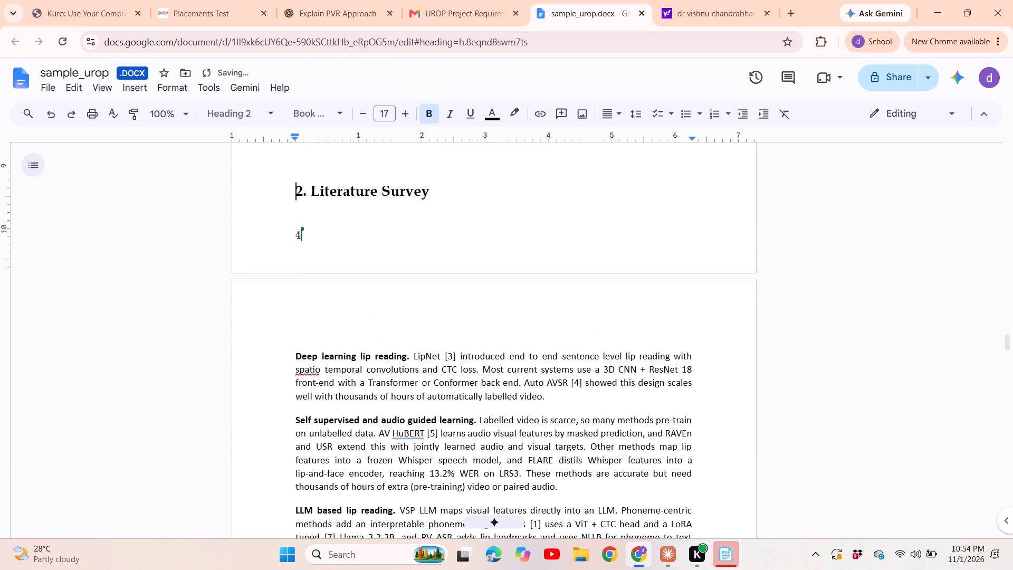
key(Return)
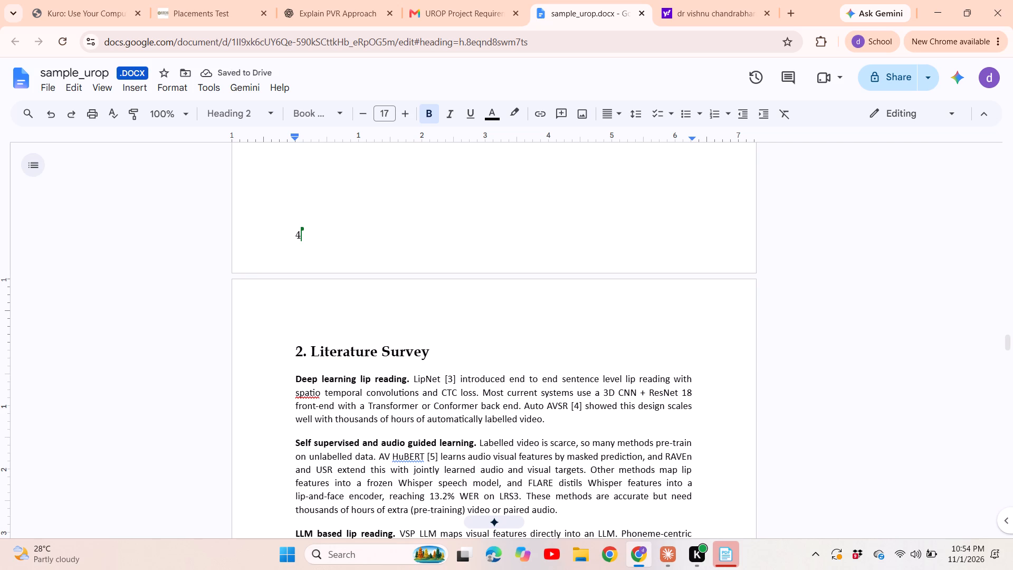
Examine the layout of the Literature Survey page with Table 1 and the pages before it, back to the table of contents.
scroll(335, 395, down, 3)
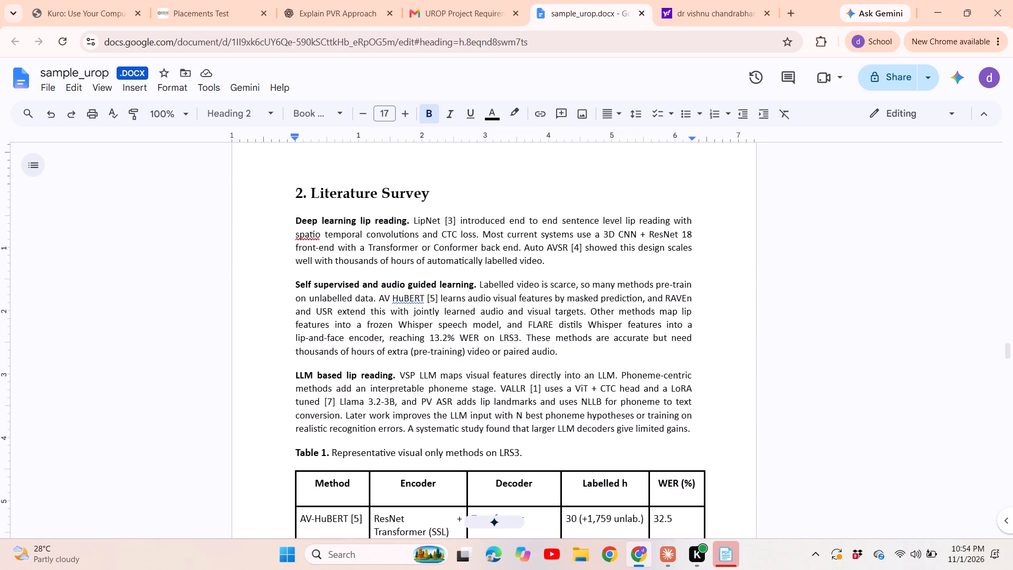
scroll(335, 395, down, 2)
scroll(335, 395, up, 1)
scroll(335, 395, down, 1)
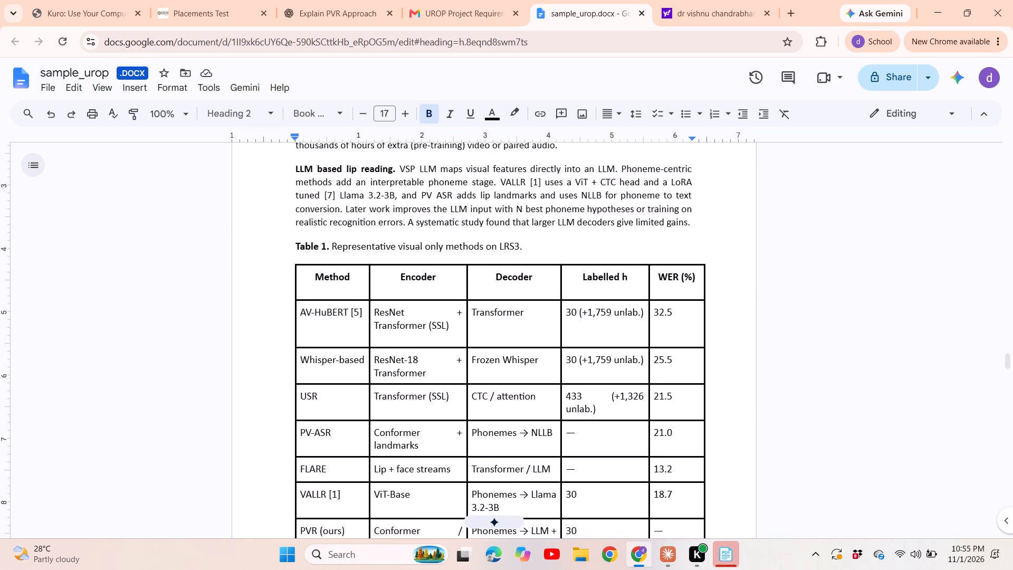
scroll(335, 395, down, 4)
scroll(335, 395, up, 10)
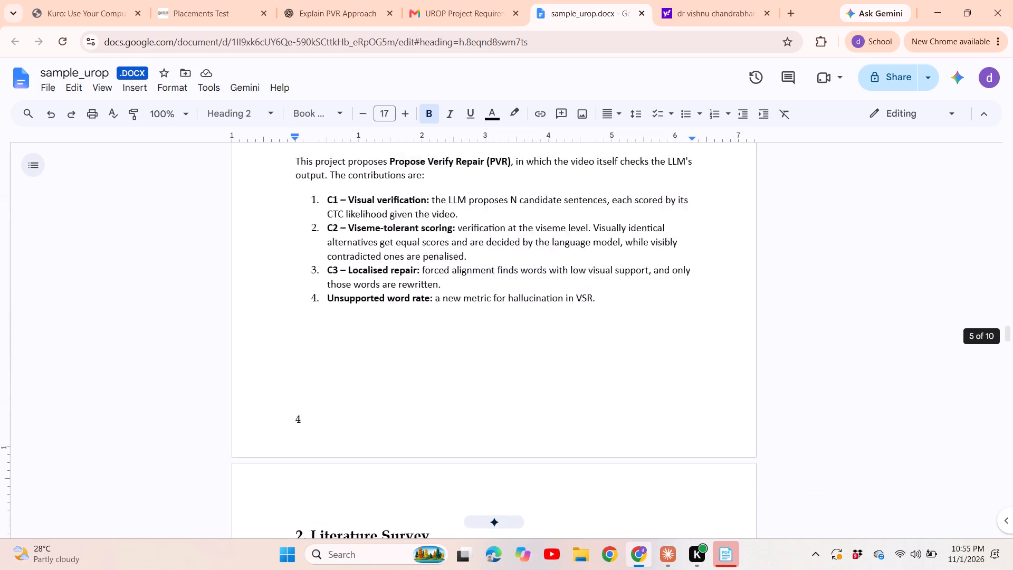
scroll(335, 395, up, 16)
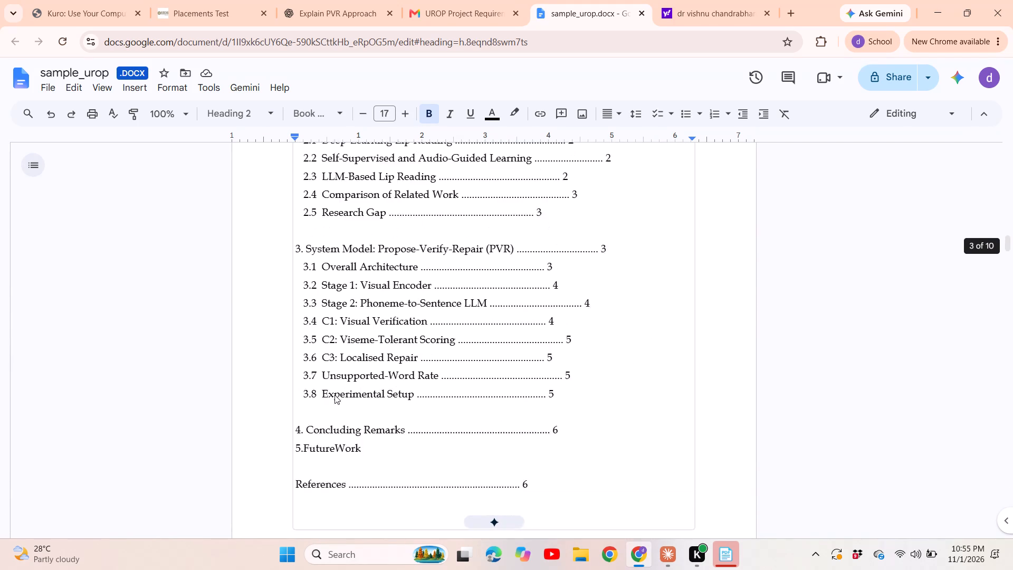
scroll(335, 395, up, 3)
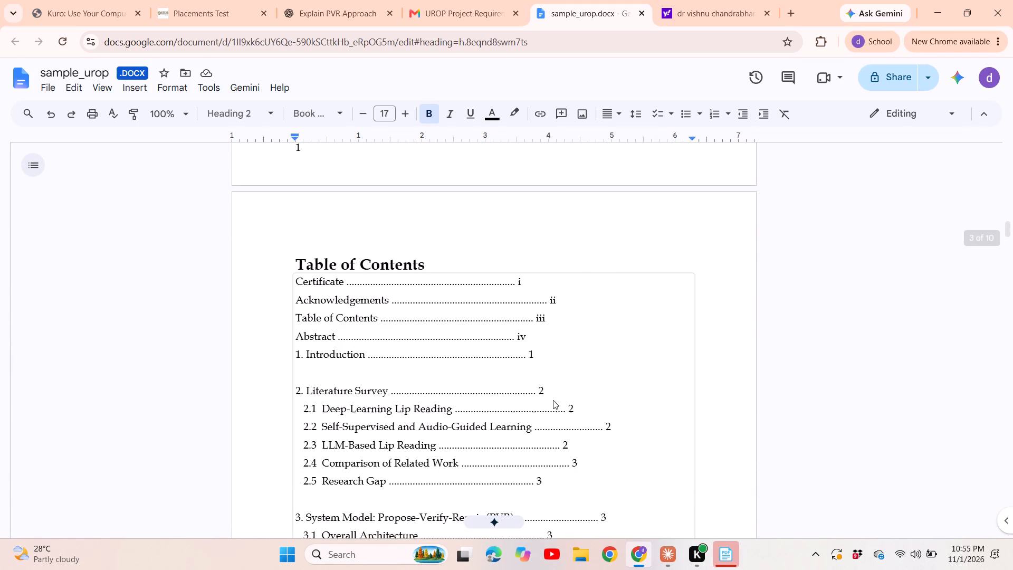
Compare the table of contents entries with the headings and page numbers of the abstract, introduction and literature survey pages.
click(537, 353)
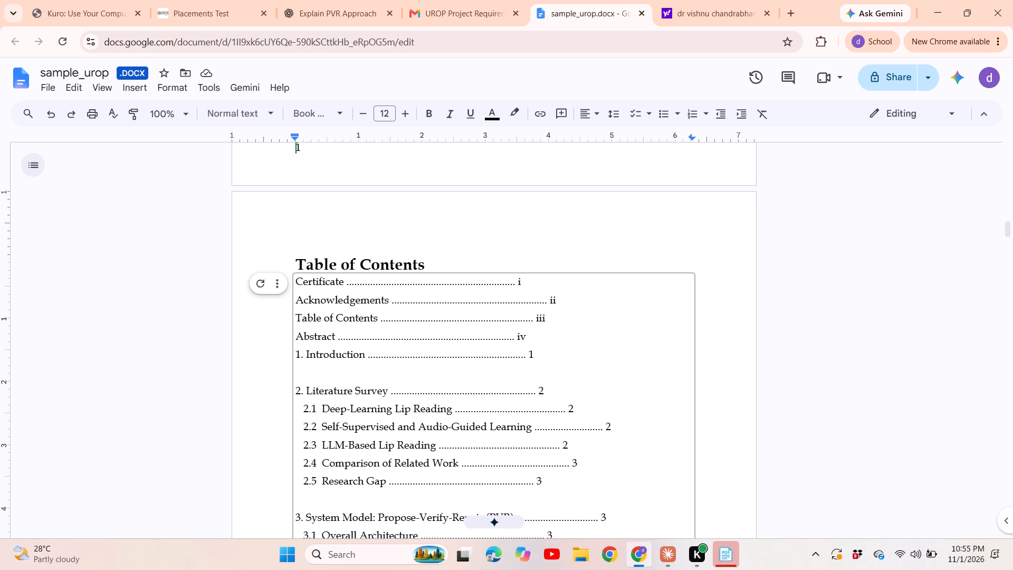
scroll(508, 408, down, 8)
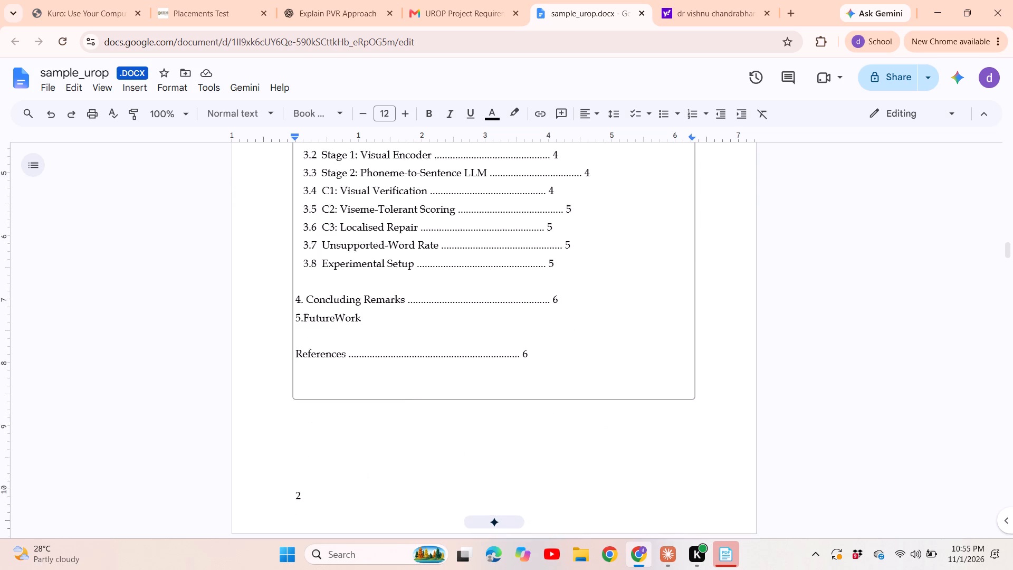
scroll(508, 408, down, 14)
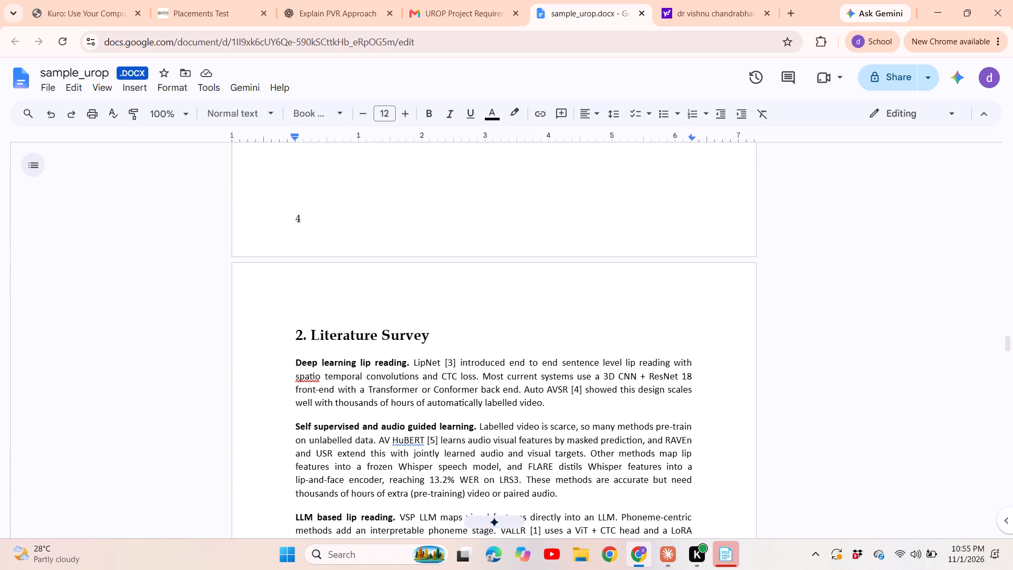
scroll(508, 408, up, 4)
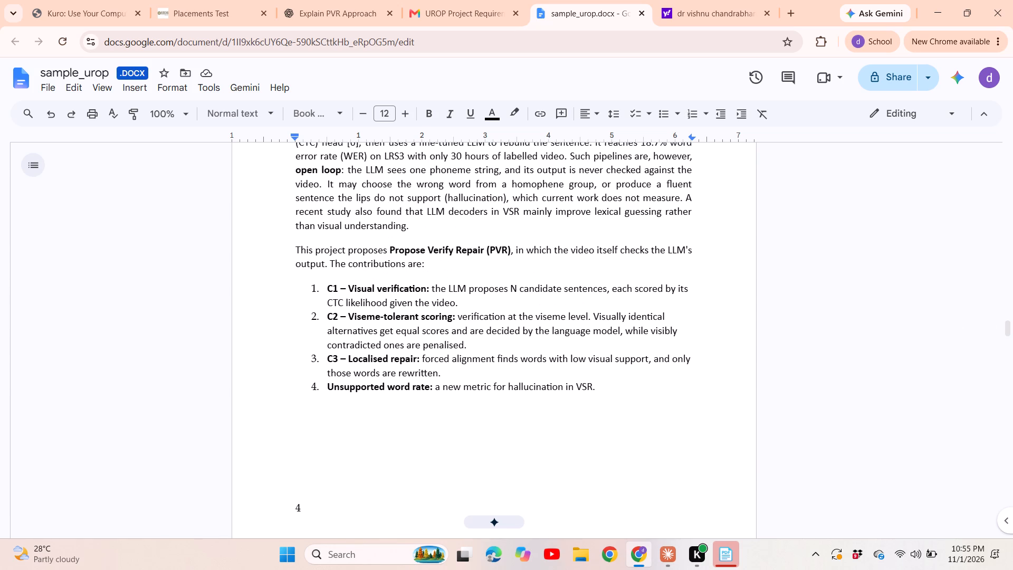
scroll(508, 408, up, 6)
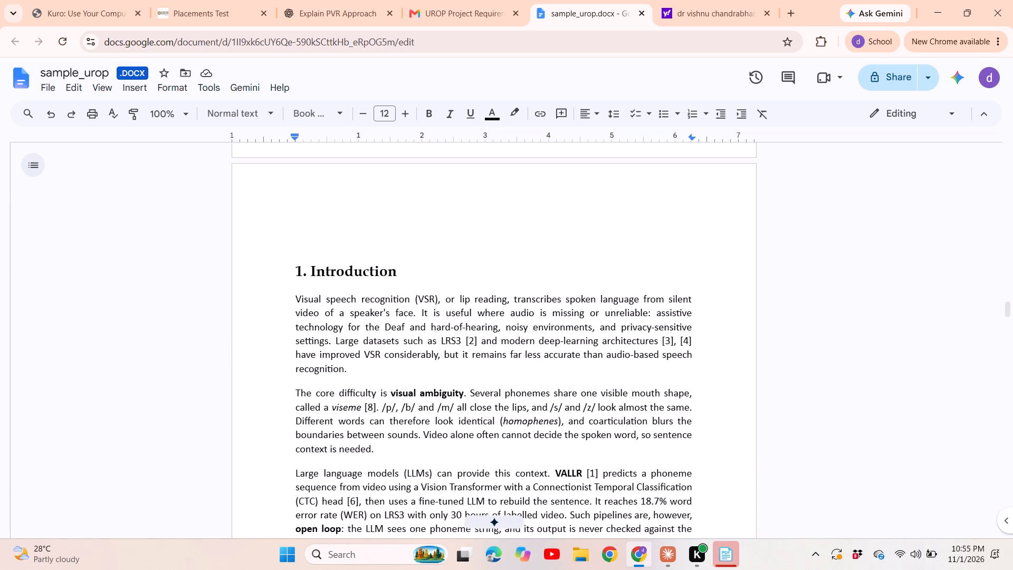
scroll(508, 408, up, 11)
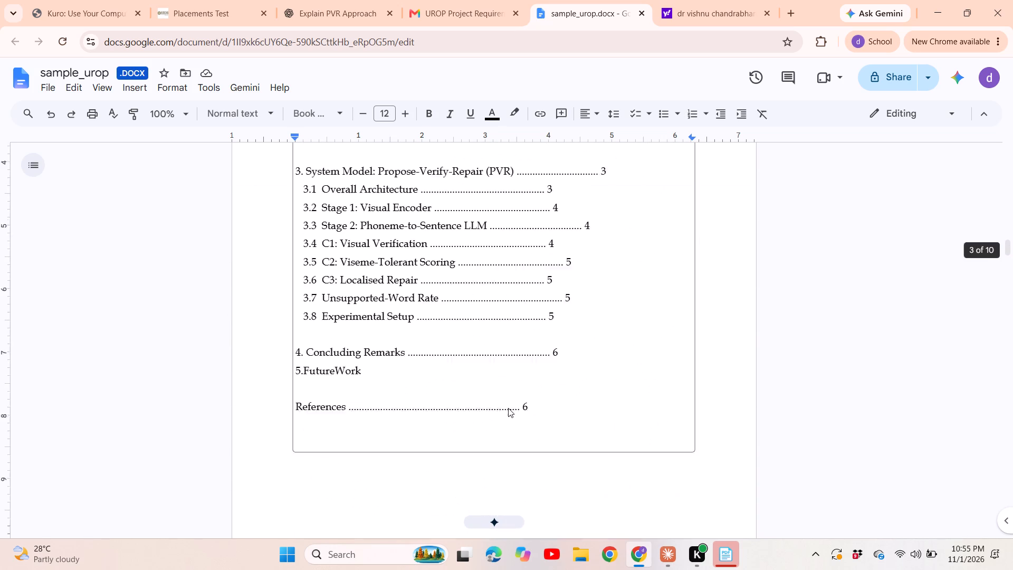
scroll(508, 408, down, 9)
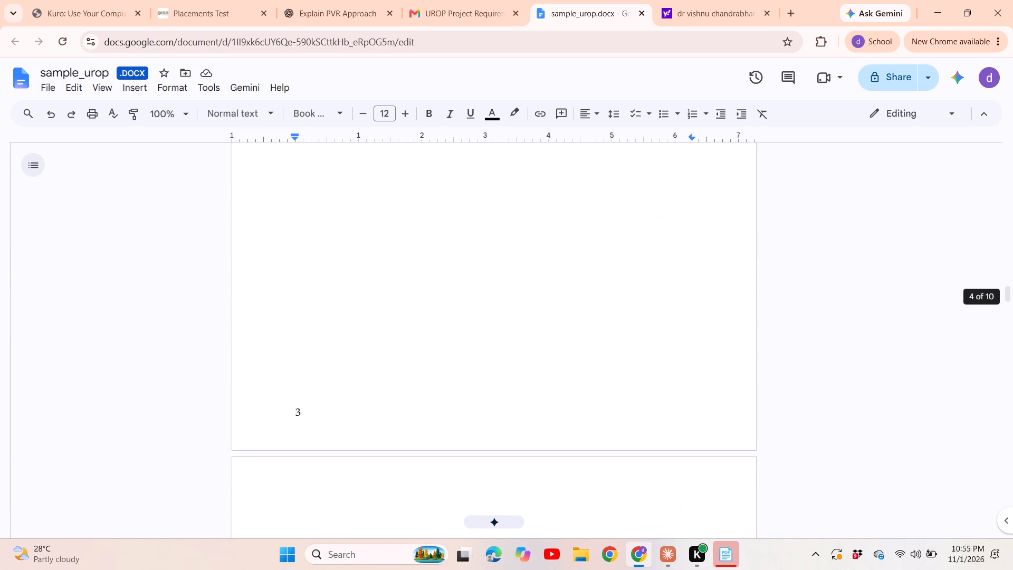
scroll(508, 408, down, 1)
scroll(508, 408, up, 5)
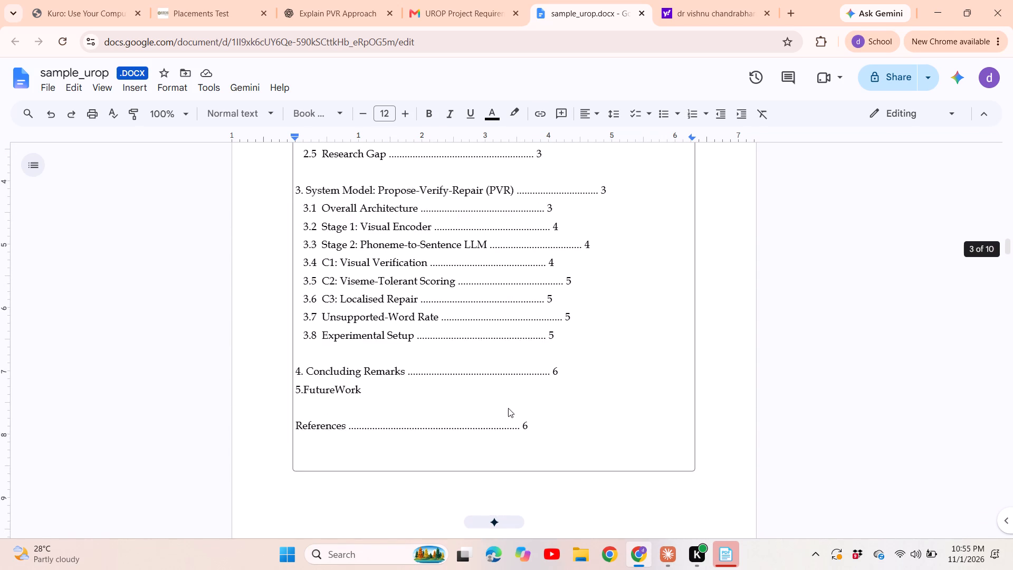
scroll(508, 408, up, 5)
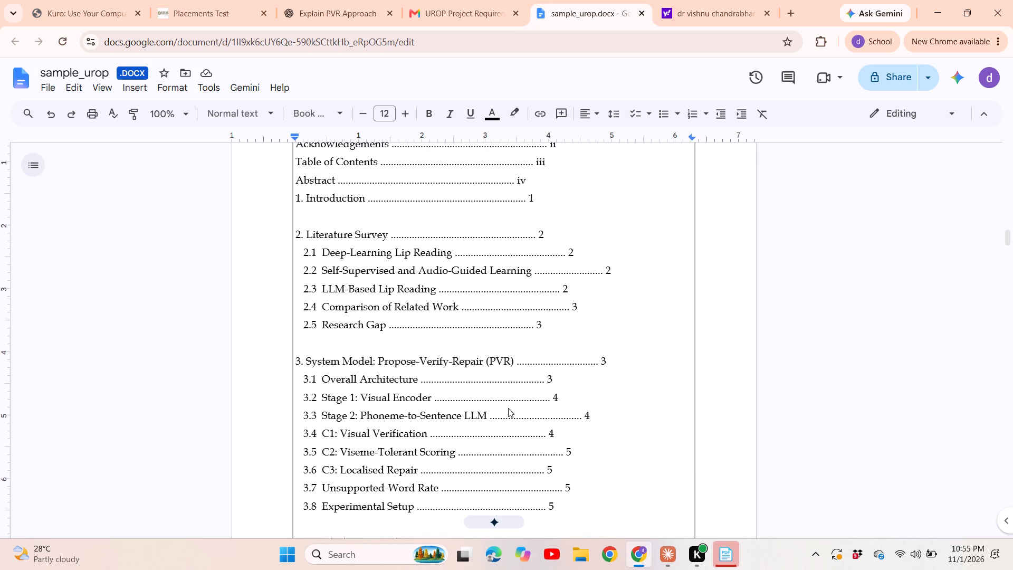
scroll(335, 349, down, 2)
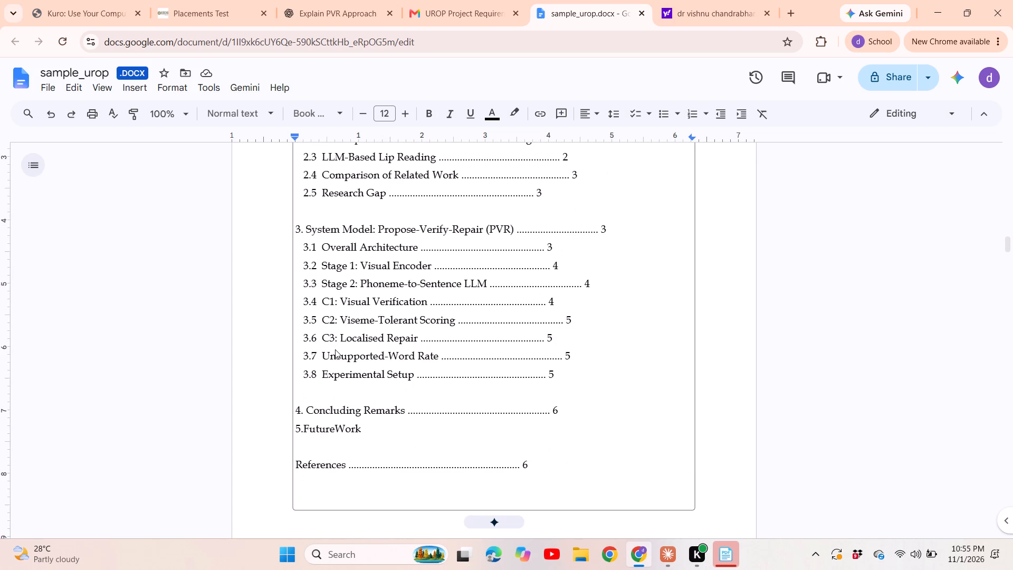
scroll(335, 349, down, 1)
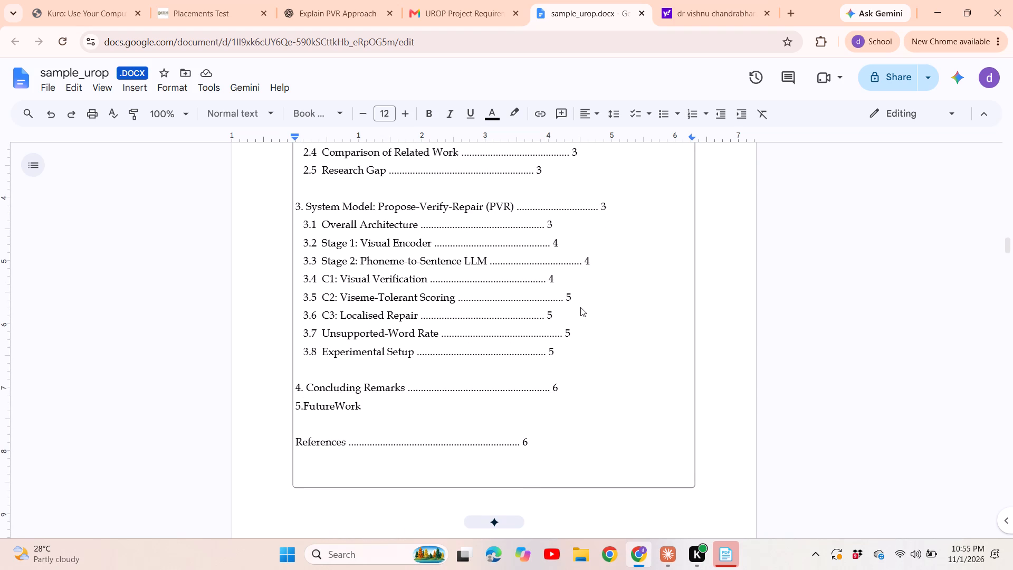
scroll(580, 307, up, 2)
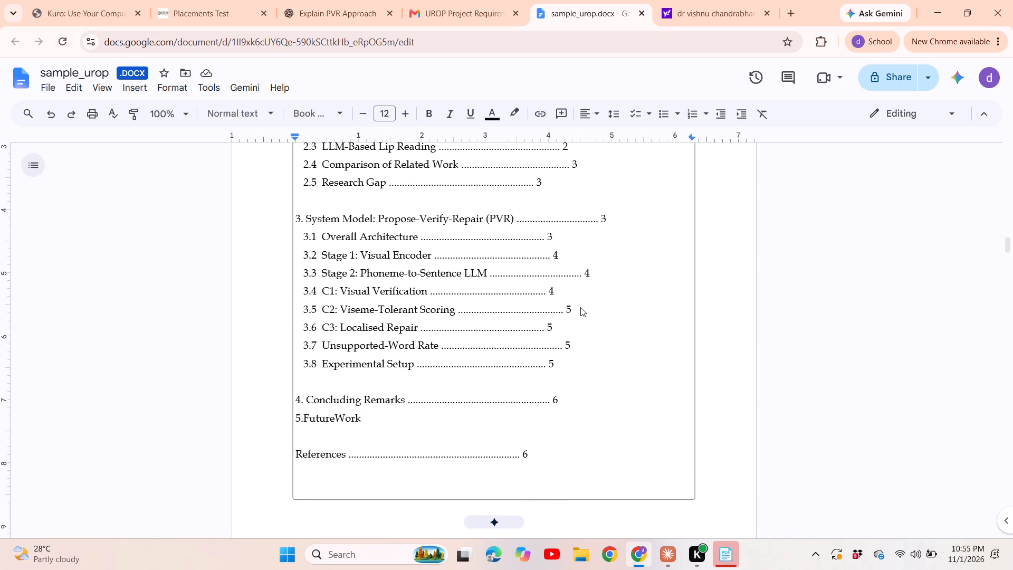
scroll(580, 307, up, 1)
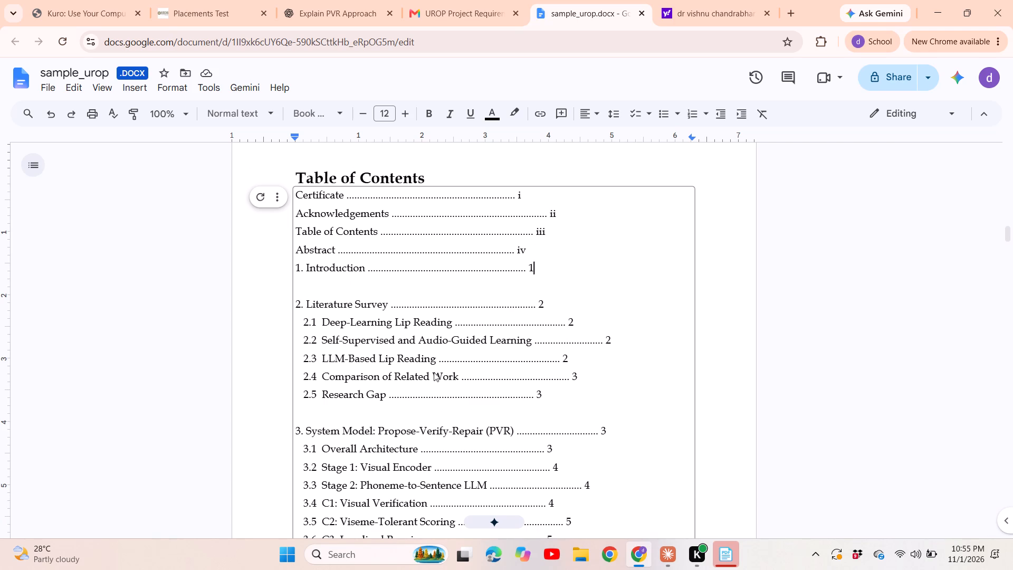
Replace hyphens with spaces in contents entries 2.1 to 2.3: Deep Learning, Self Supervised and Audio Guided Learning, and LLM Based Lip Reading.
click(350, 322)
key(BackSpace)
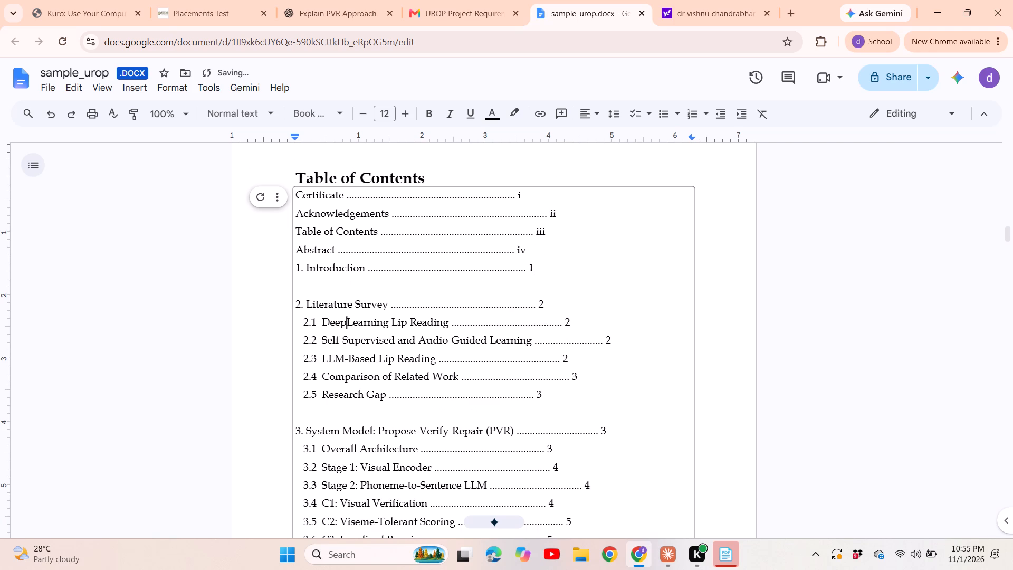
key(space)
click(343, 338)
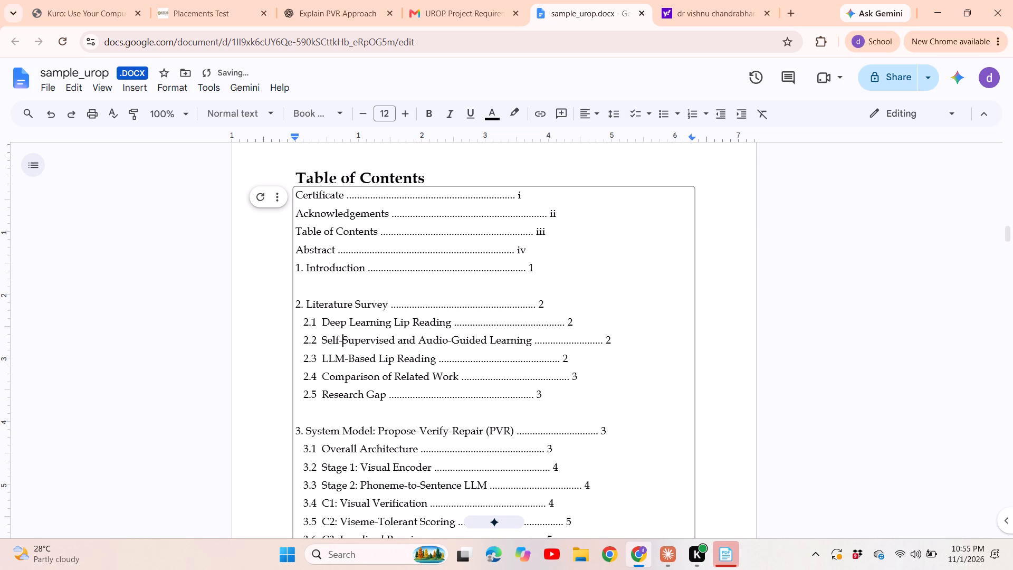
key(BackSpace)
key(space)
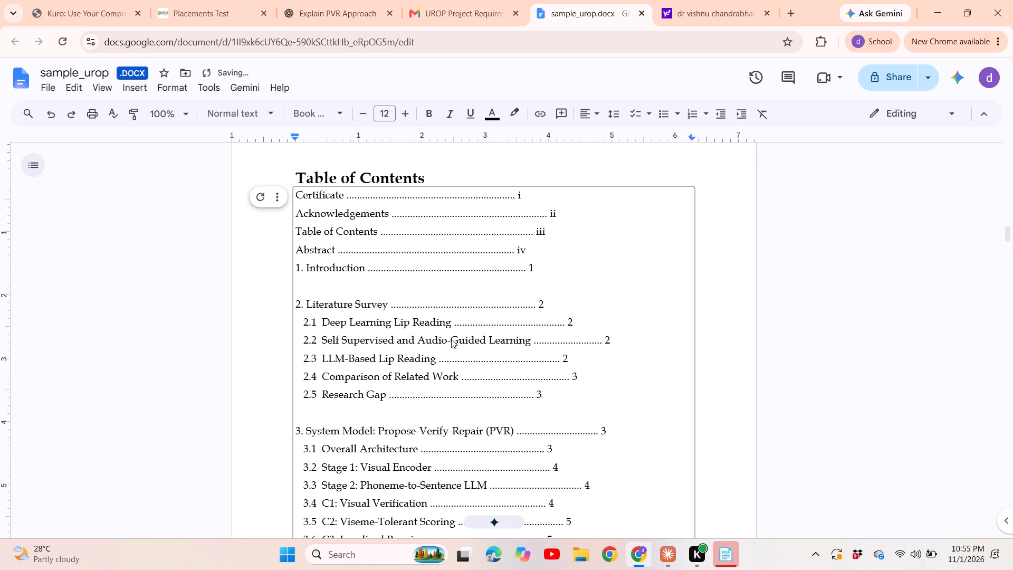
click(451, 339)
key(BackSpace)
key(space)
click(348, 358)
key(BackSpace)
key(space)
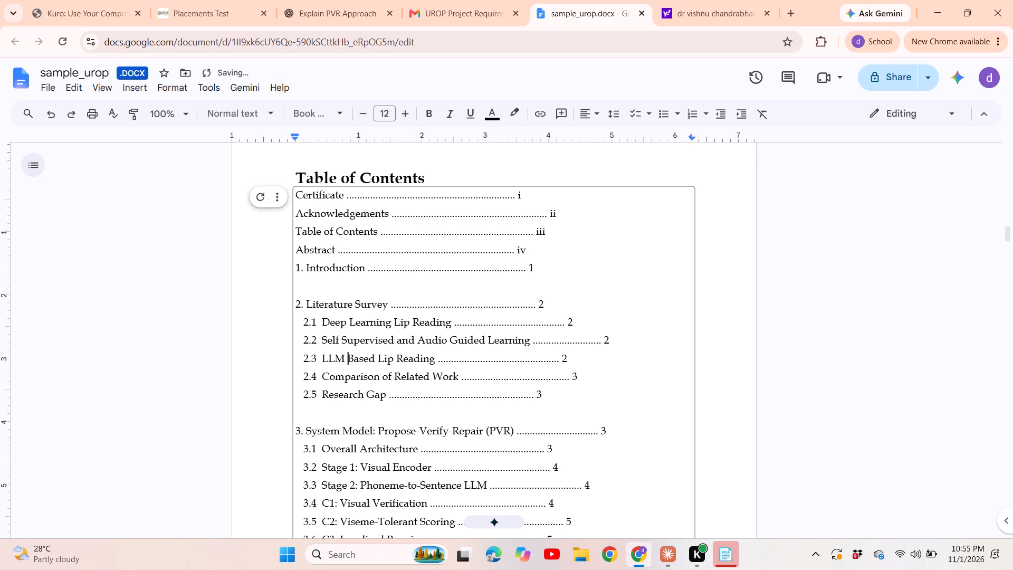
Replace both hyphens with spaces in contents entry 3 so it reads System Model: Propose Verify Repair (PVR).
scroll(372, 393, down, 1)
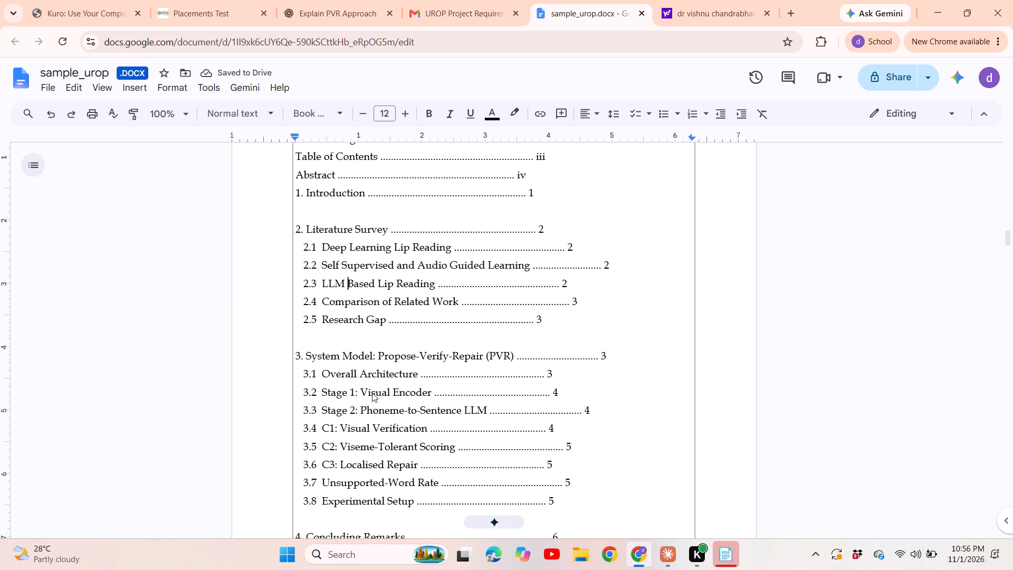
click(419, 353)
key(BackSpace)
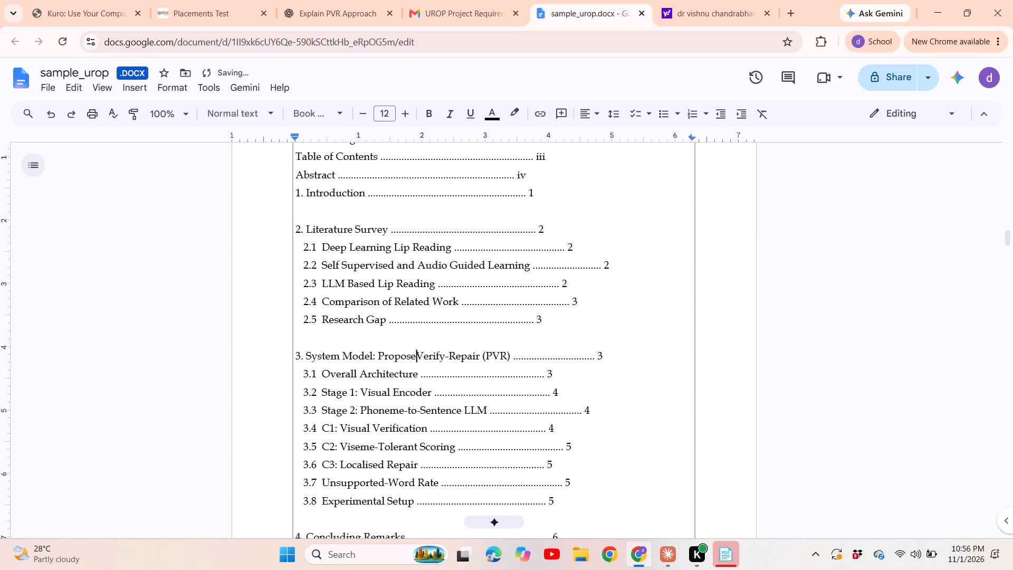
key(space)
key(Right)
key(Right)
key(Right)
key(Right)
key(Right)
key(Right)
key(Right)
key(BackSpace)
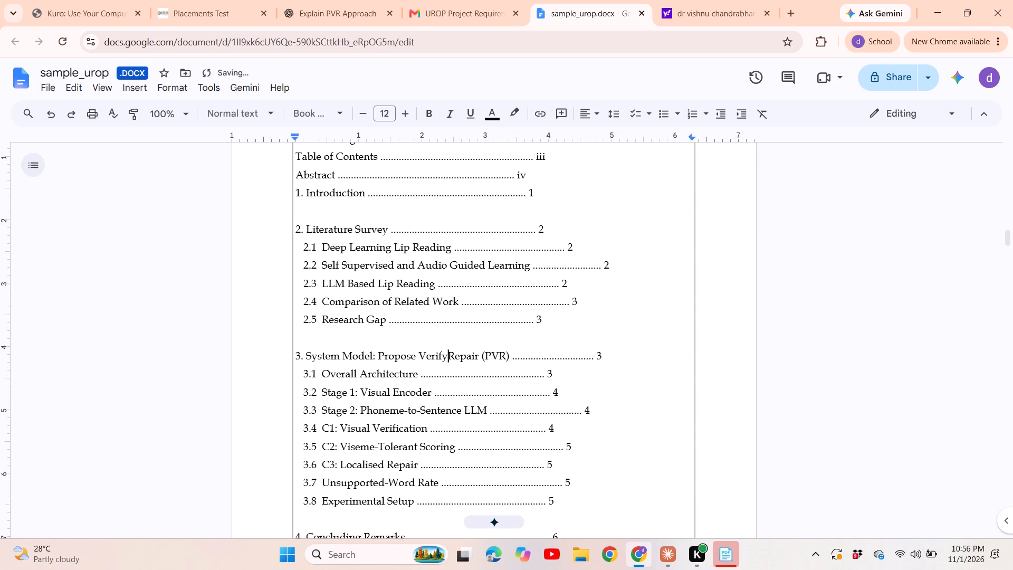
key(space)
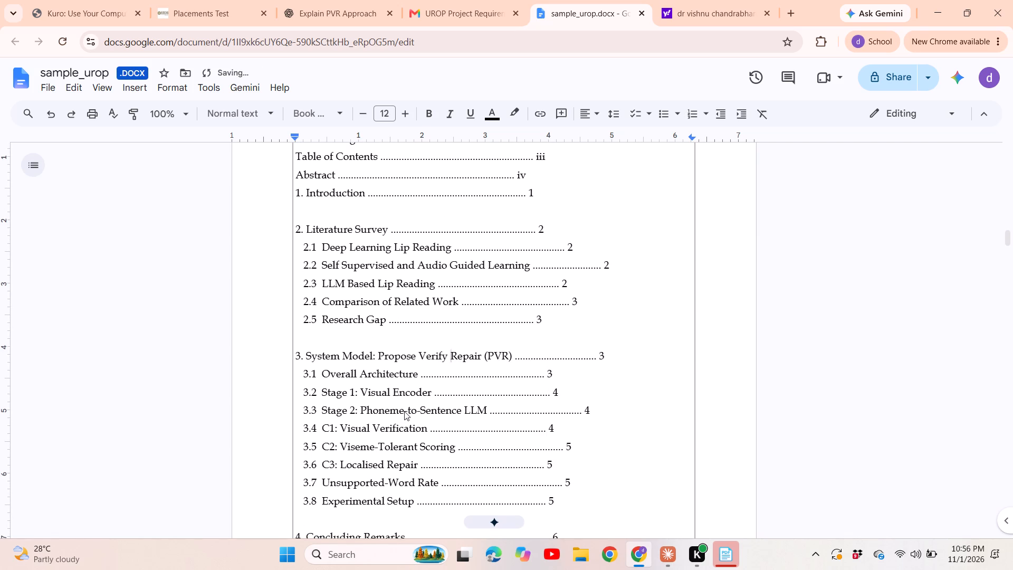
Replace both hyphens with spaces in contents entry 3.3 so it reads Stage 2: Phoneme to Sentence LLM.
click(404, 411)
key(Right)
key(BackSpace)
key(space)
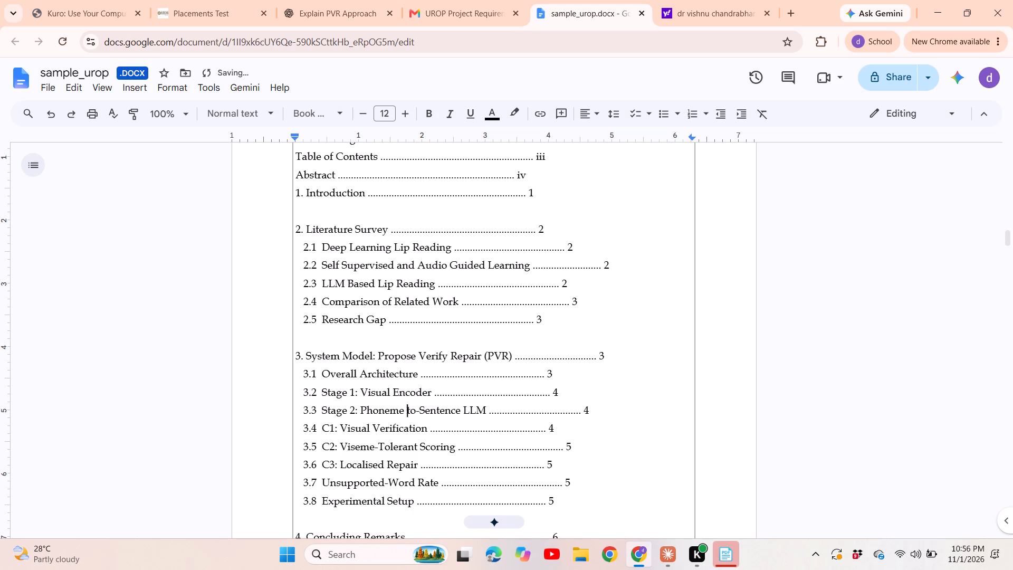
key(Right)
key(Right)
key(Right)
key(Right)
key(Left)
key(BackSpace)
key(space)
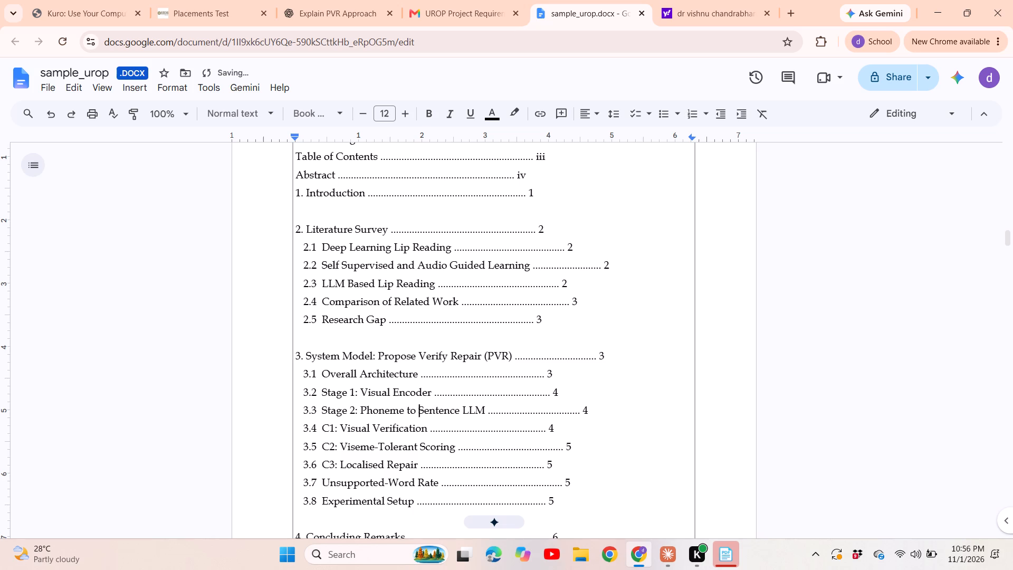
Replace the hyphens with spaces in contents entries 3.5 and 3.7 to read Viseme Tolerant Scoring and Unsupported Word Rate.
click(378, 447)
key(BackSpace)
key(space)
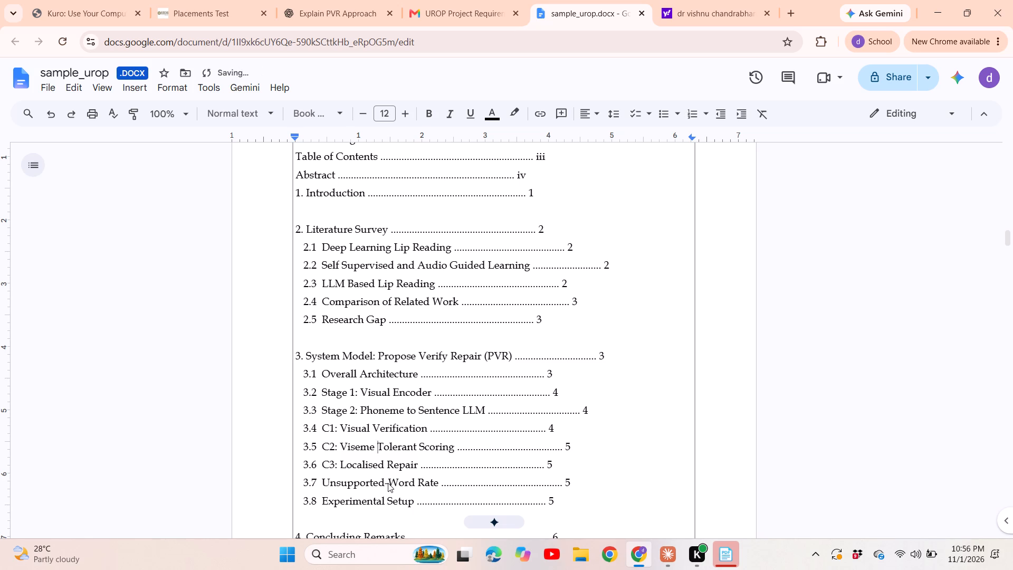
click(388, 483)
key(BackSpace)
key(space)
scroll(418, 482, down, 5)
scroll(418, 482, up, 1)
scroll(418, 482, down, 2)
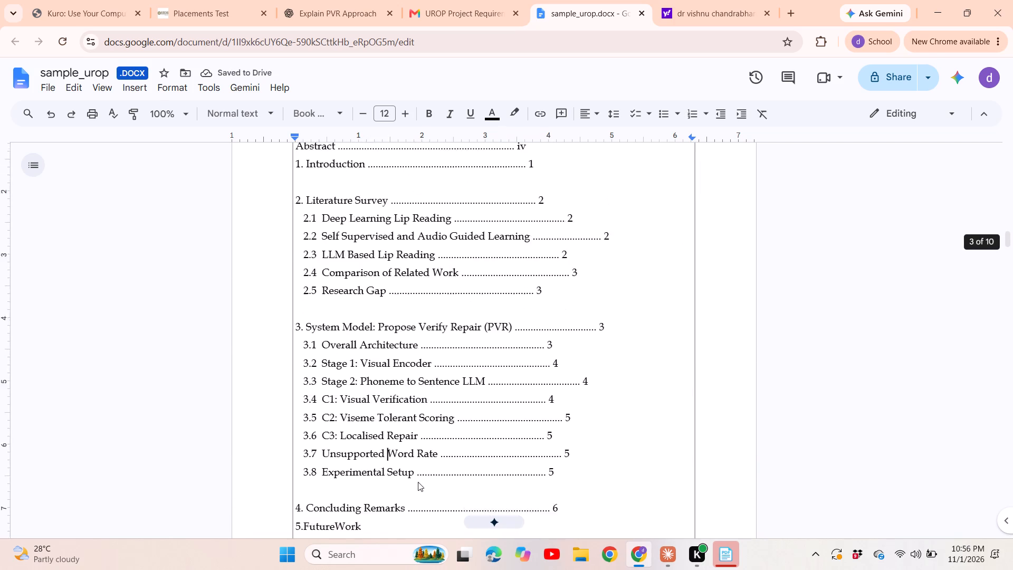
Check on which pages the Introduction, Literature Survey subsections and Table 1 fall, for comparison with the table of contents.
scroll(418, 482, down, 7)
scroll(418, 482, up, 3)
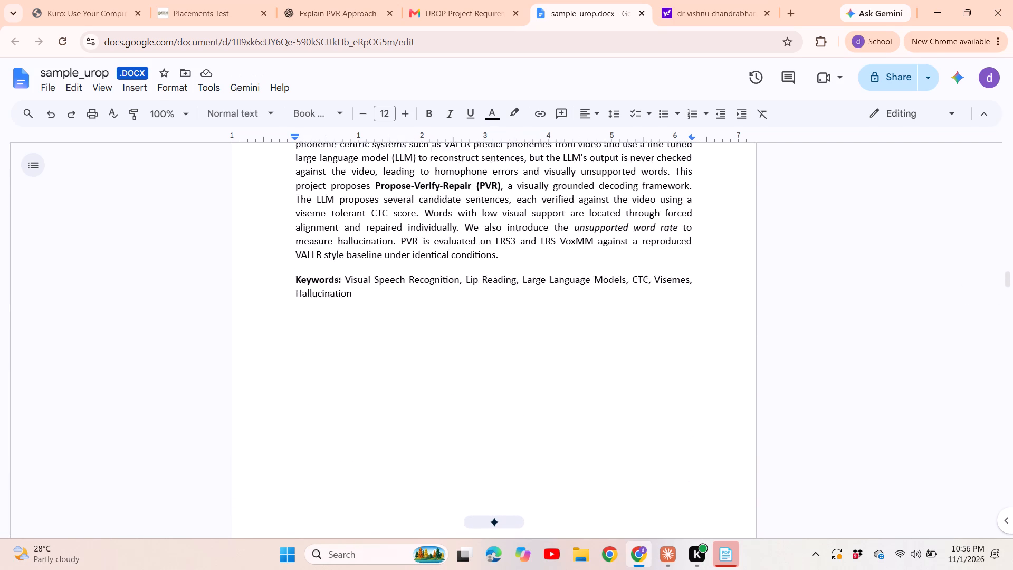
scroll(418, 482, up, 8)
scroll(418, 482, down, 16)
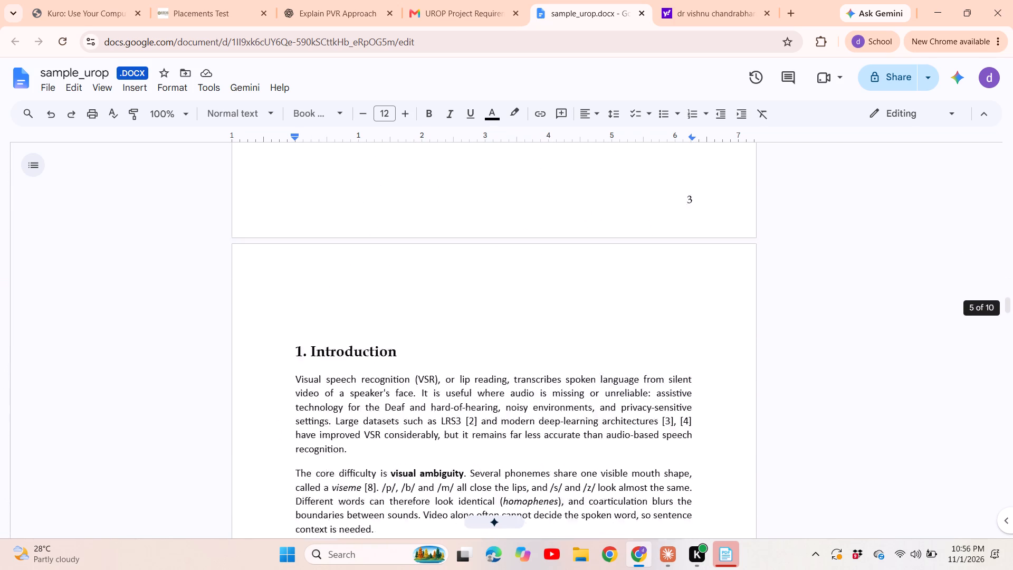
scroll(418, 482, down, 14)
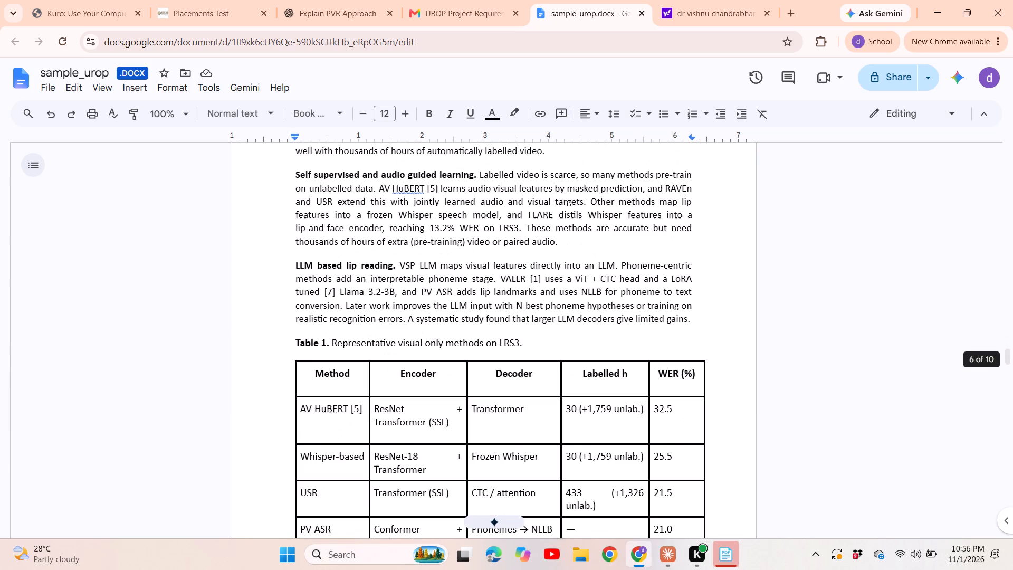
scroll(418, 482, down, 1)
scroll(450, 378, down, 2)
scroll(450, 378, up, 8)
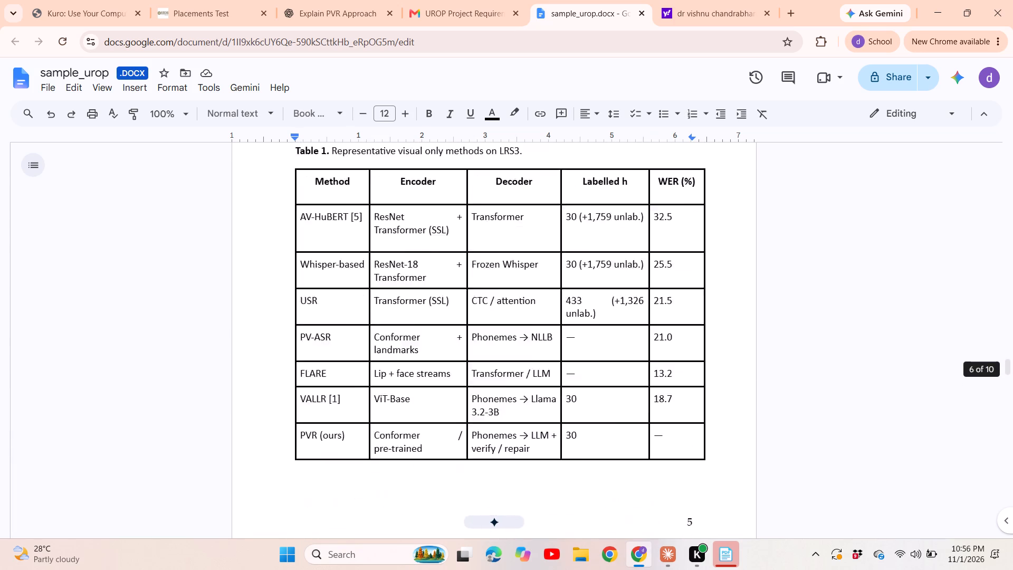
scroll(450, 378, up, 14)
scroll(450, 378, down, 1)
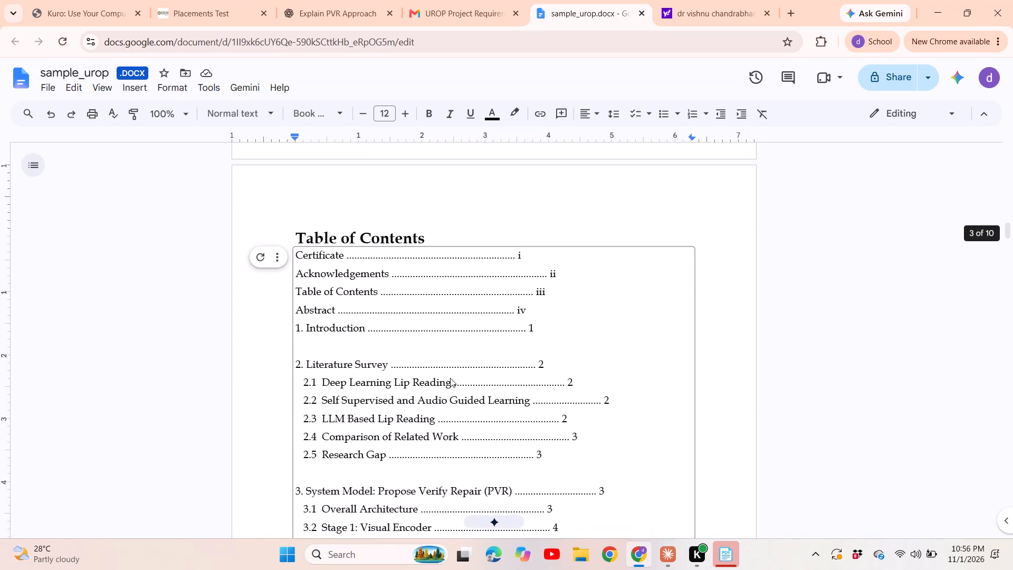
scroll(450, 378, down, 1)
Set the page number of contents entry 2.5 Research Gap to 6.
click(541, 407)
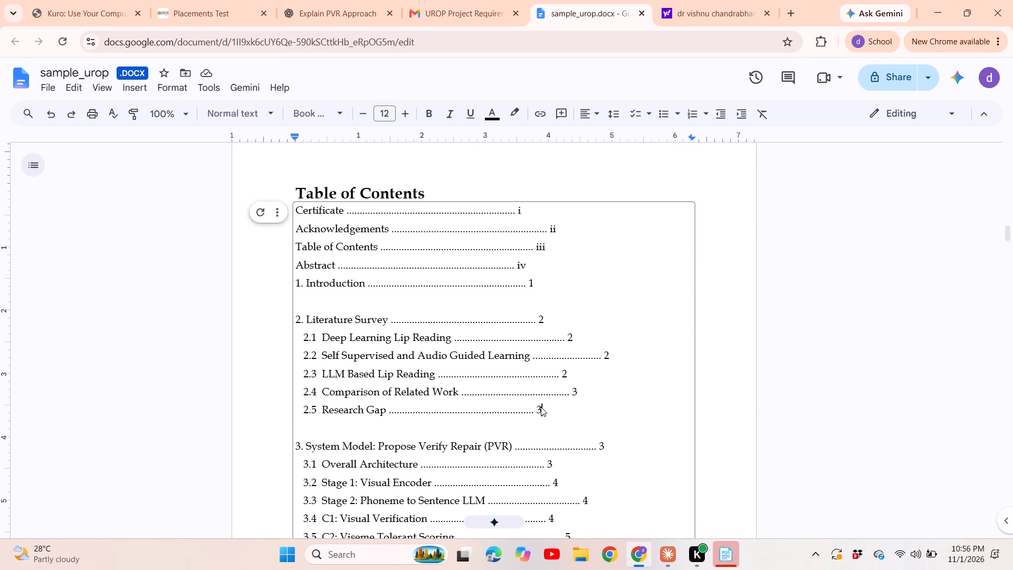
key(BackSpace)
key(6)
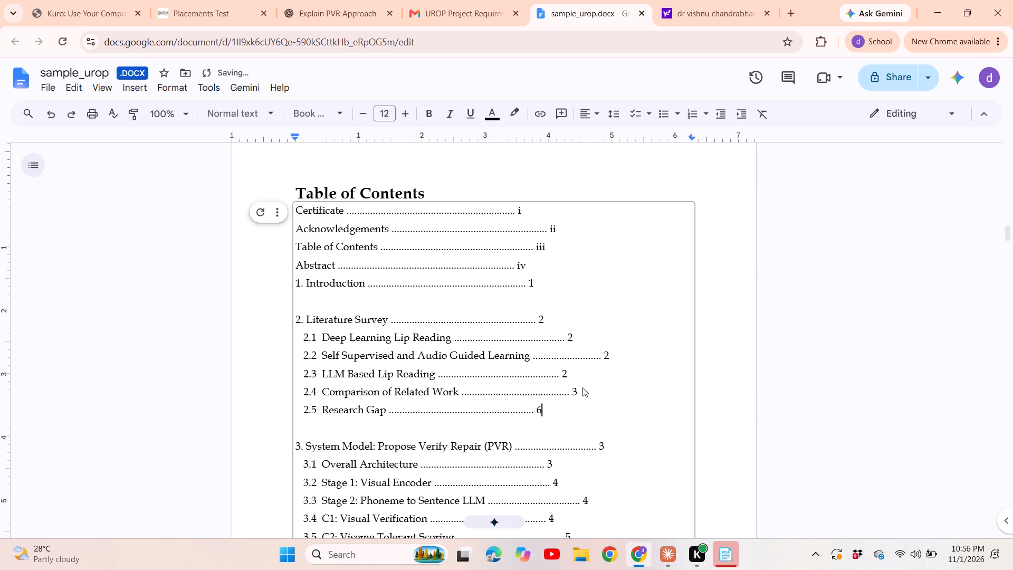
Set the page numbers of contents entry 2 Literature Survey and its subentries 2.1 to 2.4 to 5.
click(581, 387)
key(BackSpace)
key(5)
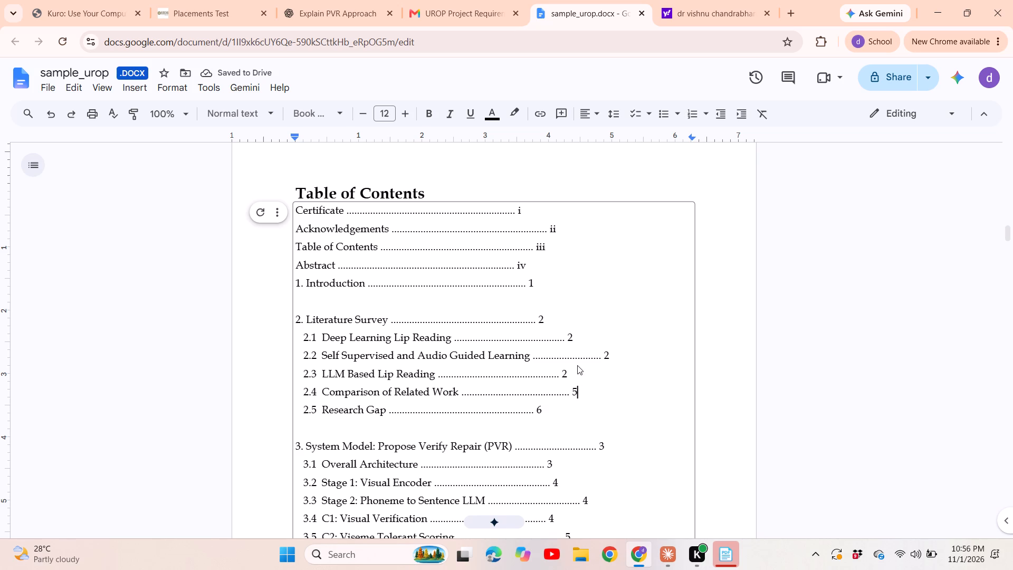
click(569, 368)
key(BackSpace)
key(5)
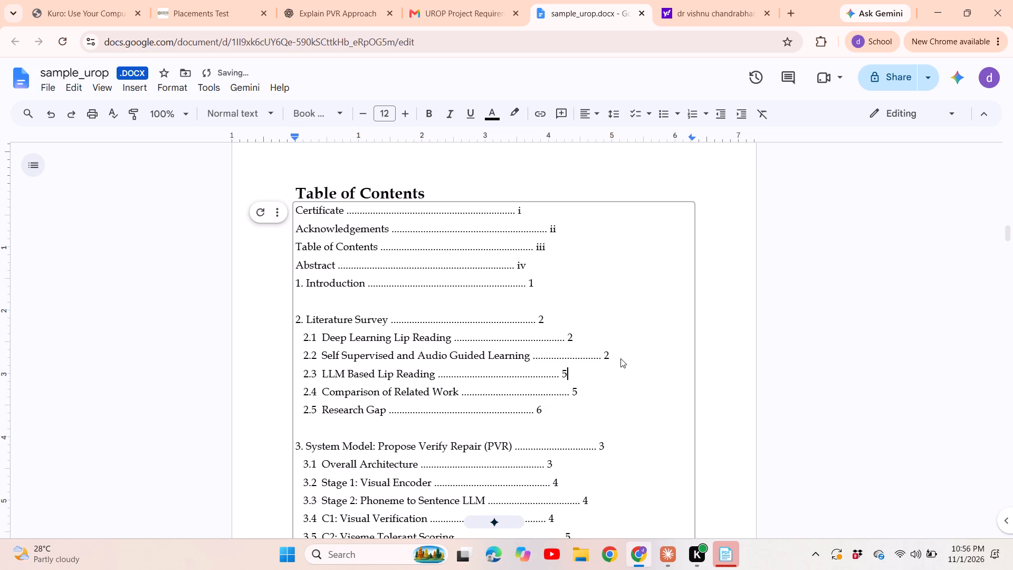
click(610, 354)
key(BackSpace)
key(5)
click(579, 337)
key(BackSpace)
key(5)
click(543, 317)
key(BackSpace)
key(5)
Set the page number of contents entry 3, System Model: Propose Verify Repair (PVR), to 6.
scroll(541, 406, down, 2)
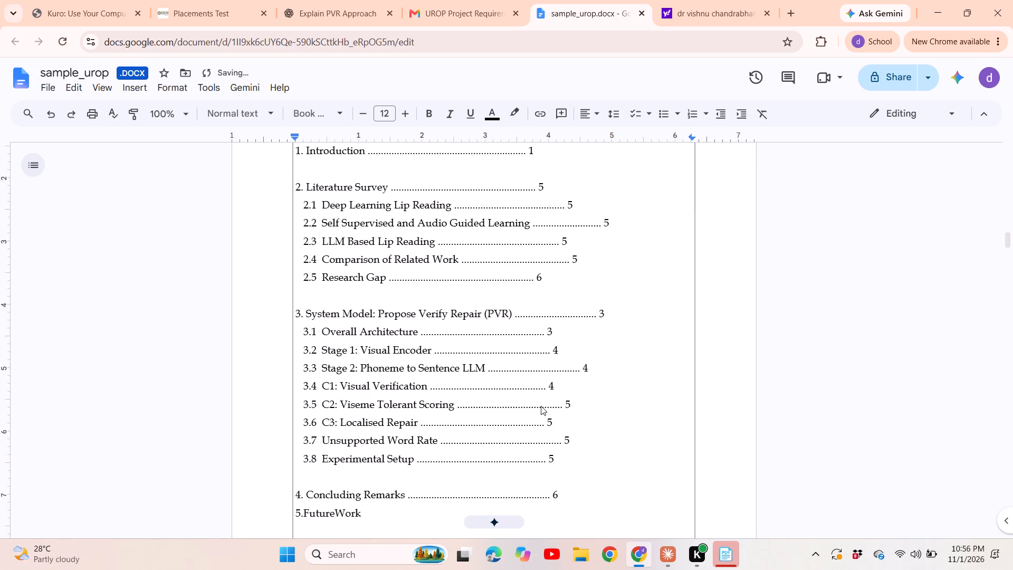
click(610, 309)
key(6)
key(BackSpace)
key(BackSpace)
key(6)
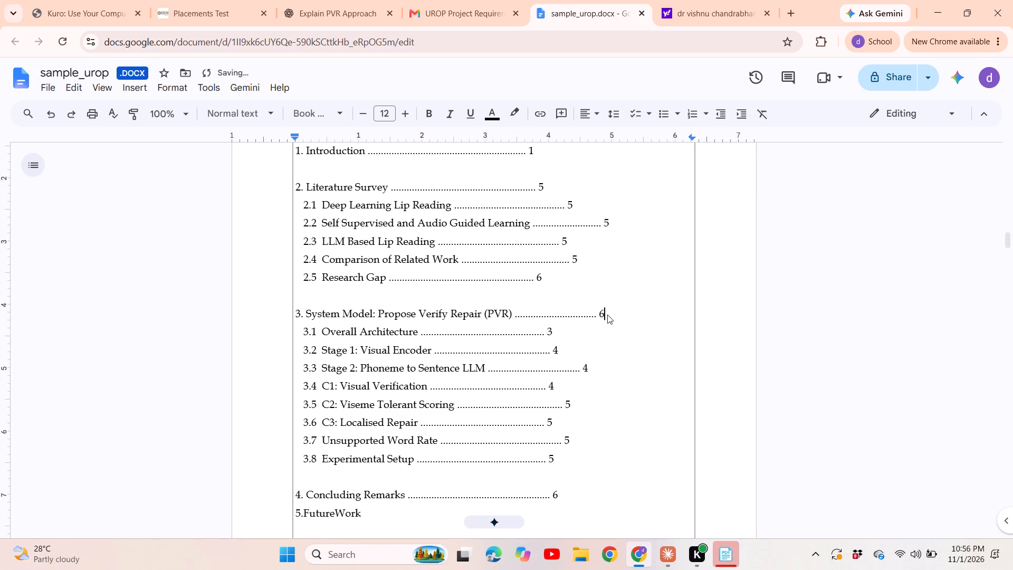
Check on which pages the section 3 subsections fall, for comparison with their table of contents entries.
scroll(598, 411, down, 20)
scroll(598, 411, down, 2)
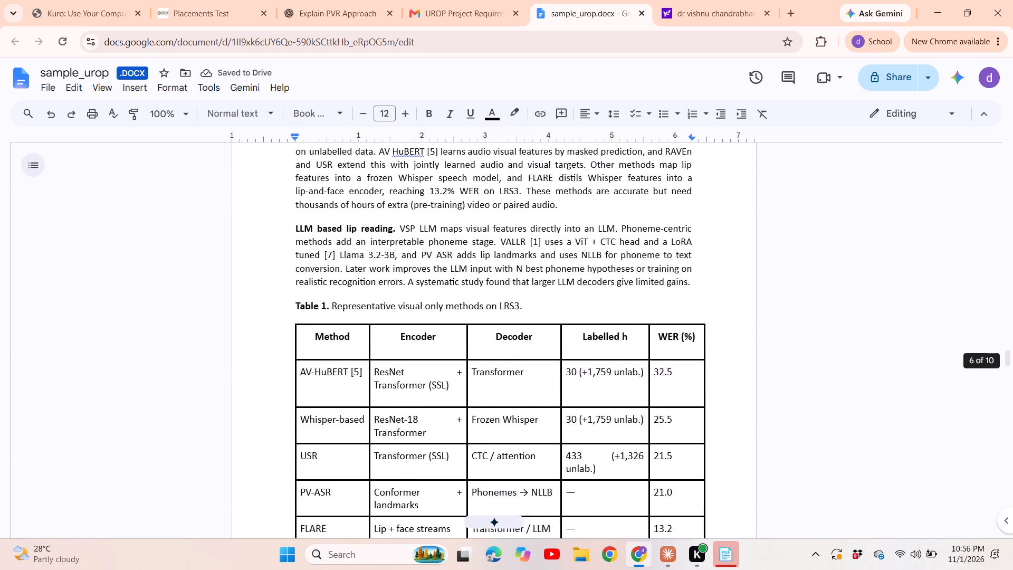
scroll(598, 411, down, 9)
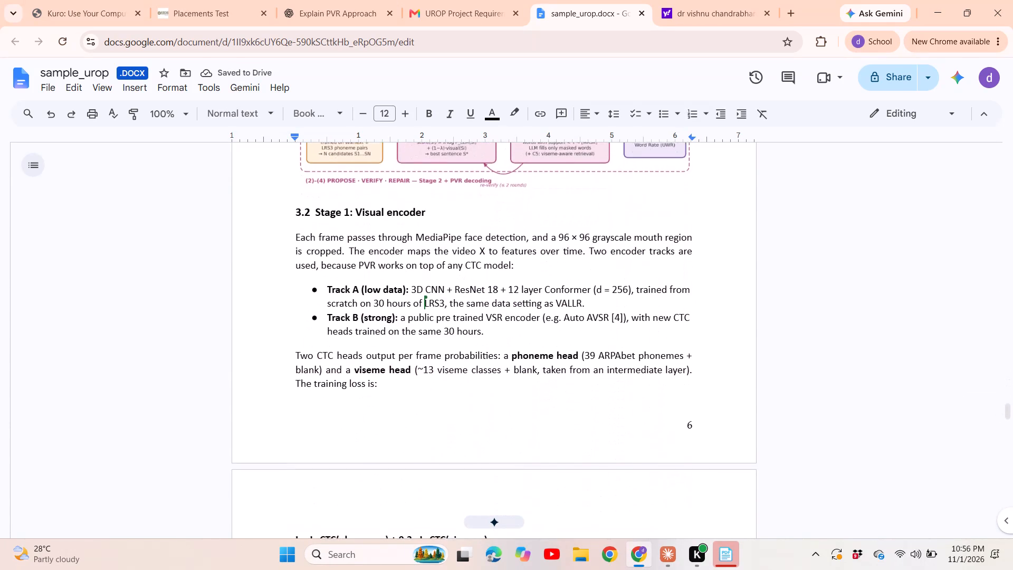
scroll(598, 411, down, 2)
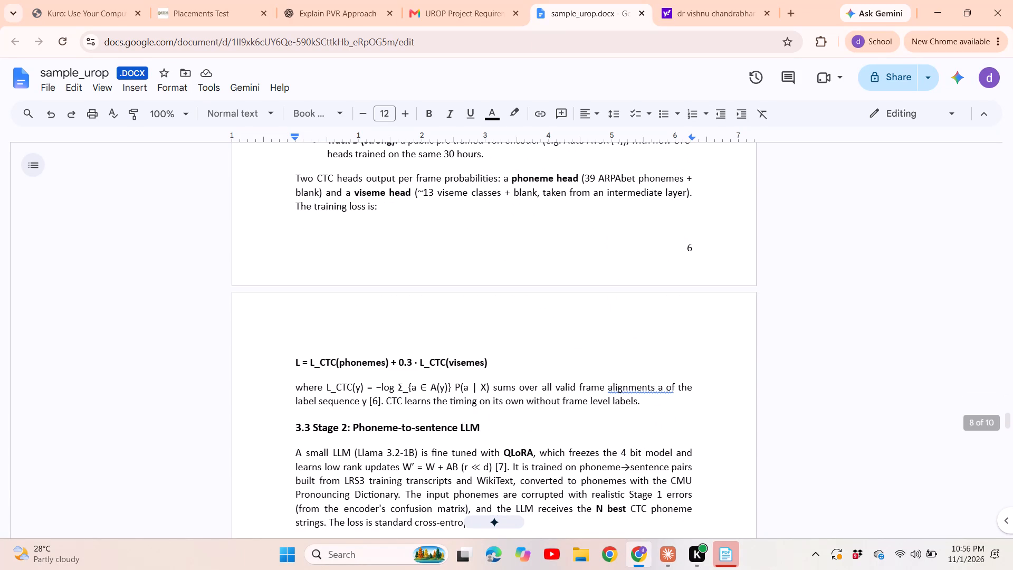
scroll(598, 411, down, 1)
scroll(598, 411, up, 3)
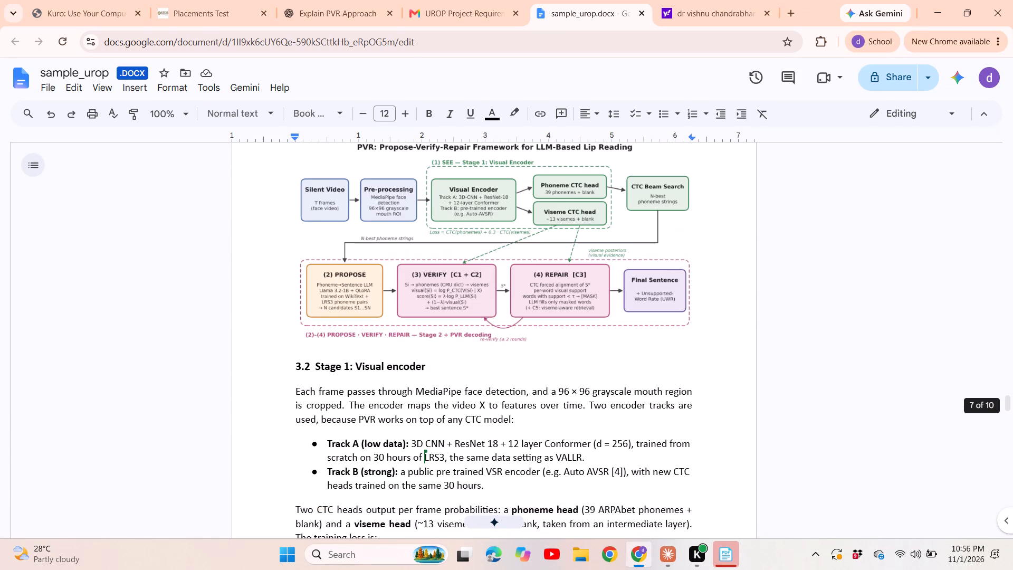
scroll(598, 411, up, 3)
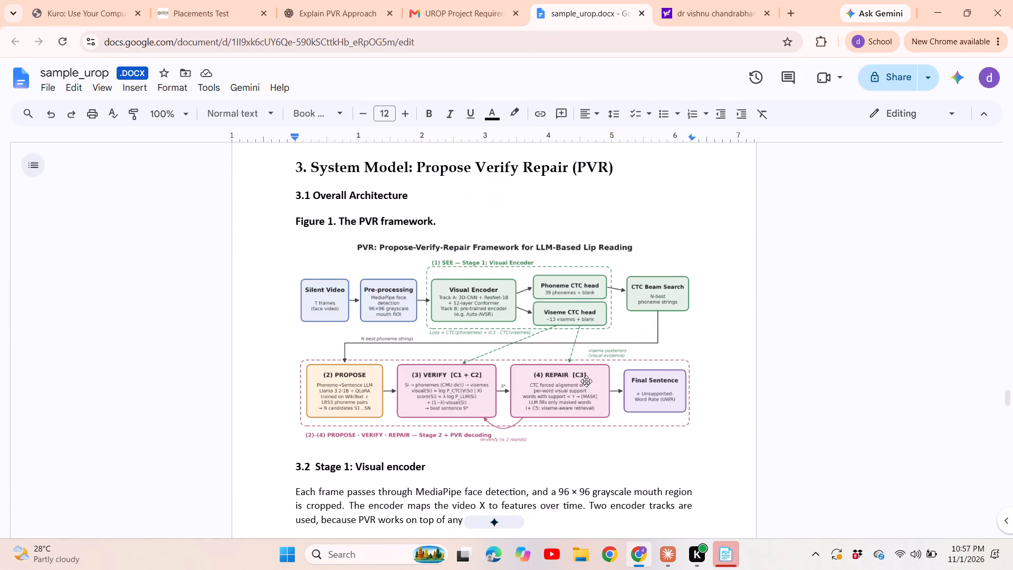
scroll(545, 468, down, 6)
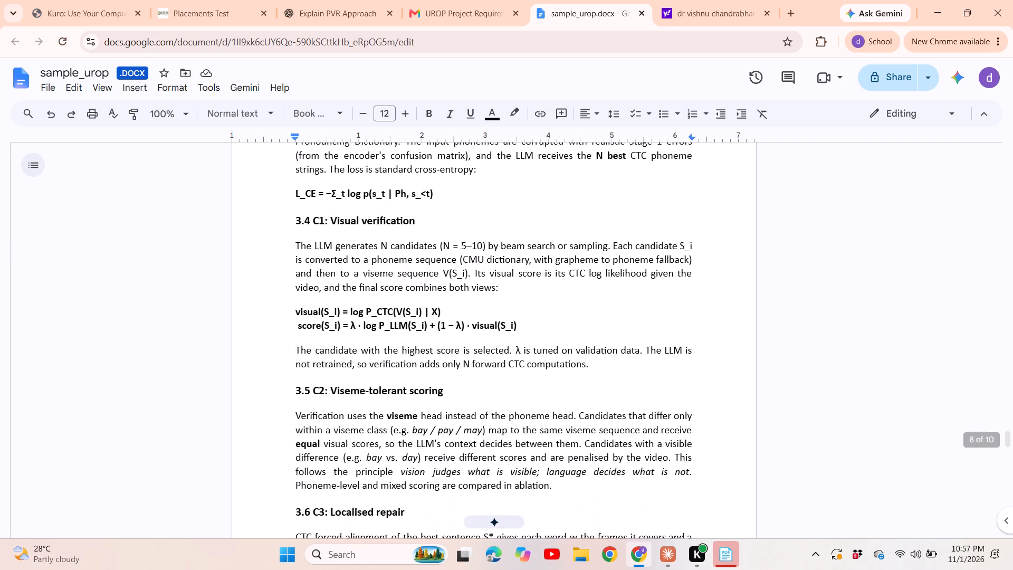
scroll(545, 468, down, 6)
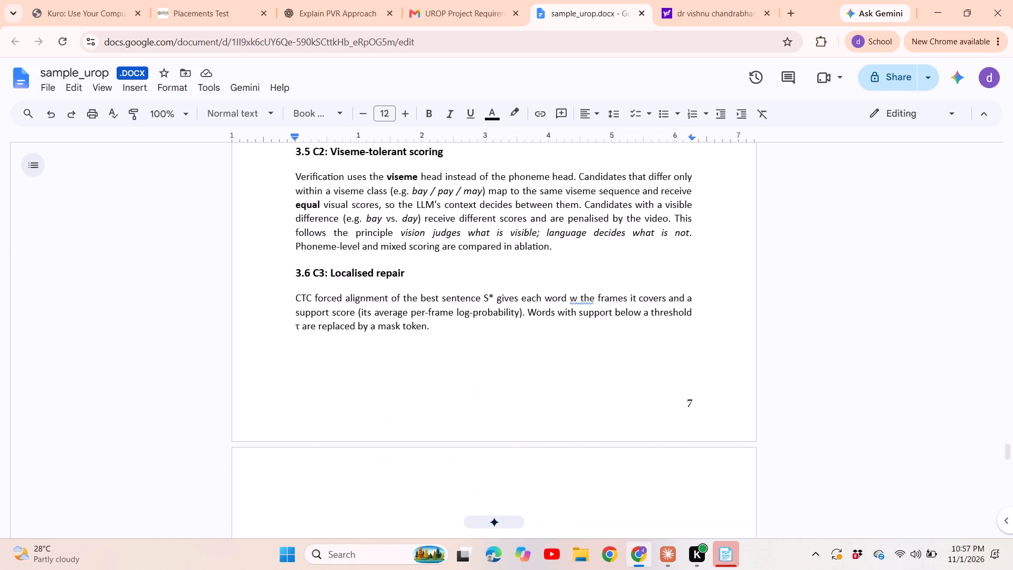
scroll(545, 468, up, 20)
scroll(545, 468, up, 11)
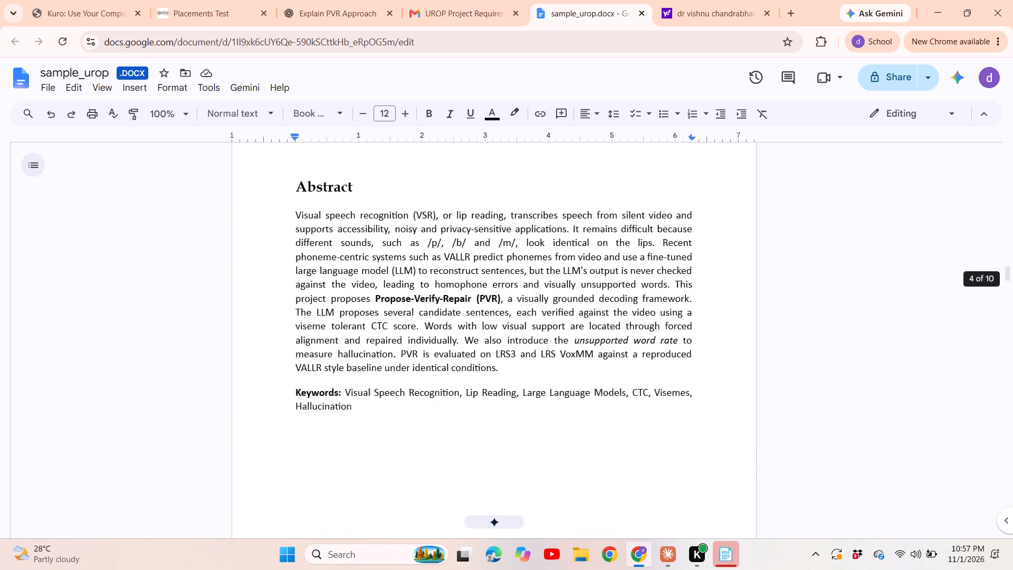
scroll(545, 468, down, 7)
scroll(545, 468, up, 1)
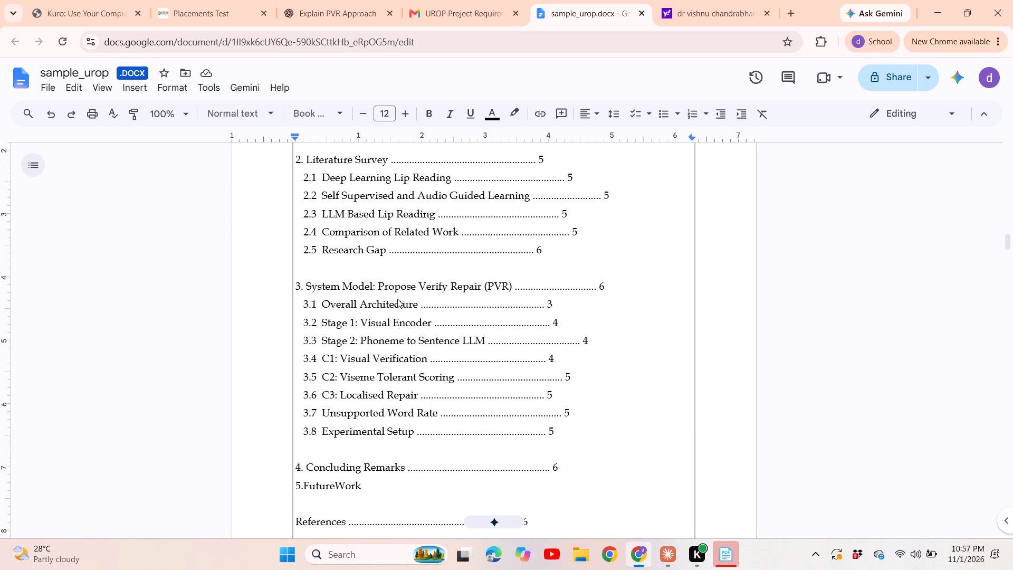
Lengthen the dot leader of the Certificate contents entry so its page number i moves close to the right margin.
scroll(555, 212, up, 1)
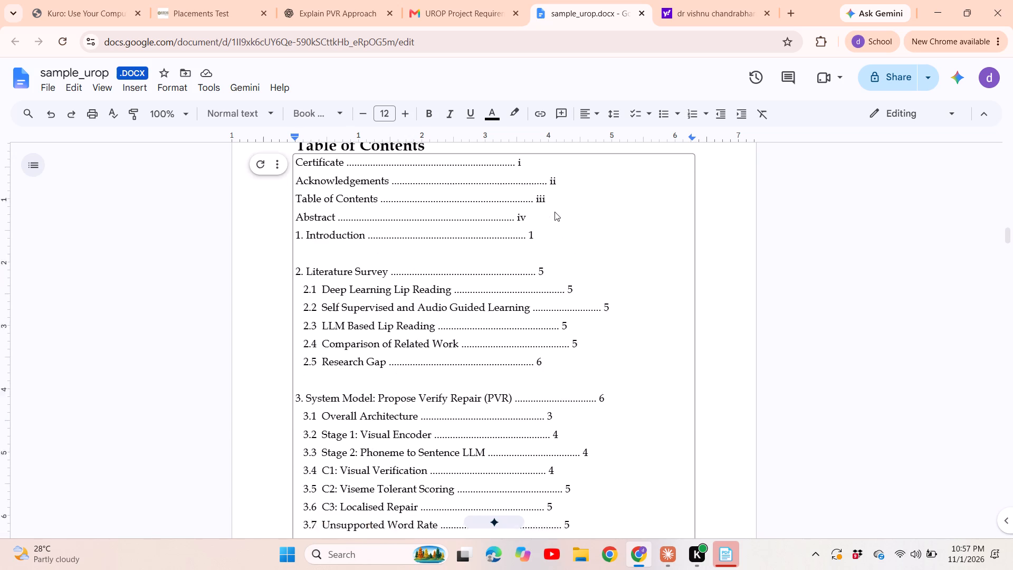
scroll(555, 212, up, 1)
click(516, 180)
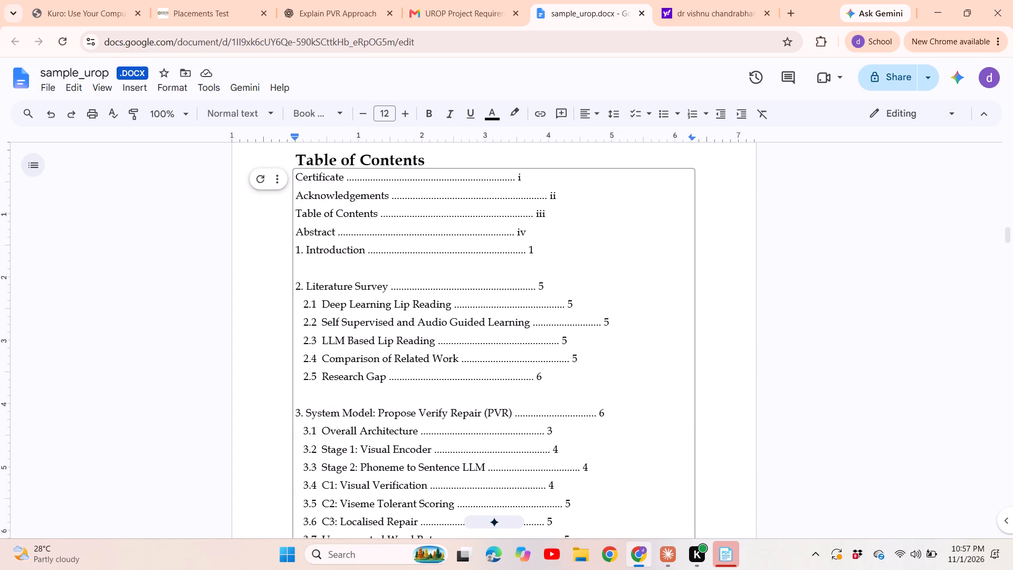
key(period)
key(period)
key(period)
key(period)
key(period)
key(period)
key(period)
key(period)
key(period)
key(period)
key(period)
key(period)
key(period)
key(period)
key(period)
key(period)
key(period)
key(period)
key(period)
key(period)
Lengthen the dot leader of the Acknowledgements contents entry so page number ii lines up with the Certificate entry's number.
click(547, 199)
key(period)
key(period)
key(period)
key(period)
key(period)
key(period)
key(period)
key(period)
key(period)
key(period)
key(period)
key(period)
key(period)
key(period)
key(period)
key(period)
key(period)
key(period)
key(period)
key(period)
text(.....)
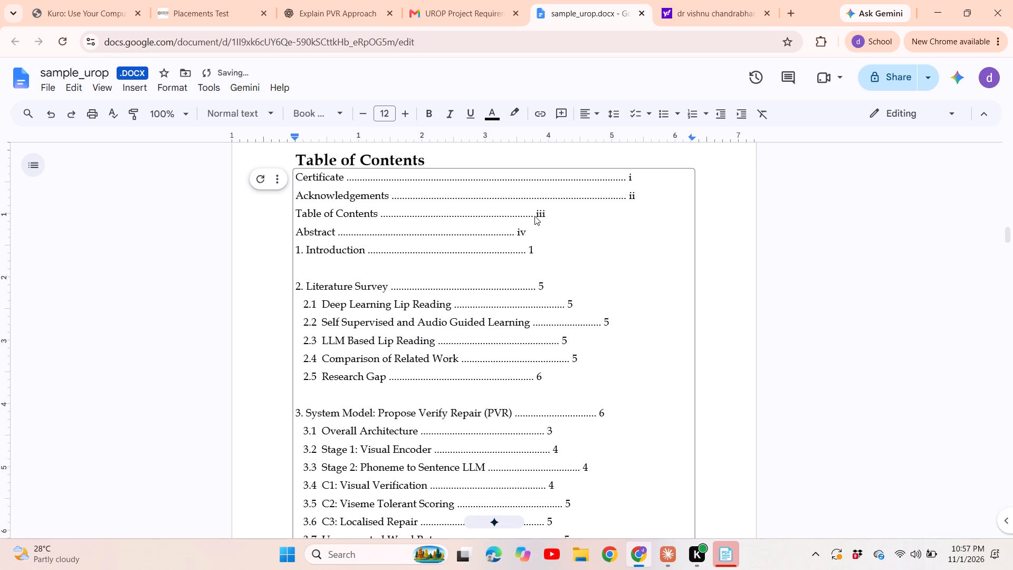
Lengthen the dot leader of the Table of Contents entry so page number iii lines up with the numbers above.
click(534, 216)
key(period)
key(period)
key(period)
key(period)
key(period)
key(period)
key(period)
key(period)
key(period)
key(period)
key(period)
key(period)
key(period)
key(period)
key(period)
key(period)
key(period)
key(period)
key(period)
key(period)
key(BackSpace)
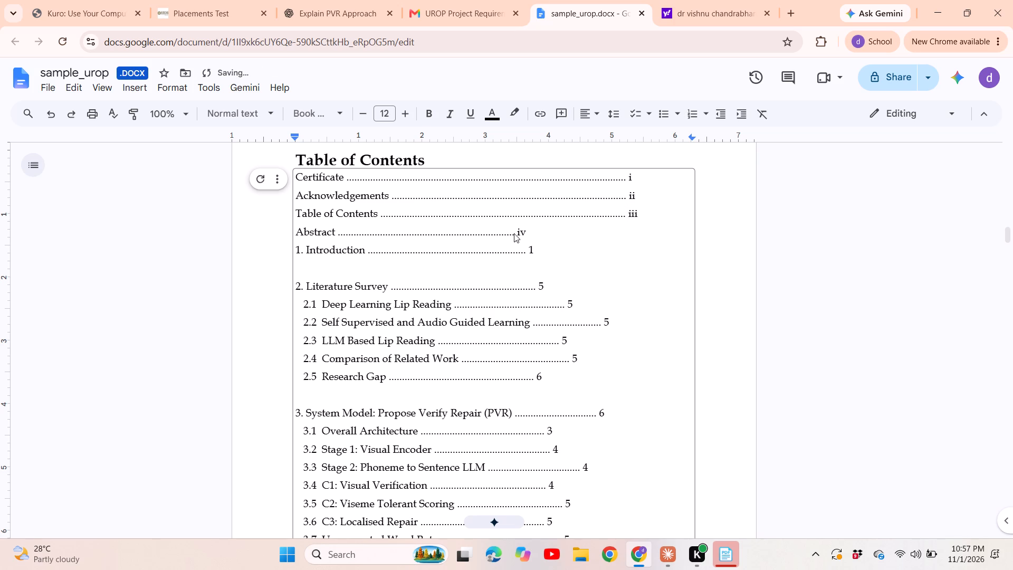
Lengthen the dot leader of the Abstract contents entry so page number iv lines up with the numbers above.
click(514, 233)
key(period)
key(period)
key(period)
key(period)
key(period)
key(period)
key(period)
key(period)
key(period)
key(period)
key(period)
key(period)
key(period)
key(period)
key(period)
key(period)
key(period)
key(period)
key(period)
key(period)
key(period)
key(period)
key(period)
key(period)
key(period)
text(.....)
key(BackSpace)
Set the page number of contents entry 1 Introduction to 4.
click(537, 250)
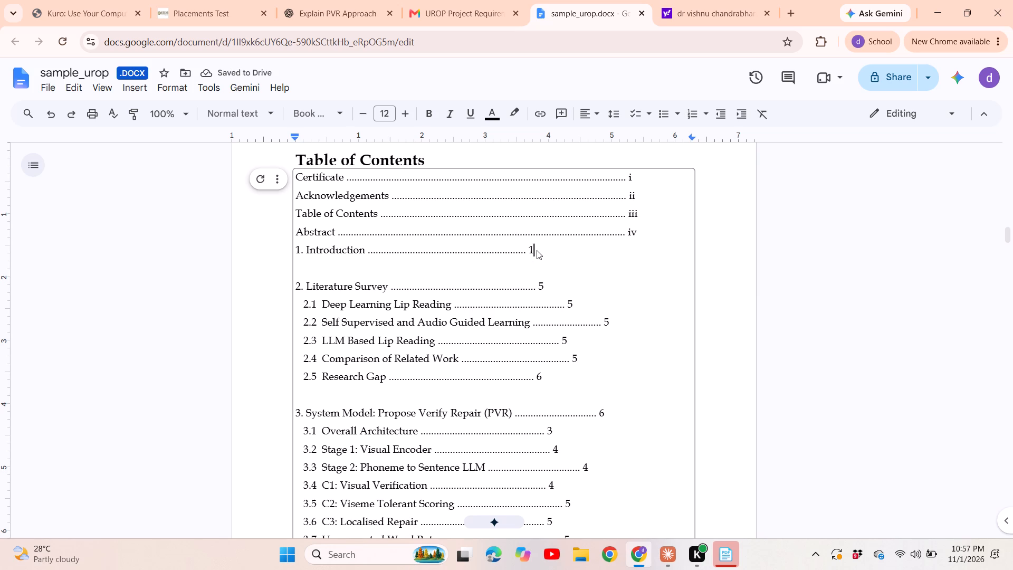
key(BackSpace)
key(4)
Lengthen the dot leader of the 1. Introduction contents entry so page number 4 lines up with the numbers above.
key(Left)
key(Left)
key(period)
key(period)
key(period)
key(period)
key(period)
key(period)
key(period)
key(period)
key(period)
key(period)
key(period)
key(period)
key(period)
key(period)
key(period)
key(period)
key(period)
key(period)
key(period)
key(period)
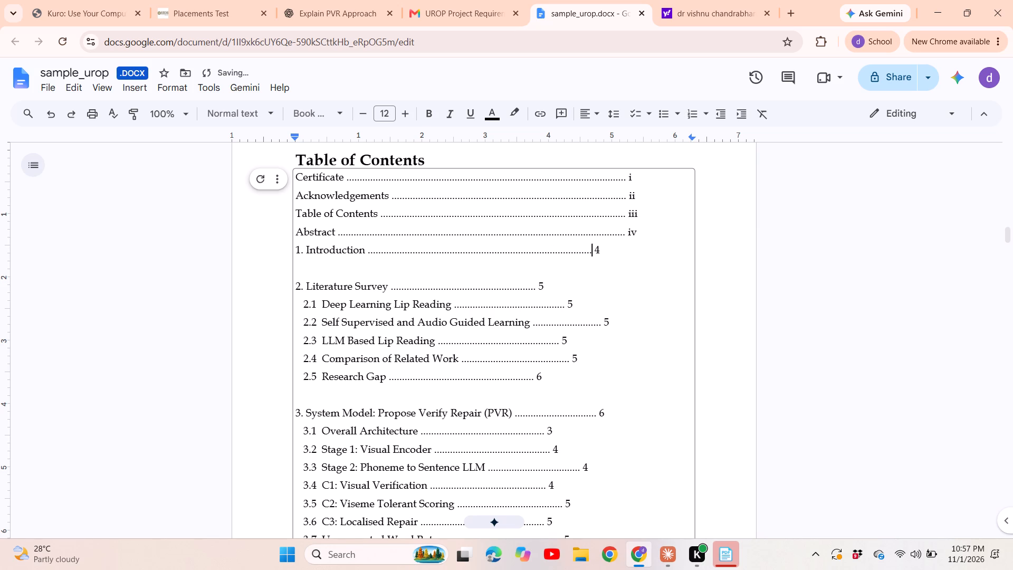
text(...)
Set the page numbers of contents entries 3.1 Overall Architecture and 3.2 Stage 1: Visual Encoder to 6.
click(556, 427)
key(BackSpace)
key(6)
click(561, 444)
key(BackSpace)
key(6)
Set the page numbers of contents entries 3.3 through 3.6, from Phoneme to Sentence LLM to Localised Repair, to 7.
click(590, 468)
key(BackSpace)
key(7)
key(Down)
key(Down)
key(Down)
scroll(590, 468, down, 1)
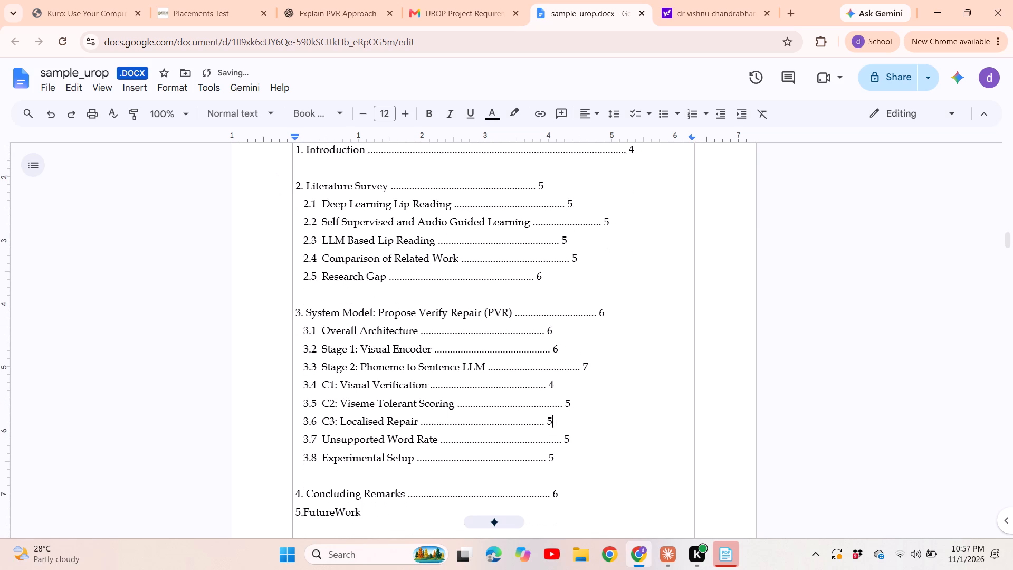
key(BackSpace)
key(7)
click(572, 400)
key(BackSpace)
key(7)
key(Up)
key(BackSpace)
key(7)
Set the page numbers of contents entries 3.7 Unsupported Word Rate and 3.8 Experimental Setup to 8.
key(Down)
key(Down)
key(Down)
key(Right)
key(Right)
key(Right)
key(Right)
key(Right)
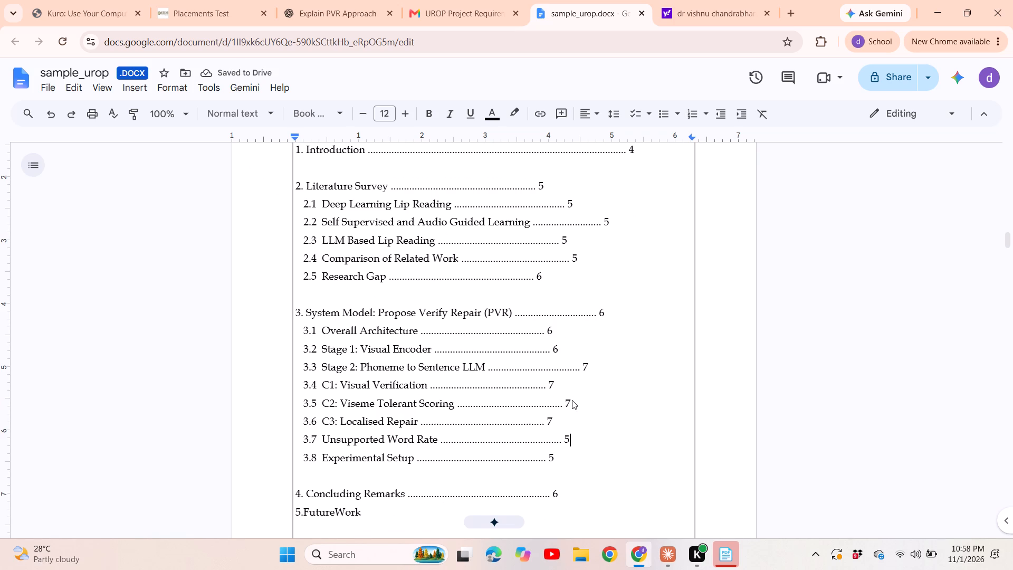
key(BackSpace)
key(8)
key(Down)
key(BackSpace)
key(8)
Set the page number of contents entry 4. Concluding Remarks to 8.
scroll(480, 392, down, 3)
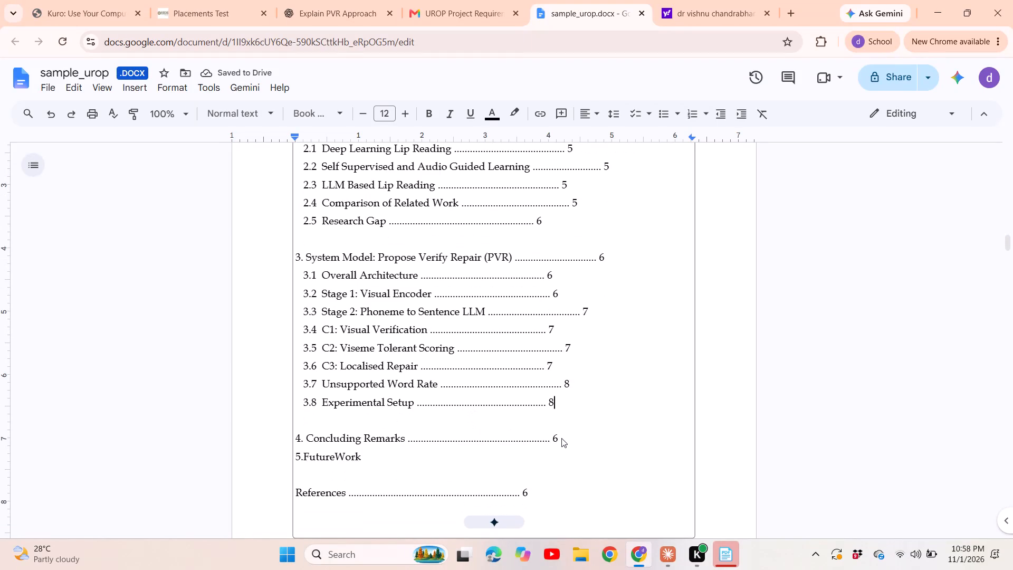
click(562, 438)
key(BackSpace)
key(8)
Add a dot leader and page number 9 to the FutureWork contents entry, roughly in line with the Concluding Remarks number.
click(365, 454)
key(period)
key(period)
key(period)
key(period)
key(period)
key(period)
key(period)
key(period)
key(period)
key(period)
key(period)
key(period)
key(period)
key(period)
key(period)
key(period)
key(period)
key(period)
key(period)
key(period)
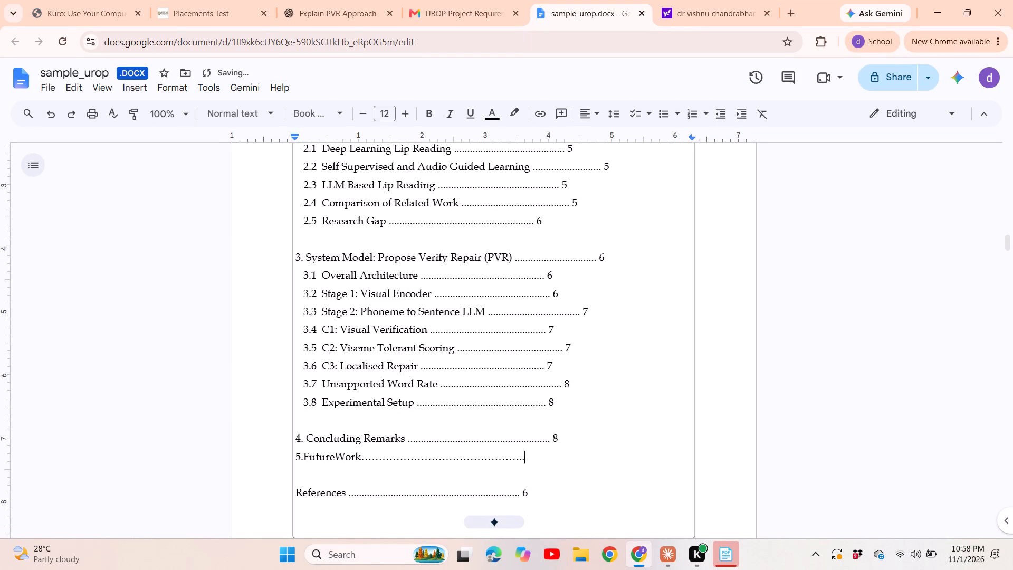
text(..9)
Extend the dot leader of the References contents entry to match the entries above and set its page number to 9.
click(526, 489)
key(BackSpace)
key(period)
key(period)
key(period)
key(period)
key(period)
key(period)
key(period)
key(BackSpace)
key(BackSpace)
key(BackSpace)
key(BackSpace)
key(BackSpace)
key(period)
key(period)
key(period)
key(period)
key(period)
key(period)
key(period)
key(period)
key(period)
key(period)
key(period)
key(period)
key(period)
key(period)
key(9)
Lengthen the dot leader of the 2. Literature Survey contents entry so page number 5 lines up with the Introduction entry's number.
scroll(587, 347, up, 2)
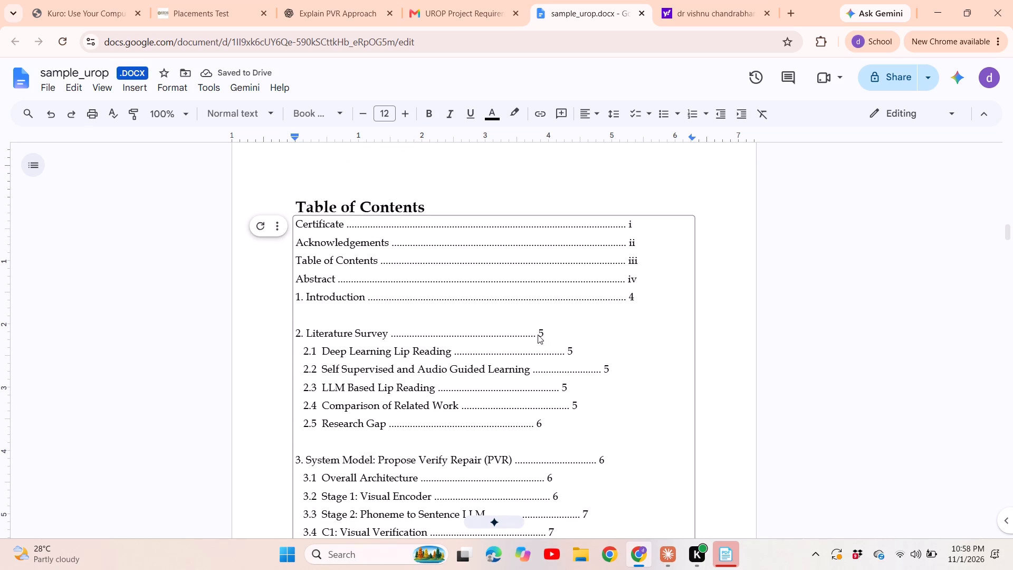
click(533, 335)
key(period)
key(period)
key(period)
key(period)
key(period)
key(period)
key(period)
key(period)
key(period)
key(period)
key(period)
key(period)
key(period)
key(period)
key(period)
key(period)
key(period)
key(period)
key(period)
key(period)
key(period)
key(BackSpace)
Lengthen the dot leader of contents entry 2.1 Deep Learning Lip Reading so its page number aligns with the Literature Survey number.
click(563, 354)
key(period)
key(period)
key(period)
key(period)
key(period)
key(period)
key(period)
key(period)
key(period)
key(period)
key(period)
key(period)
key(period)
key(period)
key(period)
key(period)
key(period)
key(period)
key(period)
key(period)
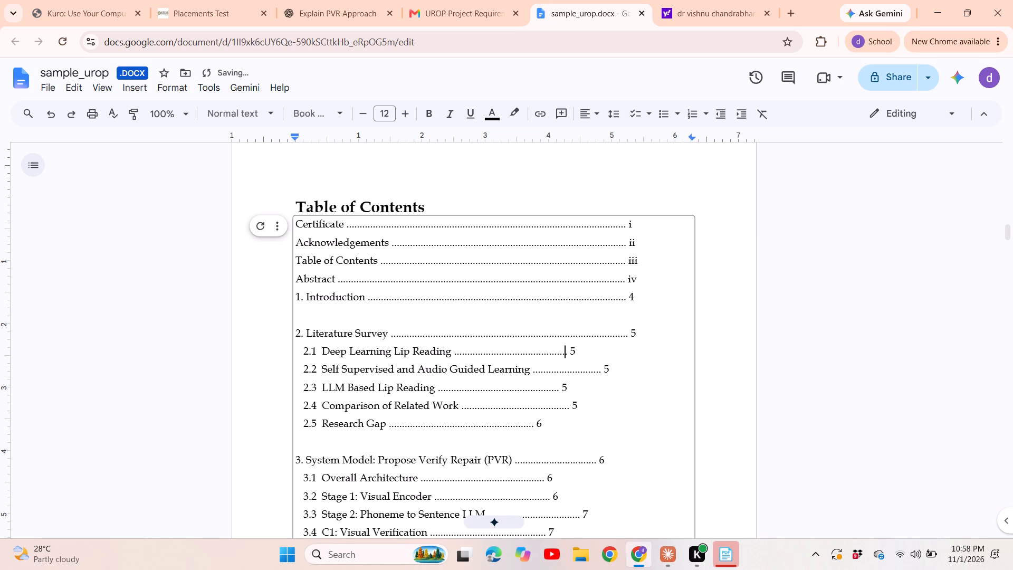
text(..)
Extend the dot leader of contents entry 2.2 Self Supervised and Audio Guided Learning to line its page number up with entry 2.1.
click(599, 373)
key(period)
key(period)
key(period)
key(period)
key(period)
key(period)
key(period)
key(period)
key(period)
key(period)
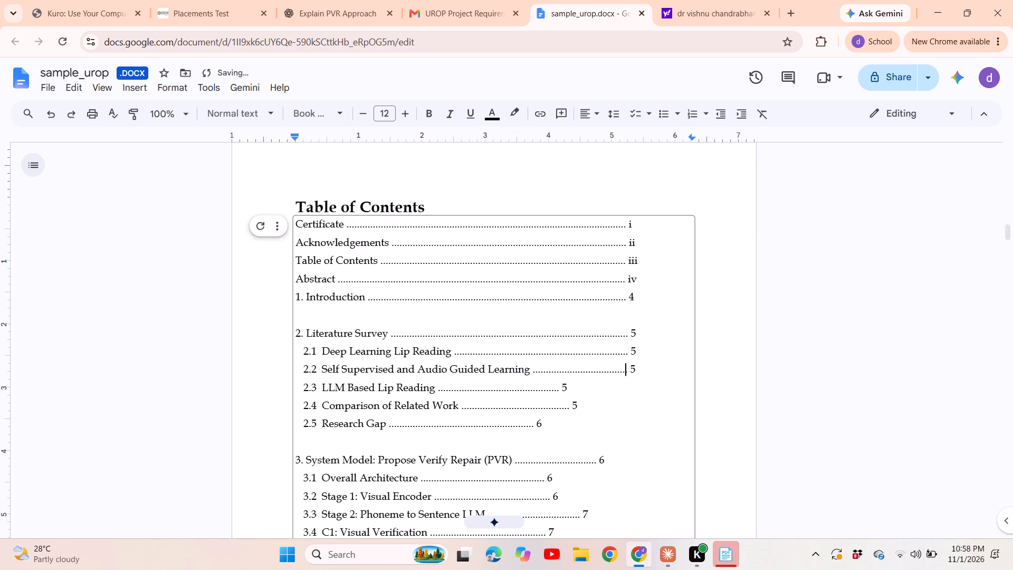
Extend the dot leader of contents entry 2.3 LLM Based Lip Reading so its page number lines up with the entries above.
click(558, 391)
key(period)
key(period)
key(period)
key(period)
key(period)
key(period)
key(period)
key(period)
key(period)
key(period)
key(period)
key(period)
key(period)
key(period)
key(period)
key(period)
key(period)
key(period)
key(period)
key(period)
text(..)
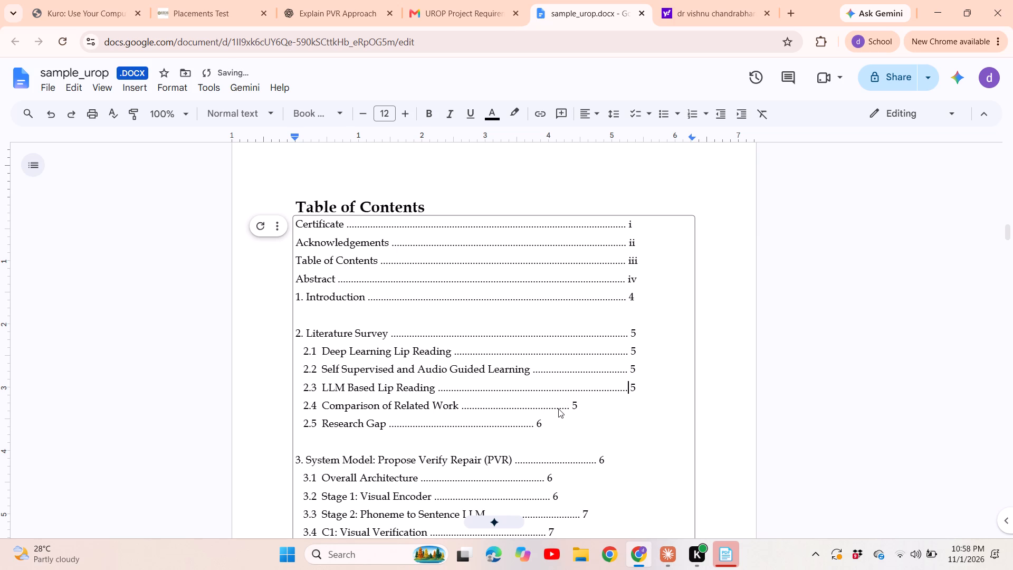
Adjust the dot leader of contents entry 2.4 Comparison of Related Work so its page number aligns with entry 2.3.
click(565, 407)
key(period)
key(period)
key(period)
key(period)
key(period)
key(period)
key(period)
key(period)
key(period)
key(period)
key(period)
key(period)
key(period)
key(period)
key(period)
key(period)
key(period)
key(period)
key(period)
key(period)
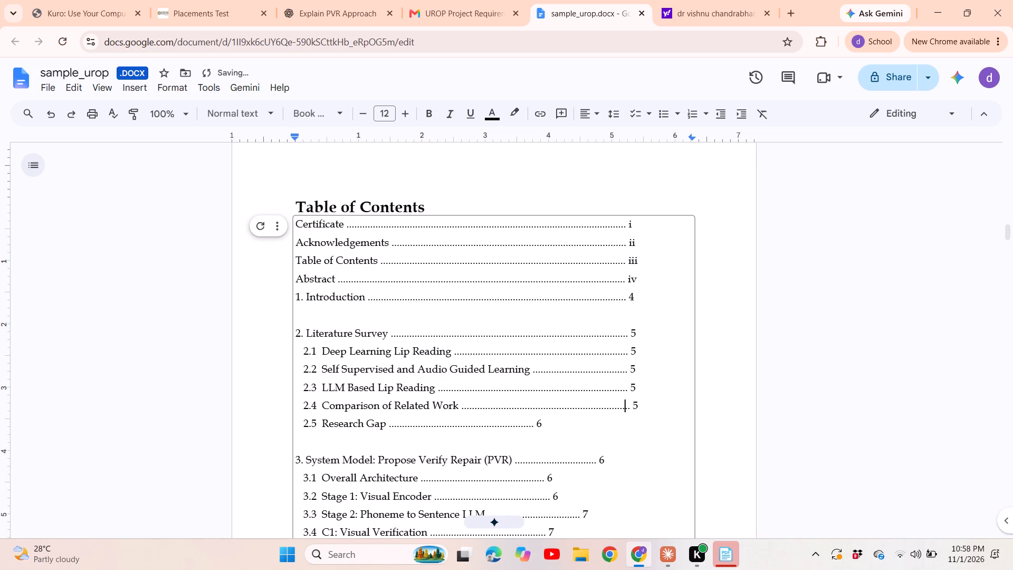
key(BackSpace)
Lengthen the dot leader of contents entry 2.5 Research Gap so its page number lines up with the entries above.
click(532, 429)
key(period)
key(period)
key(period)
key(period)
key(period)
key(period)
key(period)
key(period)
key(period)
key(period)
key(period)
key(period)
key(period)
key(period)
key(period)
key(period)
key(period)
key(period)
key(period)
key(period)
text(..)
Extend the dot leader of contents entry 3. System Model: Propose Verify Repair (PVR) to align its page number with the Research Gap number.
click(595, 462)
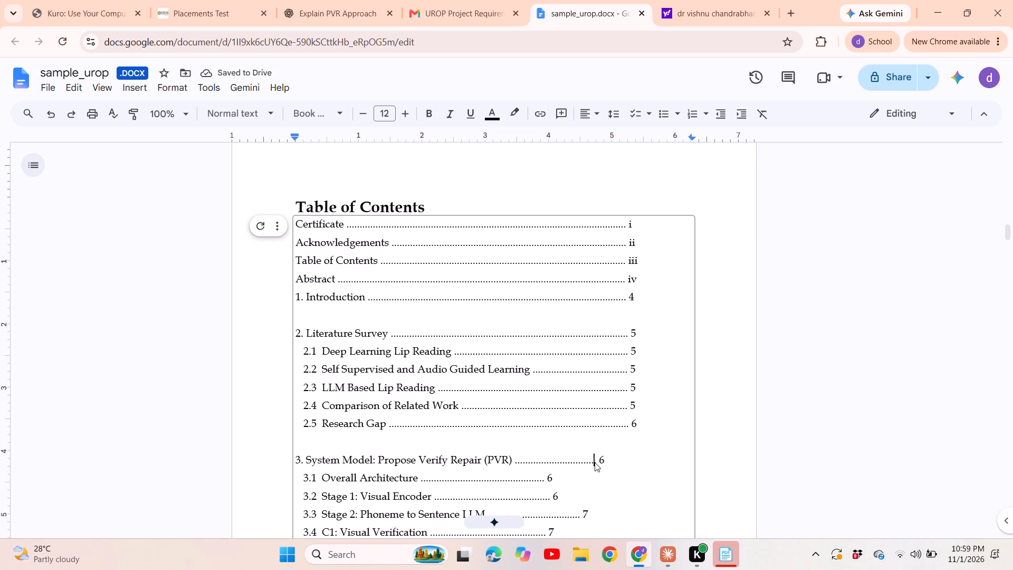
key(period)
key(period)
key(period)
key(period)
key(period)
key(period)
key(period)
key(period)
key(period)
key(period)
key(period)
key(period)
Lengthen the dot leader of contents entry 3.1 Overall Architecture so its page number lines up with the System Model entry.
click(544, 478)
key(period)
key(period)
key(period)
key(period)
key(period)
key(period)
key(period)
key(period)
key(period)
key(period)
key(period)
key(period)
key(period)
key(period)
key(period)
key(period)
key(period)
key(period)
key(period)
key(period)
text(....)
Extend the dot leader of contents entry 3.2 Stage 1: Visual Encoder so its page number aligns with entry 3.1.
click(543, 497)
key(period)
key(period)
key(period)
key(period)
key(period)
key(period)
key(period)
key(period)
key(period)
key(period)
key(period)
key(period)
key(period)
key(period)
key(period)
key(period)
key(period)
key(period)
key(period)
key(period)
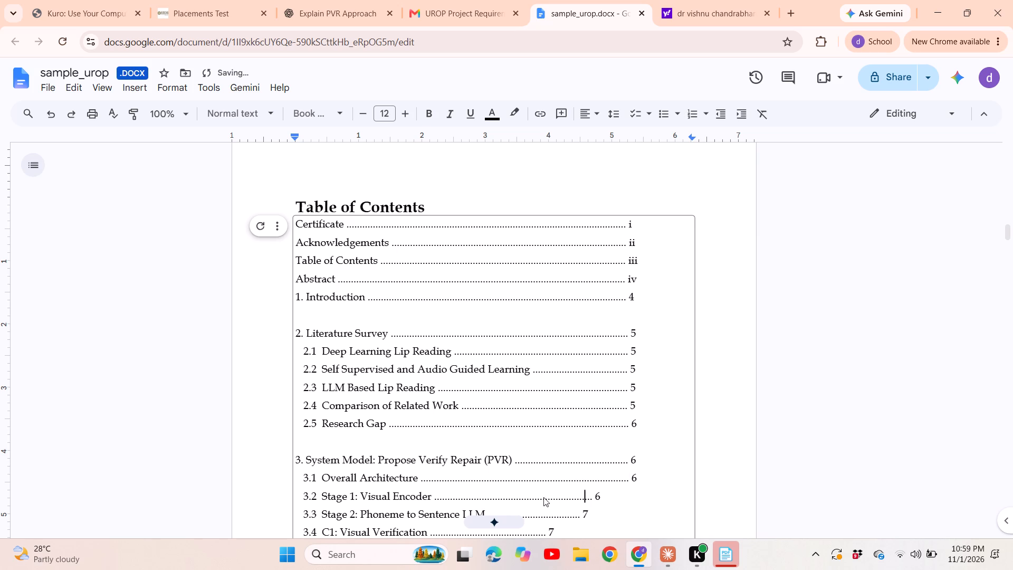
text(...)
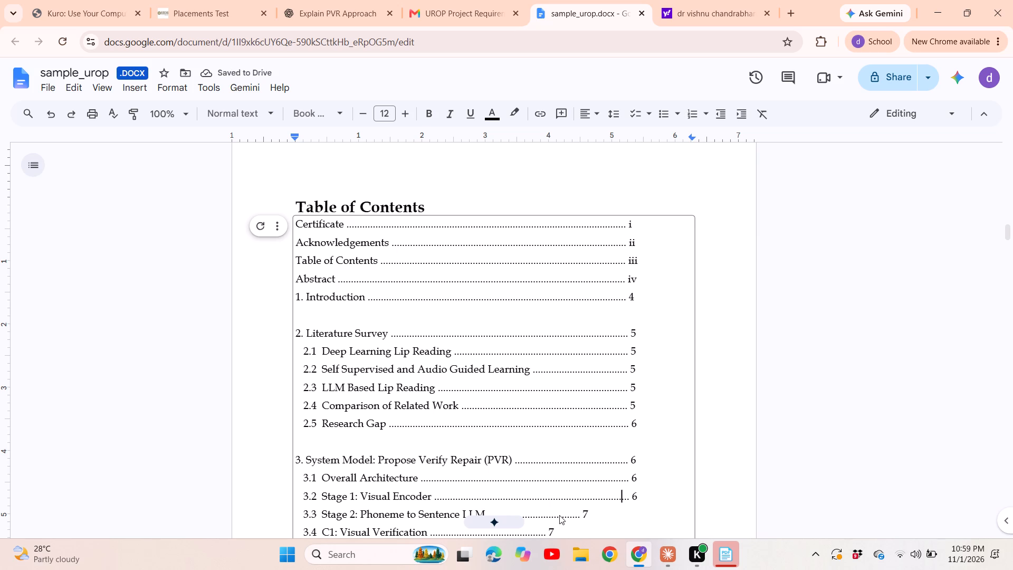
Lengthen the dot leader of contents entry 3.3 Stage 2: Phoneme to Sentence LLM so its page number lines up with entry 3.2.
click(559, 515)
key(period)
key(period)
key(period)
key(period)
key(period)
key(period)
key(period)
key(period)
key(period)
key(period)
key(period)
key(period)
key(period)
key(period)
key(period)
text(....)
Extend the dot leader of contents entry 3.4 C1: Visual Verification so its page number aligns with entry 3.3.
scroll(566, 478, down, 2)
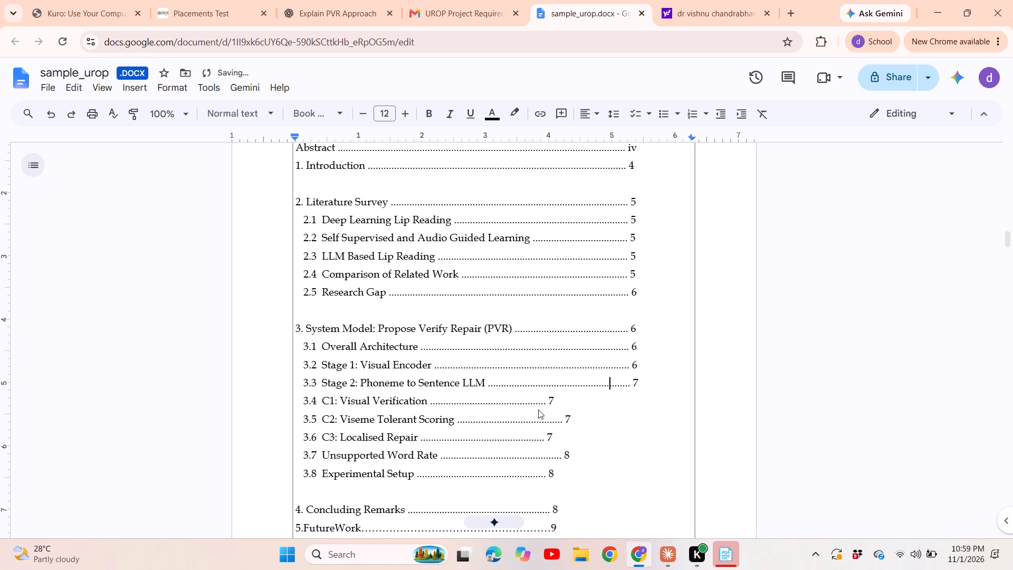
click(537, 404)
key(period)
key(period)
key(period)
key(period)
key(period)
key(period)
key(period)
key(period)
key(period)
key(period)
key(period)
key(period)
key(period)
key(period)
key(period)
key(period)
key(period)
key(period)
key(period)
key(period)
key(period)
Lengthen the dot leader of contents entry 3.5 C2: Viseme Tolerant Scoring so its page number lines up with entry 3.4.
click(543, 420)
key(period)
key(period)
key(period)
key(period)
key(period)
key(period)
key(period)
key(period)
key(period)
key(period)
key(period)
key(period)
key(period)
key(period)
key(period)
key(period)
key(period)
key(period)
key(period)
key(period)
key(period)
Extend the dot leader of contents entry 3.6 C3: Localised Repair so its page number aligns with entry 3.5.
click(544, 438)
click(544, 438)
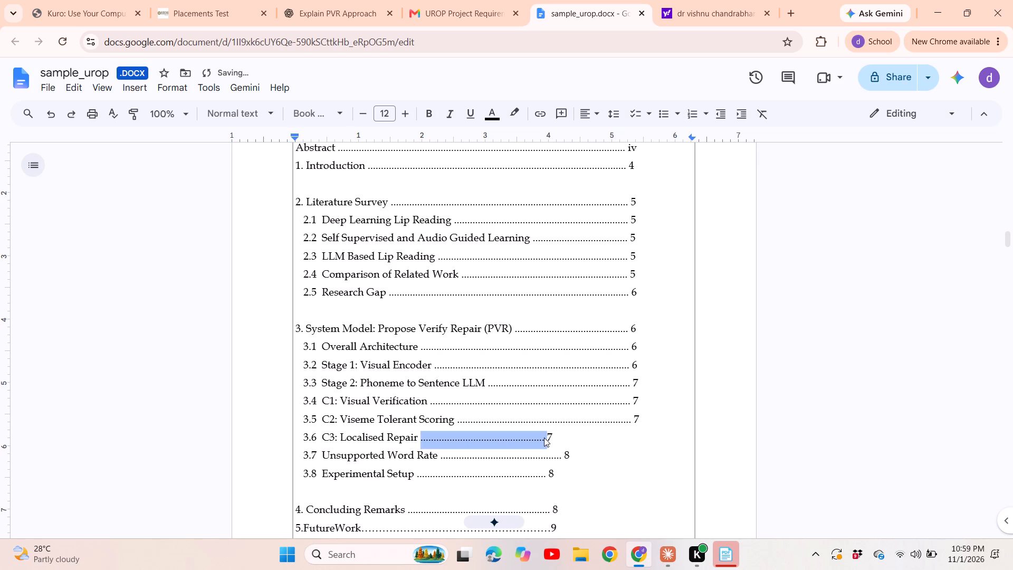
click(544, 438)
key(period)
key(period)
key(period)
key(period)
key(period)
key(period)
key(period)
key(period)
key(period)
key(period)
key(period)
key(period)
key(period)
key(period)
key(period)
key(period)
key(period)
key(period)
key(period)
key(period)
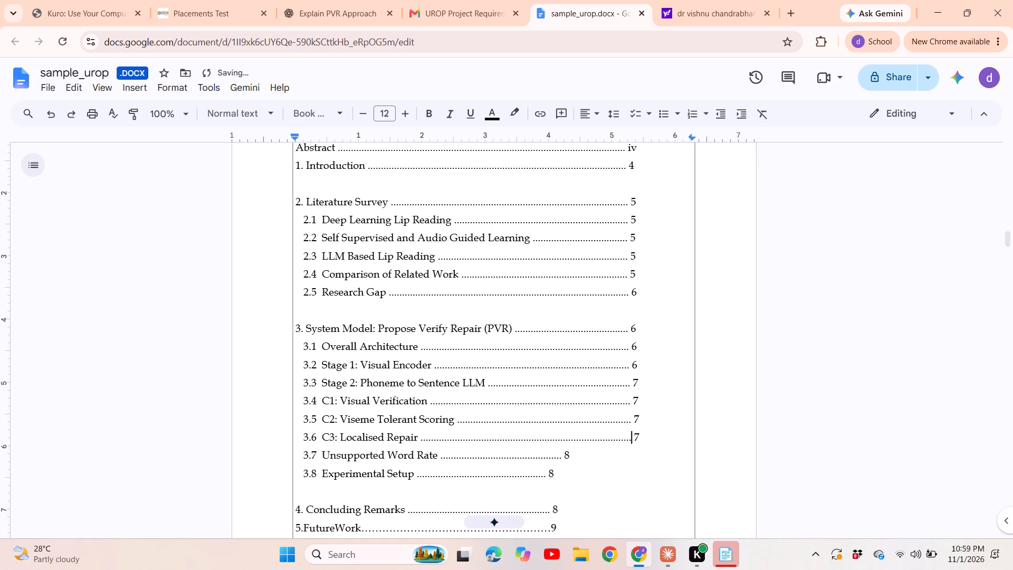
Lengthen the dot leader of contents entry 3.7 Unsupported Word Rate so its page number lines up with entry 3.6.
click(529, 460)
key(period)
key(period)
key(period)
key(period)
key(period)
key(period)
key(period)
key(period)
key(period)
key(period)
key(period)
key(period)
key(period)
key(period)
key(period)
key(period)
key(period)
key(period)
key(period)
key(period)
text(.......)
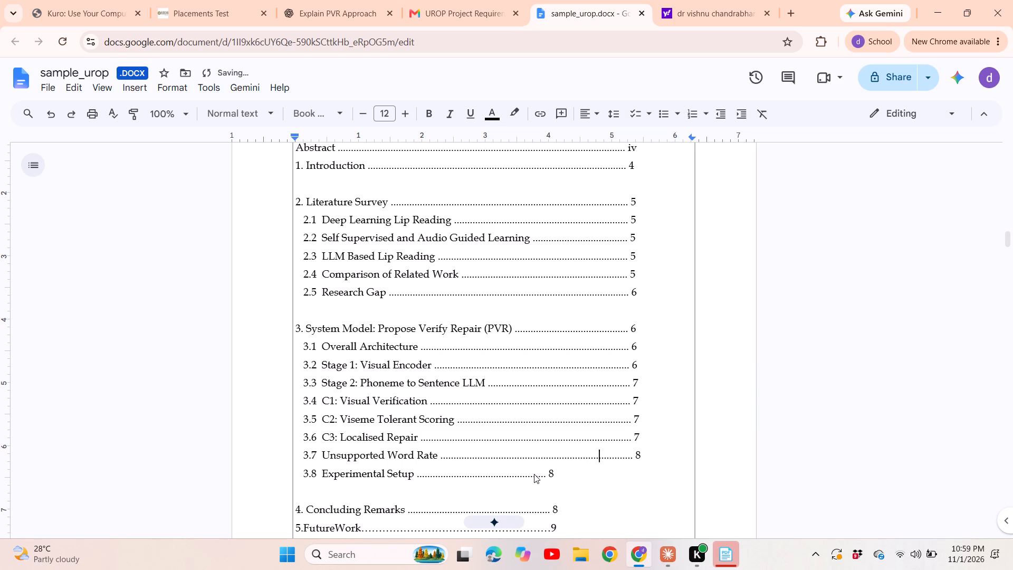
Extend the dot leader of contents entry 3.8 Experimental Setup so its page number aligns with entry 3.7.
click(537, 478)
key(period)
key(period)
key(period)
key(period)
key(period)
key(period)
key(period)
key(period)
key(period)
key(period)
key(period)
key(period)
key(period)
key(period)
key(period)
key(period)
key(period)
key(period)
key(period)
key(period)
text(..)
Lengthen the dot leader of contents entry 4. Concluding Remarks so its page number lines up with entry 3.8.
scroll(498, 460, down, 1)
click(546, 373)
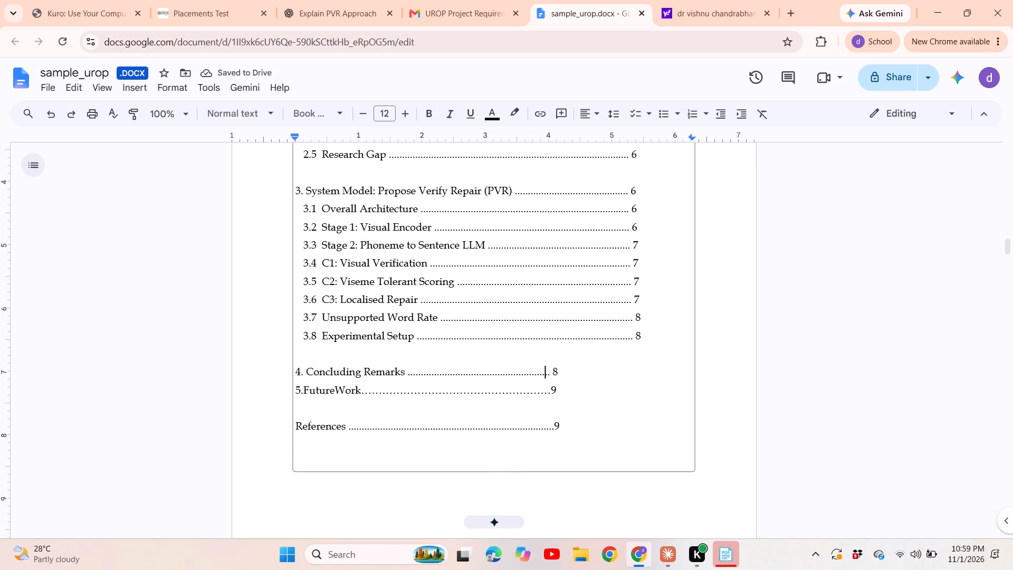
key(period)
key(period)
key(period)
key(period)
key(period)
key(period)
key(period)
key(period)
key(period)
key(period)
key(period)
key(period)
key(period)
key(period)
key(period)
key(period)
key(period)
key(period)
key(period)
key(period)
text(............)
key(period)
key(BackSpace)
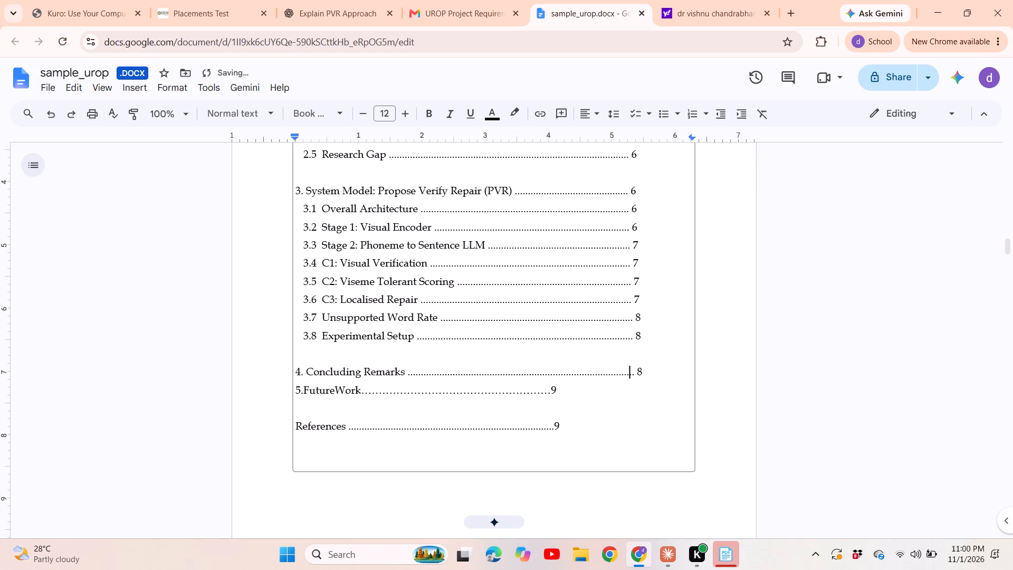
Extend the dot leader of contents entry 5. FutureWork so its page number lines up with entry 4. Concluding Remarks.
click(536, 391)
key(period)
key(period)
key(period)
key(period)
key(period)
key(period)
key(period)
key(period)
key(period)
key(period)
key(period)
key(period)
key(period)
key(period)
key(period)
key(period)
key(period)
key(period)
key(period)
key(period)
text(.....)
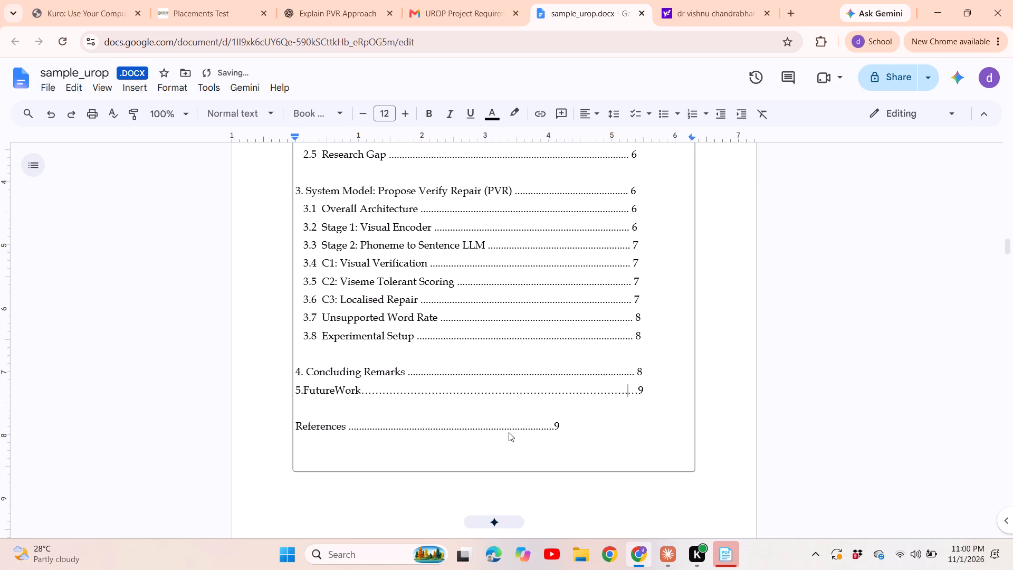
Lengthen the dot leader of the References contents entry so its page number aligns with the FutureWork entry.
click(509, 427)
key(period)
key(period)
key(period)
key(period)
key(period)
key(period)
key(period)
key(period)
key(period)
key(period)
key(period)
key(period)
key(period)
key(period)
key(period)
key(period)
key(period)
key(period)
key(period)
key(period)
text(...)
key(period)
key(BackSpace)
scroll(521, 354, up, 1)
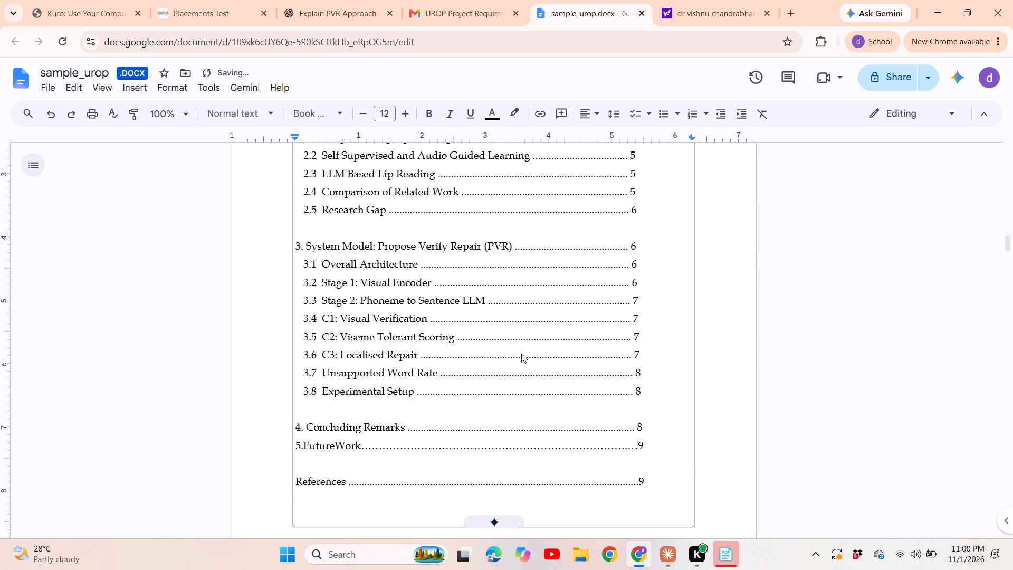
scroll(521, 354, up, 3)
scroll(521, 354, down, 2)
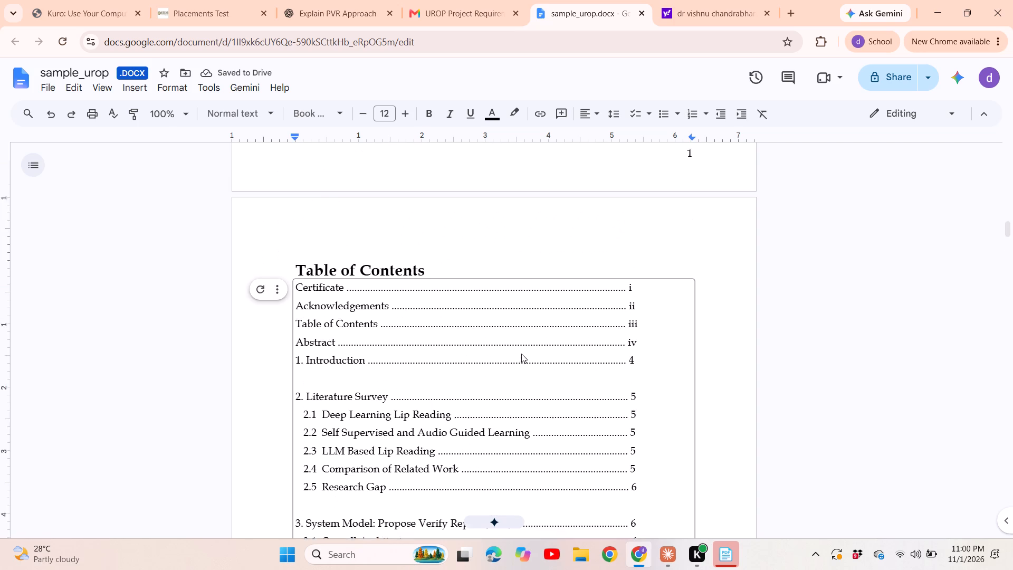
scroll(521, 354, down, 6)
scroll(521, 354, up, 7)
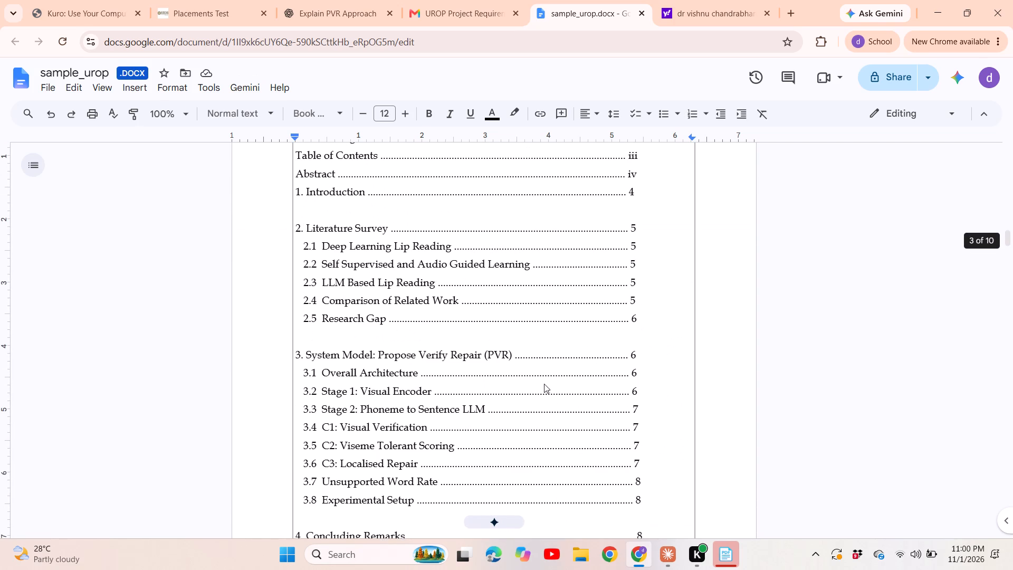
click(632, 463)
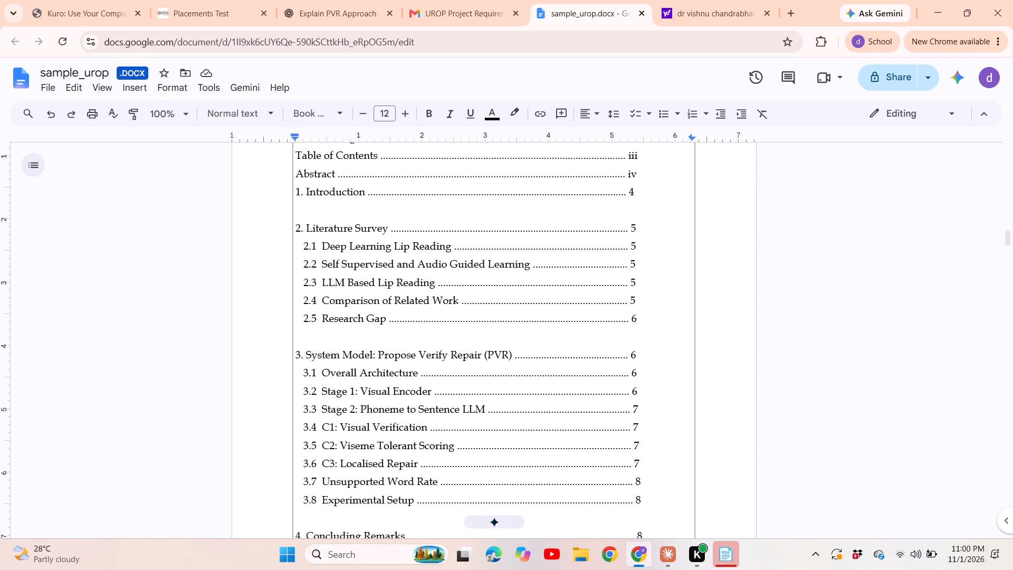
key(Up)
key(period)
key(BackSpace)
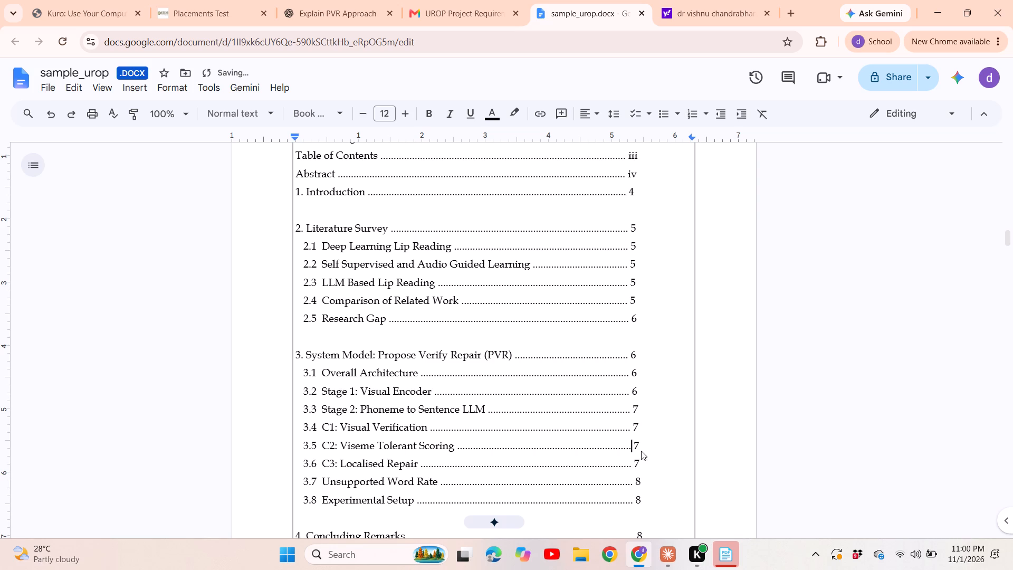
Add one dot to the leader of each of contents entries 3.4, 3.2 and 3.1 to shift their page numbers outward.
click(629, 429)
key(period)
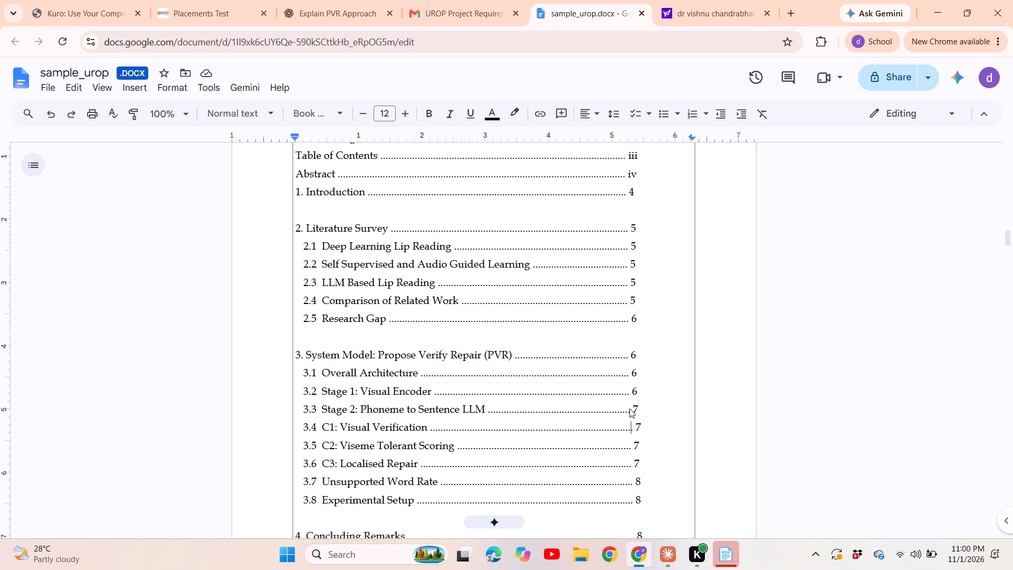
click(631, 391)
key(period)
click(628, 373)
key(period)
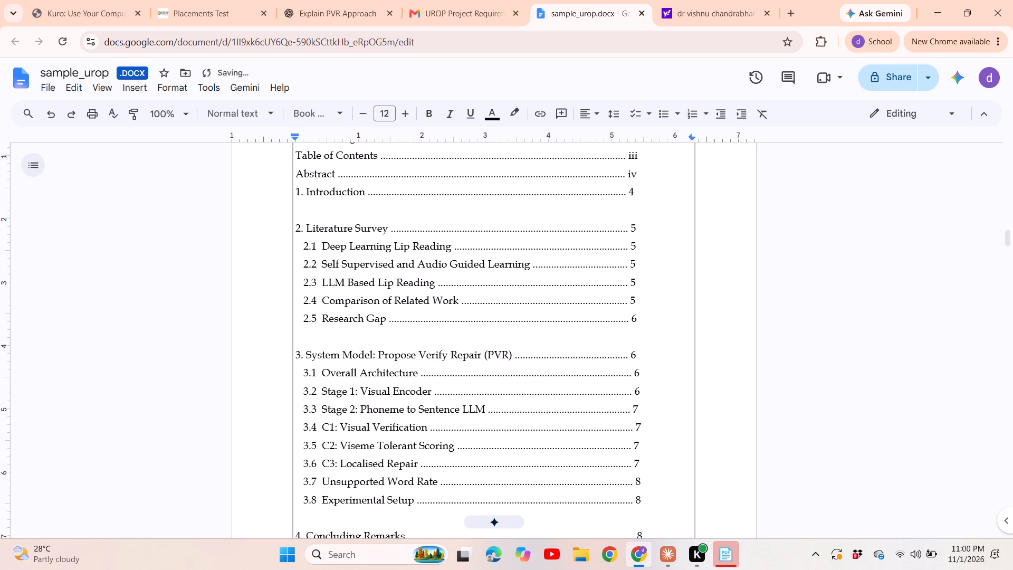
Replace the space before the page number of contents entry 3. System Model with two leader dots.
click(630, 355)
key(period)
key(BackSpace)
key(BackSpace)
key(period)
key(period)
Add one dot to the leader of contents entry 3.3 and replace the space before entry 3.5's page number with two dots.
scroll(630, 290, up, 2)
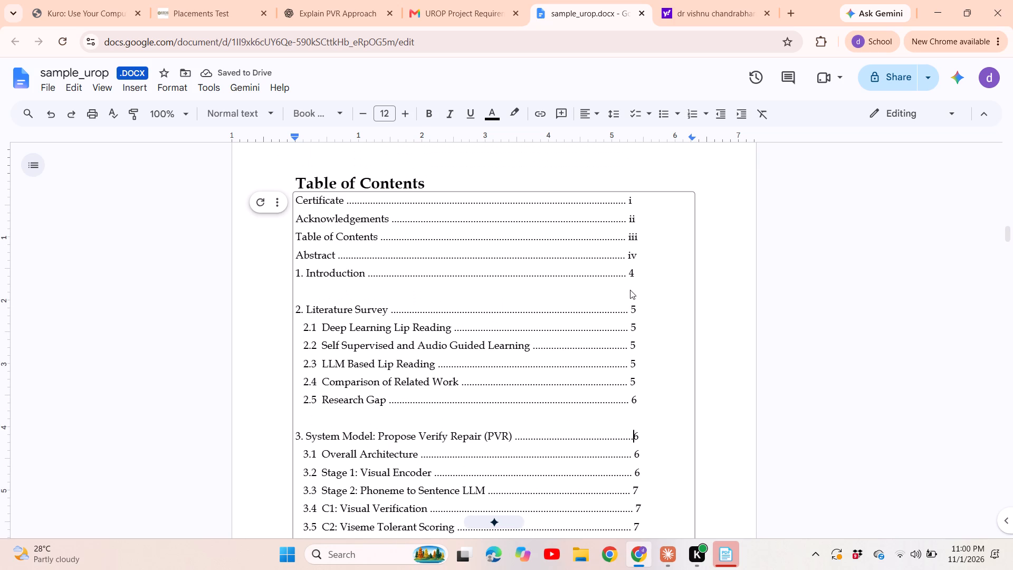
click(632, 491)
key(period)
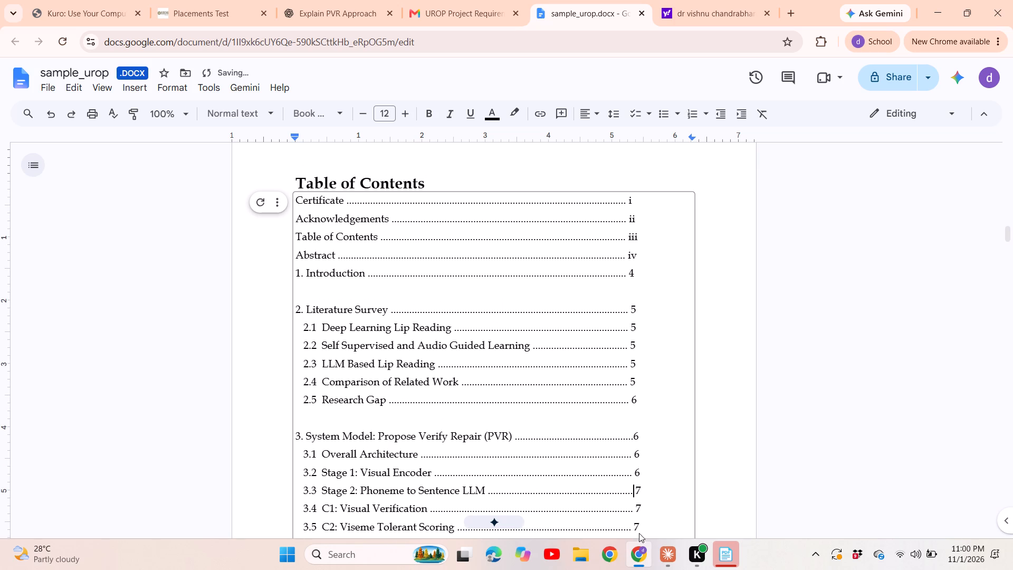
click(633, 529)
key(period)
key(BackSpace)
key(BackSpace)
text(..)
Add one dot to the leader of each of contents entries 3.6, 3.7 and 3.8 to align their page numbers.
scroll(633, 529, down, 1)
click(631, 482)
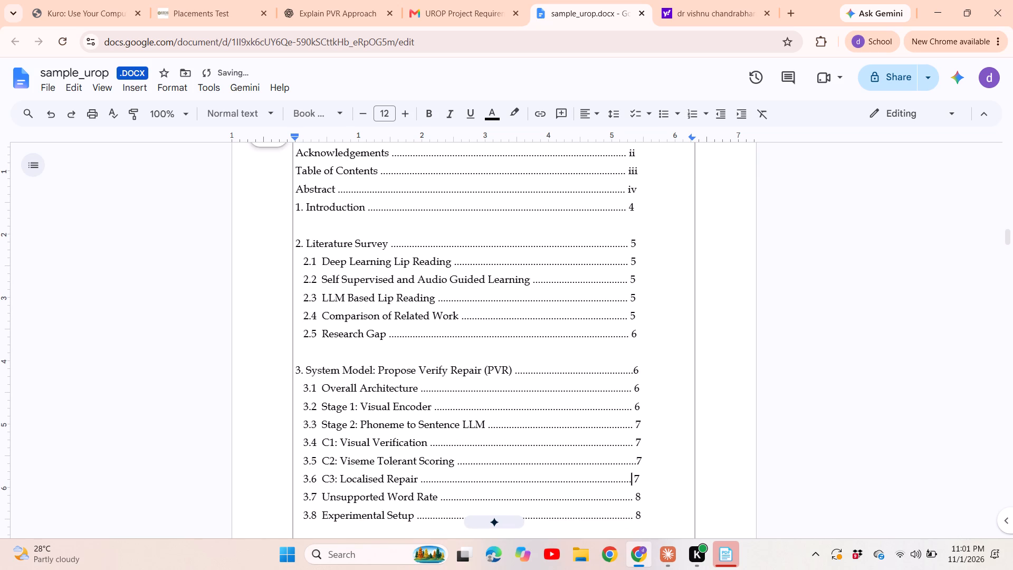
key(period)
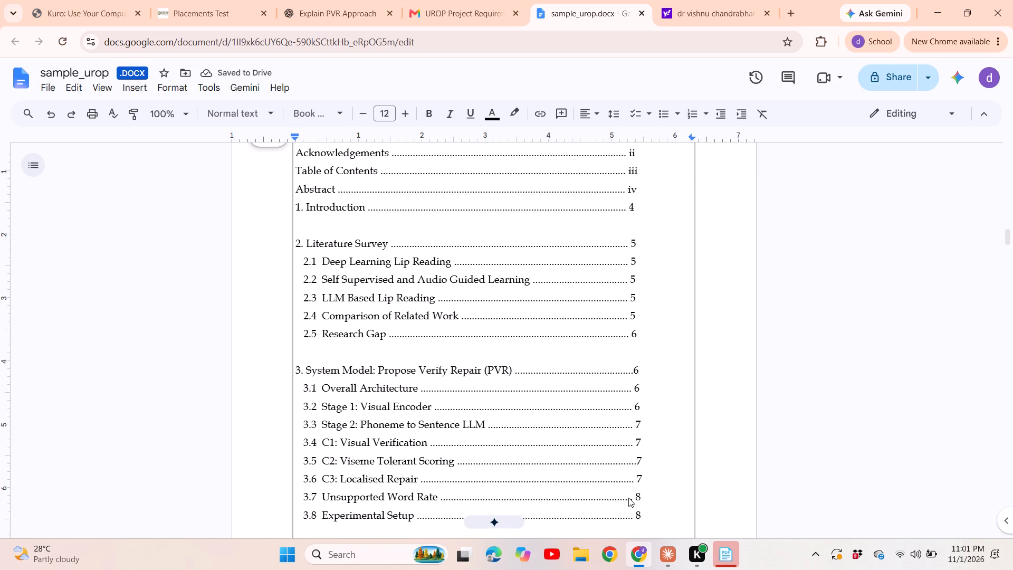
click(628, 498)
key(period)
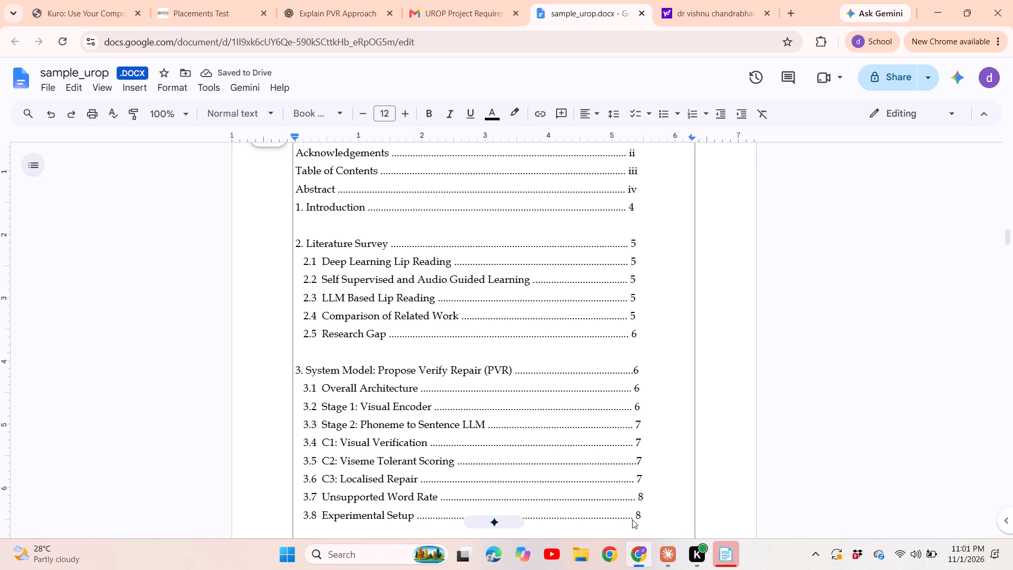
click(630, 517)
key(period)
Replace the space before the page number of contents entry 4. Concluding Remarks with one leader dot.
scroll(630, 517, down, 1)
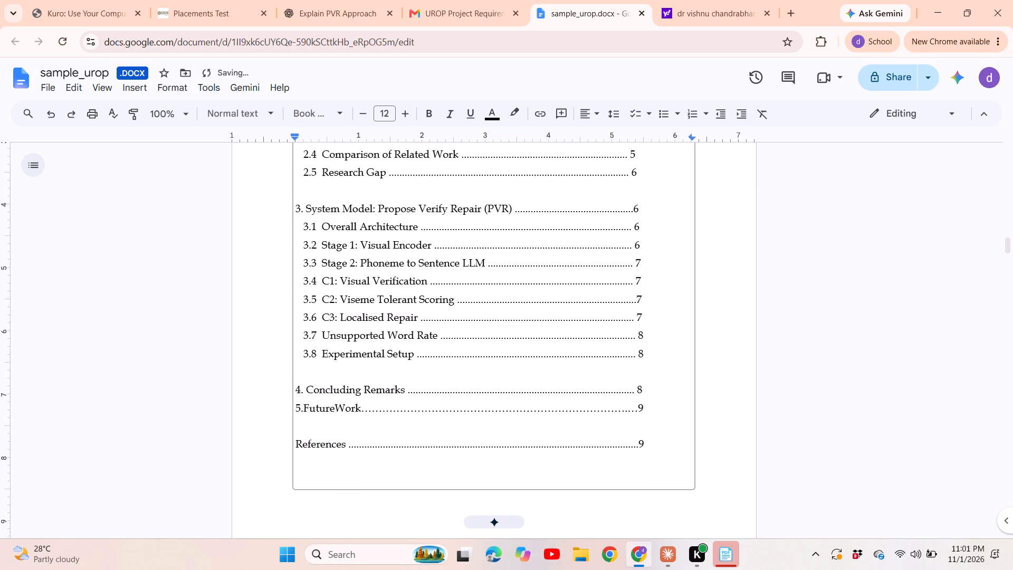
scroll(630, 517, down, 1)
click(636, 390)
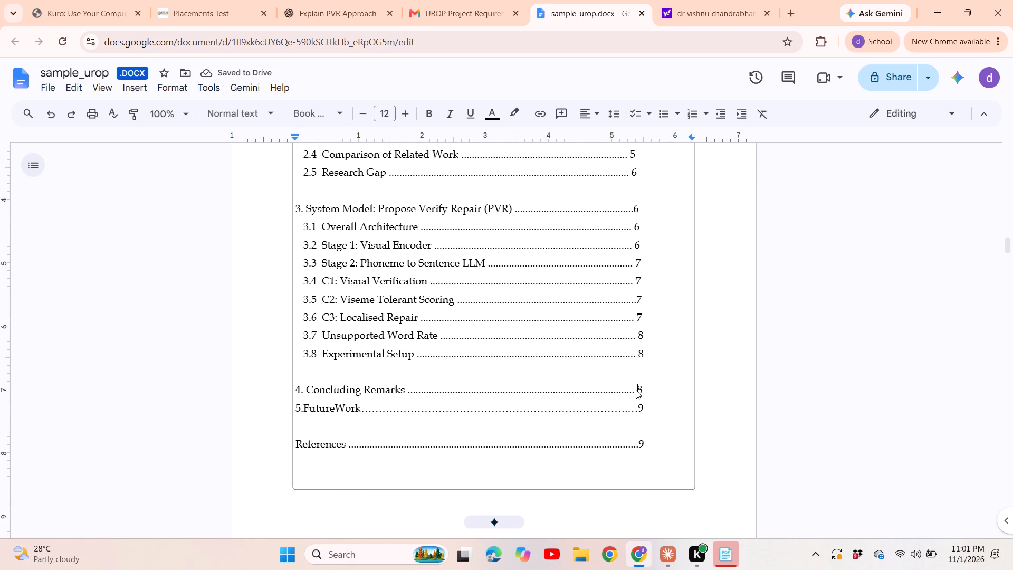
key(period)
key(BackSpace)
key(BackSpace)
key(period)
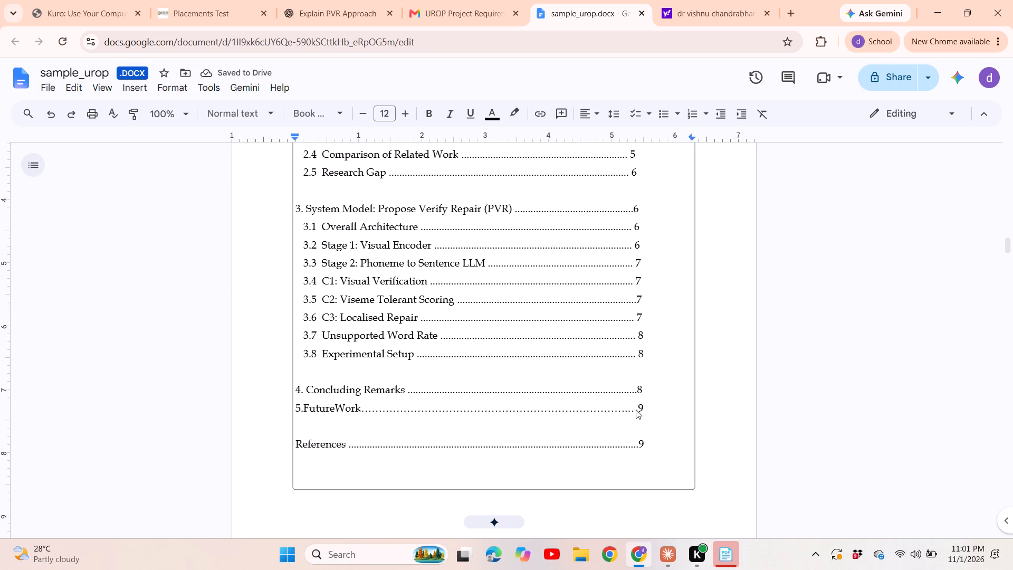
Review the report pages after the contents, from the abstract through Table 1 to the section 3 equations.
scroll(630, 448, down, 9)
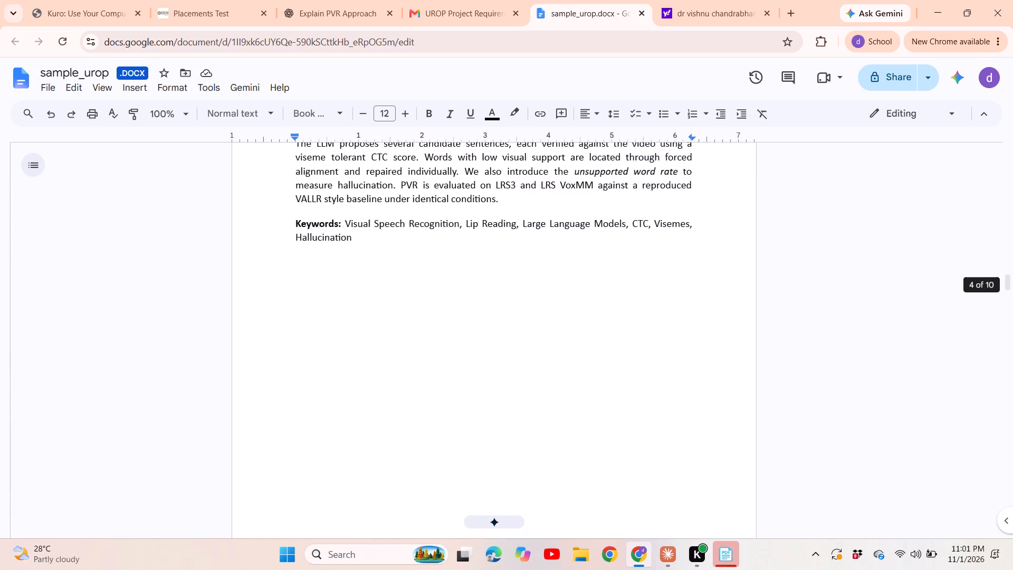
scroll(630, 448, down, 10)
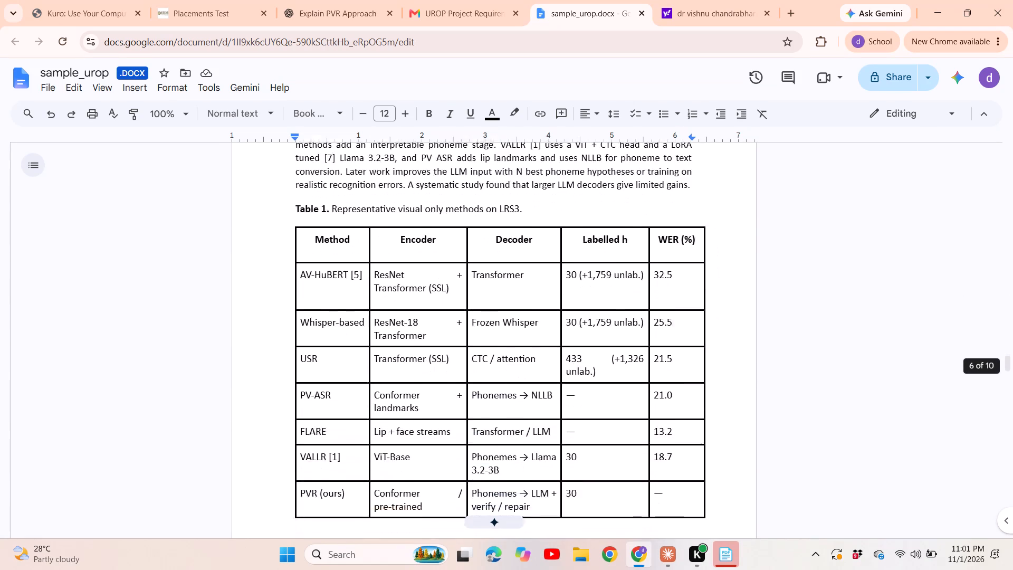
scroll(630, 448, down, 12)
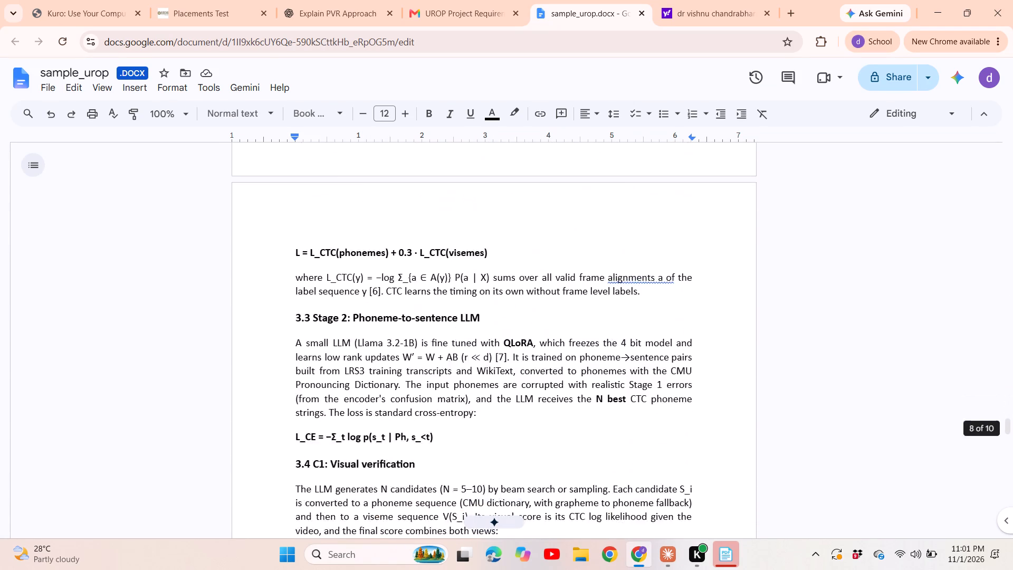
Review the rest of the report from section 3.3 through the 3.8 experimental setup table to the end of the concluding remarks.
scroll(630, 448, down, 9)
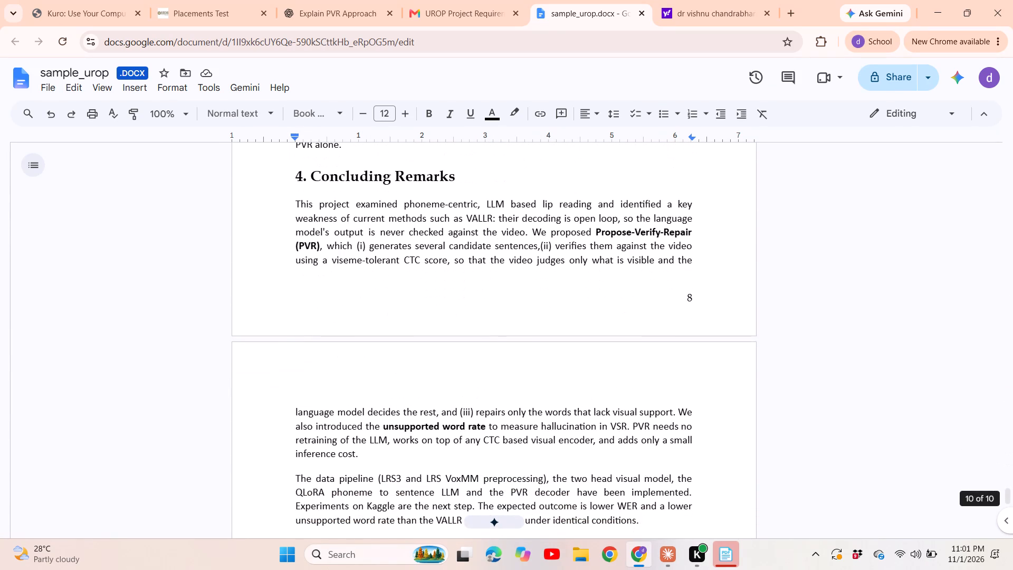
scroll(654, 418, down, 11)
scroll(654, 418, up, 11)
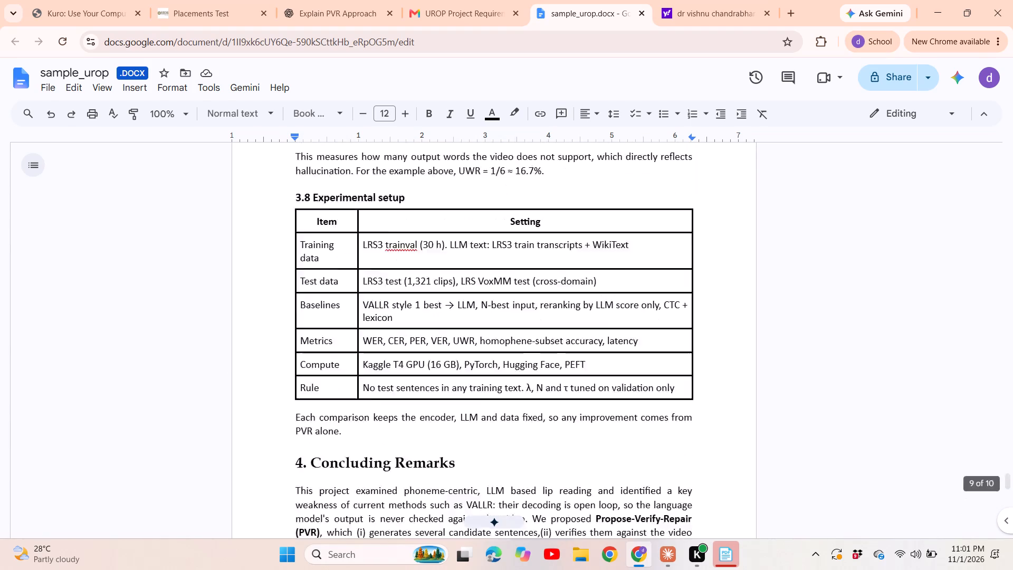
scroll(654, 418, up, 17)
scroll(654, 418, up, 9)
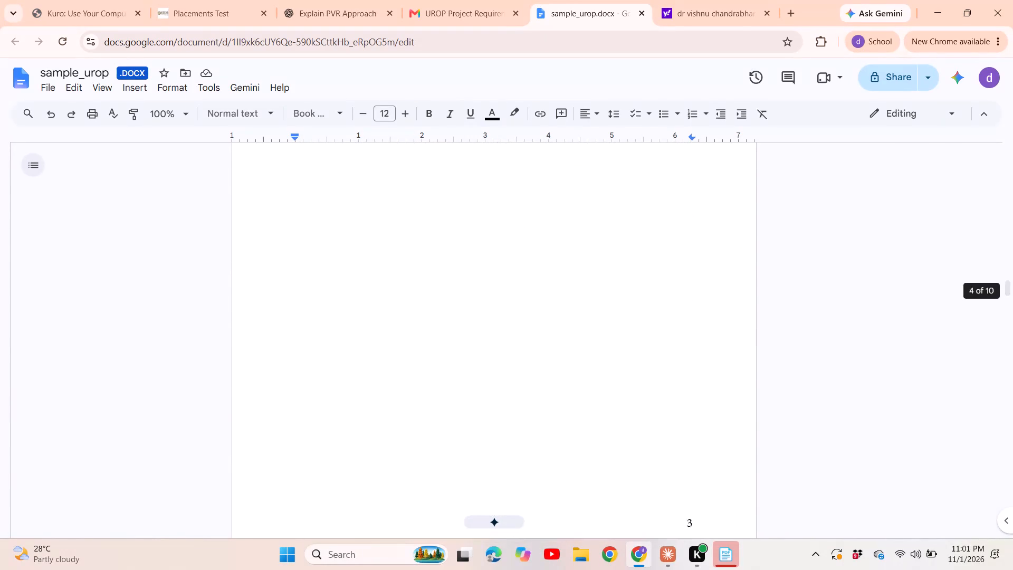
scroll(654, 418, up, 6)
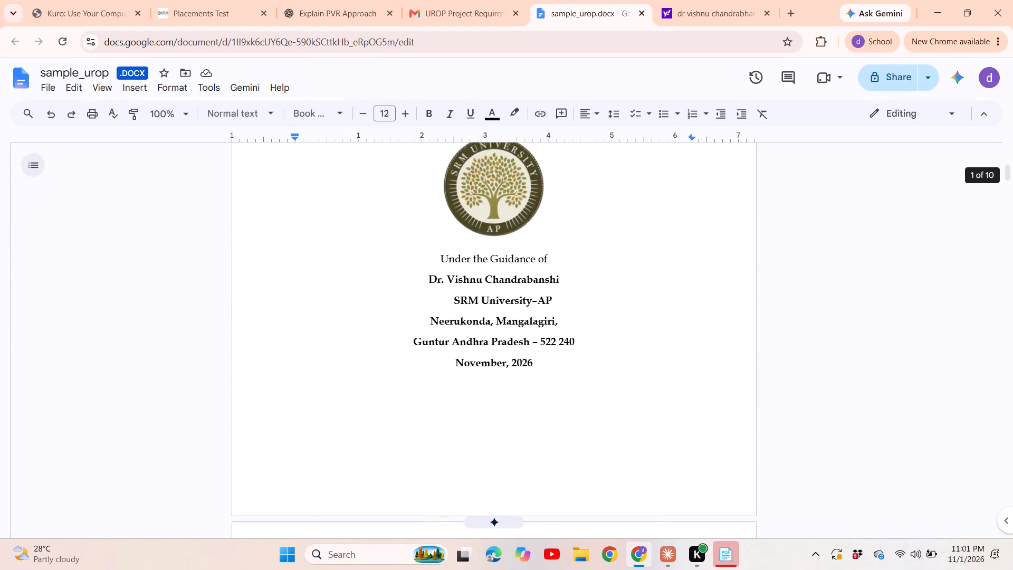
scroll(654, 418, up, 3)
scroll(654, 418, down, 5)
scroll(654, 418, up, 5)
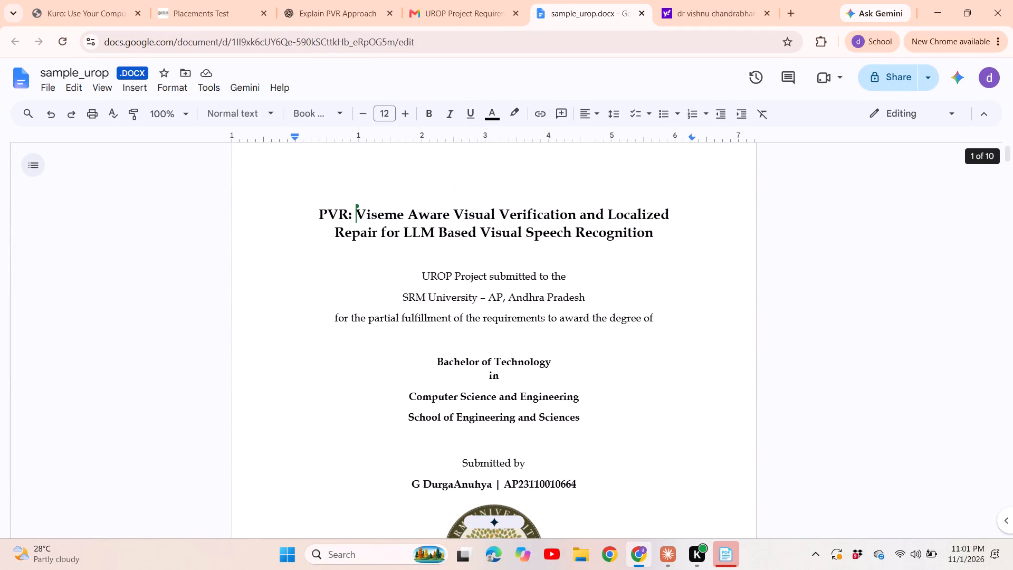
scroll(654, 418, down, 4)
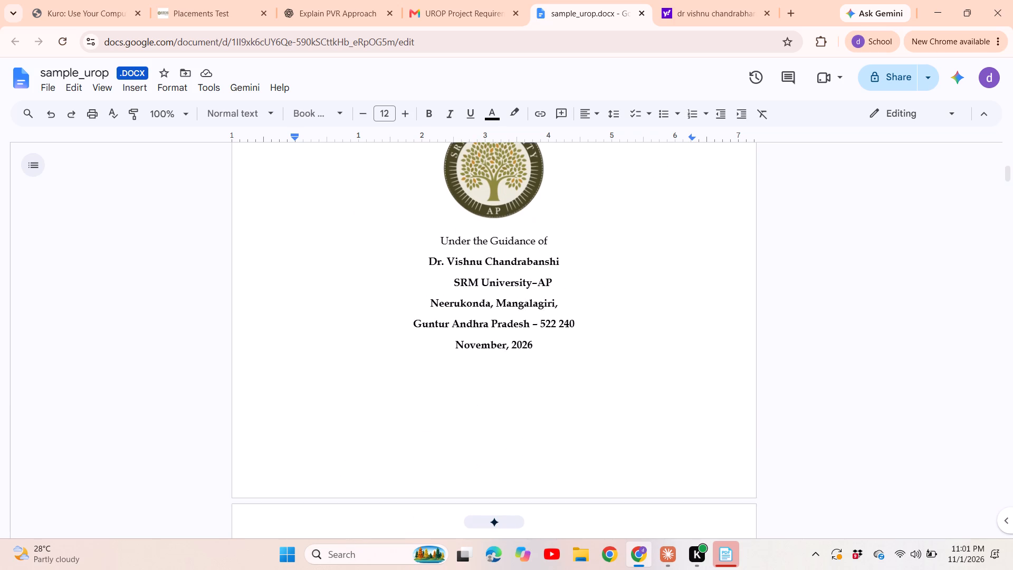
scroll(654, 418, down, 4)
scroll(654, 418, up, 1)
scroll(654, 418, down, 3)
scroll(654, 418, up, 4)
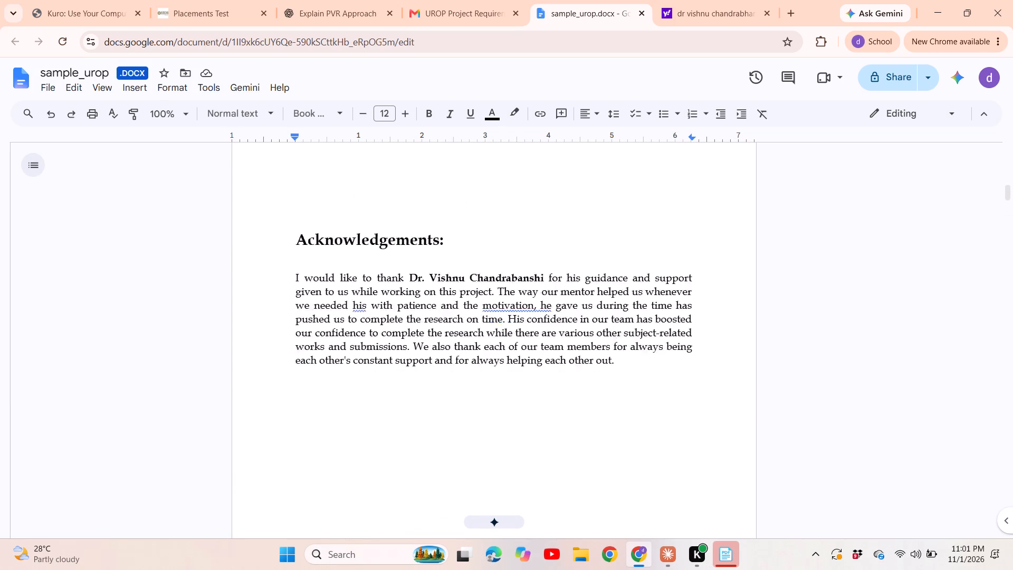